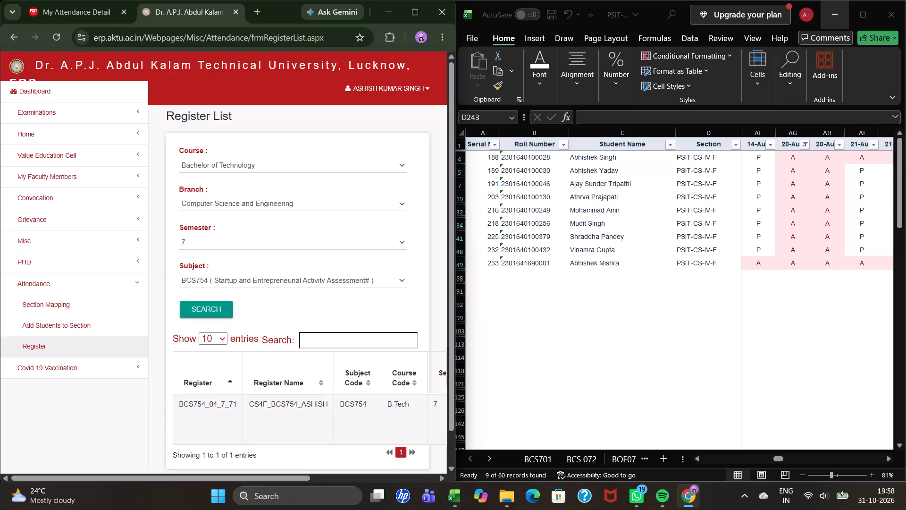
Open the Add Attendance form for register BCS754_04_7_71 and reload it.
scroll(355, 403, left, 7)
click(420, 413)
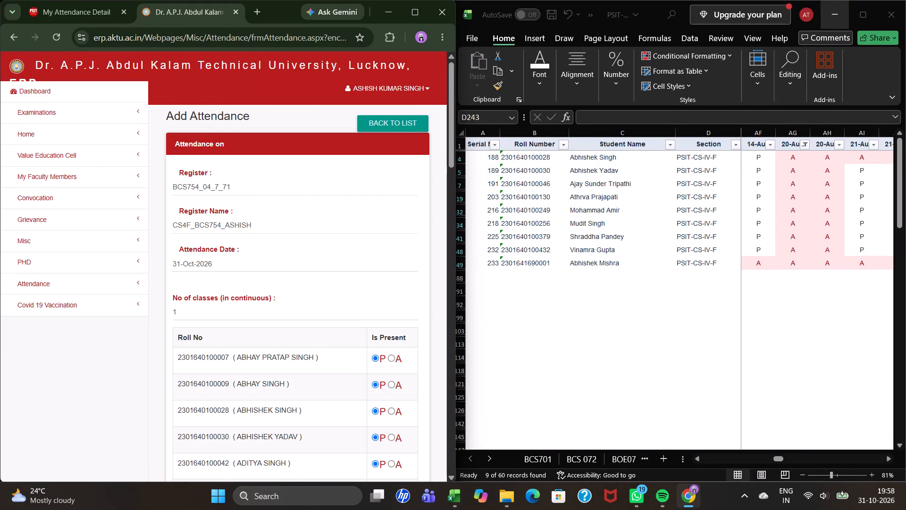
click(55, 33)
Set the attendance date to 20 August 2026.
click(215, 260)
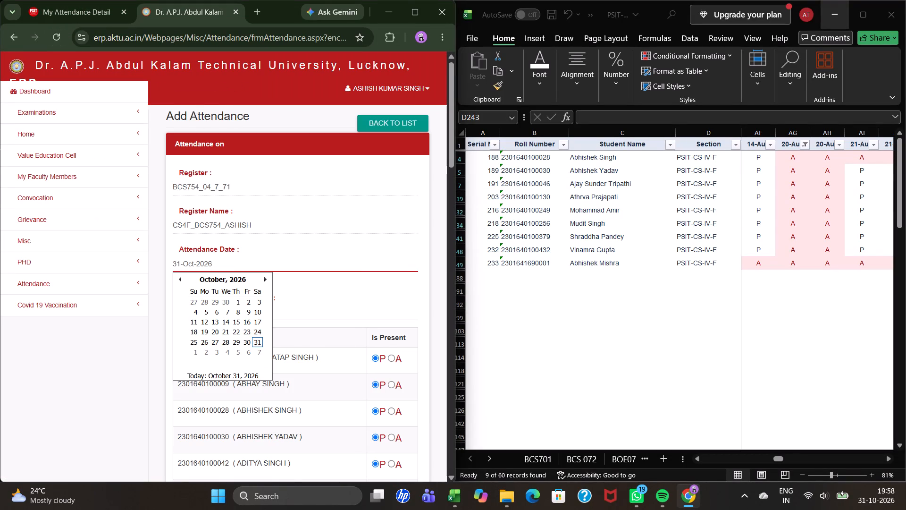
click(179, 280)
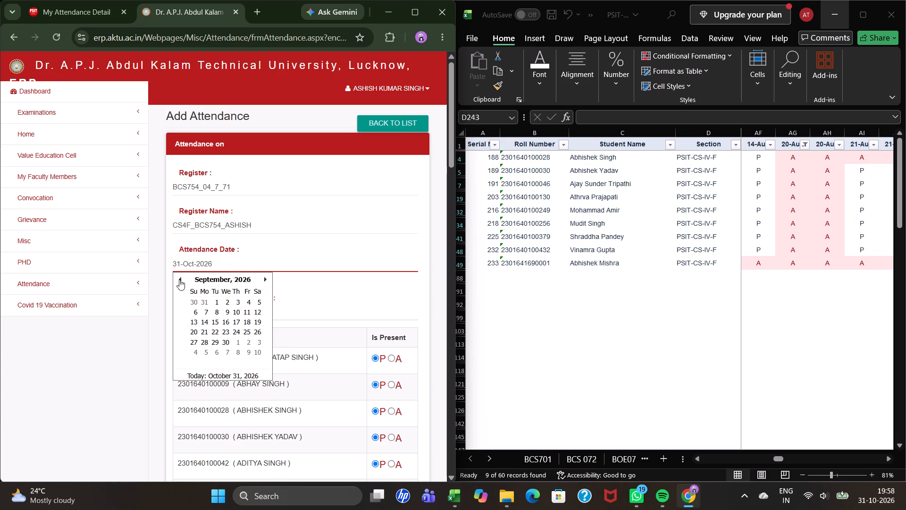
click(179, 280)
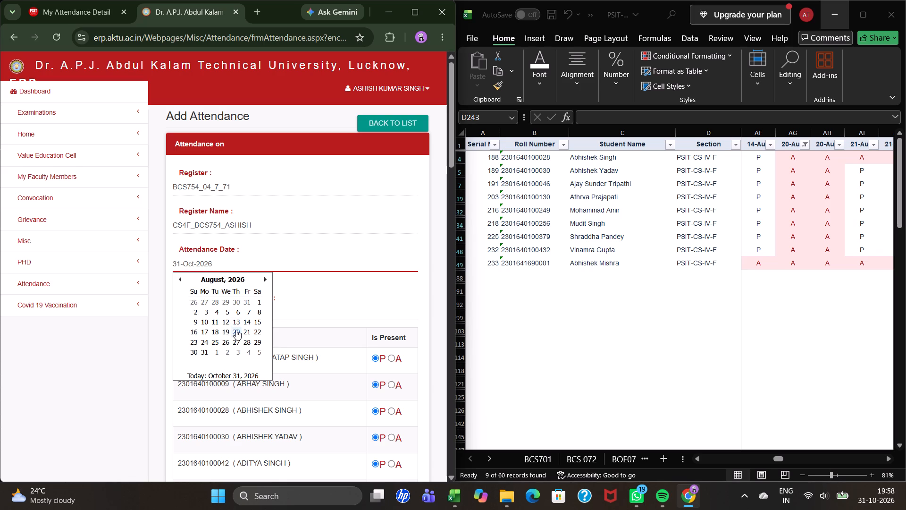
click(236, 330)
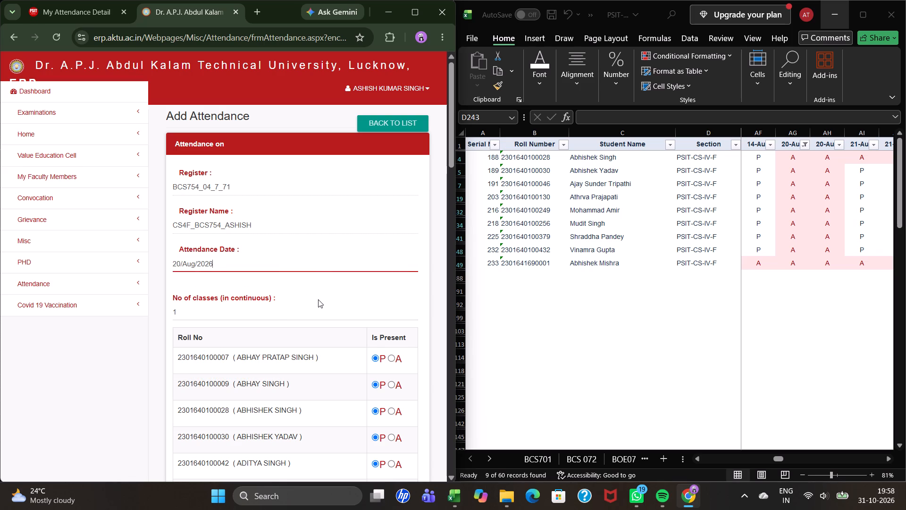
Mark the first four students in the spreadsheet's filtered 20-Aug absentee list as absent in the attendance form.
scroll(318, 299, down, 4)
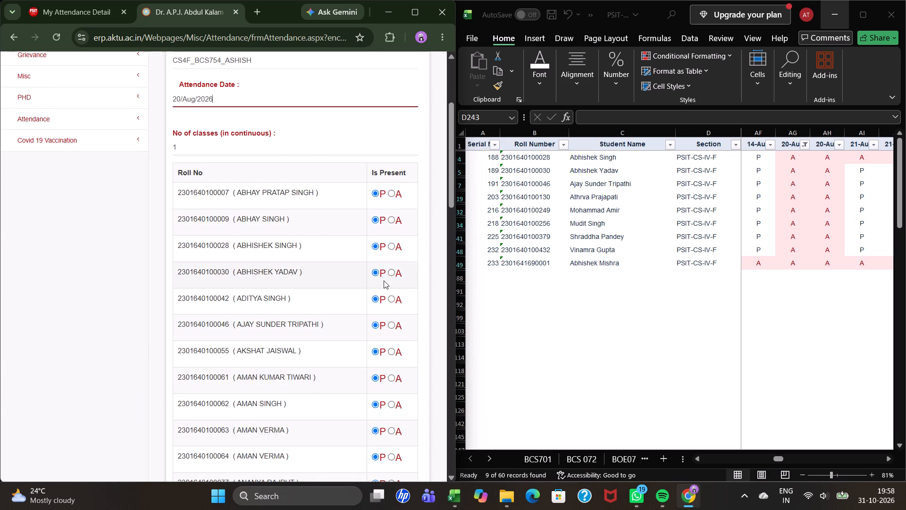
click(392, 247)
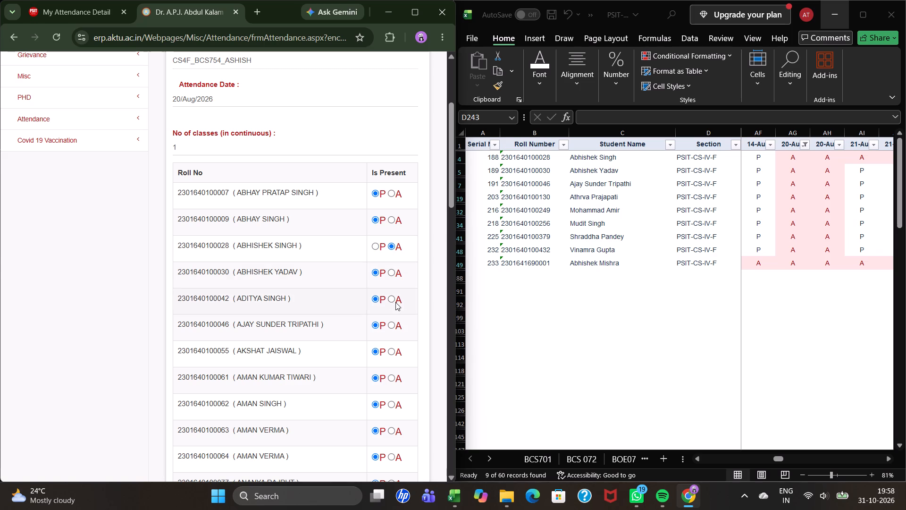
click(391, 275)
scroll(394, 331, down, 3)
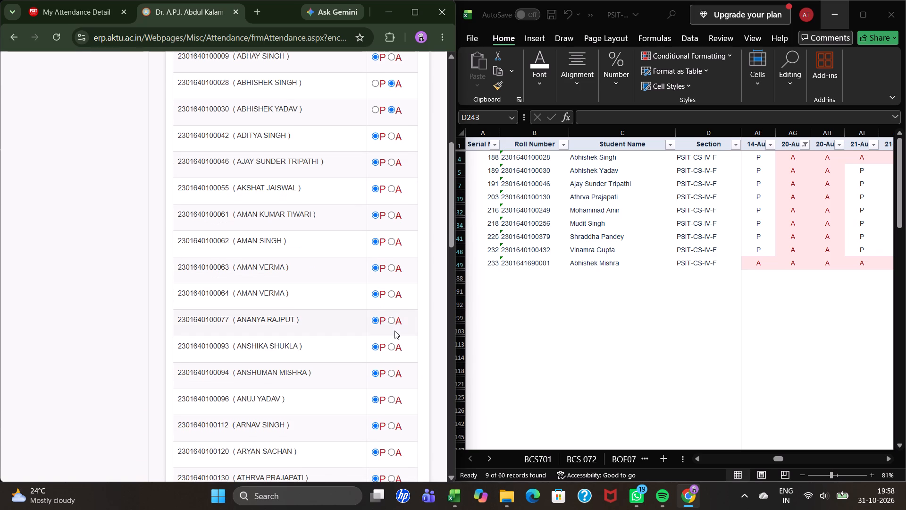
click(392, 161)
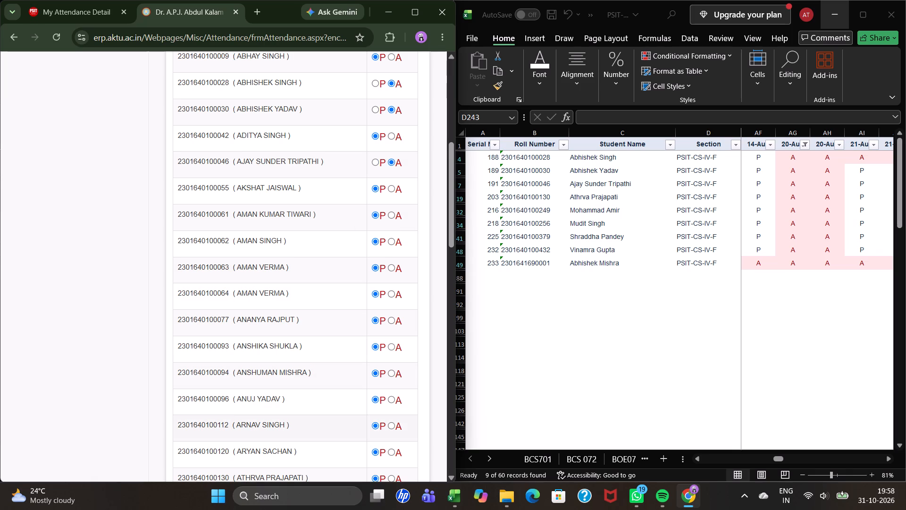
scroll(386, 426, down, 3)
click(392, 361)
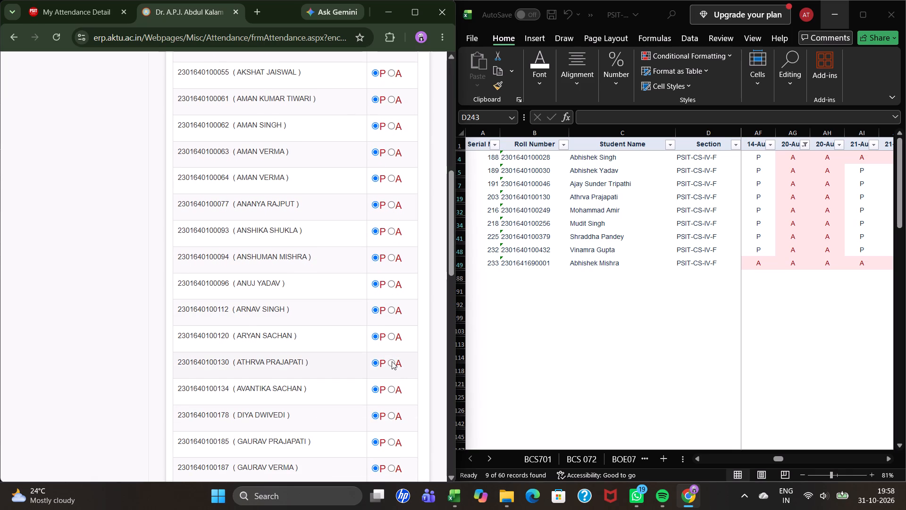
Mark the fifth to eighth students in the spreadsheet's 20-Aug absentee list as absent in the attendance form.
scroll(392, 361, down, 2)
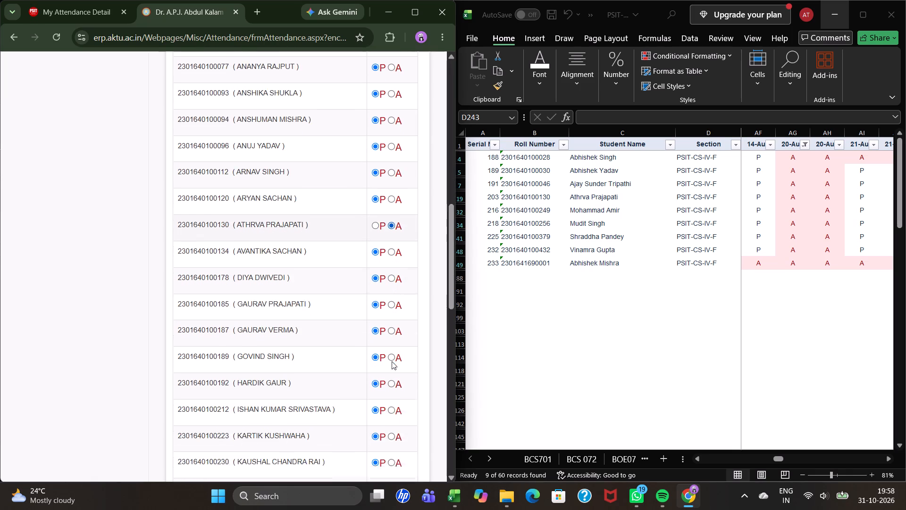
scroll(392, 361, down, 2)
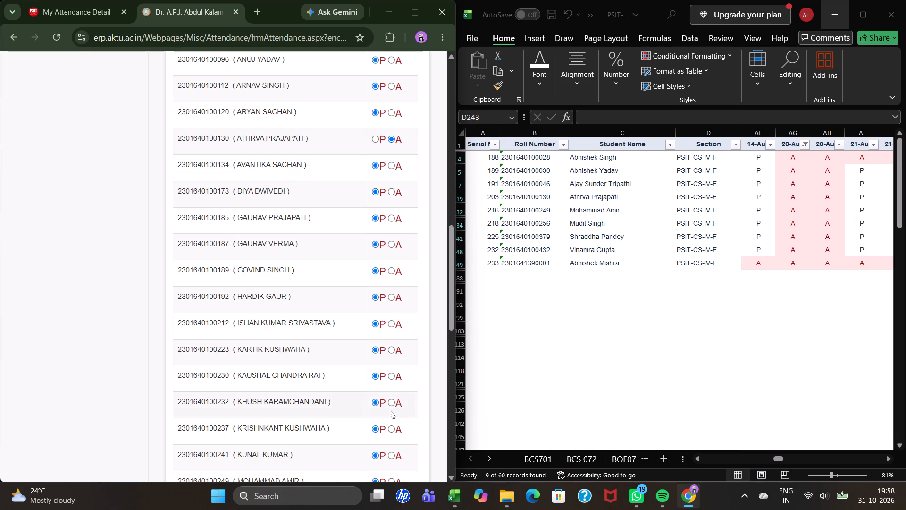
scroll(390, 417, down, 1)
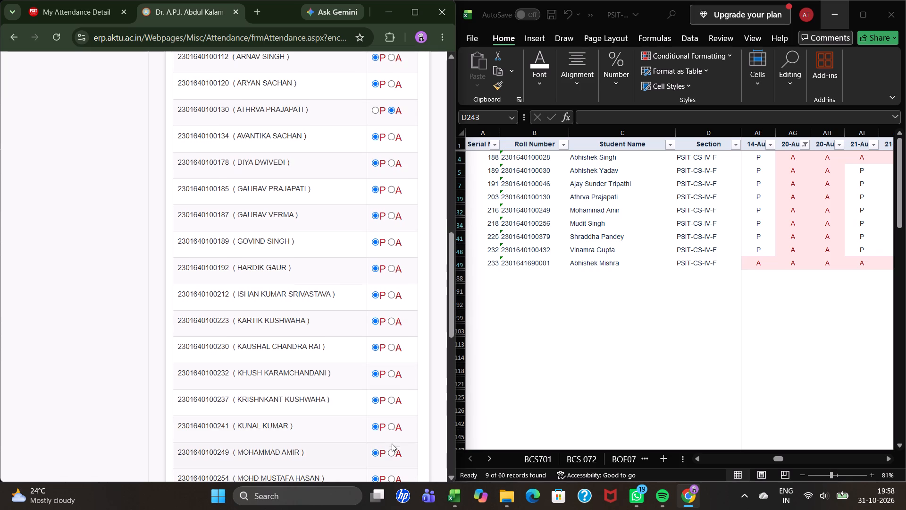
click(392, 451)
scroll(392, 451, down, 4)
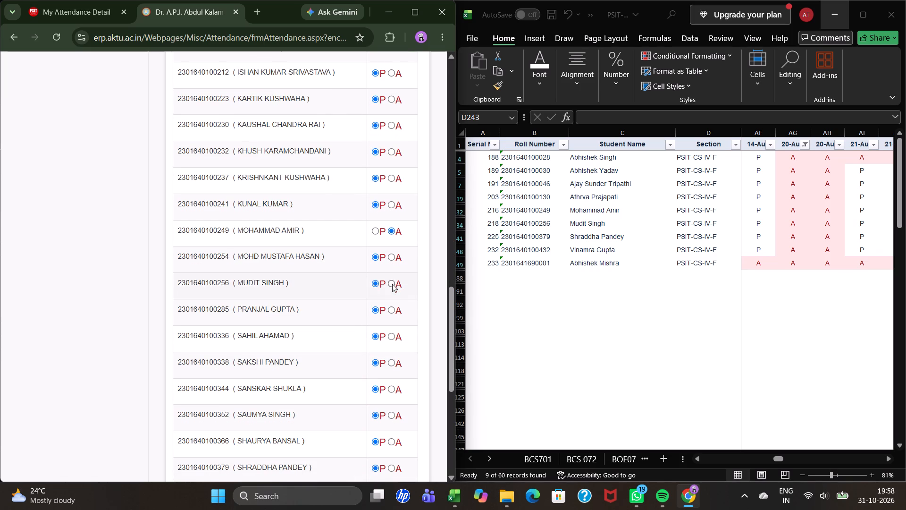
click(391, 286)
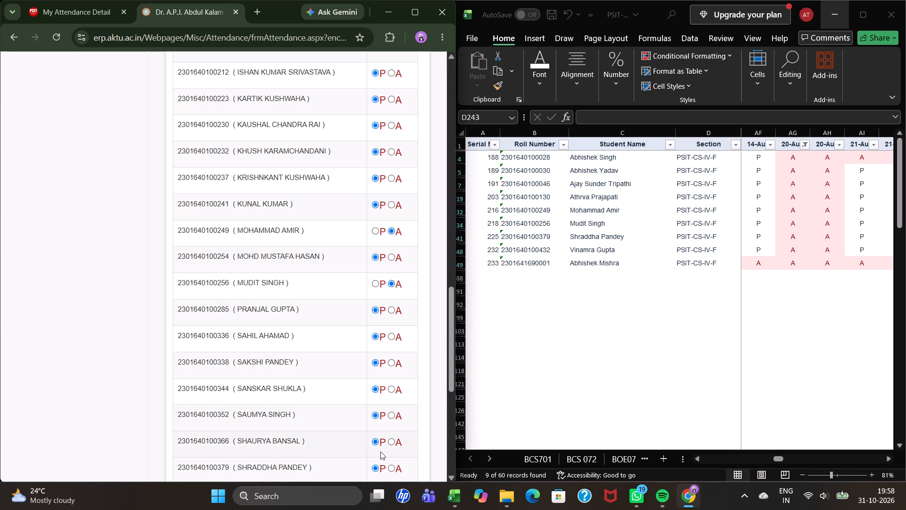
click(391, 467)
scroll(391, 467, down, 4)
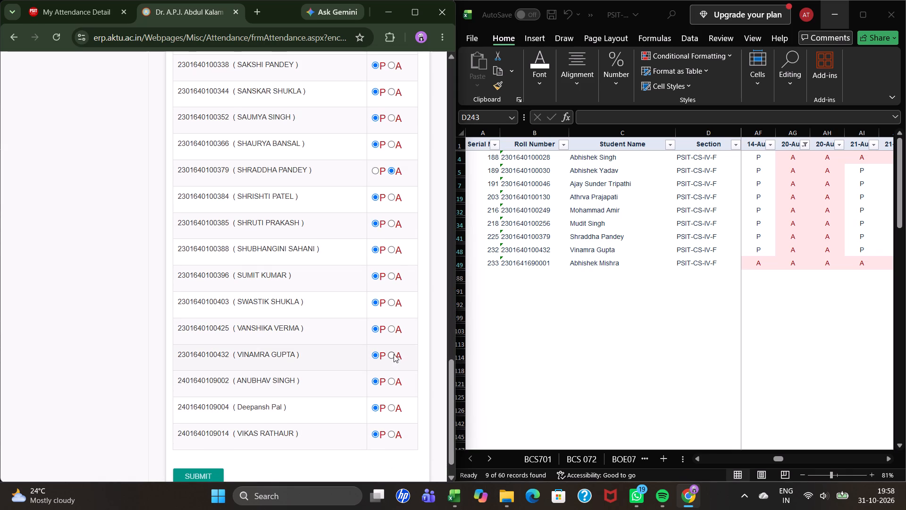
click(392, 354)
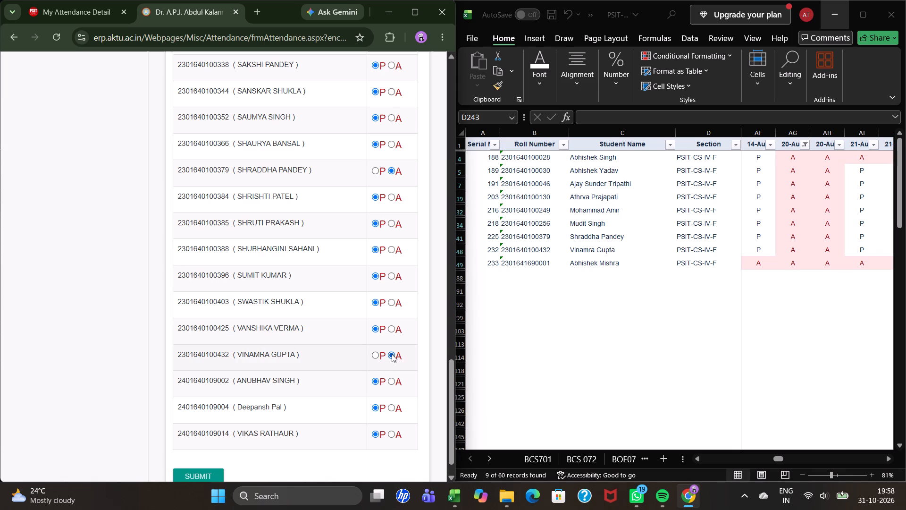
Check the date and class count of the 20 August attendance entry and submit it.
scroll(383, 392, down, 1)
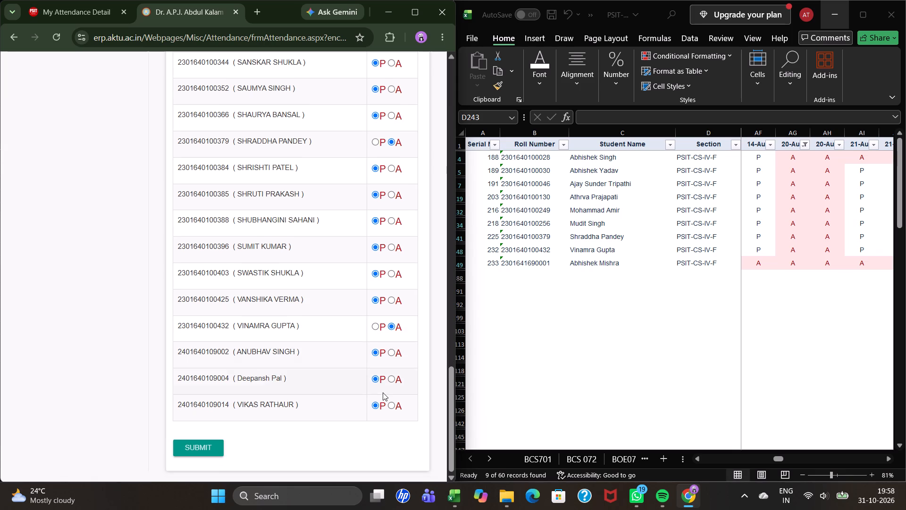
scroll(281, 319, up, 14)
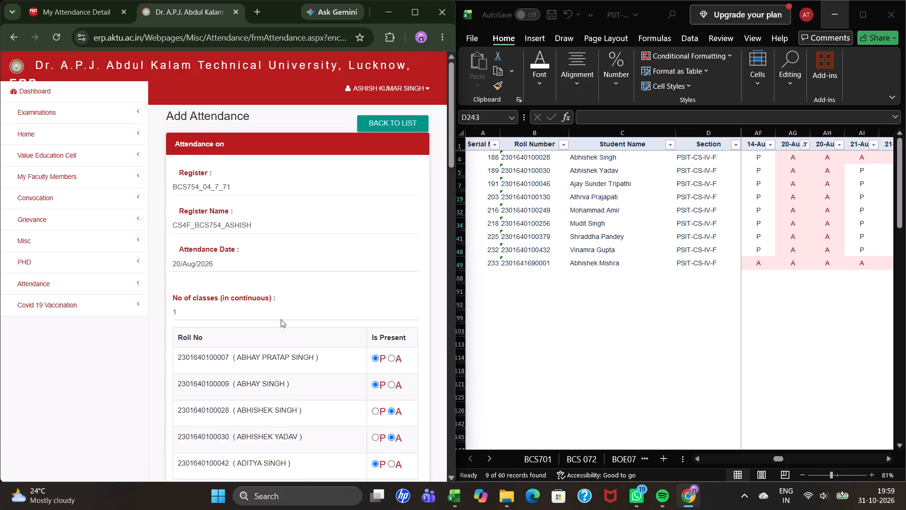
scroll(281, 319, down, 14)
click(207, 446)
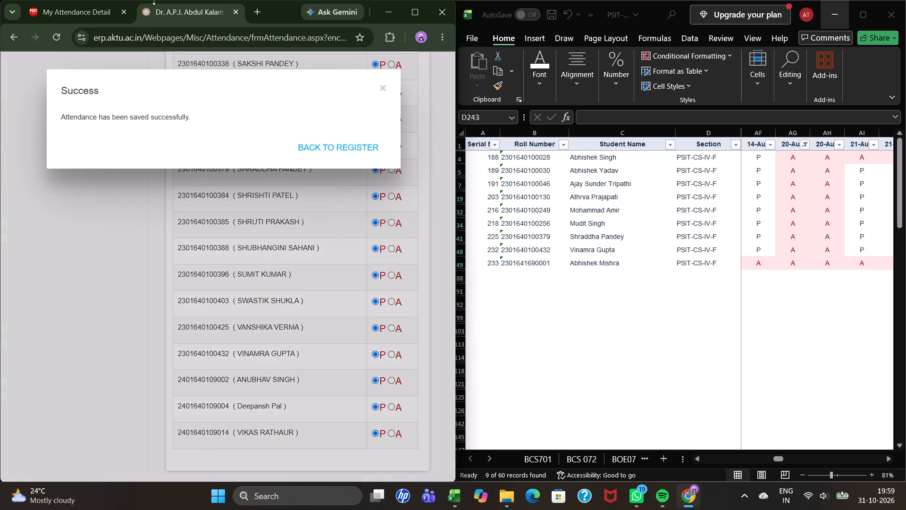
Switch to the My Attendance Detail page and reload it.
click(86, 11)
click(58, 36)
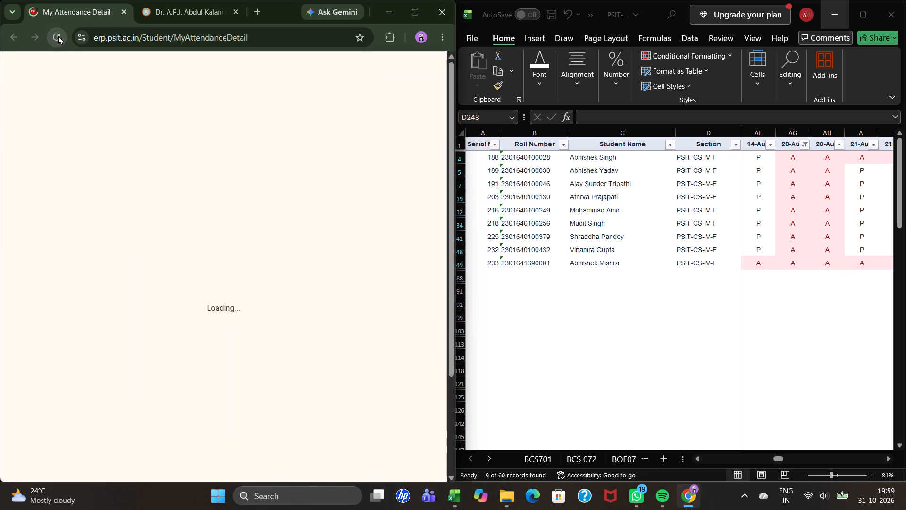
Return to the university's Add Attendance page and reload it for a new entry.
click(171, 14)
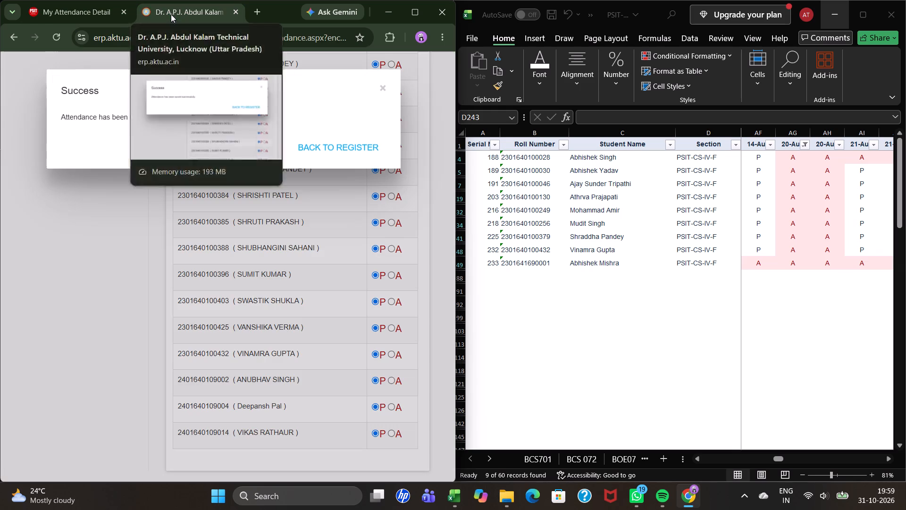
click(58, 34)
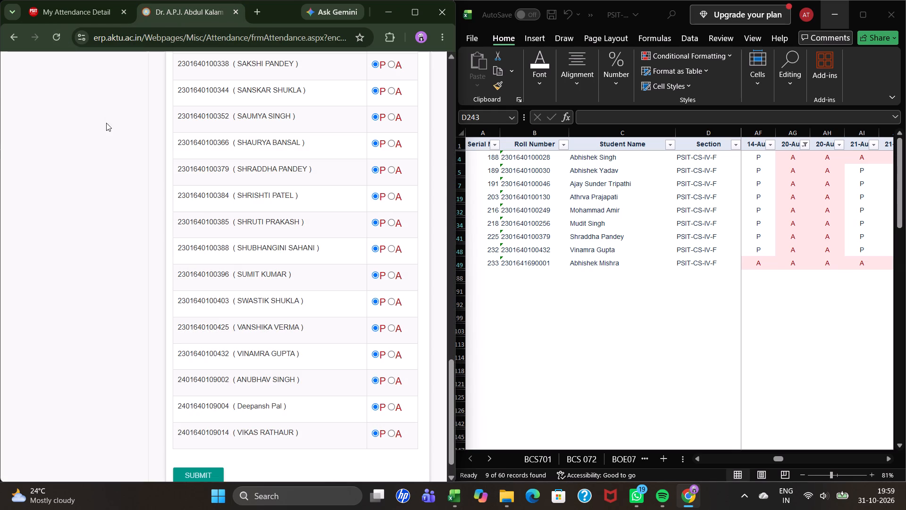
click(56, 36)
scroll(185, 185, up, 10)
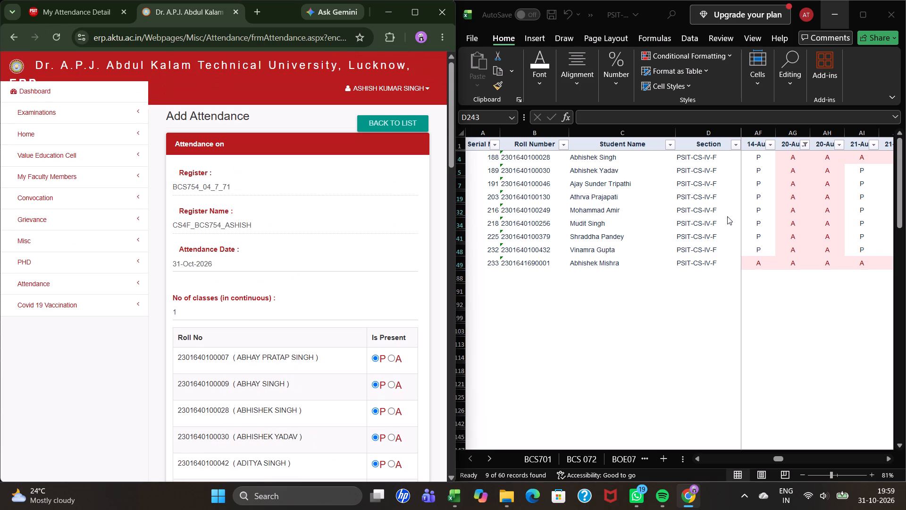
In the Excel attendance sheet, clear the filter from the first 20-Aug column.
click(805, 141)
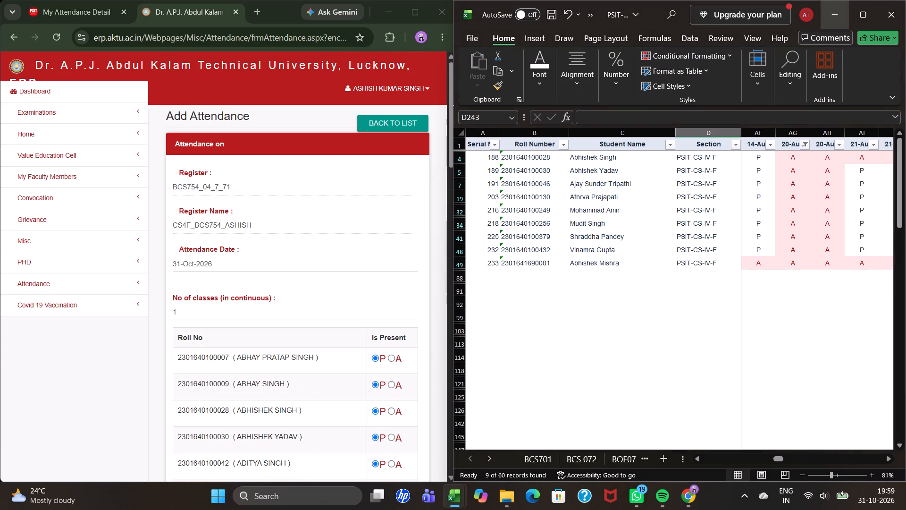
click(804, 145)
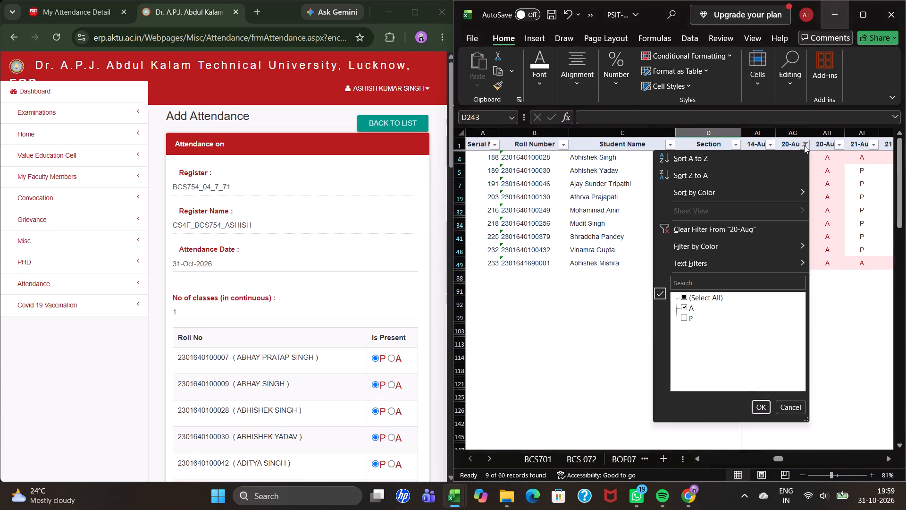
click(753, 227)
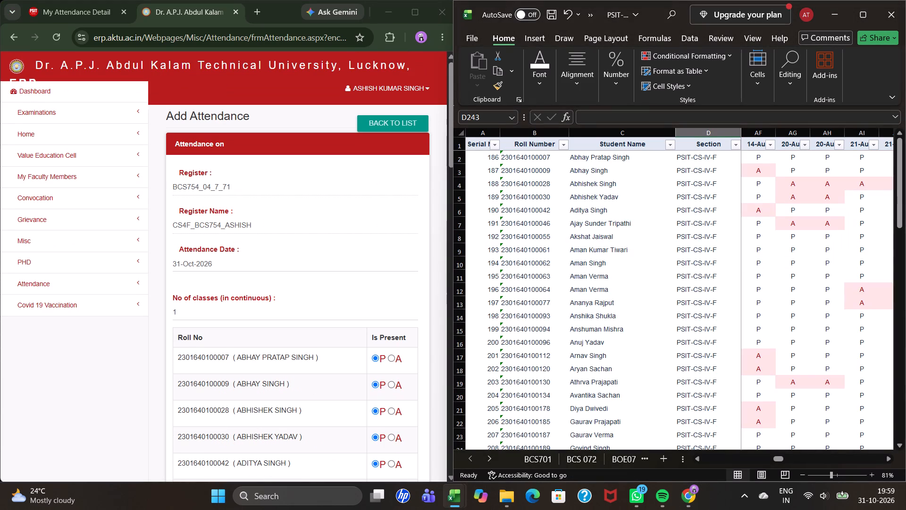
Filter the first 21-Aug column to show only the students marked A.
scroll(799, 235, left, 3)
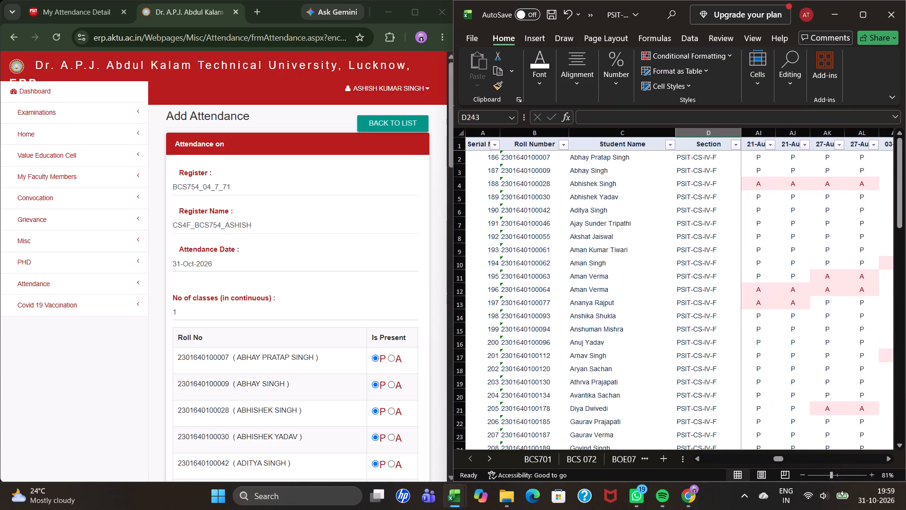
click(770, 143)
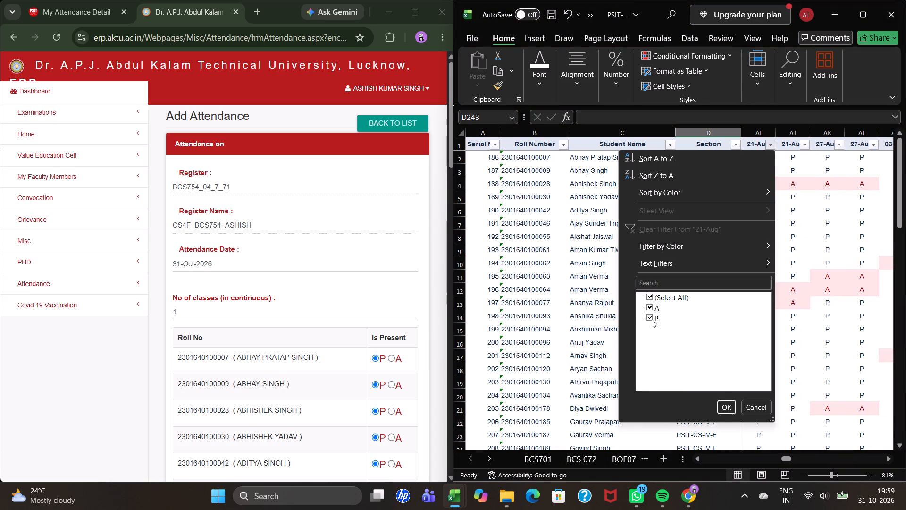
click(652, 319)
click(727, 405)
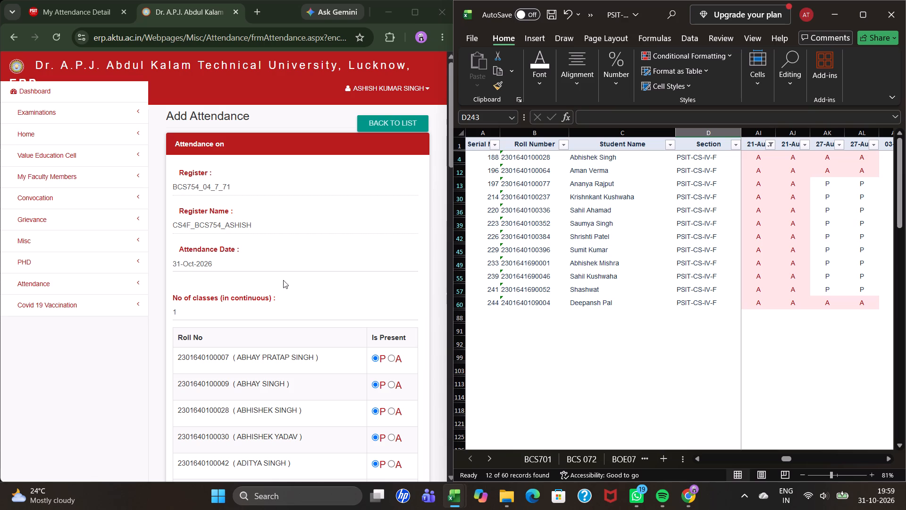
Reload the university's Add Attendance page and set the Attendance Date to 21/Aug/2026.
click(55, 36)
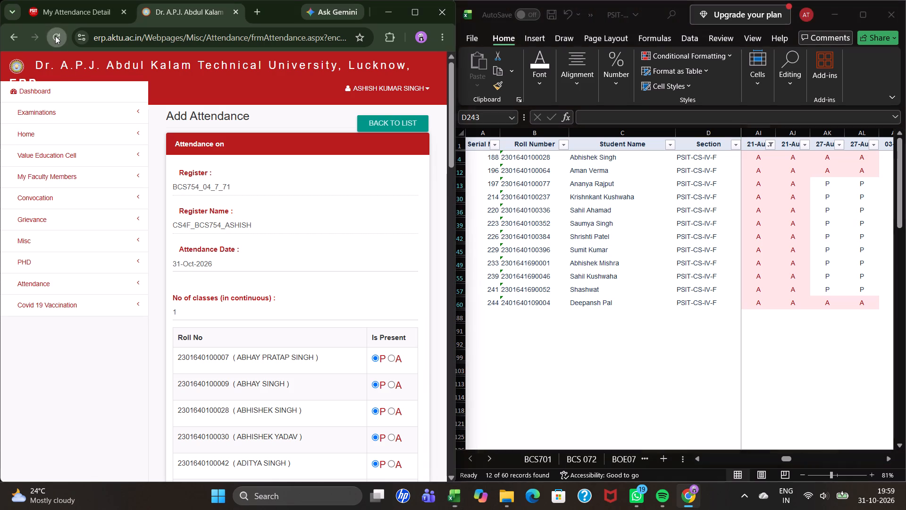
click(230, 261)
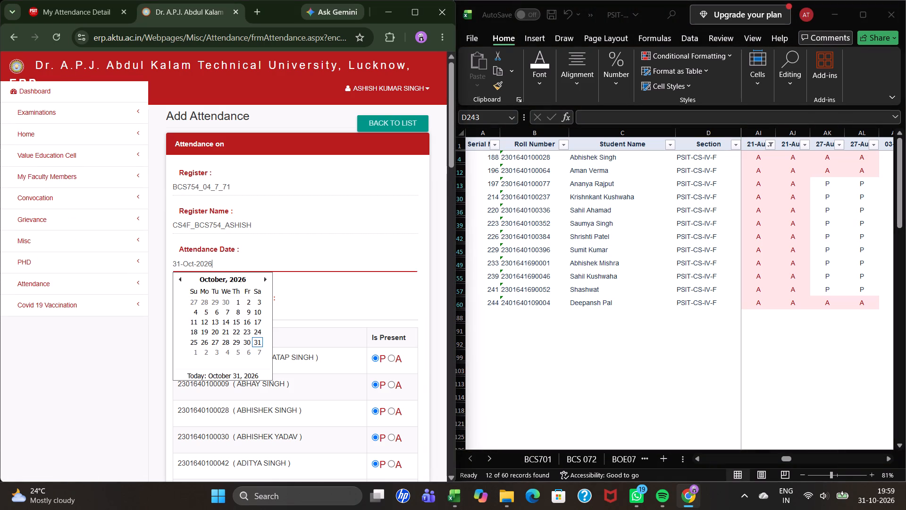
click(183, 280)
click(183, 280)
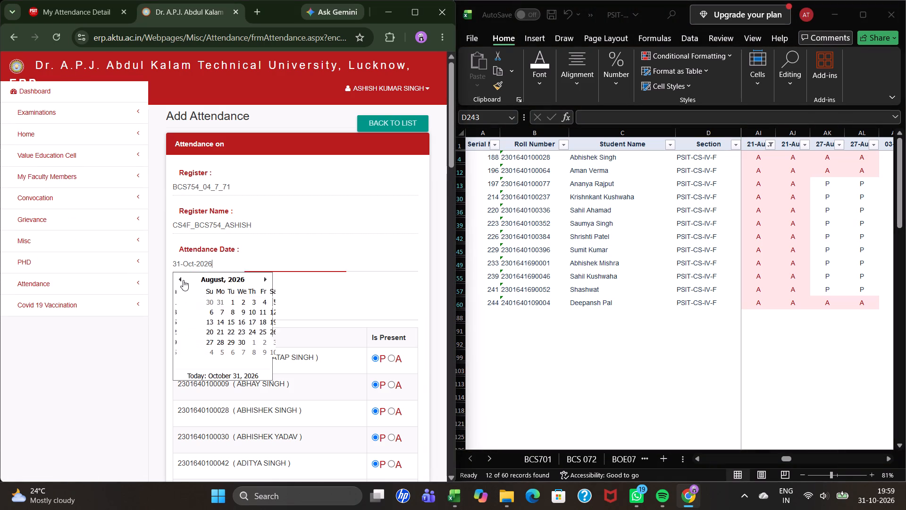
click(247, 332)
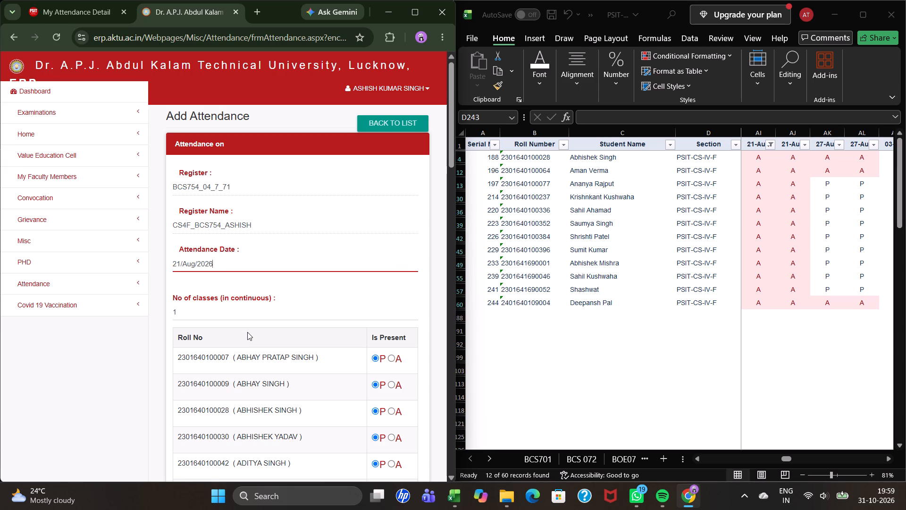
Mark as absent (A) the first four students listed in the 21-Aug filtered sheet, matching them by roll number.
scroll(218, 365, down, 3)
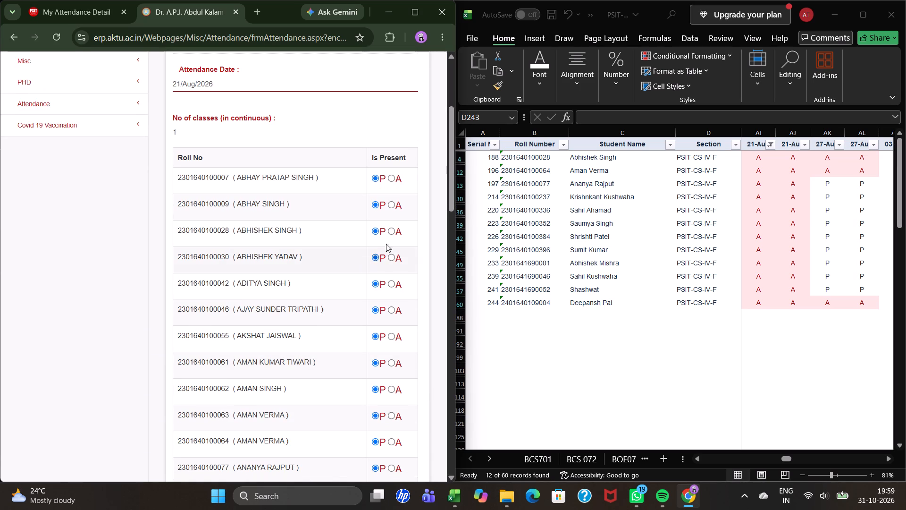
click(393, 232)
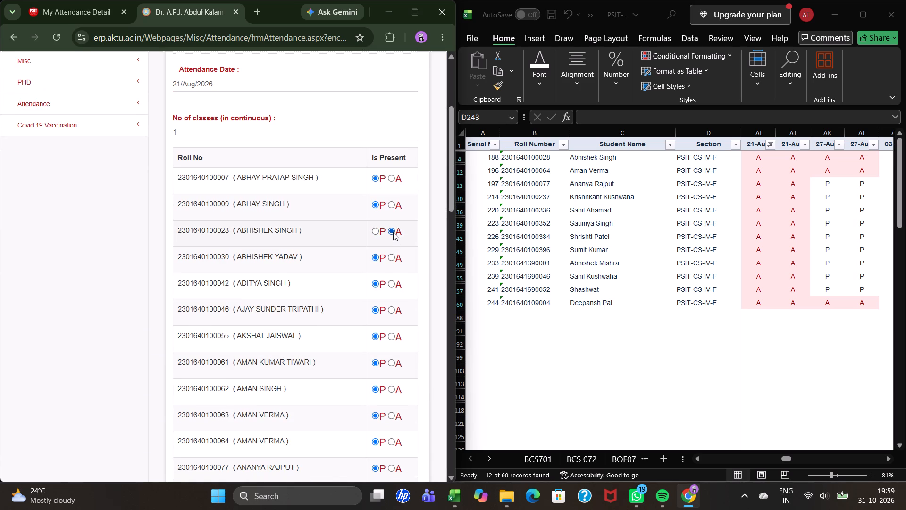
scroll(393, 232, down, 1)
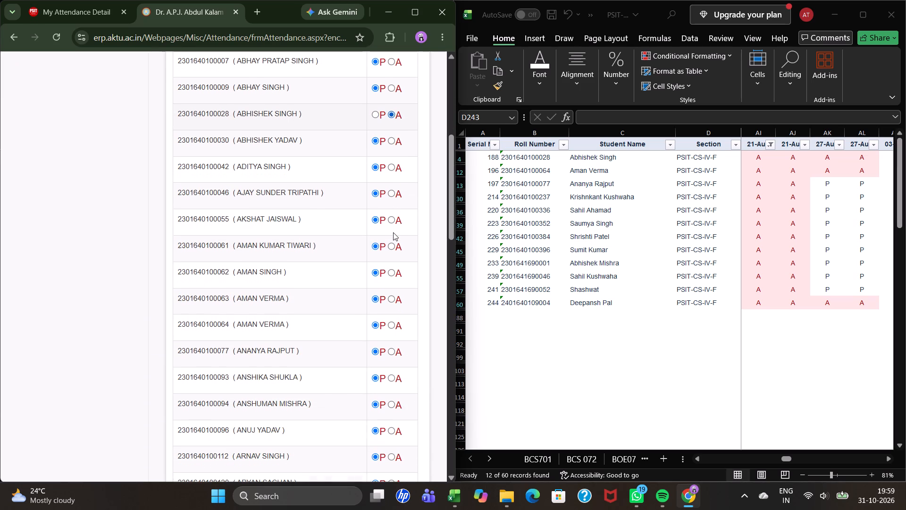
scroll(393, 232, down, 1)
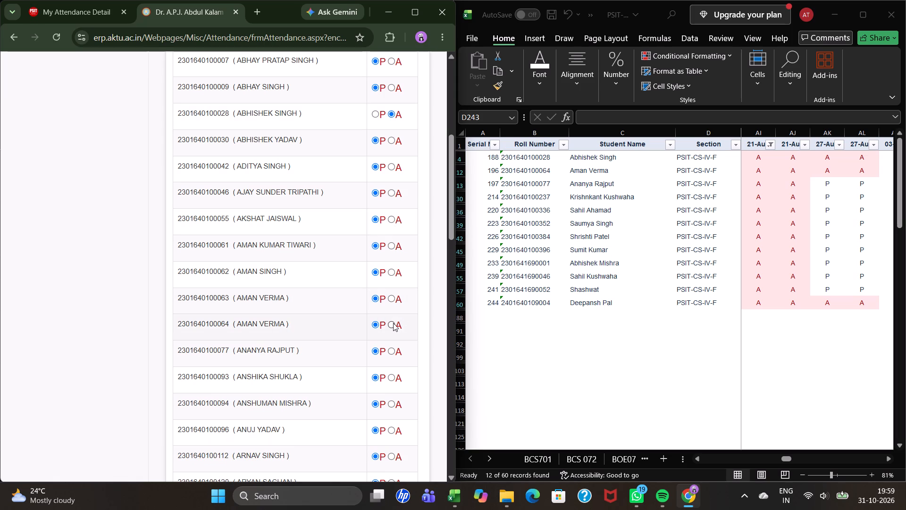
click(392, 323)
scroll(392, 323, down, 4)
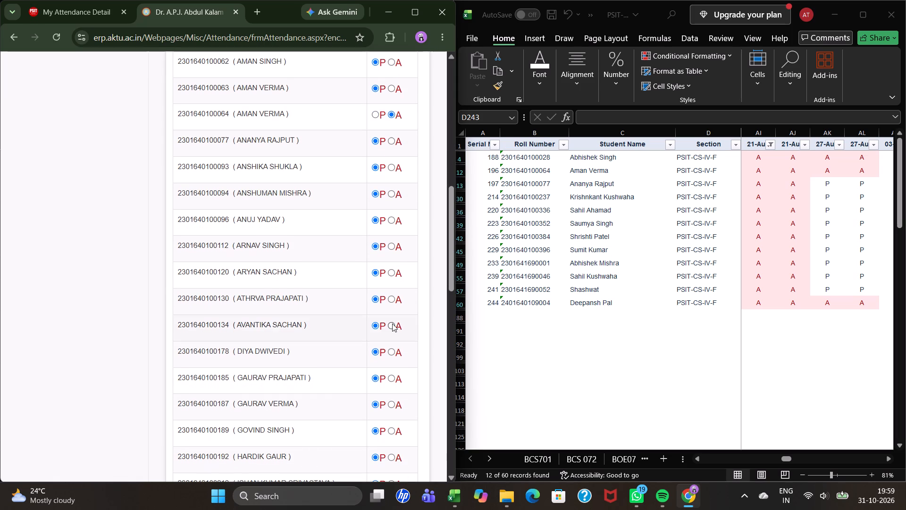
click(392, 141)
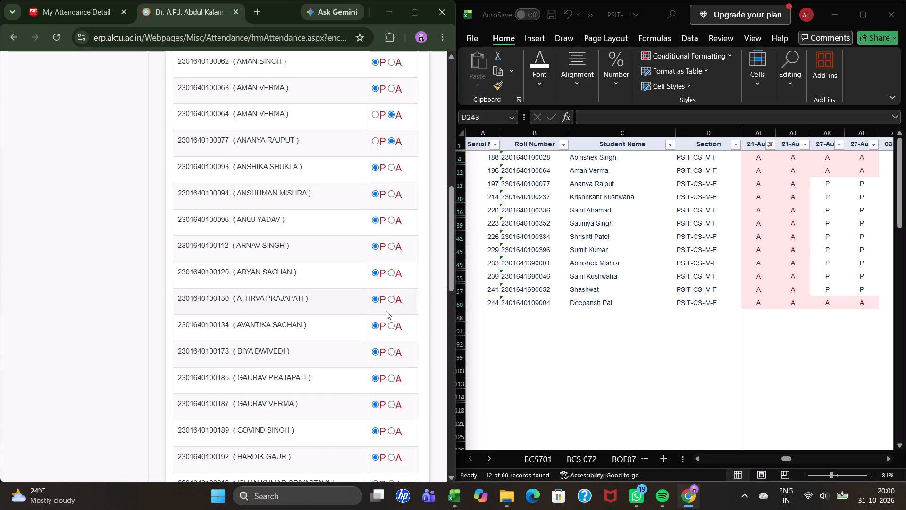
scroll(386, 366, down, 1)
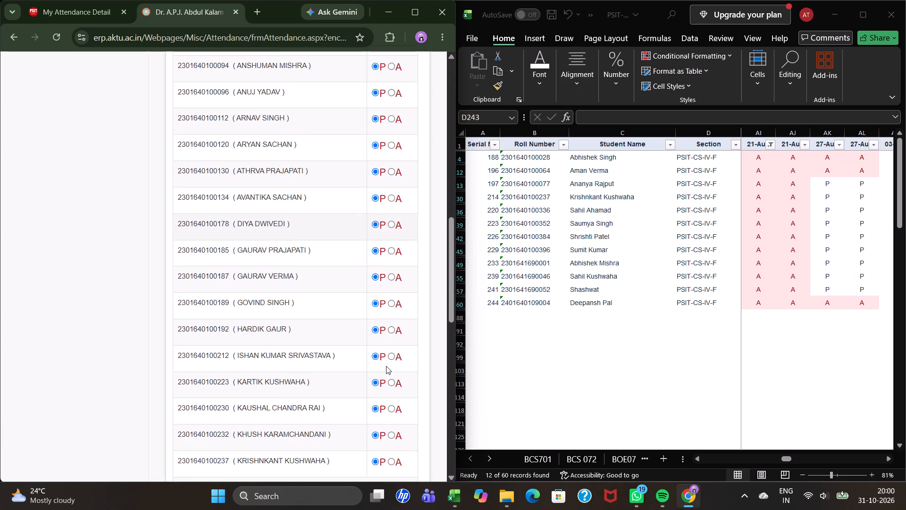
scroll(386, 366, down, 2)
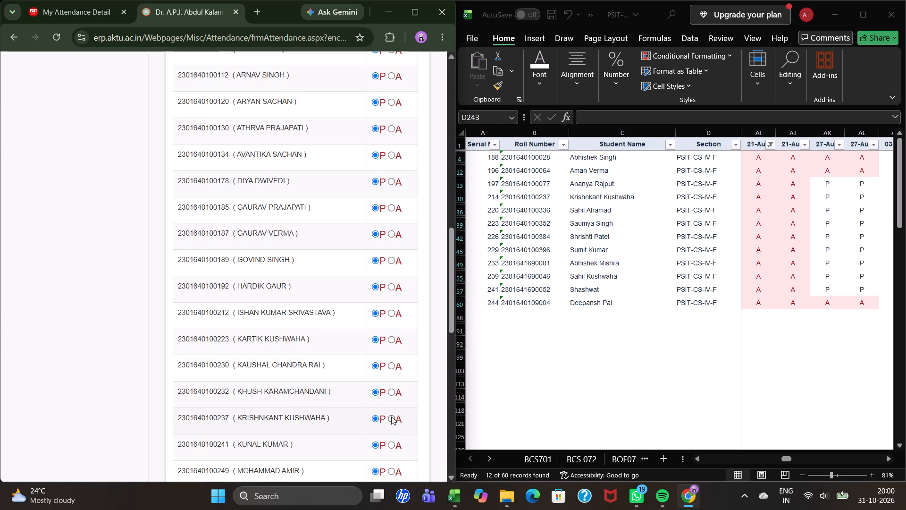
click(391, 416)
Mark as absent (A) the remaining 21-Aug filtered students whose roll numbers appear in the register, down to the second-to-last row.
scroll(391, 416, down, 3)
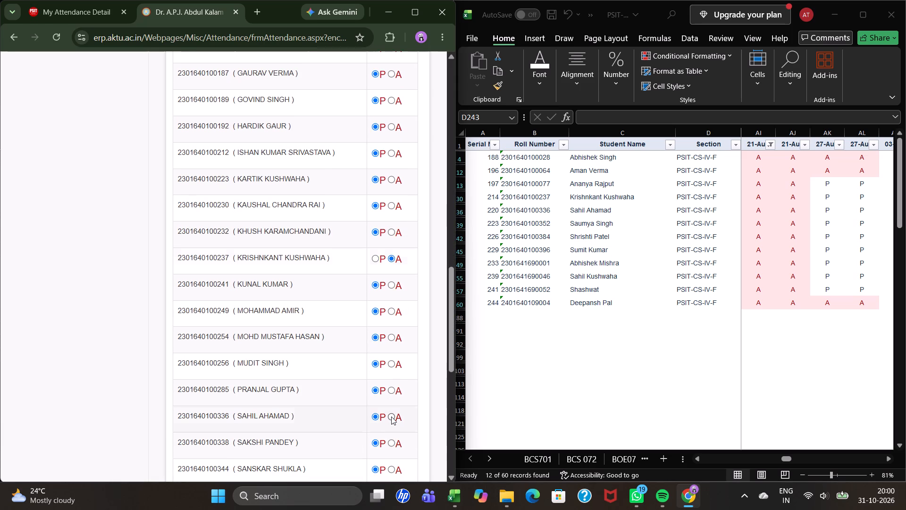
scroll(391, 416, down, 2)
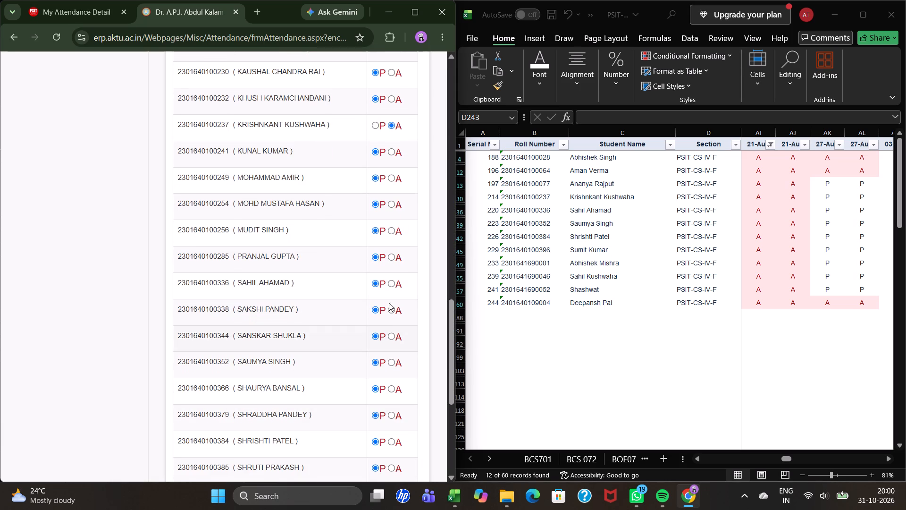
click(393, 284)
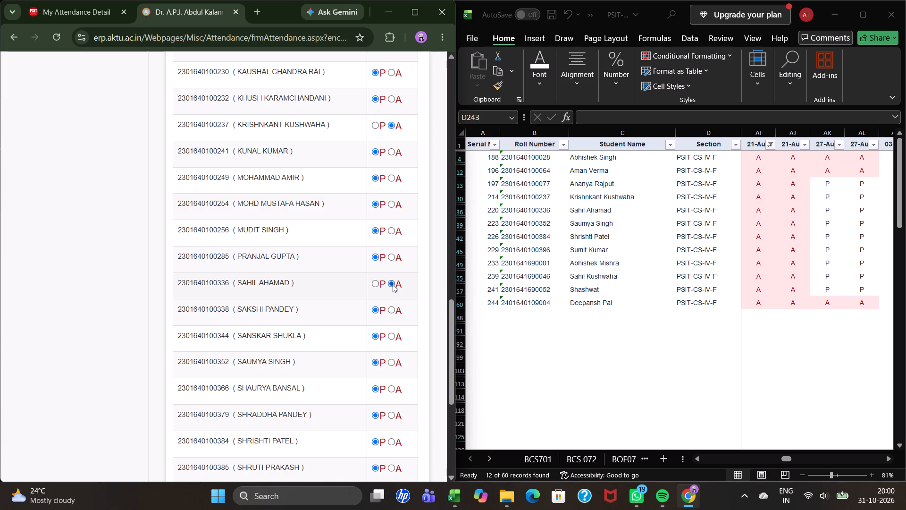
click(390, 363)
scroll(390, 363, down, 1)
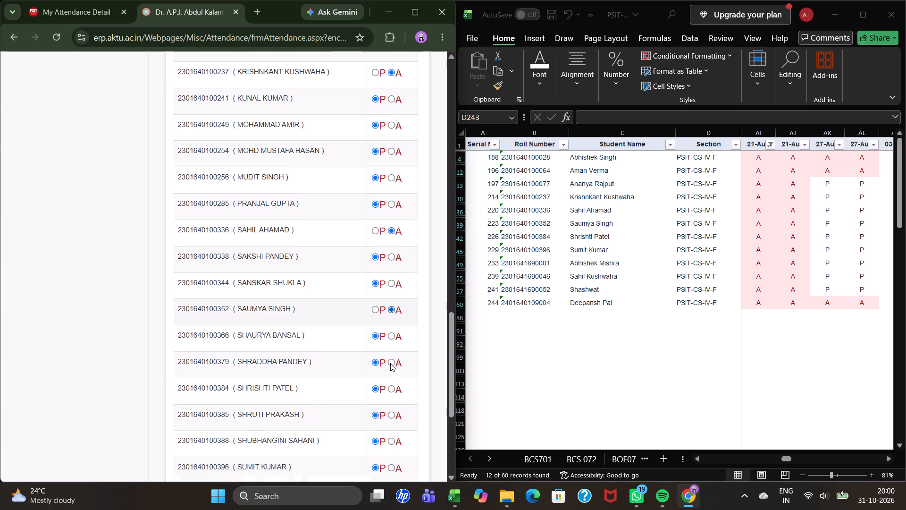
scroll(390, 363, down, 2)
click(390, 286)
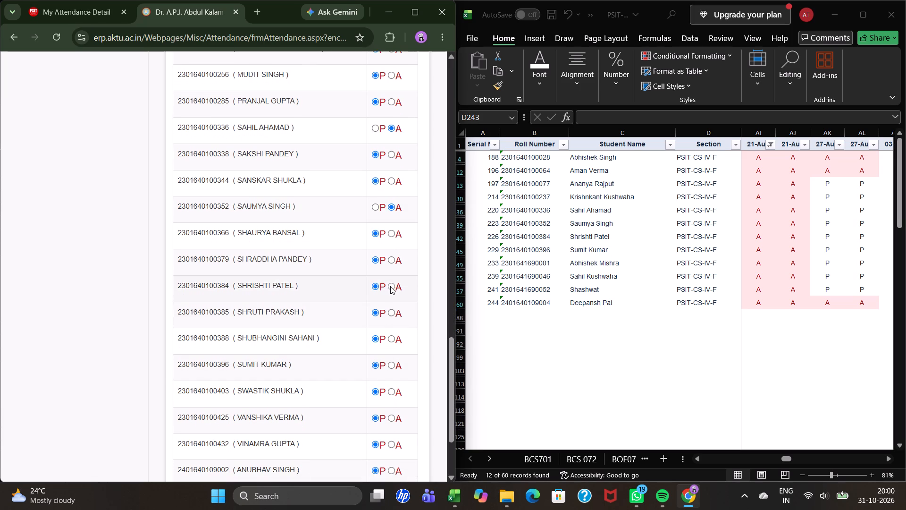
scroll(398, 344, down, 1)
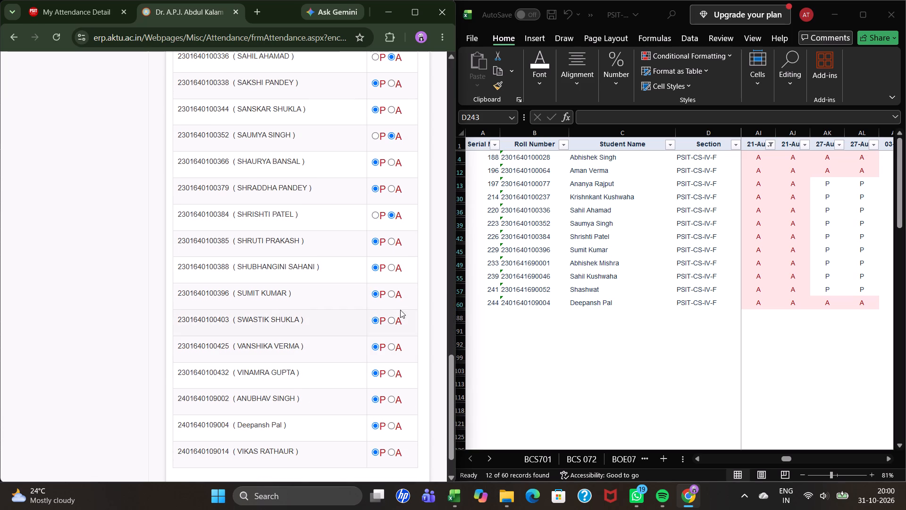
click(392, 293)
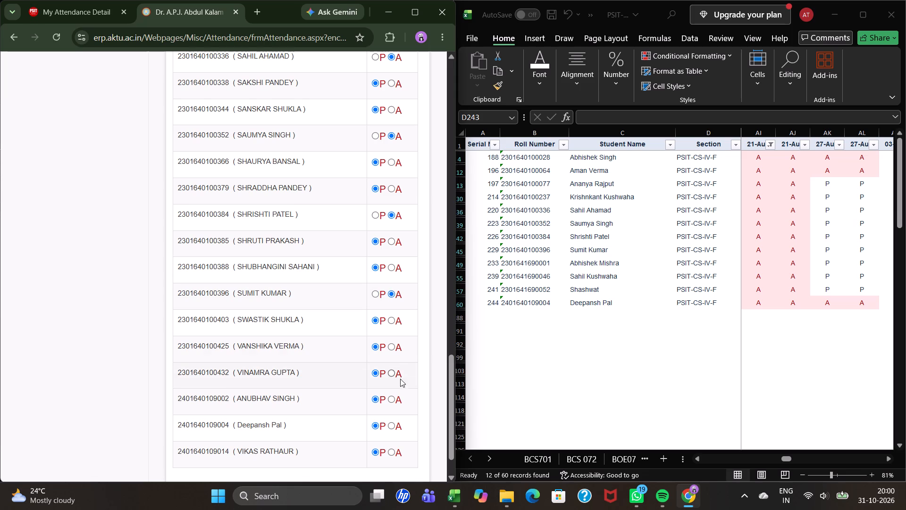
scroll(400, 388, down, 2)
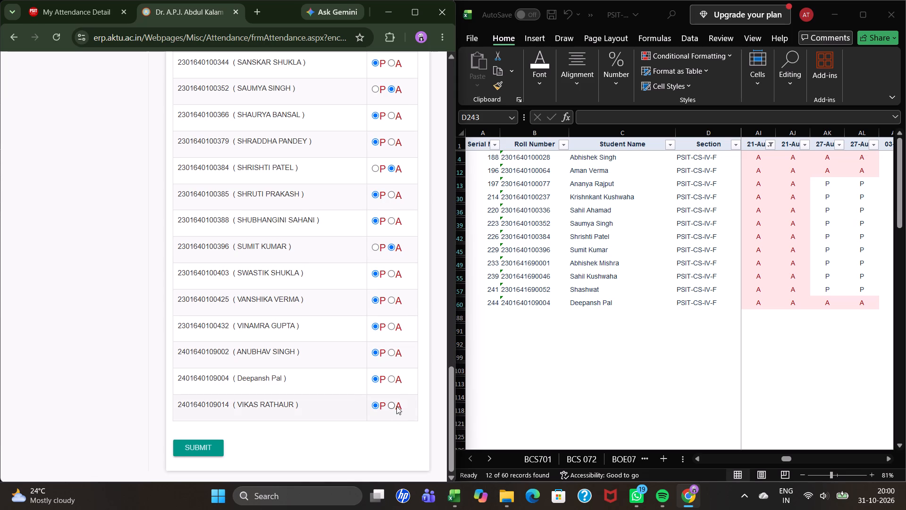
click(392, 379)
Look over the marked rows, submit the 21-Aug attendance entry, and dismiss the dialog.
scroll(272, 254, up, 13)
scroll(272, 254, down, 11)
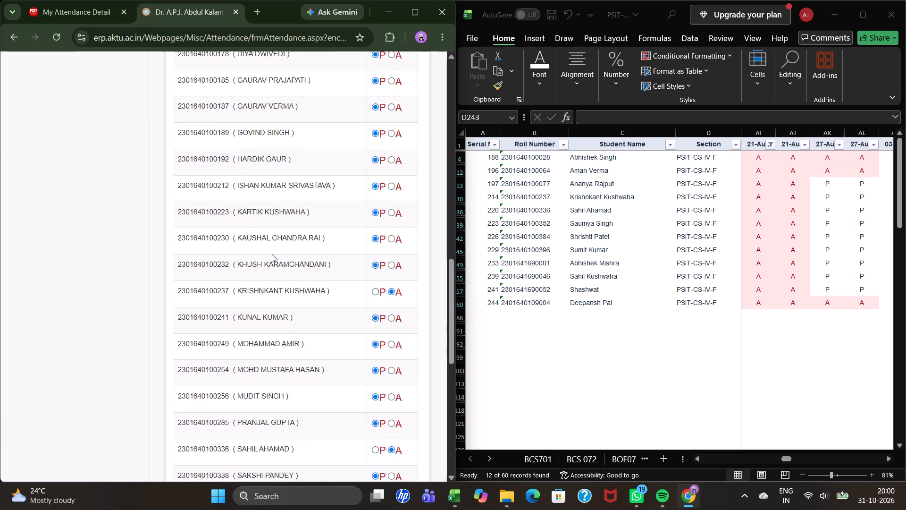
click(211, 447)
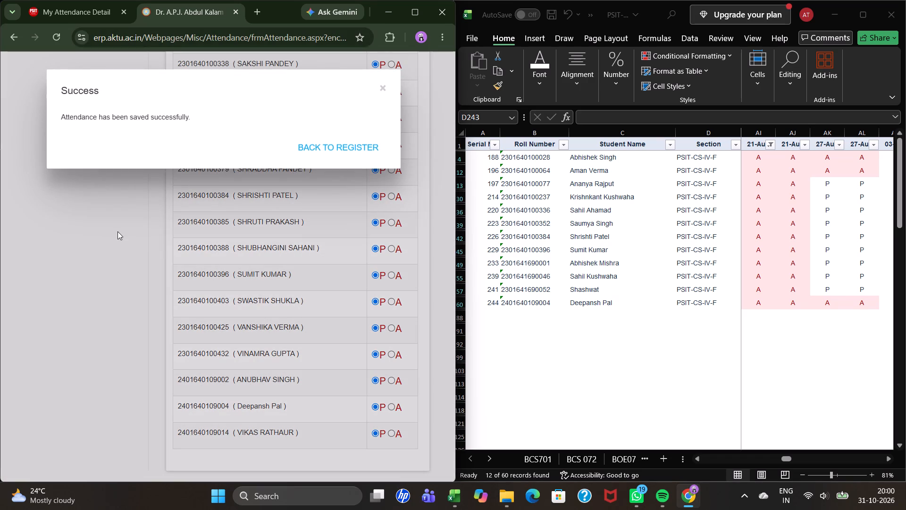
click(117, 231)
Switch to the My Attendance Detail page and reload it.
click(84, 11)
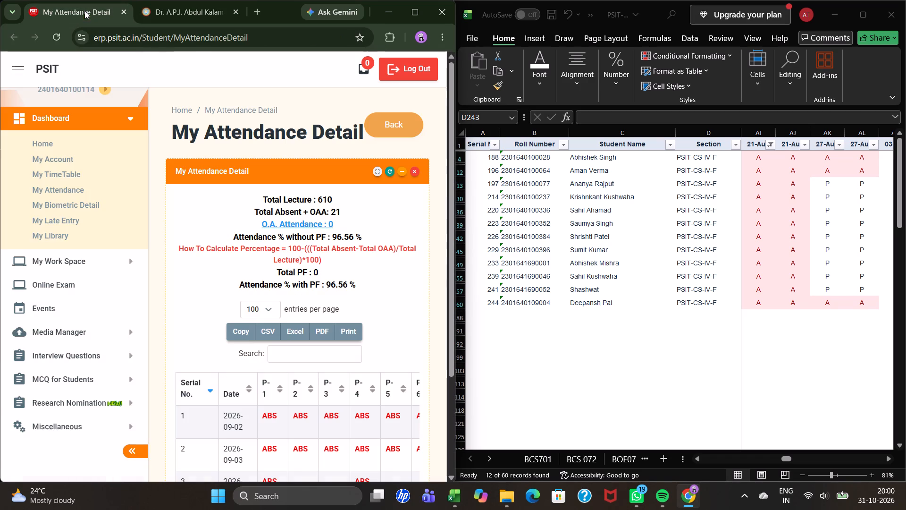
click(57, 33)
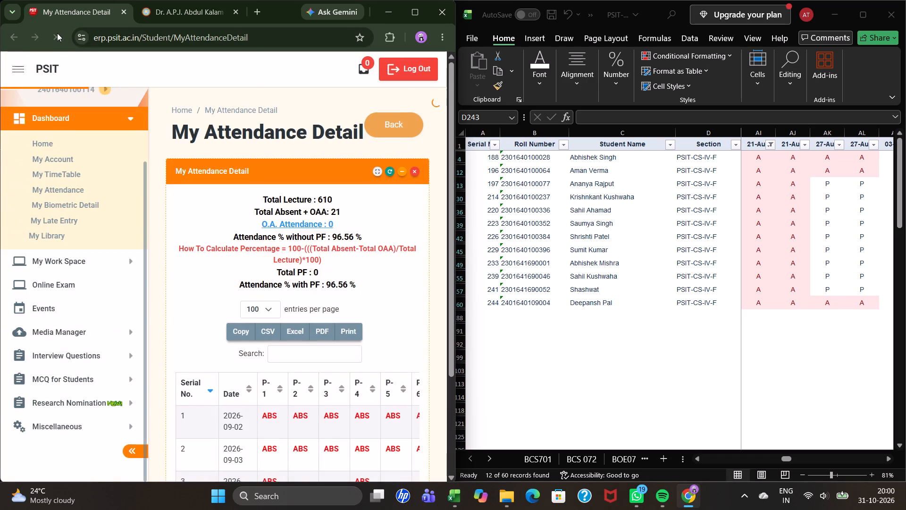
Return to the university's Add Attendance page and reload it for a new entry.
click(180, 11)
scroll(156, 148, up, 10)
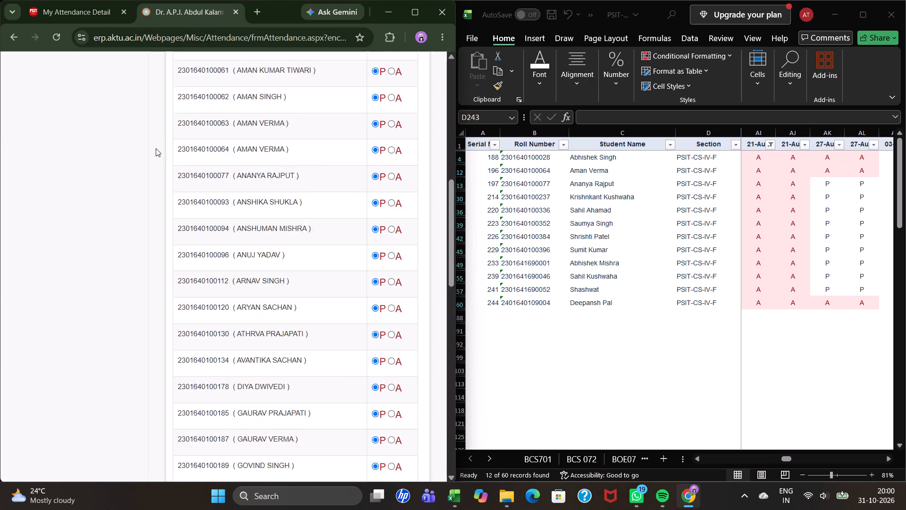
scroll(156, 148, up, 4)
click(56, 35)
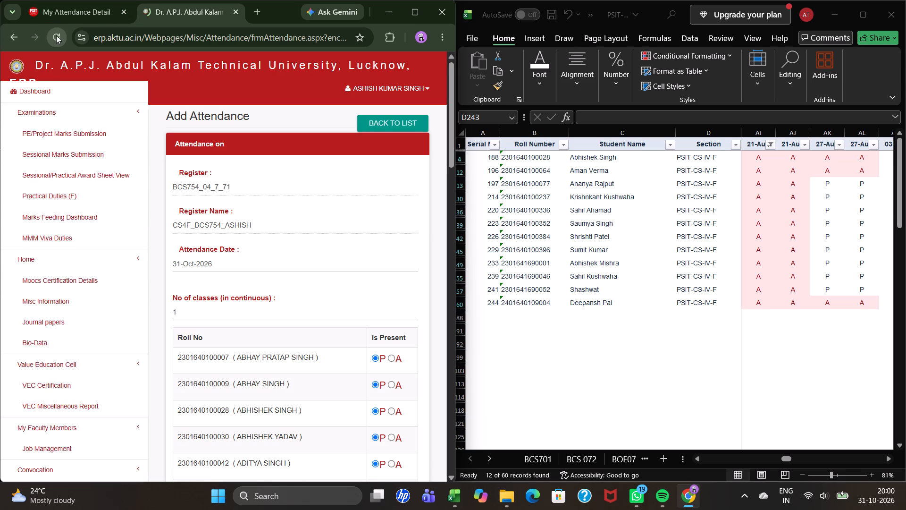
In the Excel attendance sheet, clear the filter from the first 21-Aug column.
click(770, 143)
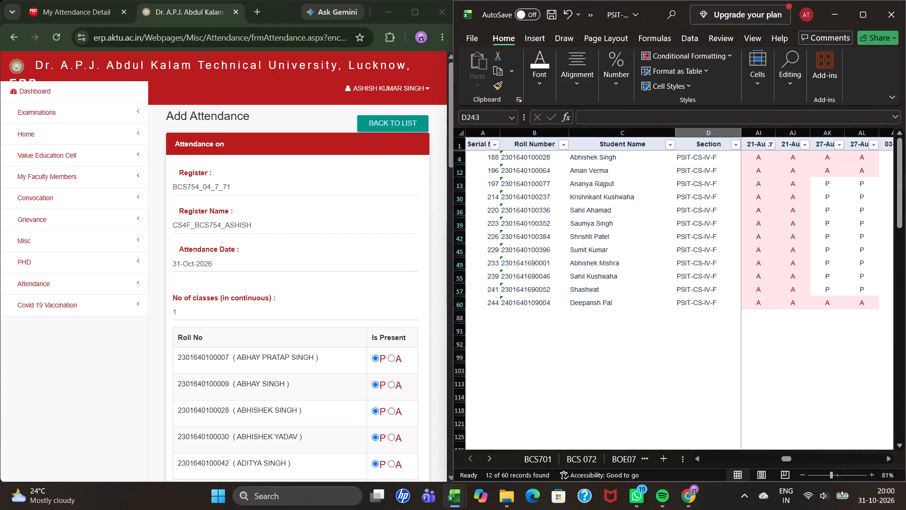
click(770, 143)
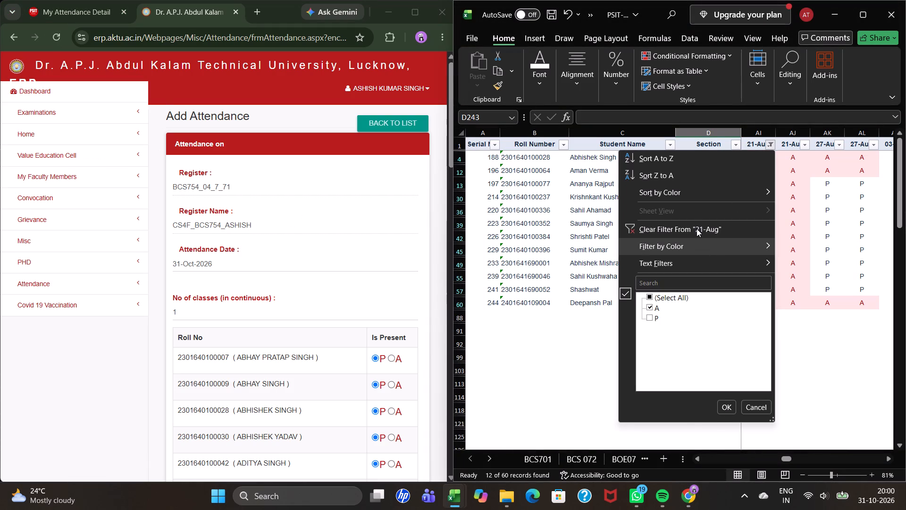
click(696, 229)
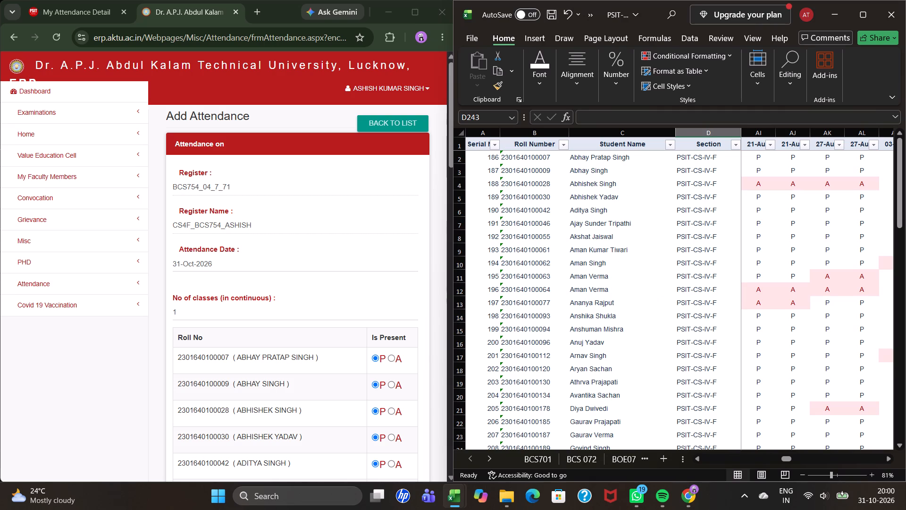
Filter the first 27-Aug column to show only the students marked A.
scroll(812, 255, left, 2)
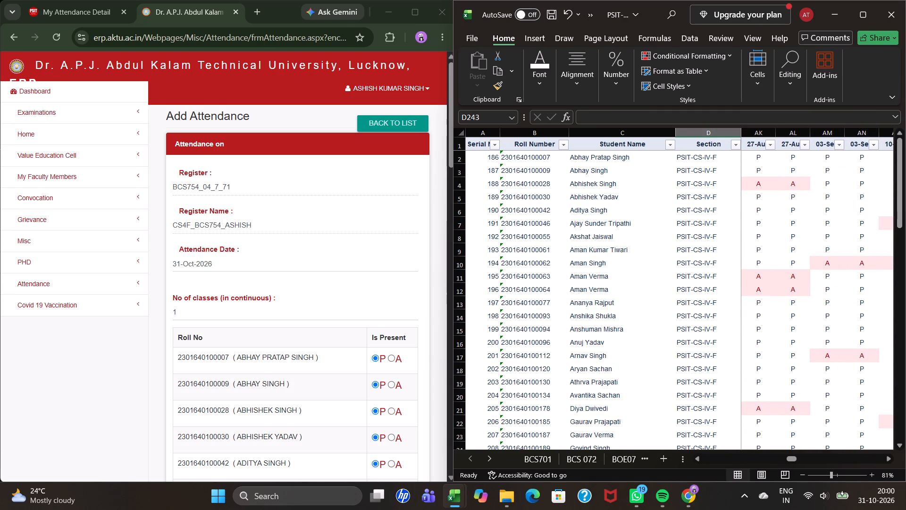
click(770, 143)
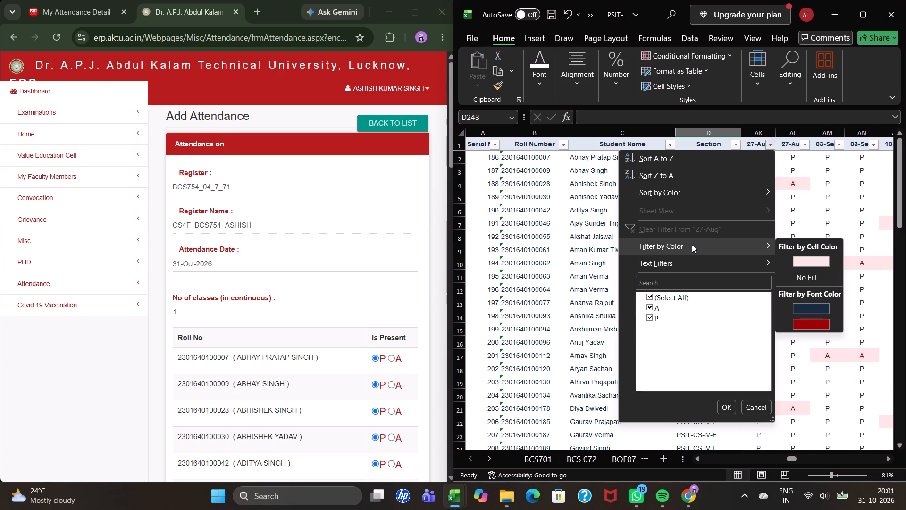
click(648, 317)
click(728, 407)
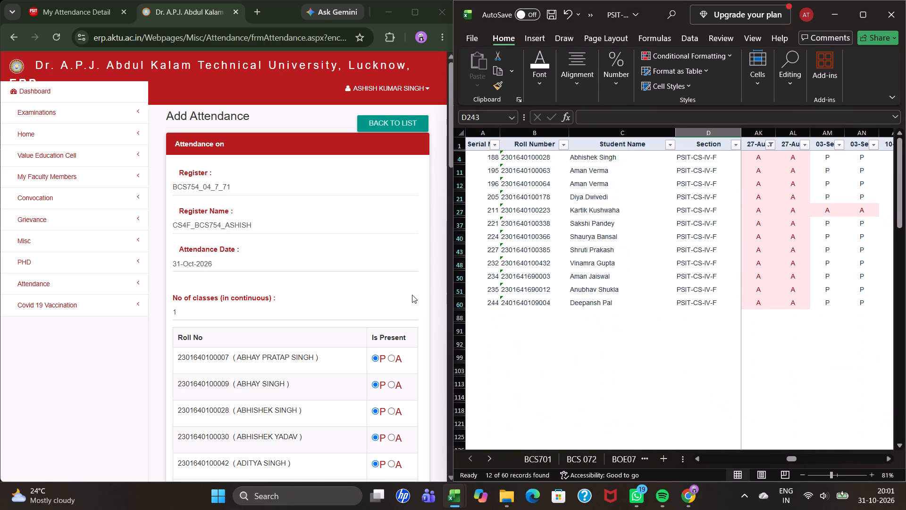
Set the attendance date of the new BCS754 entry to 27 August 2026.
click(322, 256)
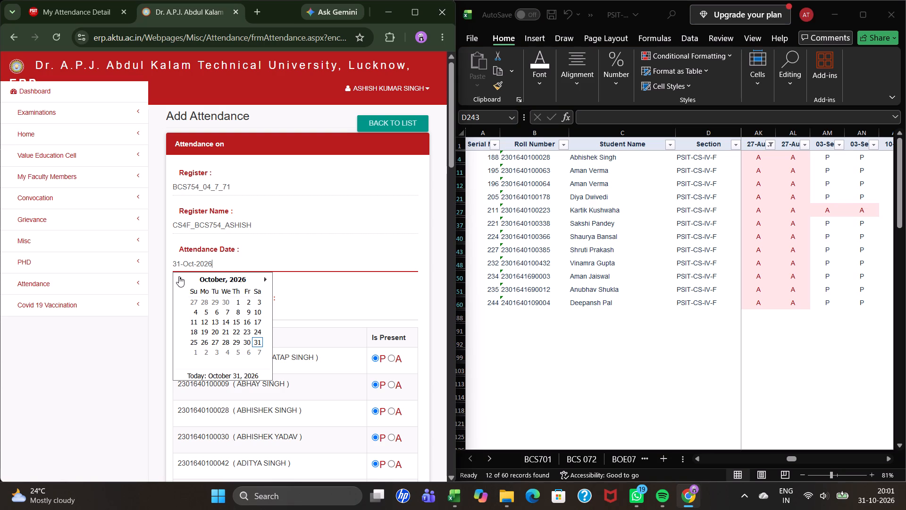
click(179, 278)
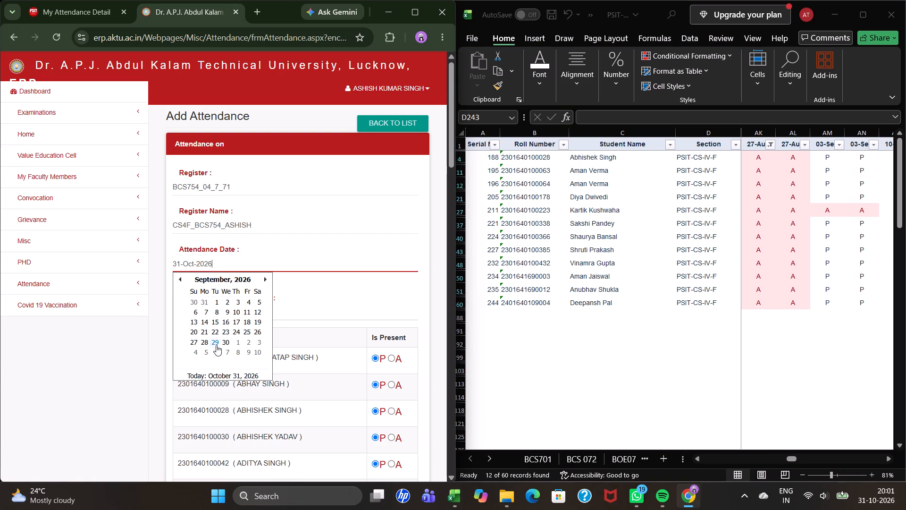
click(179, 277)
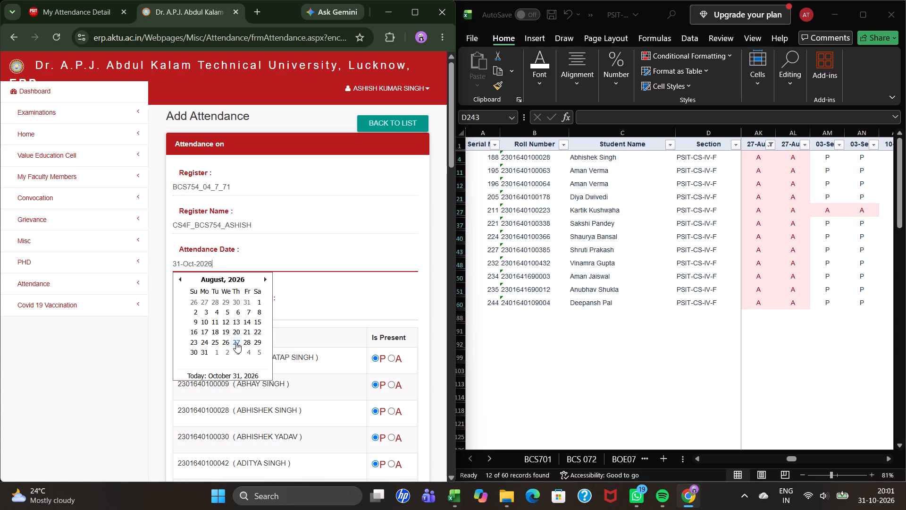
click(235, 342)
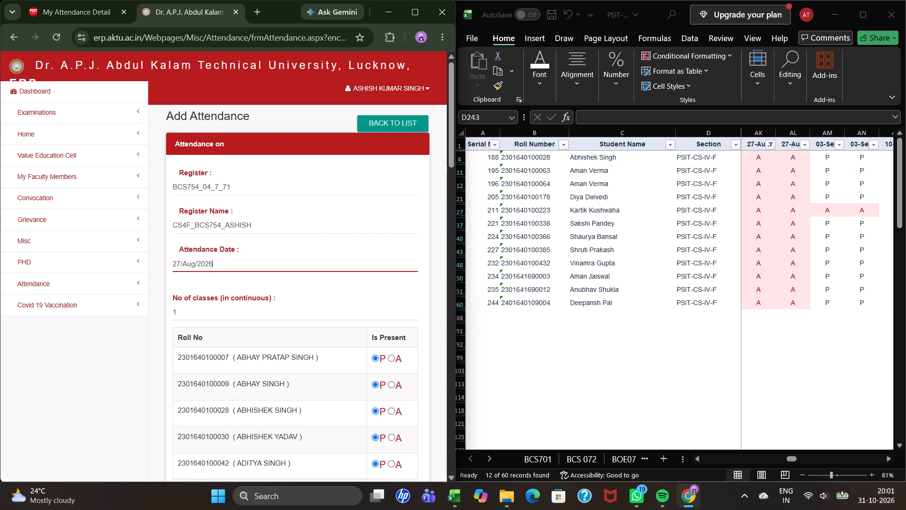
Mark the students with Excel serial numbers 188, 195, 196, 205 and 211 as absent (A) in the register.
scroll(282, 270, down, 2)
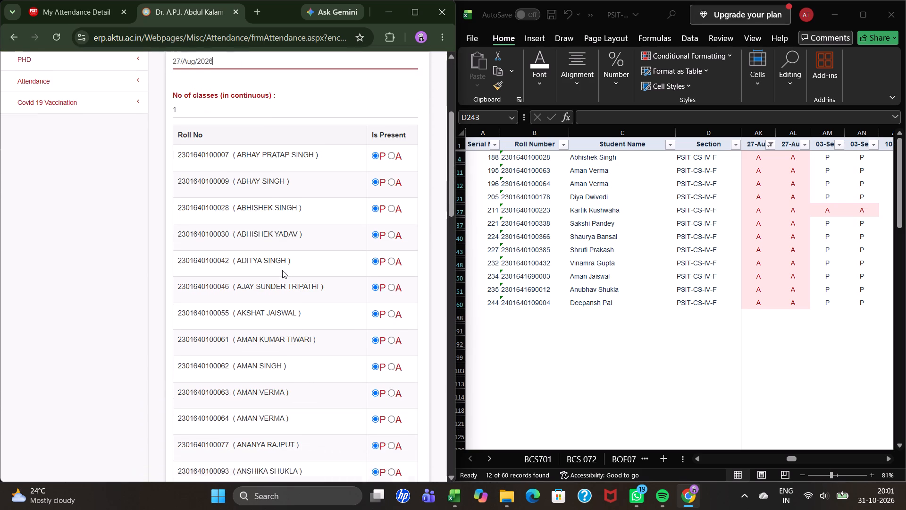
scroll(282, 270, down, 1)
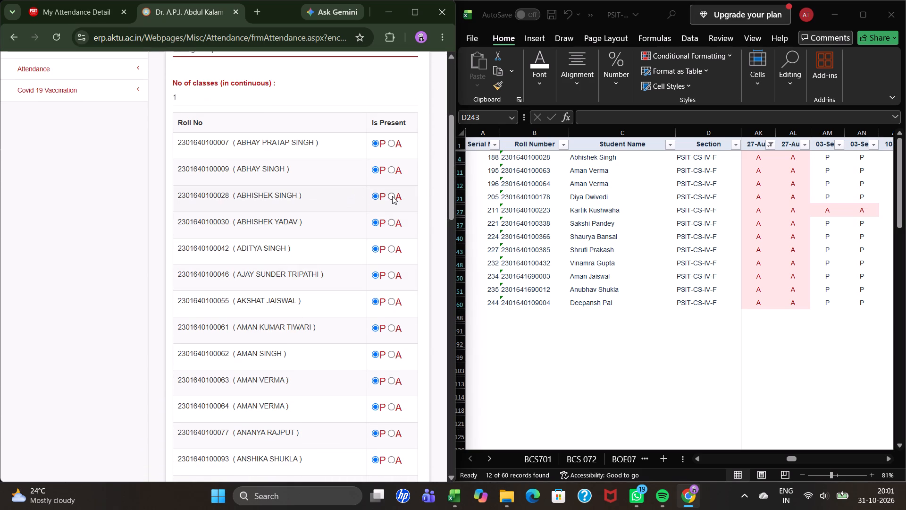
click(392, 196)
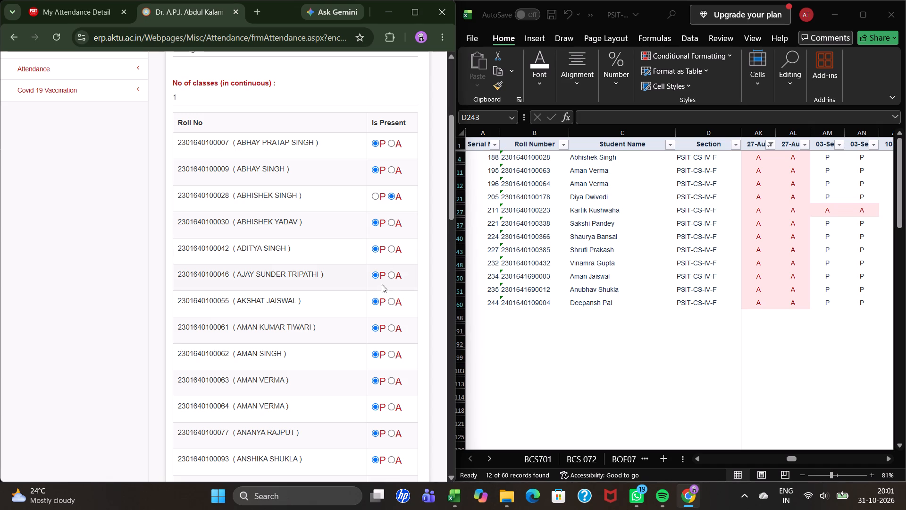
click(390, 405)
scroll(390, 405, down, 2)
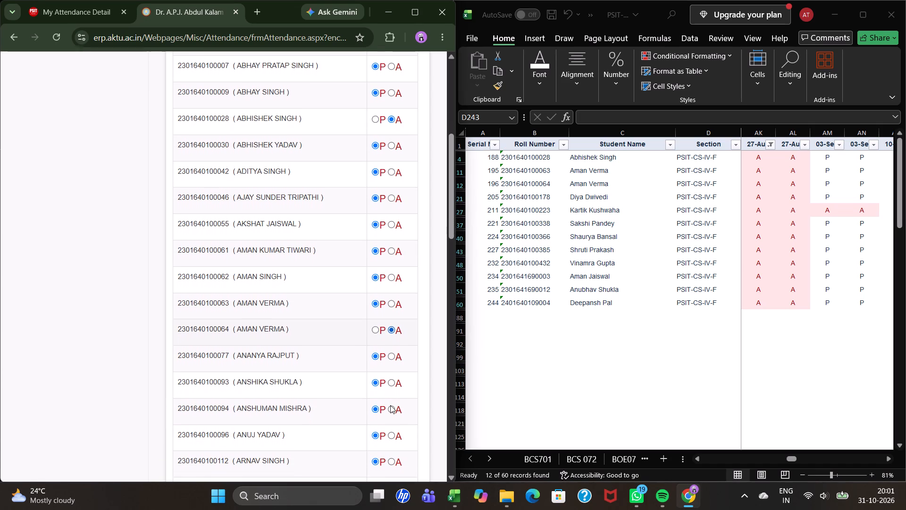
click(390, 300)
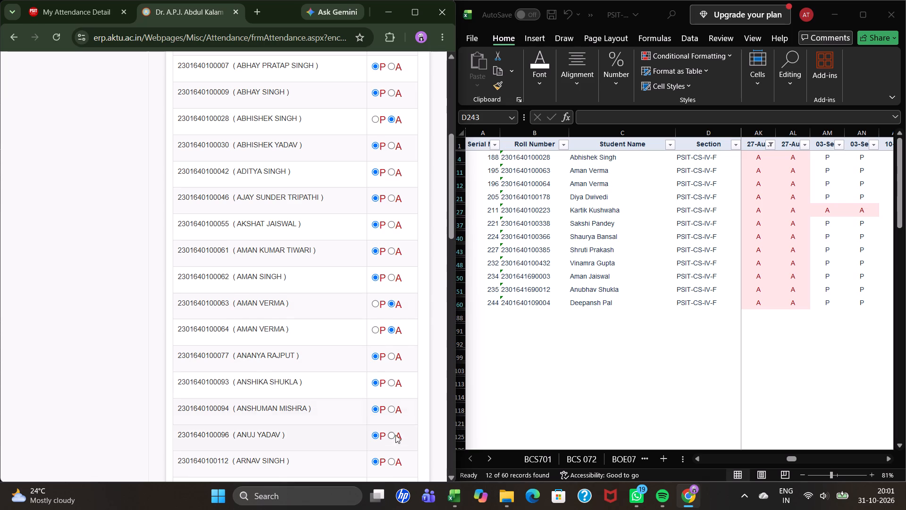
scroll(393, 445, down, 3)
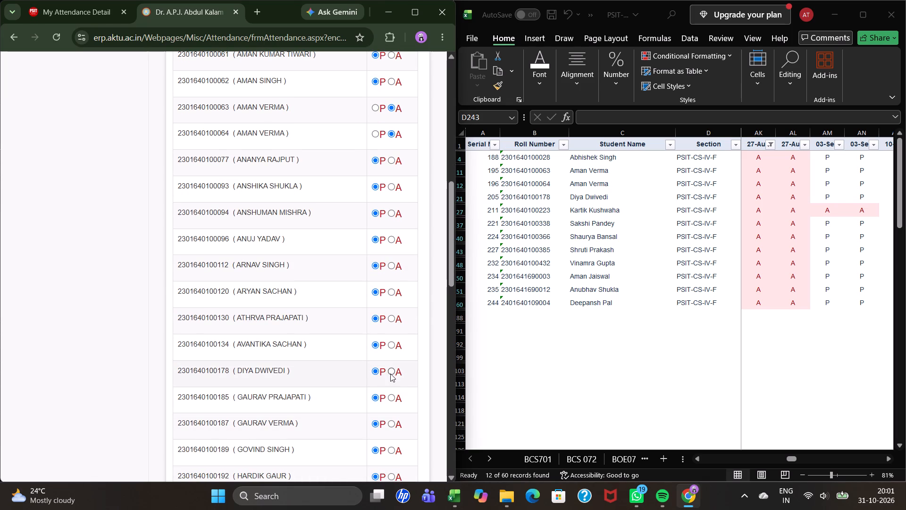
click(391, 374)
scroll(391, 374, down, 4)
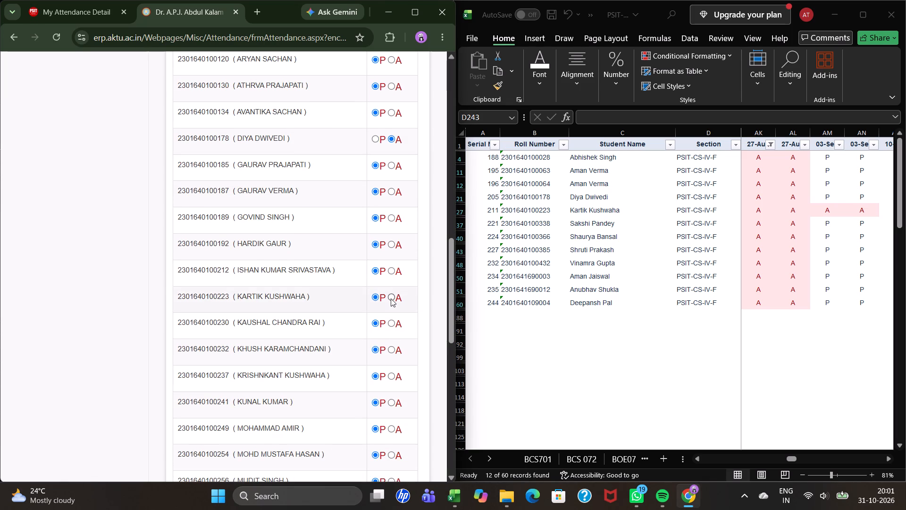
click(391, 298)
Mark the students with Excel serial numbers 221, 224, 227, 232 and 244 as absent (A) in the register.
scroll(394, 419, down, 1)
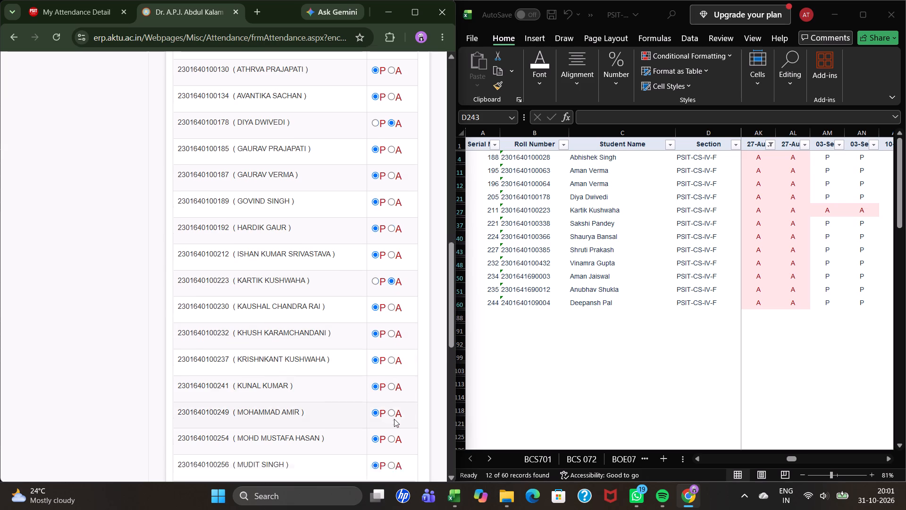
scroll(394, 419, down, 3)
click(392, 329)
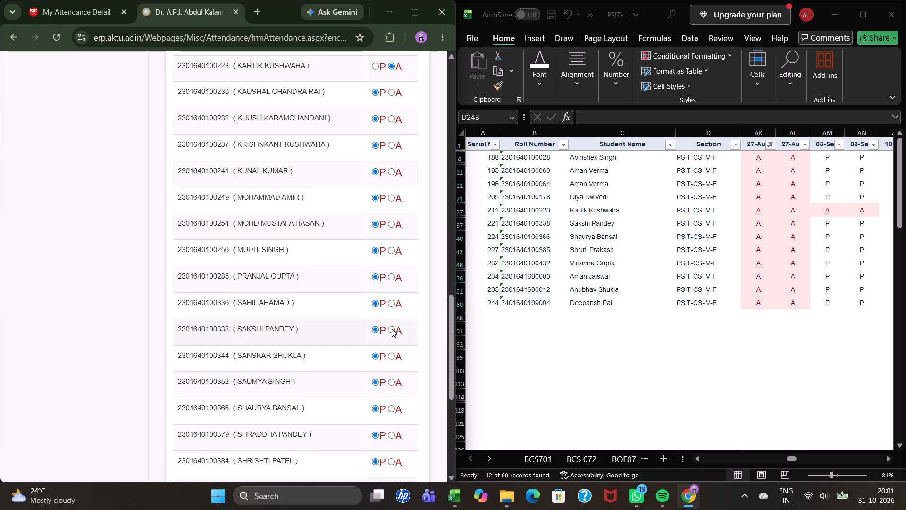
scroll(397, 394, down, 2)
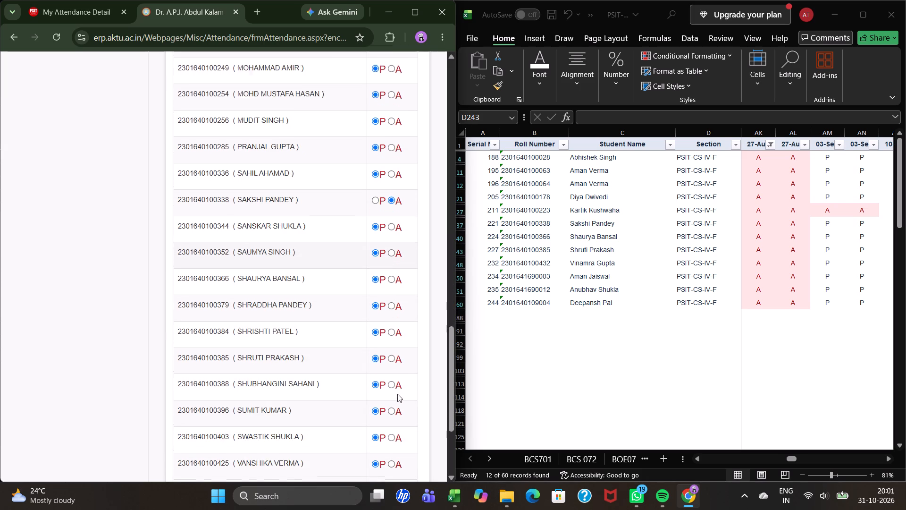
scroll(397, 394, down, 1)
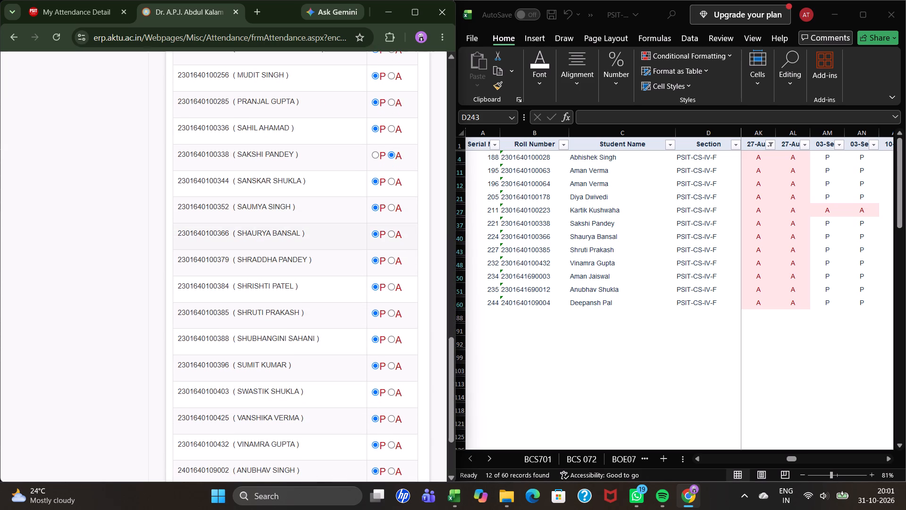
click(392, 235)
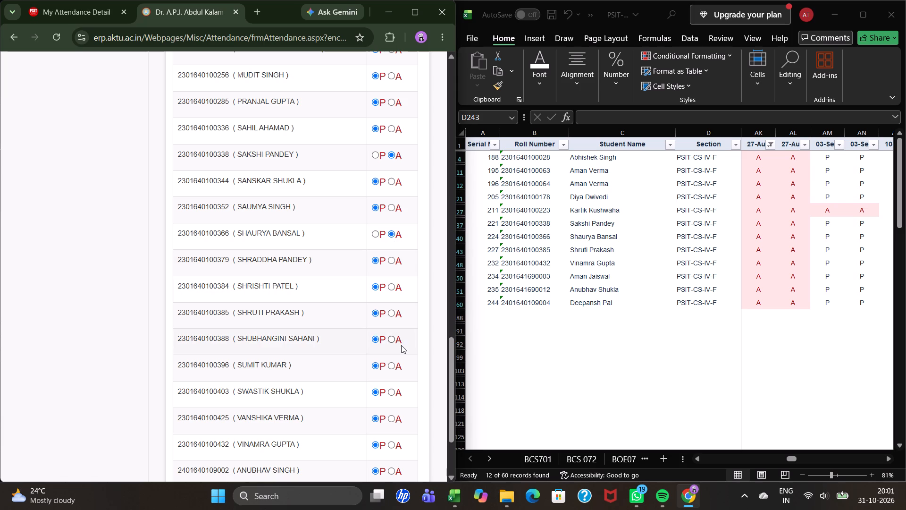
click(393, 314)
scroll(393, 314, down, 3)
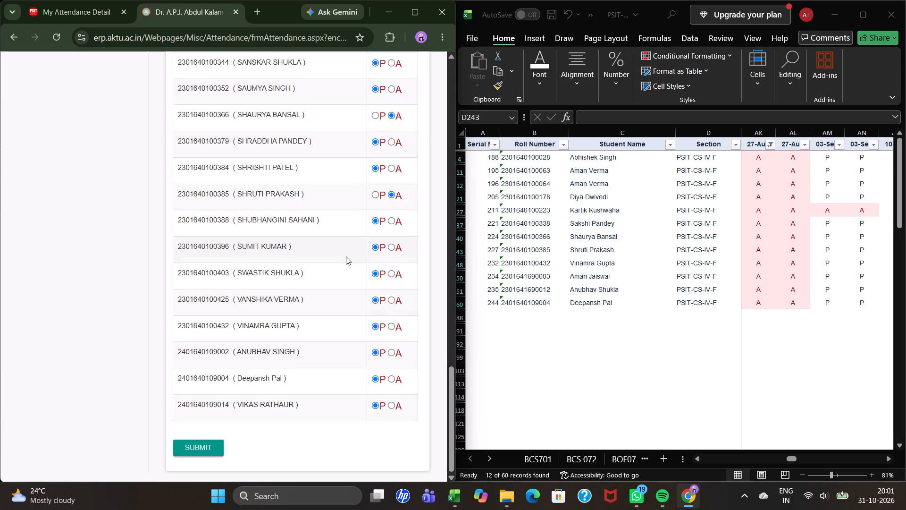
click(390, 328)
click(391, 376)
Check the entry's date and absentee marks, and submit the 27 August attendance.
scroll(391, 376, up, 10)
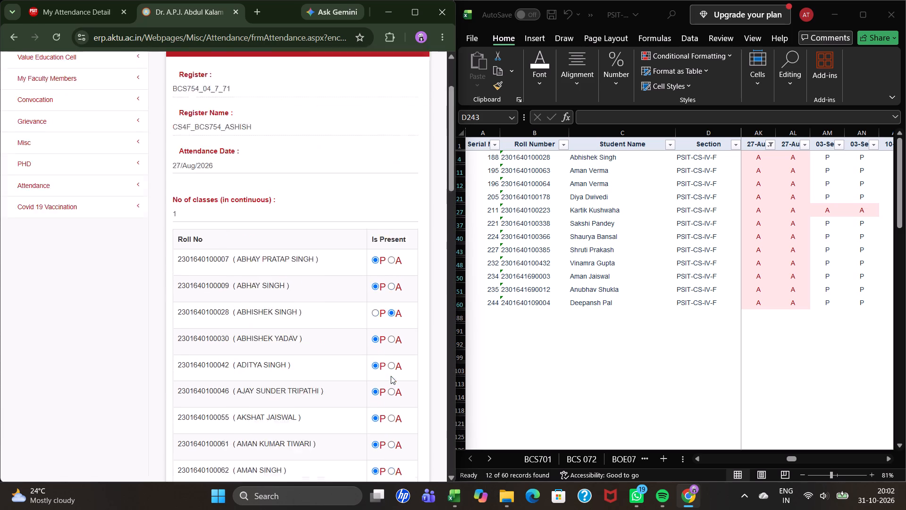
scroll(391, 376, down, 9)
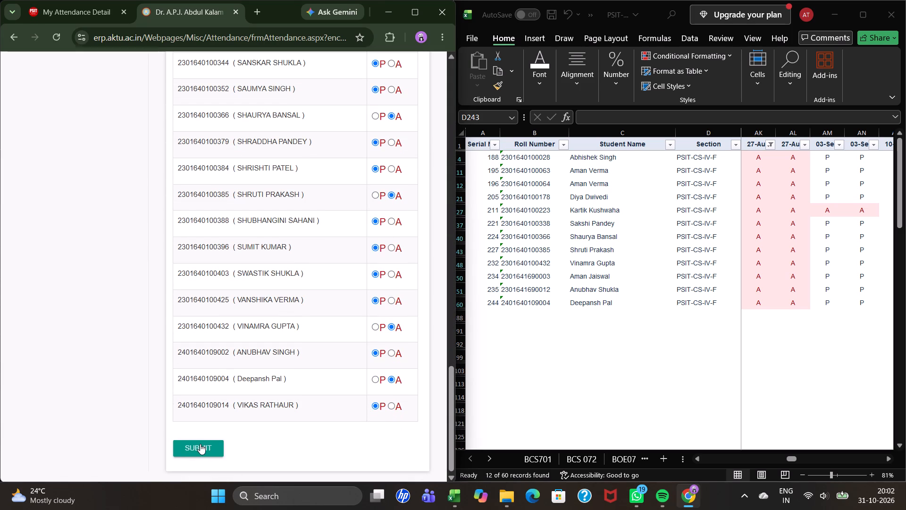
click(200, 444)
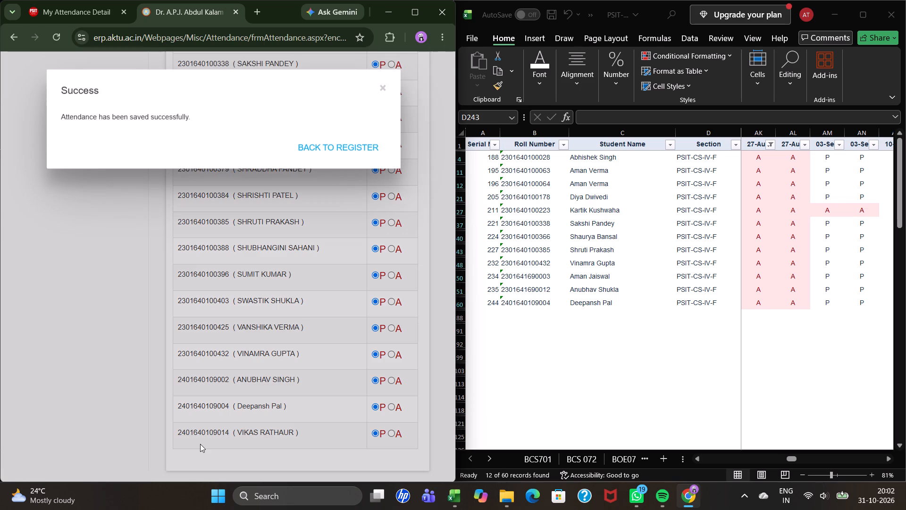
Switch to the My Attendance Detail page and reload it.
click(99, 10)
click(59, 33)
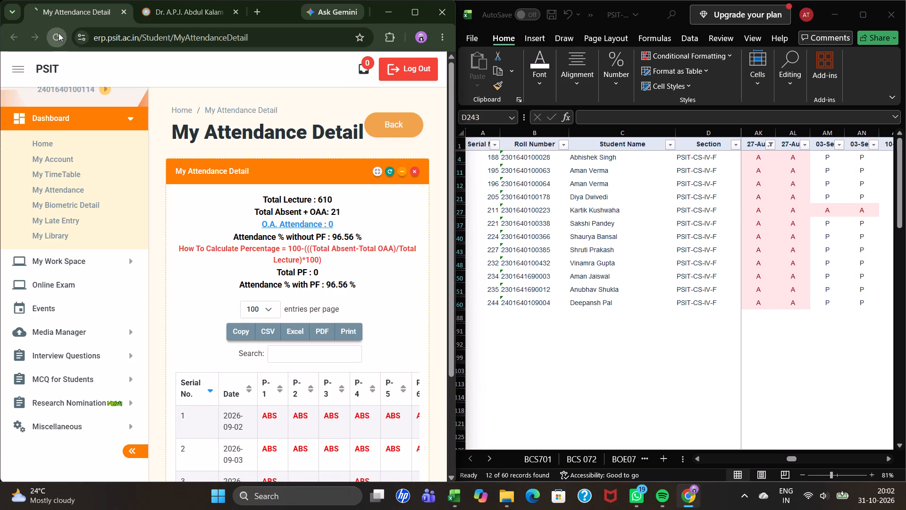
Return to the university's Add Attendance page and reload it for a new entry.
click(176, 11)
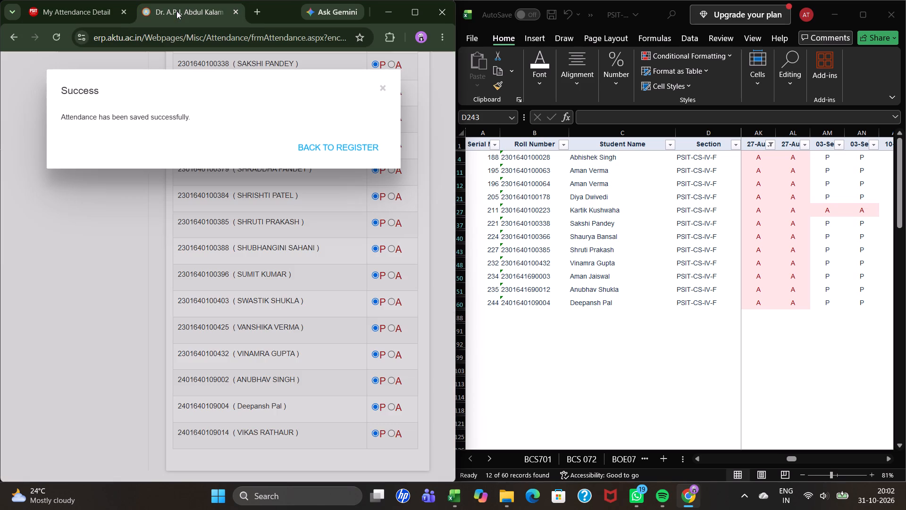
click(55, 38)
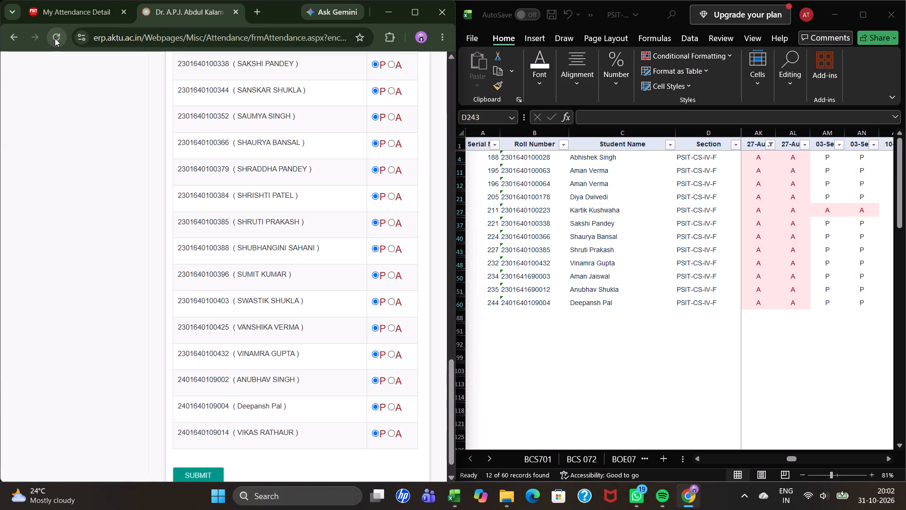
In the Excel attendance sheet, clear the filter from the first 27-Aug column.
click(771, 144)
click(771, 143)
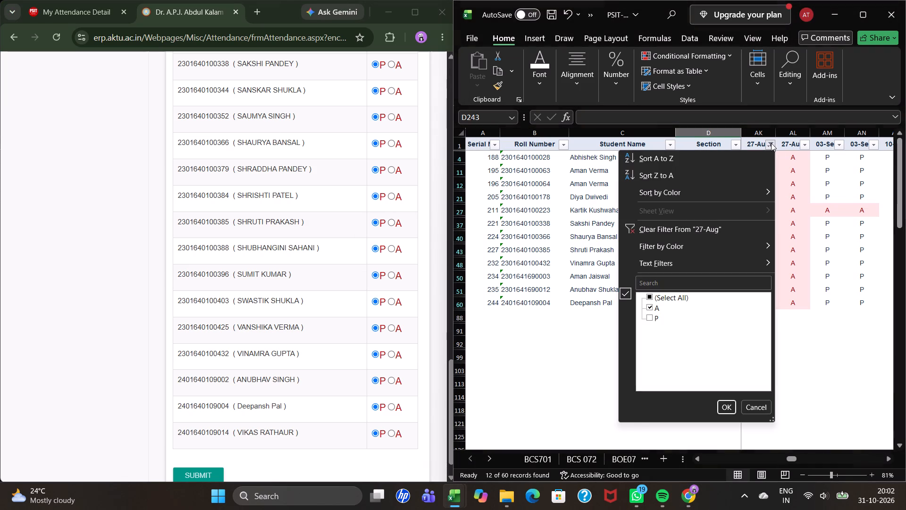
click(720, 226)
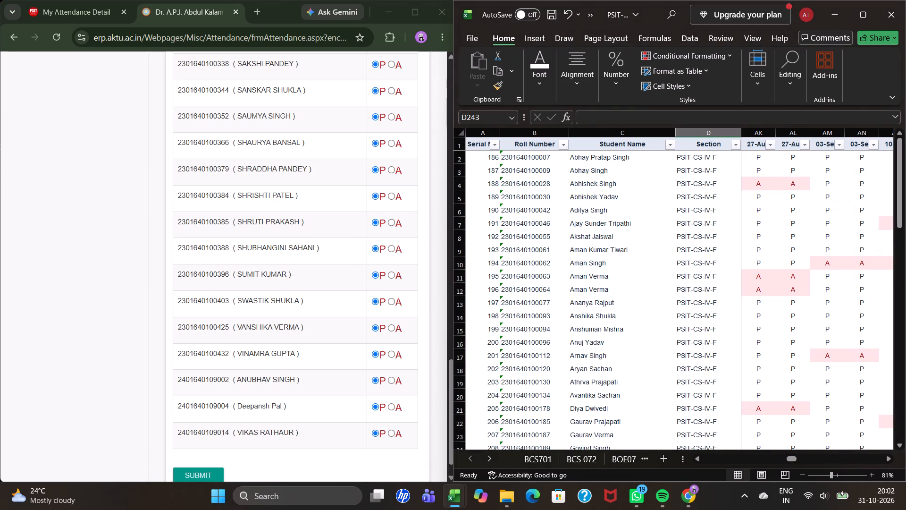
Filter the first 03-Sep column to show only the students marked A.
scroll(807, 218, left, 2)
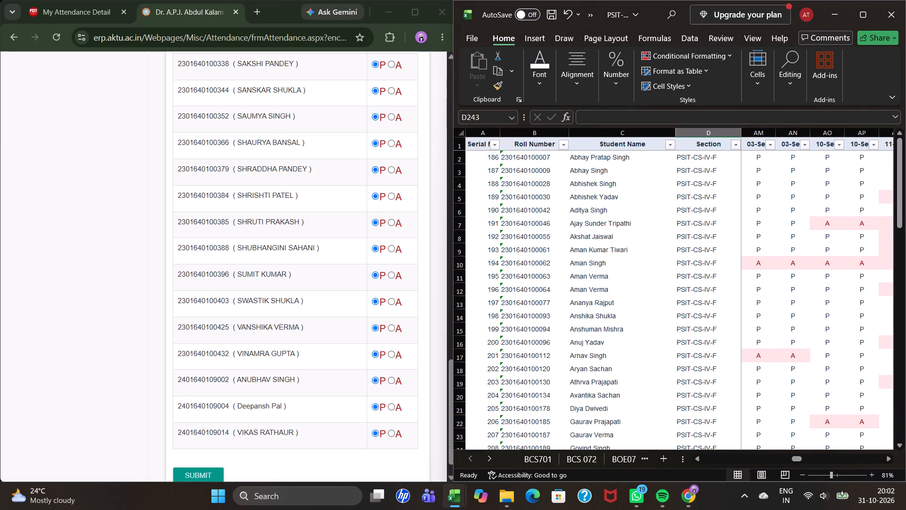
click(771, 146)
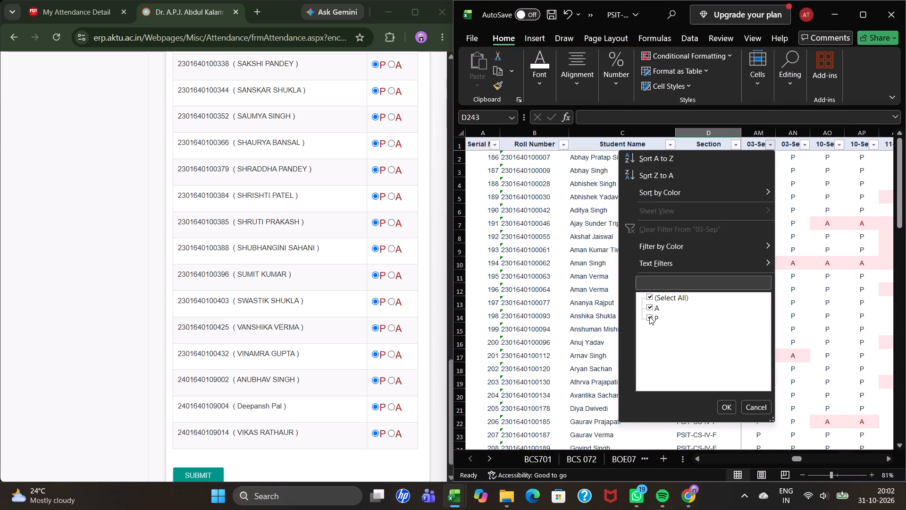
click(647, 317)
click(728, 408)
Switch to the university's Add Attendance page in the browser and reload it.
scroll(191, 190, up, 5)
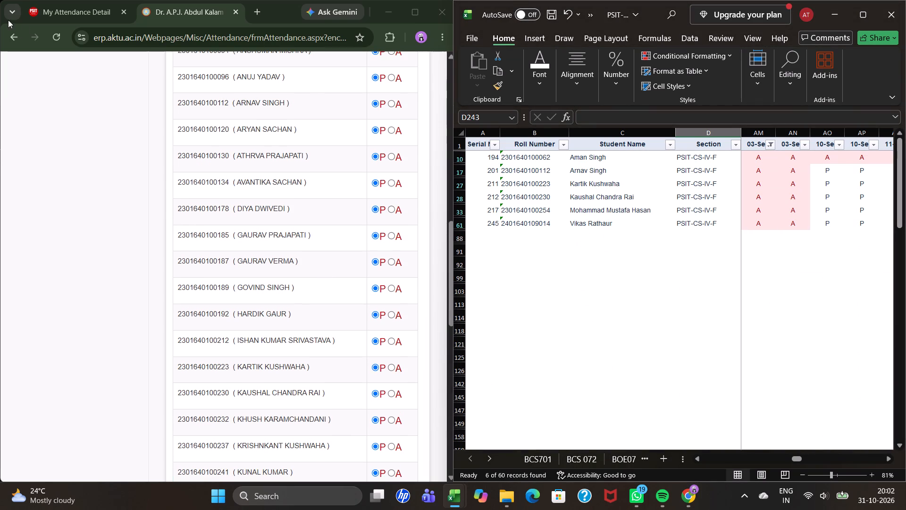
click(56, 34)
Set the attendance date to 03/Sep/2026 in the new Add Attendance entry.
scroll(159, 129, up, 7)
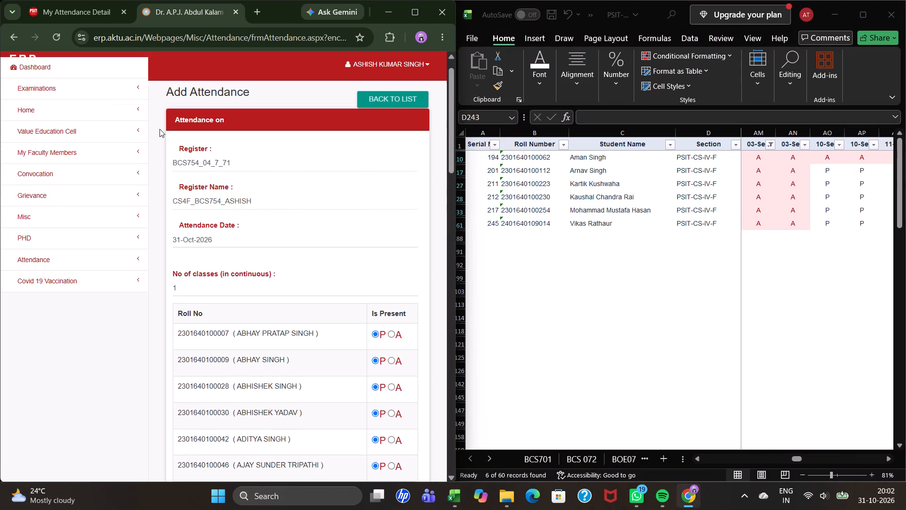
click(240, 263)
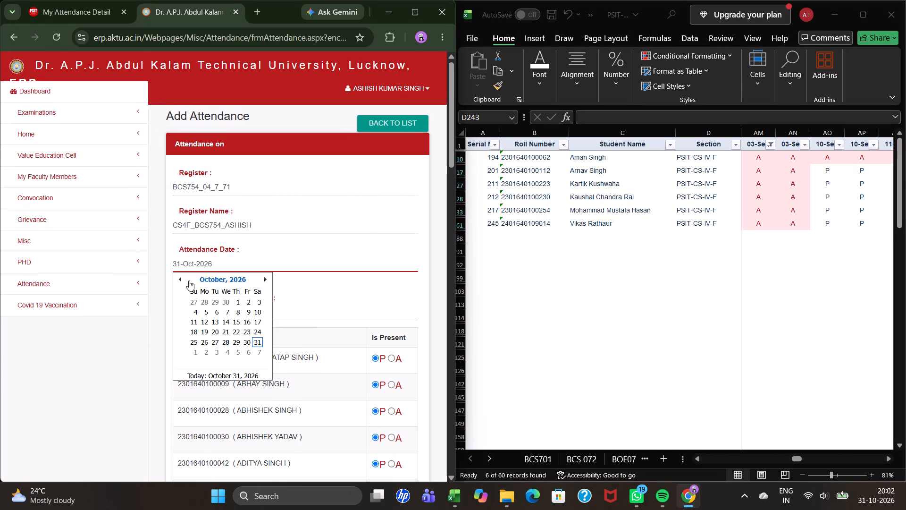
click(182, 280)
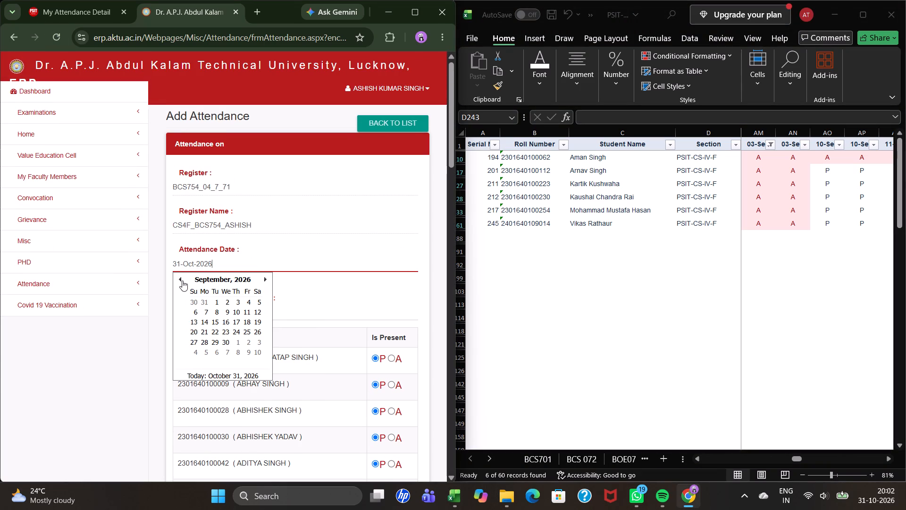
click(237, 303)
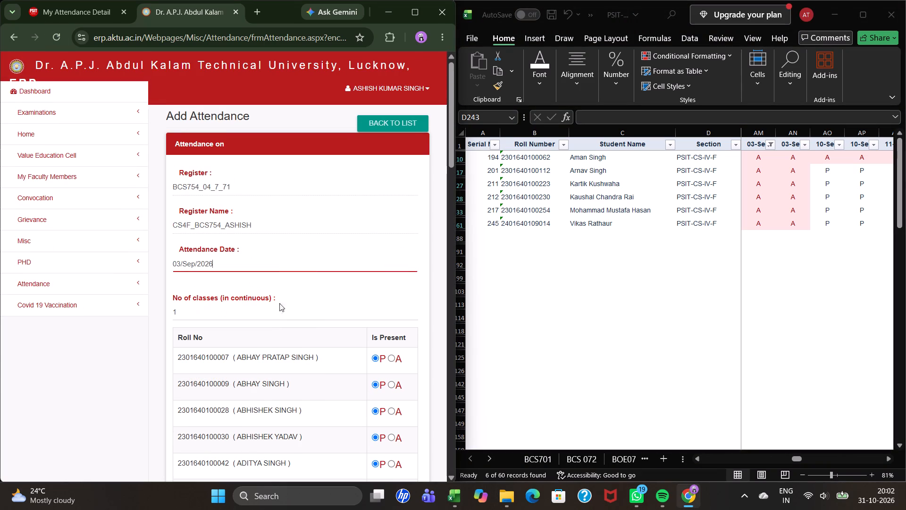
Mark the first two students in the filtered 03-Sep absentee list as absent (A) in the register.
scroll(284, 305, down, 2)
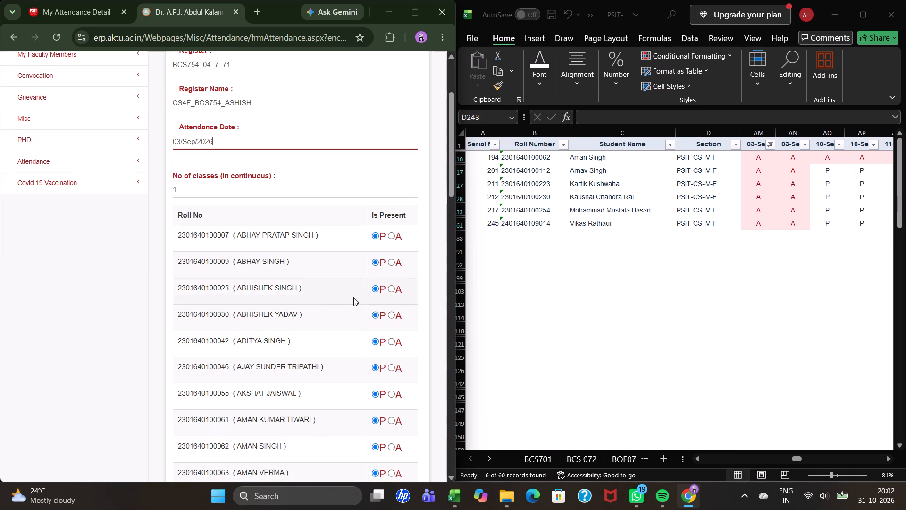
scroll(381, 406, down, 1)
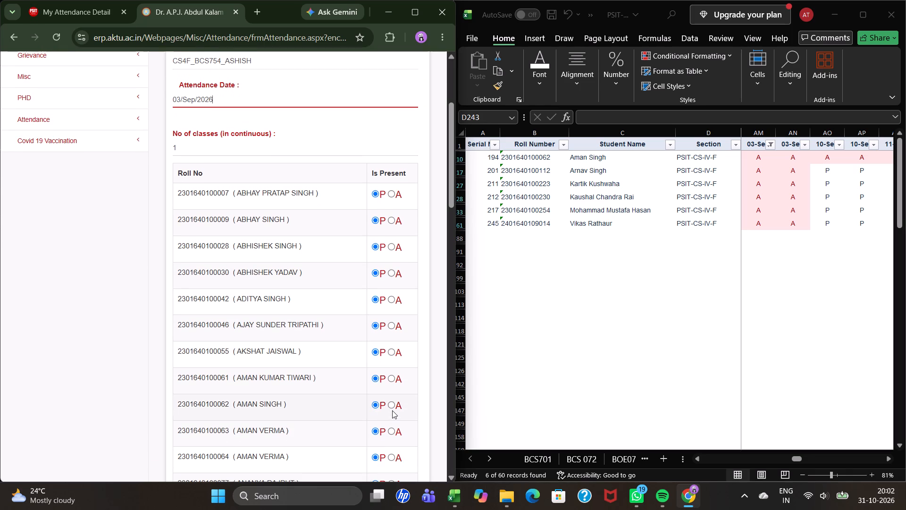
click(392, 405)
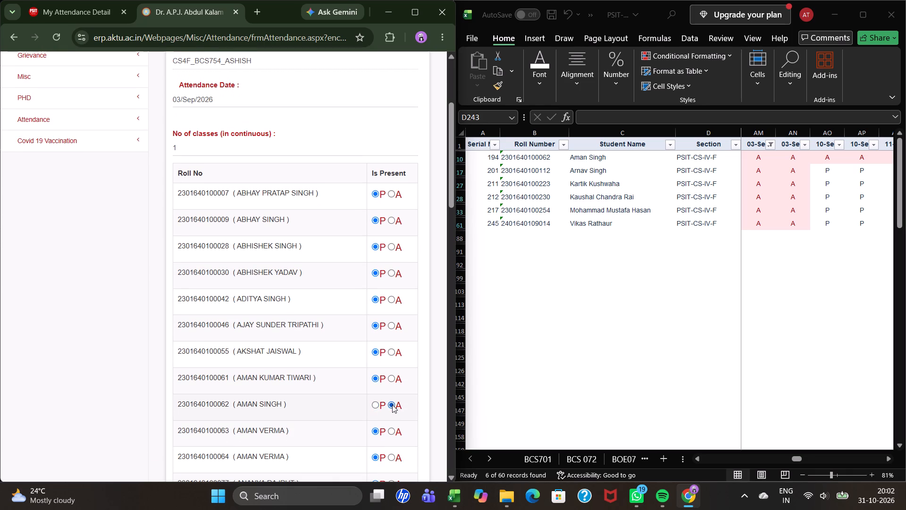
scroll(392, 405, down, 4)
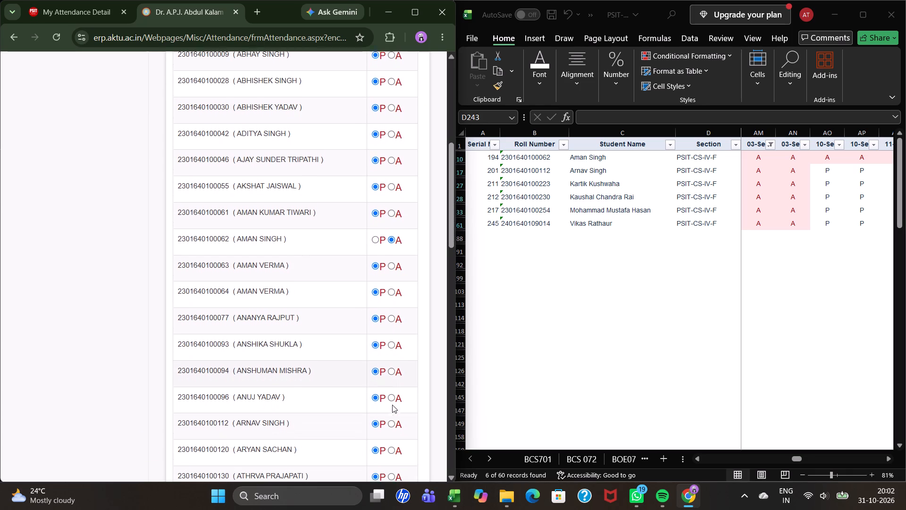
scroll(392, 405, down, 1)
click(393, 415)
Mark the third and fourth students in the filtered 03-Sep absentee list as absent (A) in the register.
scroll(393, 415, down, 1)
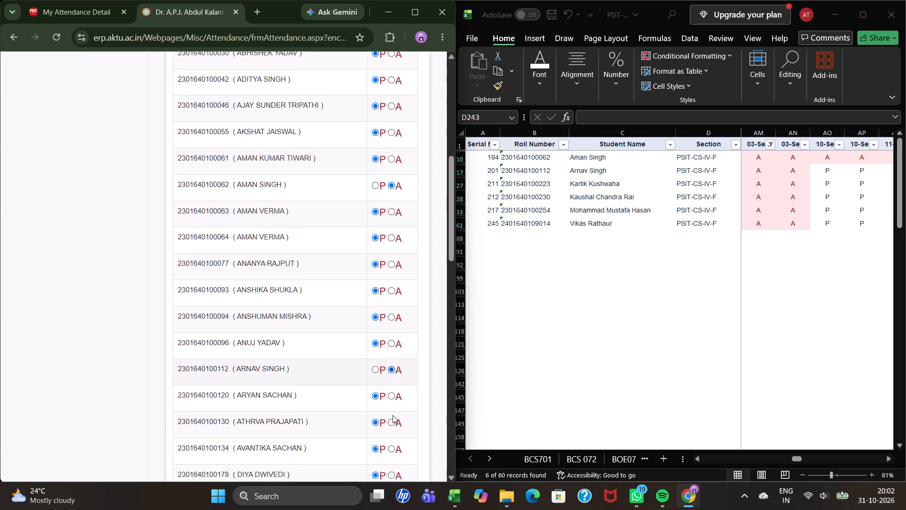
scroll(393, 415, down, 4)
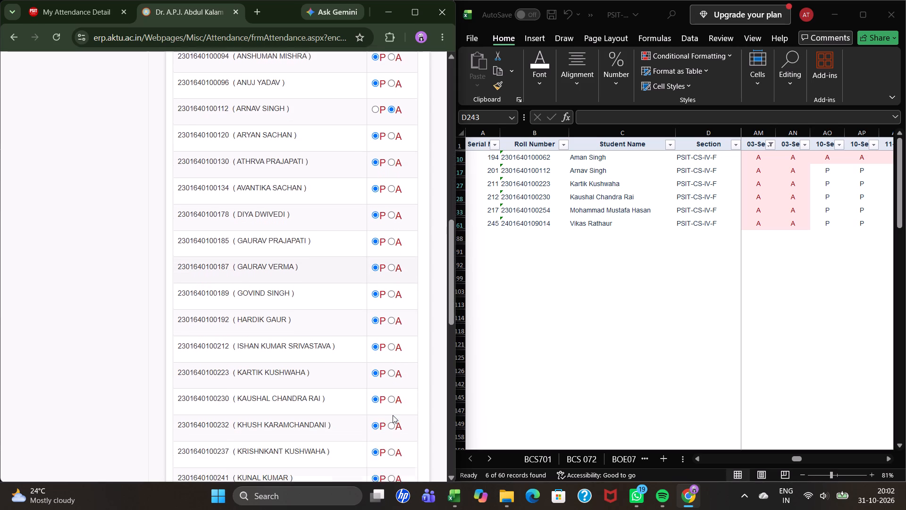
scroll(393, 415, down, 1)
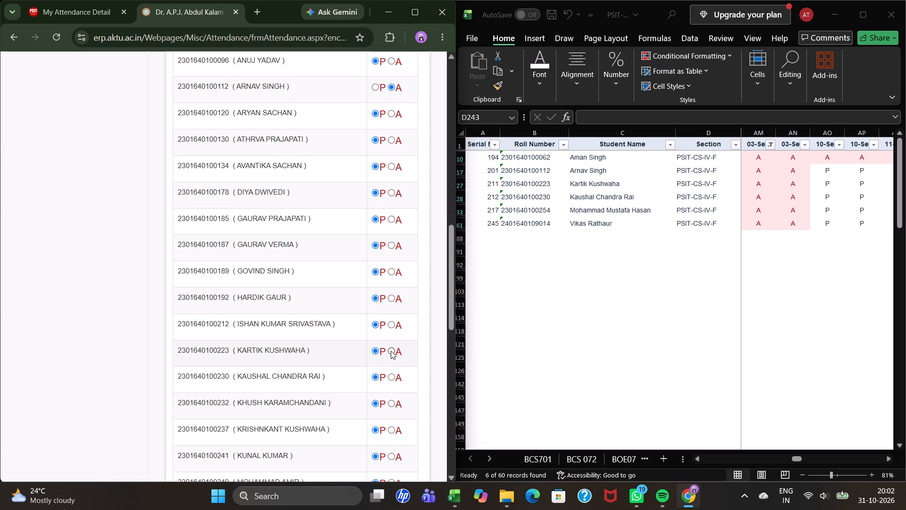
click(391, 351)
scroll(391, 351, down, 1)
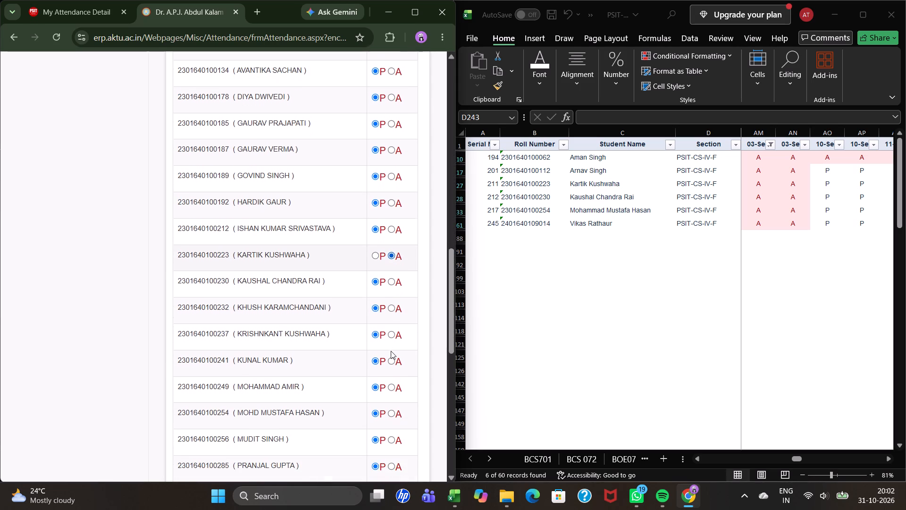
scroll(391, 351, down, 1)
click(390, 274)
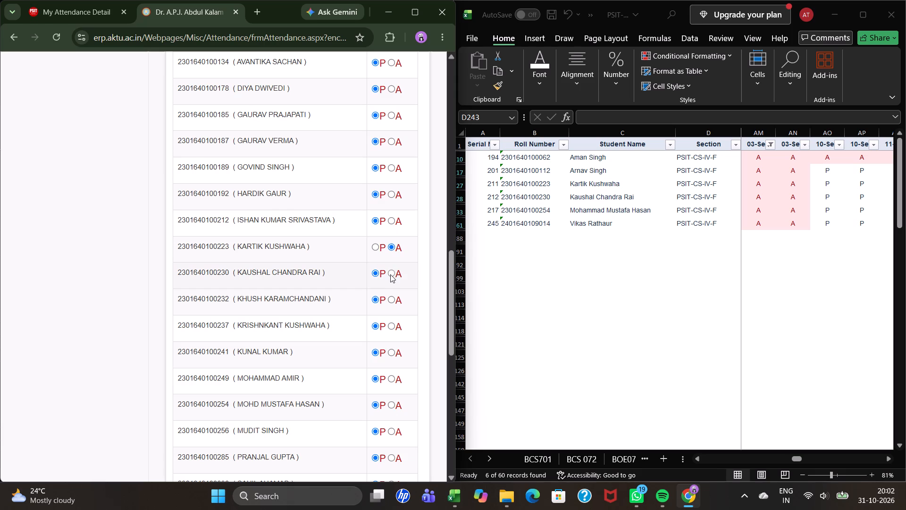
Mark the last two students in the filtered 03-Sep absentee list as absent (A) in the register.
scroll(390, 317, down, 2)
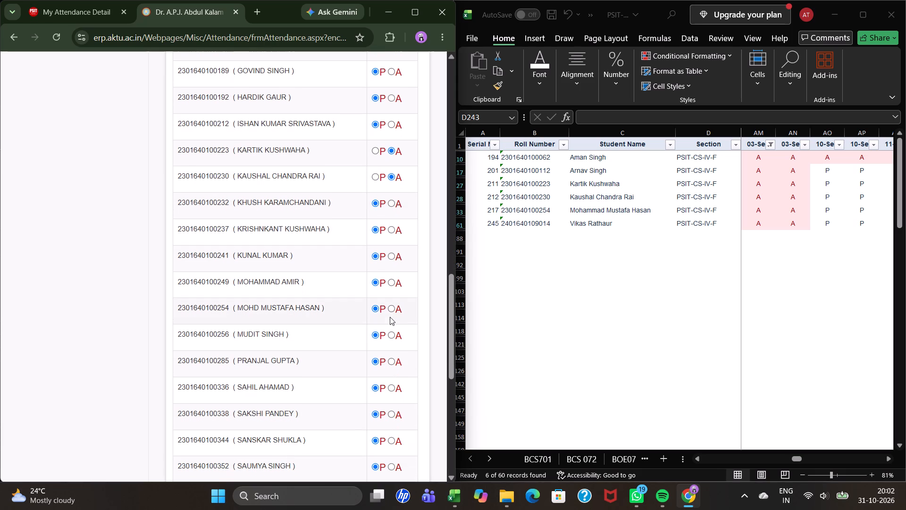
click(392, 310)
scroll(395, 351, down, 7)
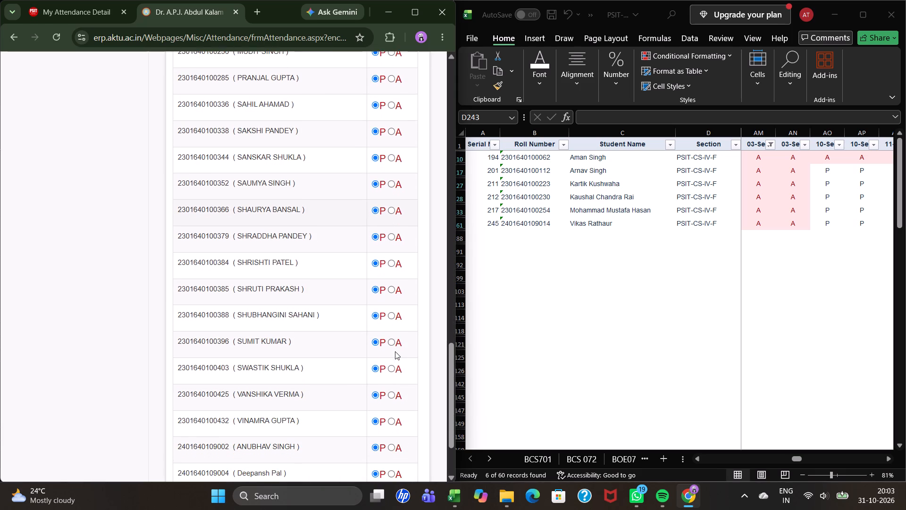
scroll(395, 351, down, 4)
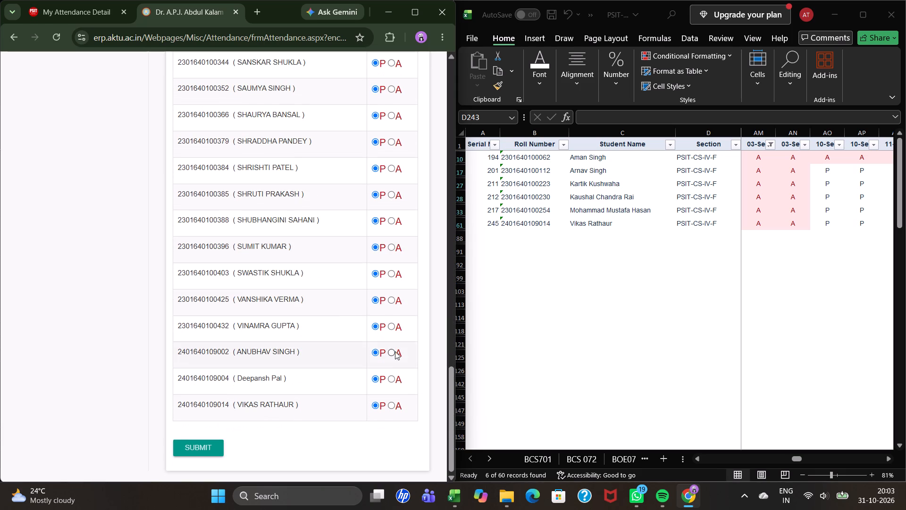
click(391, 407)
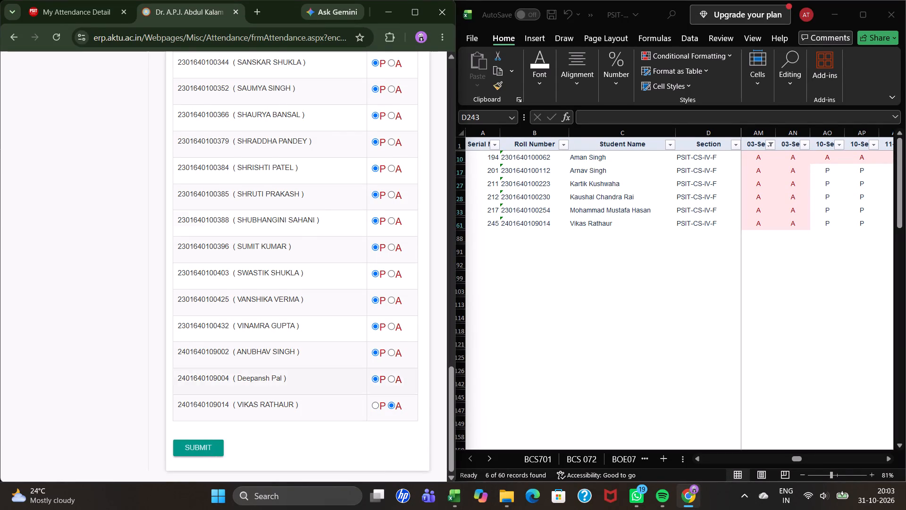
Submit the 03-Sep attendance entry for the register.
scroll(307, 229, up, 13)
scroll(307, 229, down, 10)
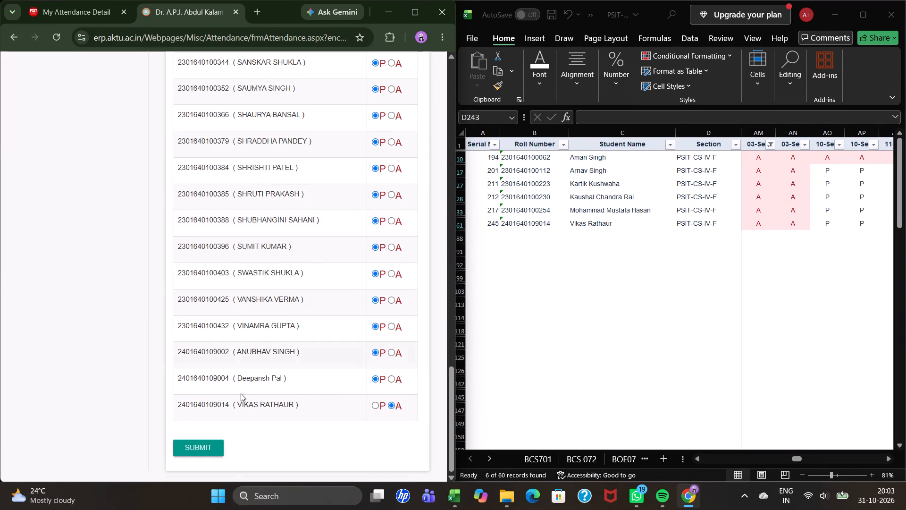
click(210, 448)
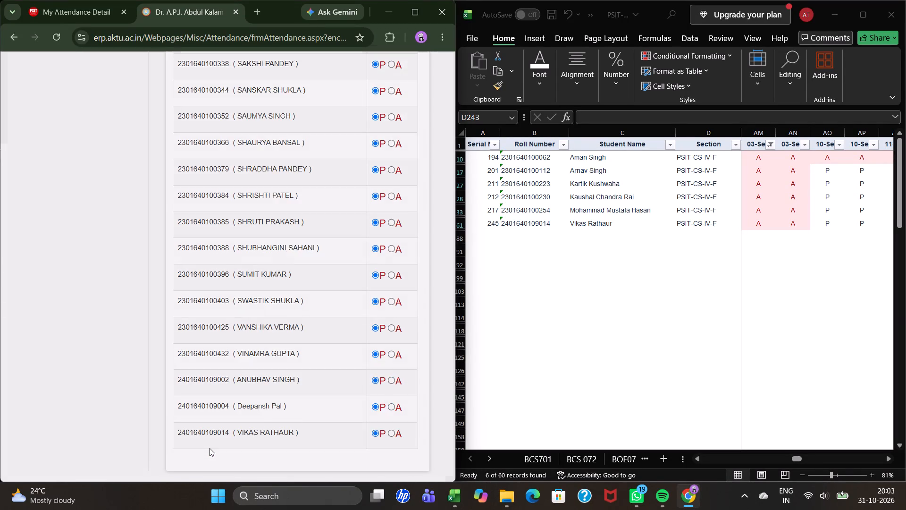
Switch to the PSIT My Attendance Detail page and reload it.
click(127, 290)
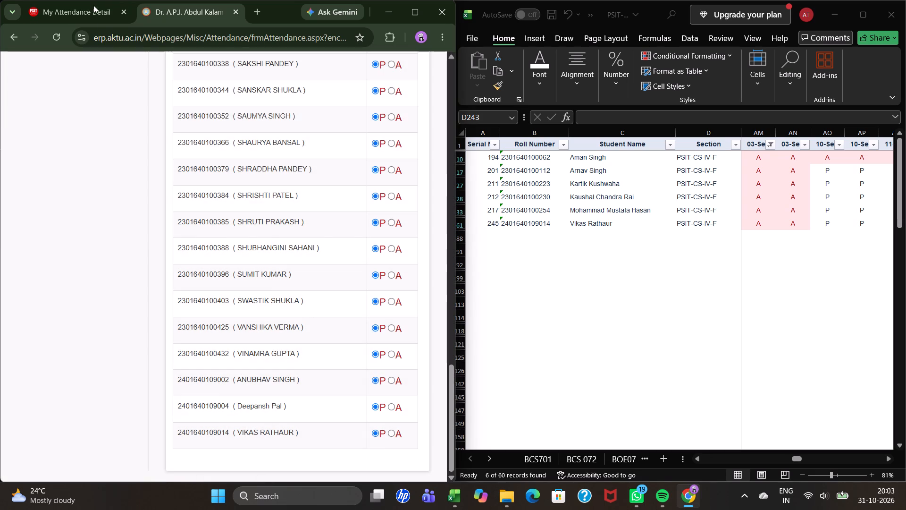
click(95, 8)
click(58, 36)
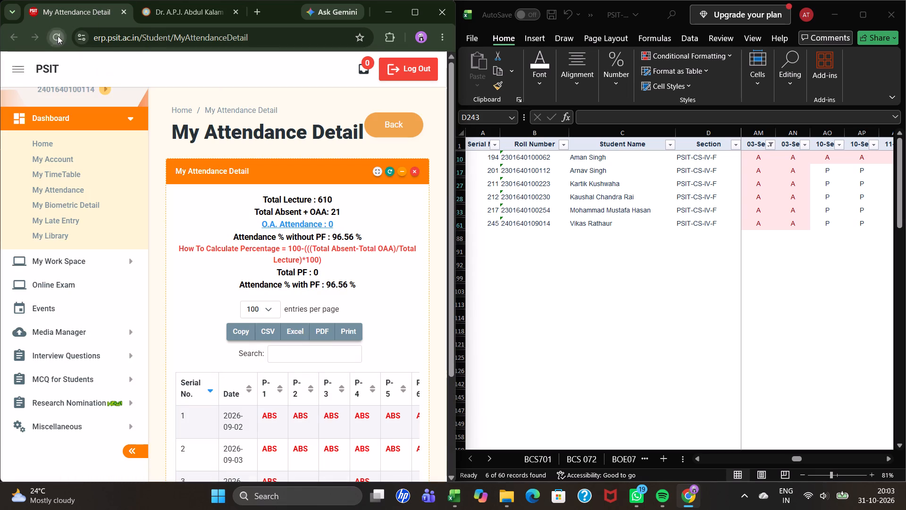
Return to the university's Add Attendance page and reload it for a new entry.
click(169, 13)
scroll(221, 142, up, 11)
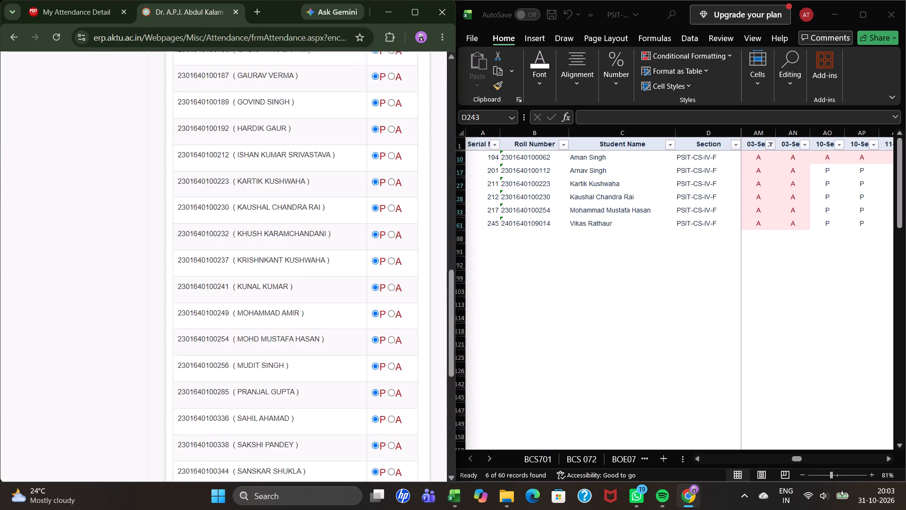
click(59, 35)
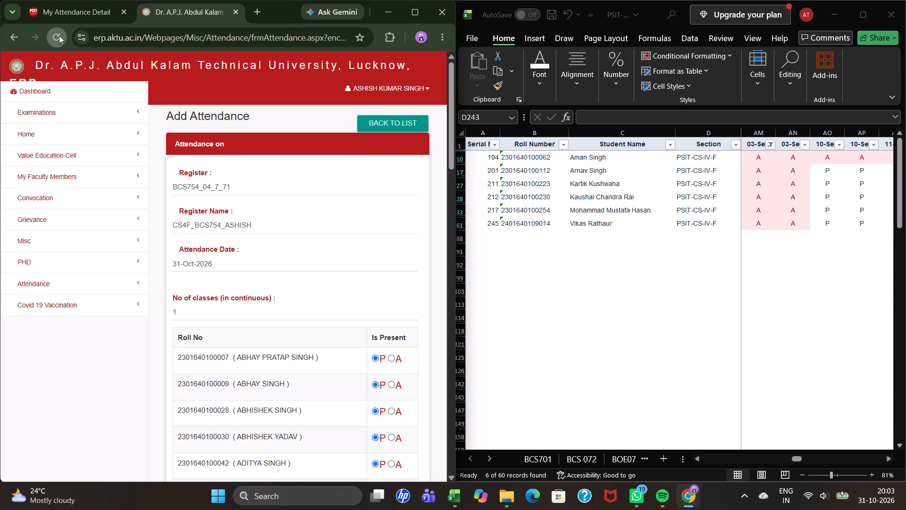
In the Excel attendance sheet, clear the filter from the first 03-Sep column.
click(768, 141)
click(772, 142)
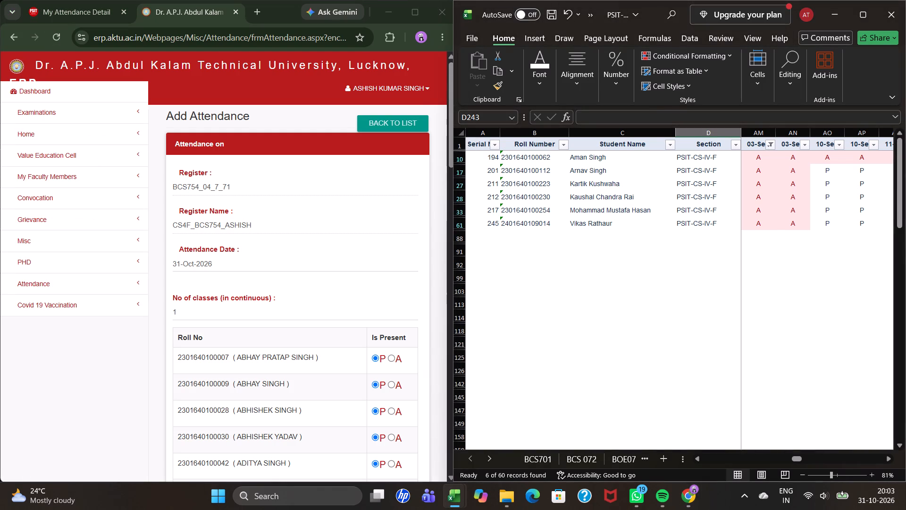
click(723, 228)
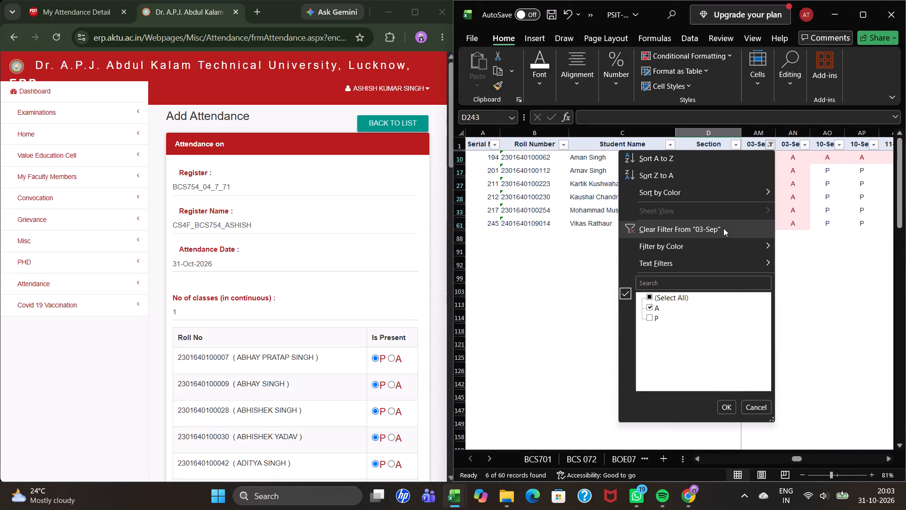
Filter the first 10-Sep column to show only the students marked A.
scroll(827, 242, left, 1)
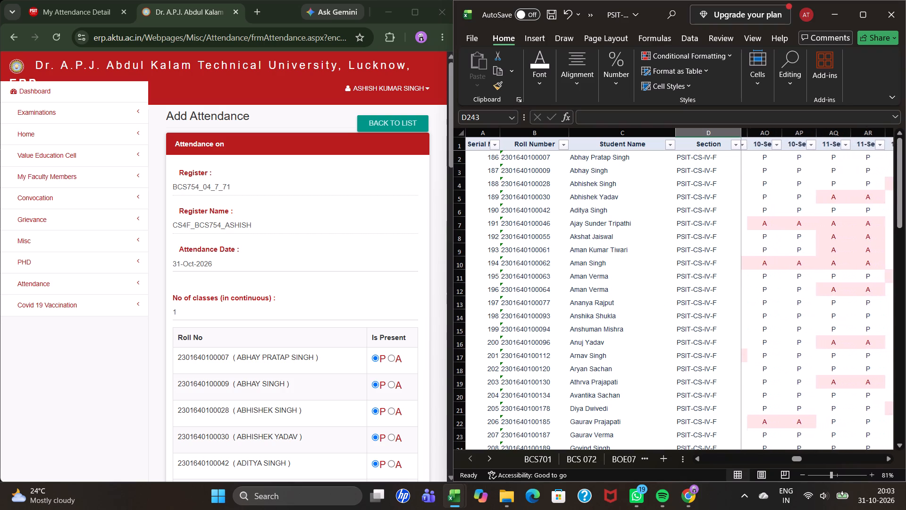
scroll(827, 242, left, 1)
click(770, 144)
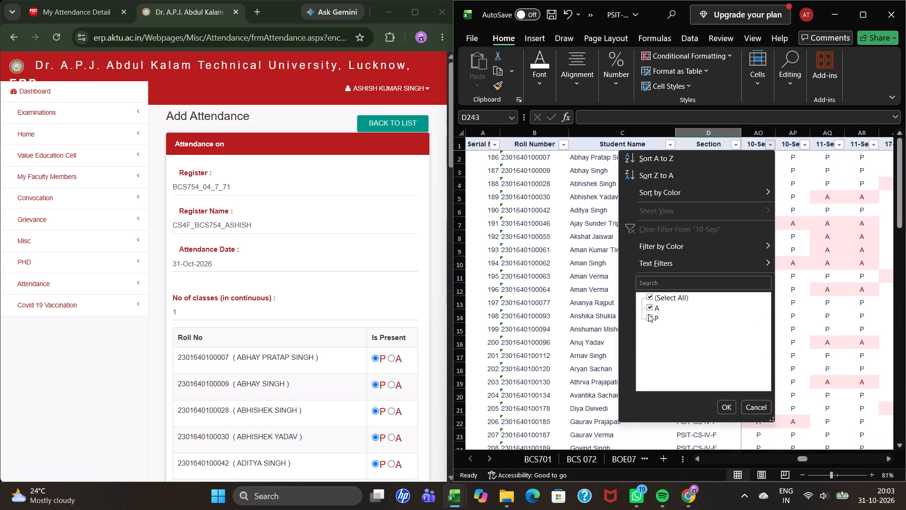
click(650, 317)
click(725, 406)
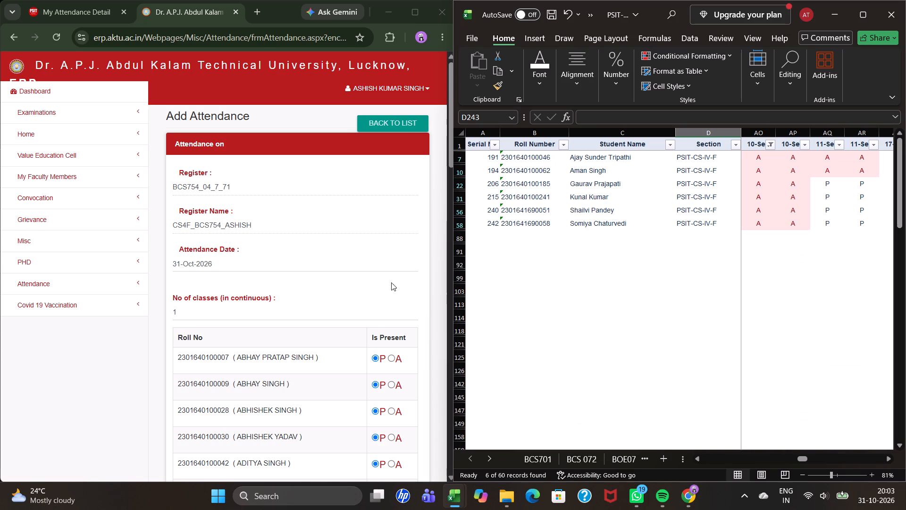
In the browser, reload the university's Add Attendance page and set the attendance date to 10/Sep/2026.
click(282, 266)
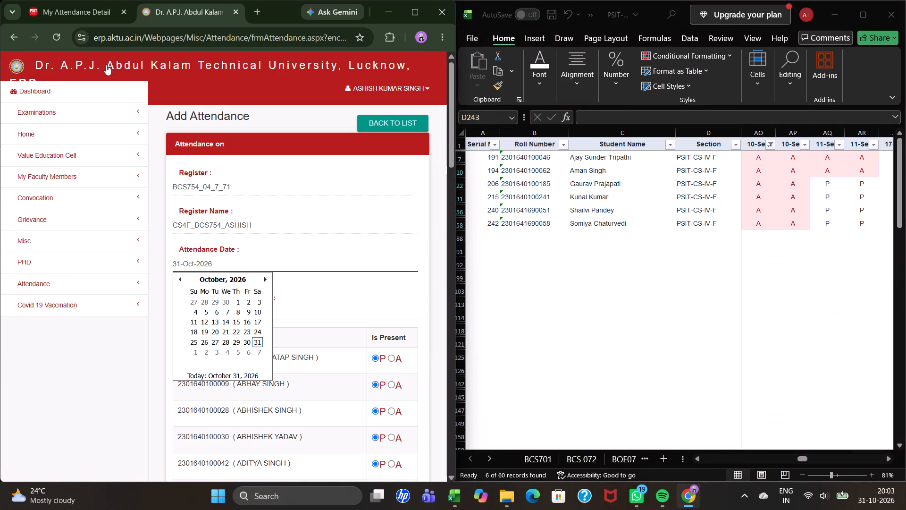
click(59, 35)
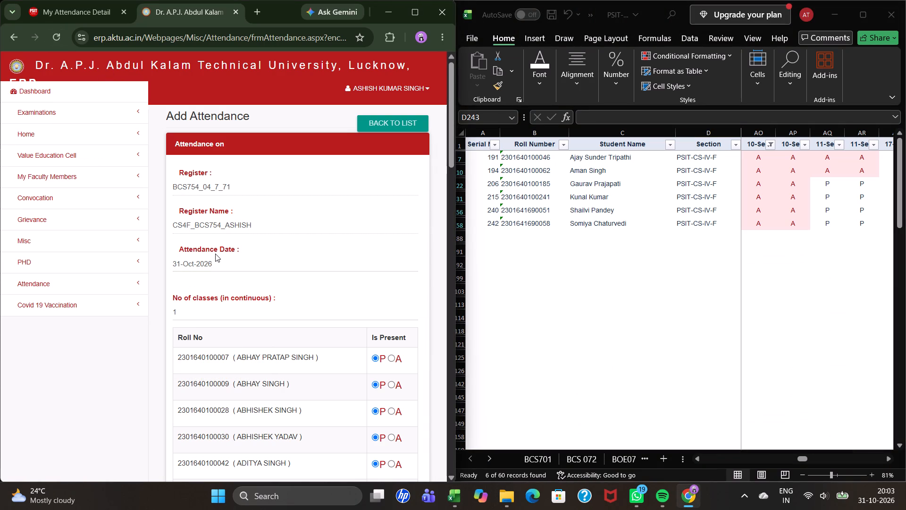
click(220, 260)
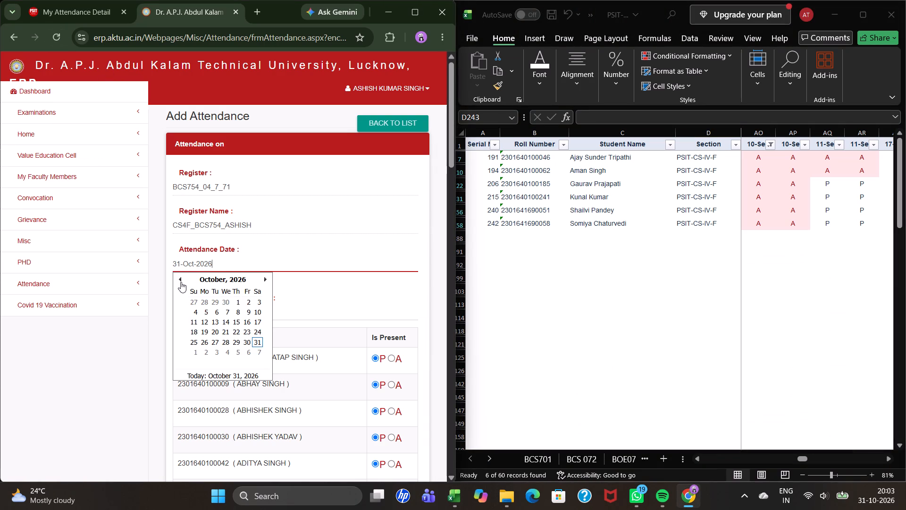
click(181, 282)
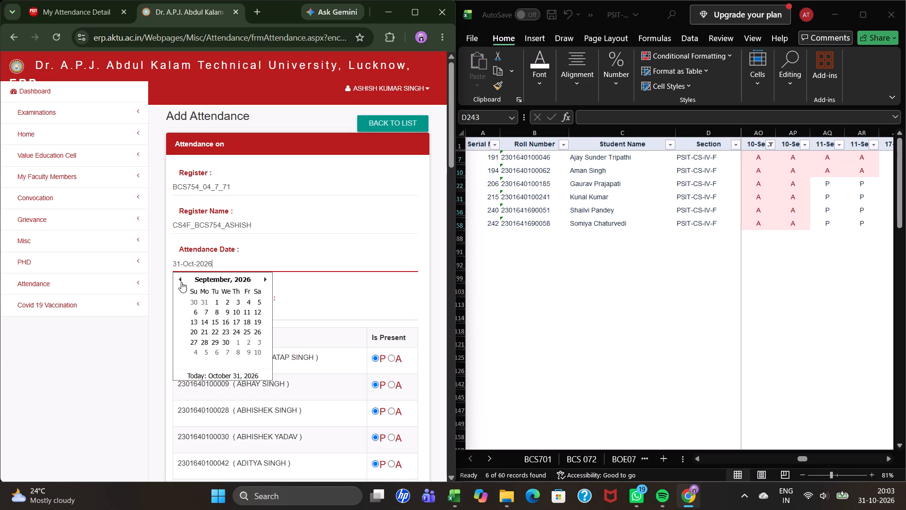
click(236, 309)
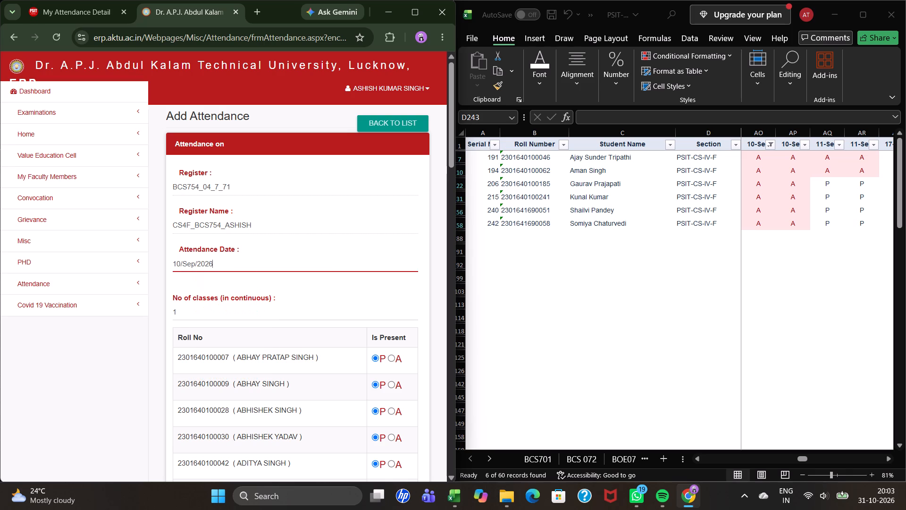
In the 10/Sep/2026 roll list, mark as A the register's students shown absent in the filtered 10-Sep column of the Excel sheet.
scroll(271, 313, down, 3)
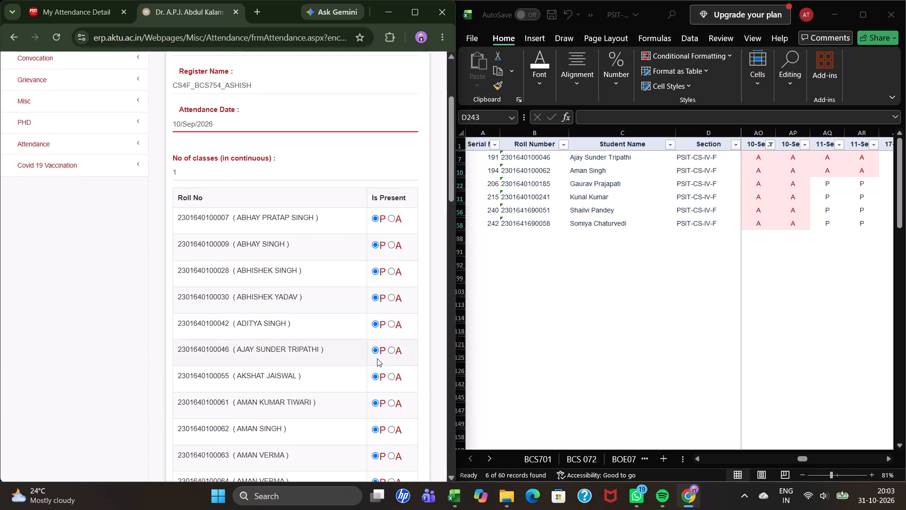
click(392, 351)
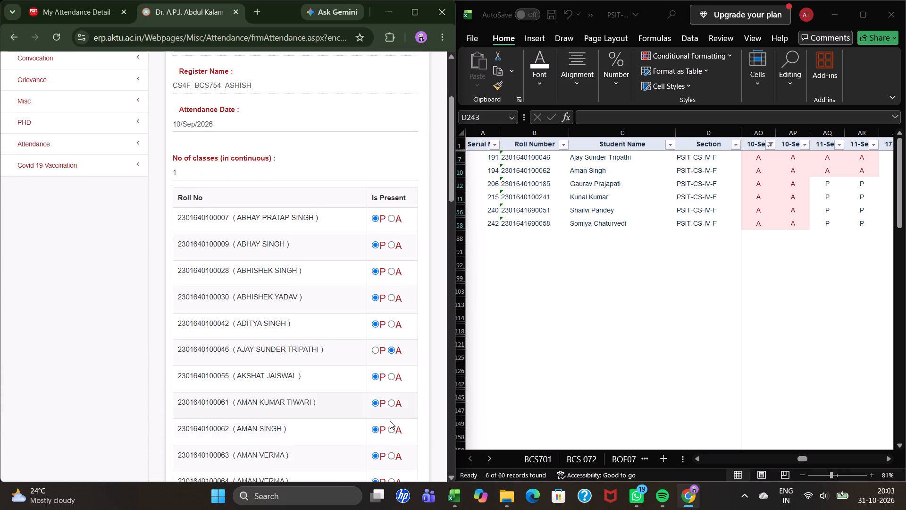
click(390, 428)
scroll(390, 428, down, 3)
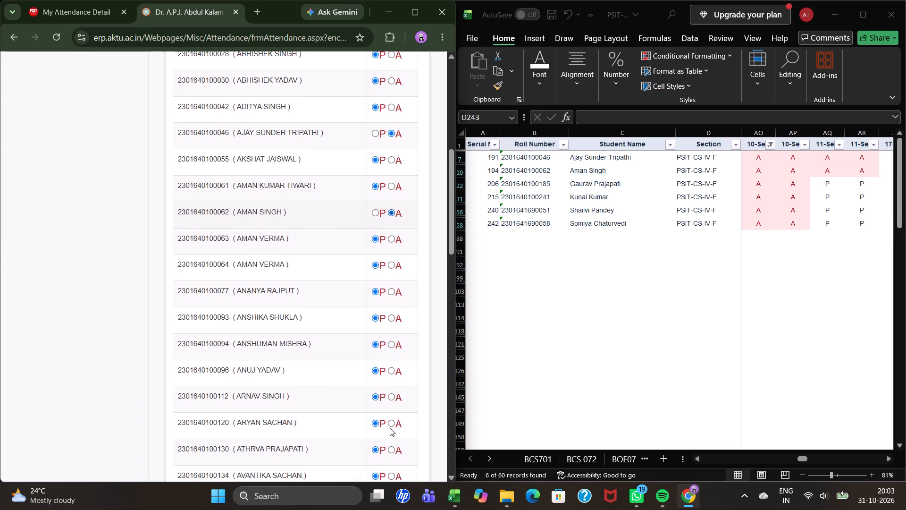
scroll(390, 428, down, 4)
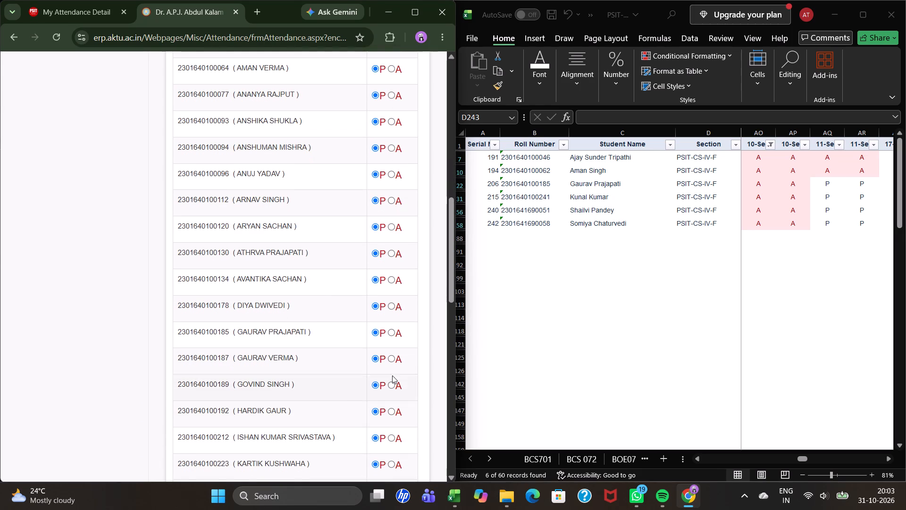
click(392, 334)
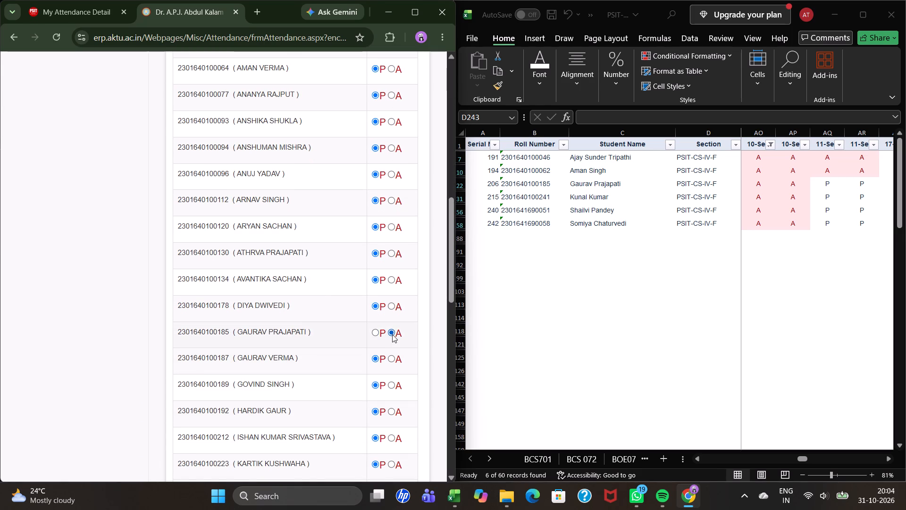
scroll(392, 382, down, 3)
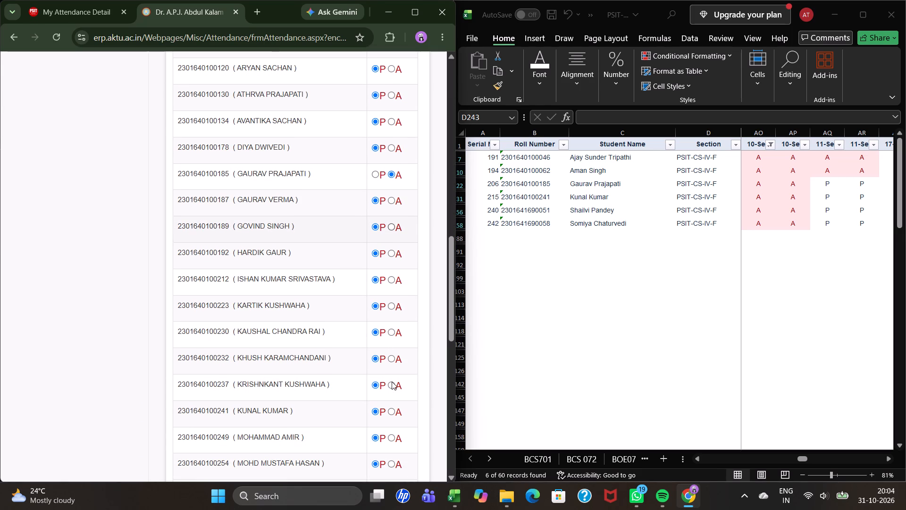
click(392, 413)
scroll(392, 413, down, 4)
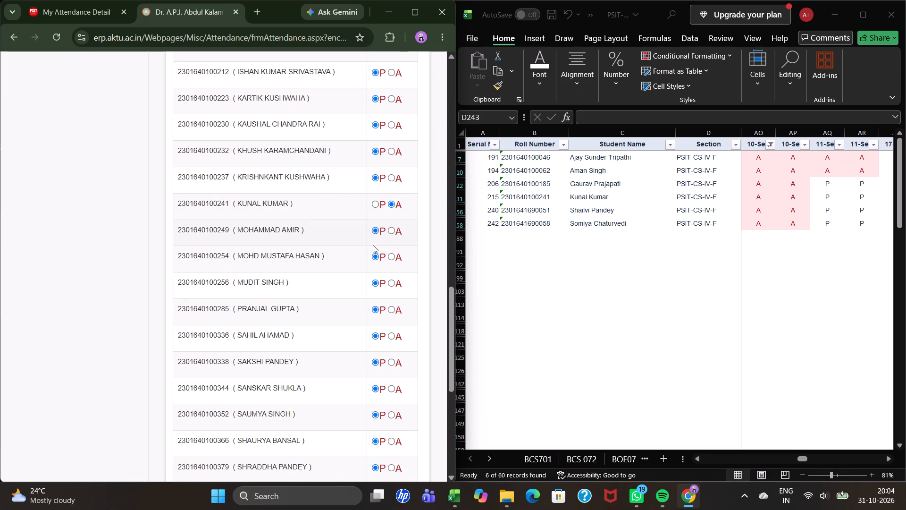
Review the register's roll list for 10/Sep/2026, checking the marked absentees and remaining students against the filtered Excel rows.
scroll(373, 245, down, 10)
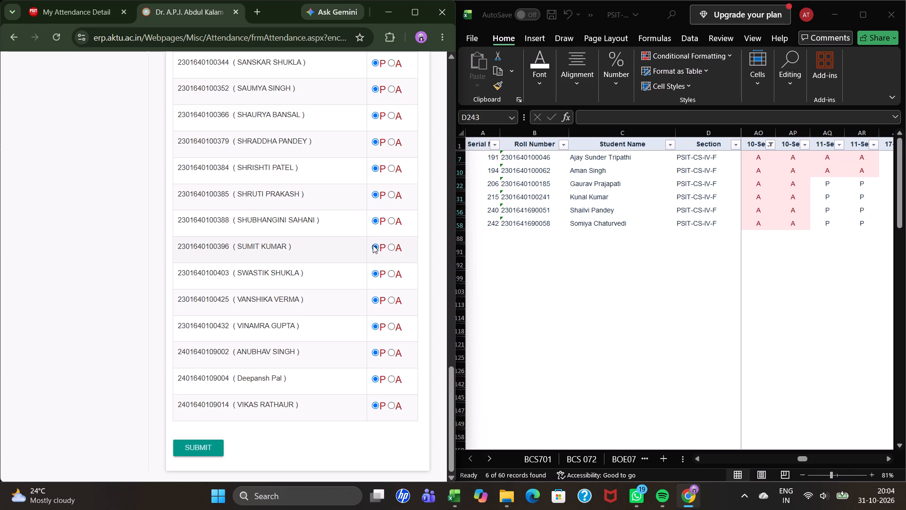
scroll(373, 245, up, 3)
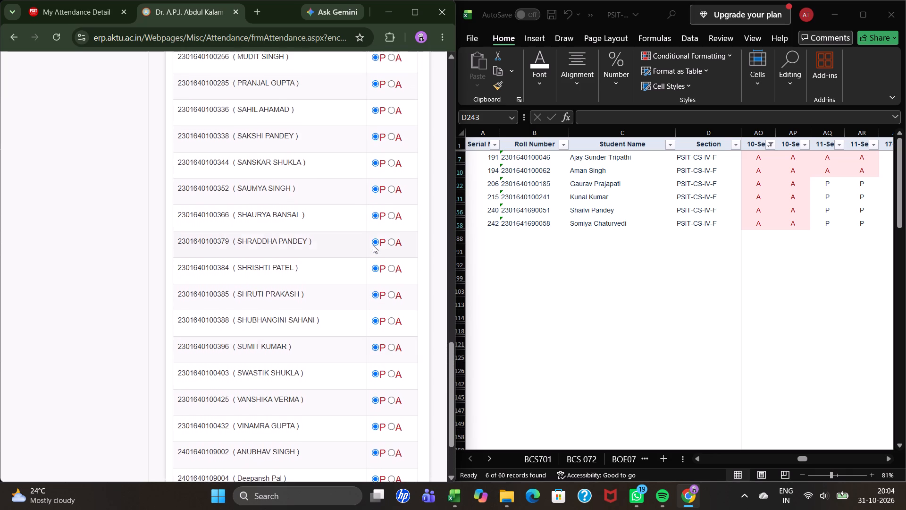
scroll(373, 245, up, 6)
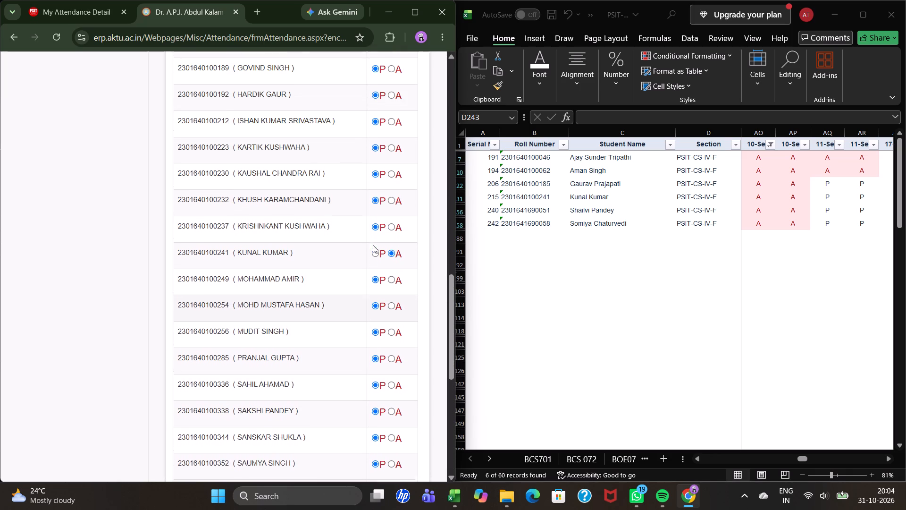
scroll(373, 245, up, 3)
scroll(373, 245, down, 7)
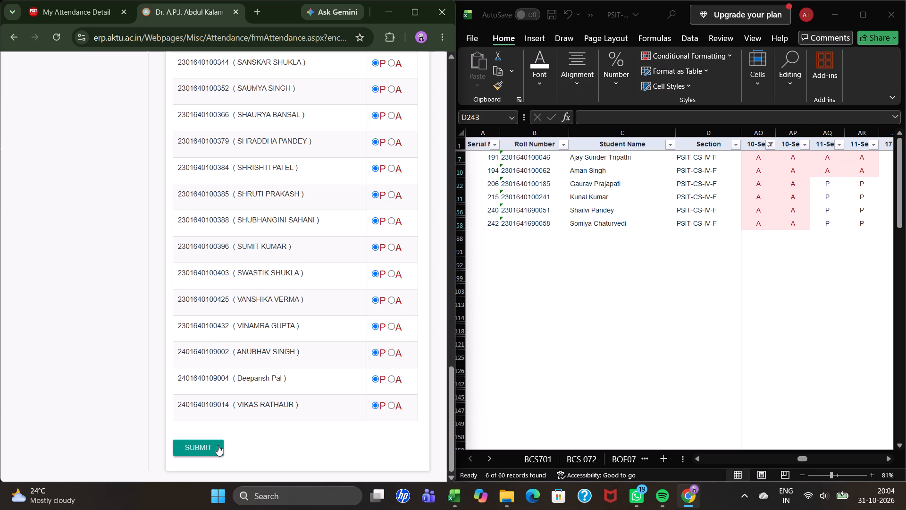
scroll(292, 192, up, 12)
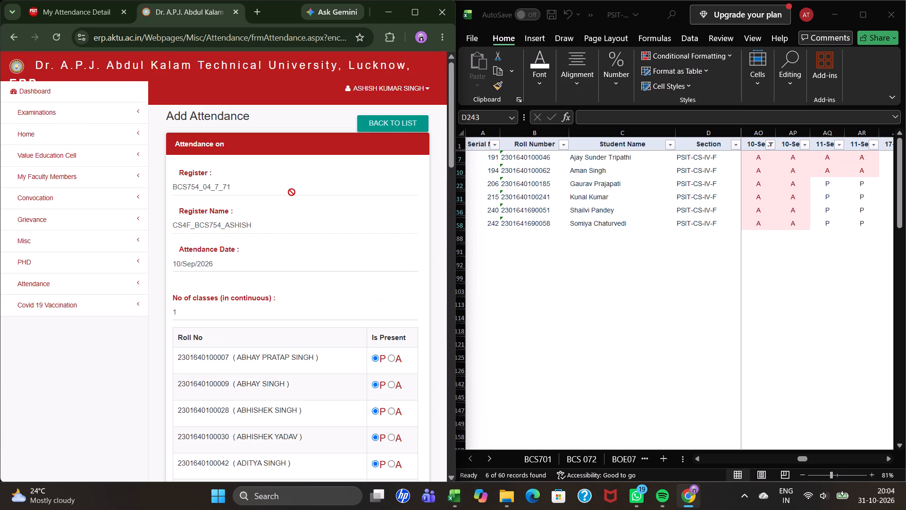
scroll(292, 192, down, 12)
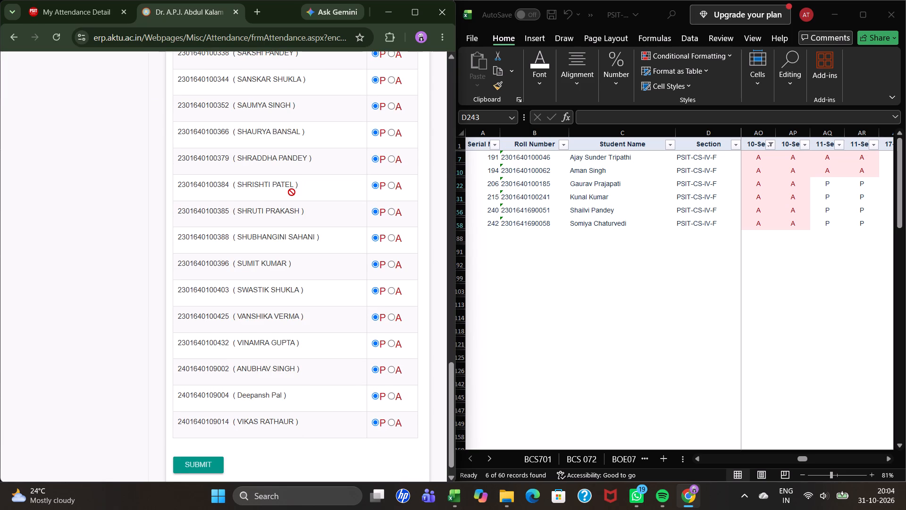
scroll(286, 246, up, 10)
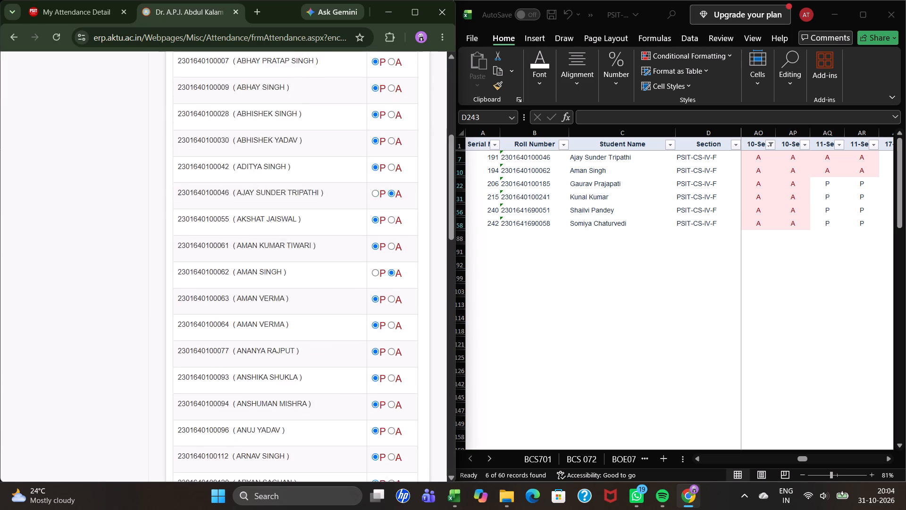
scroll(286, 246, down, 3)
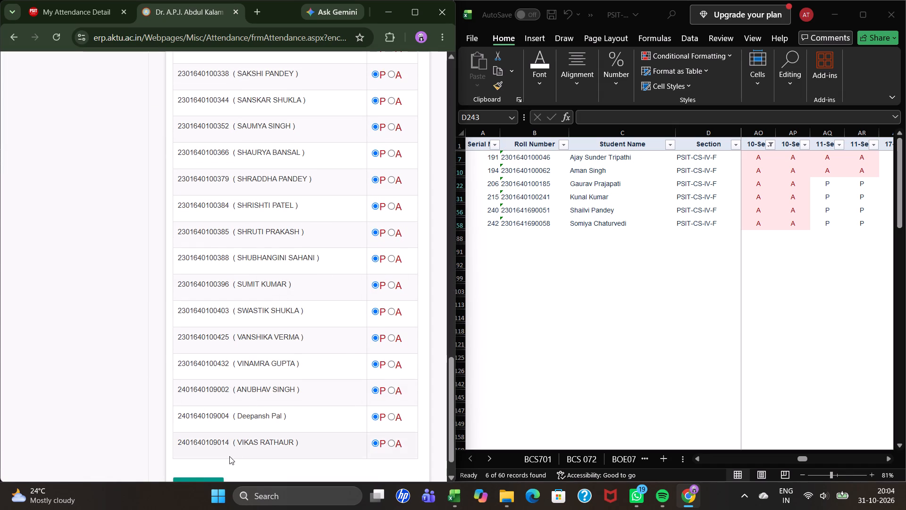
Submit the 10/Sep/2026 attendance and dismiss the resulting dialog.
scroll(228, 455, down, 3)
click(212, 449)
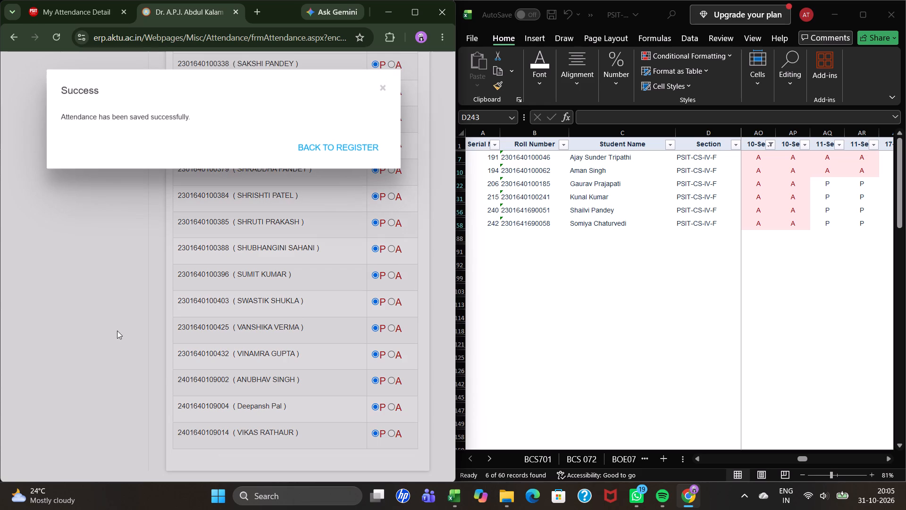
click(117, 331)
Switch to the PSIT My Attendance Detail page and reload it.
click(89, 5)
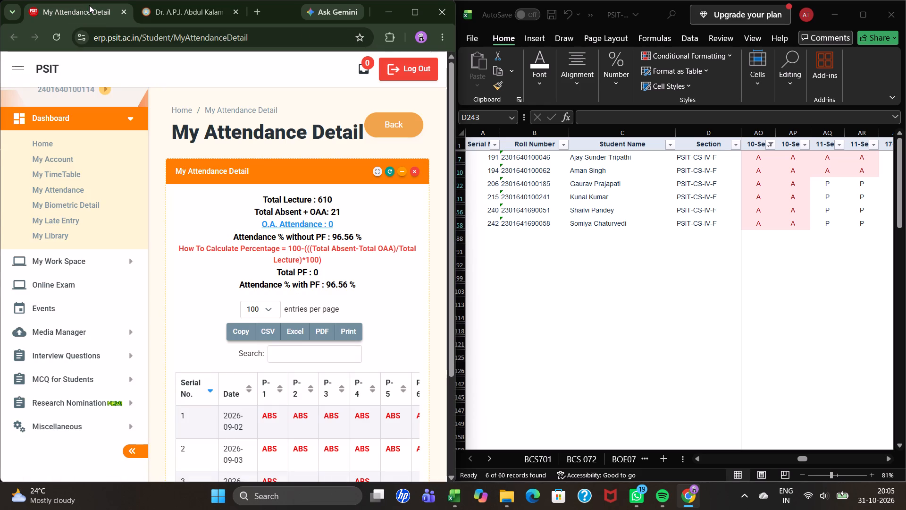
click(50, 34)
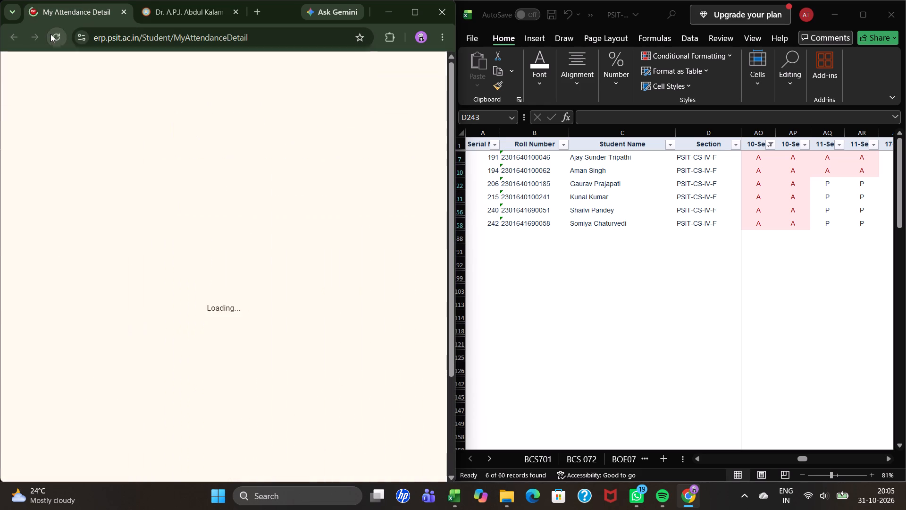
Return to the university's Add Attendance page and reload it for a new entry.
click(180, 12)
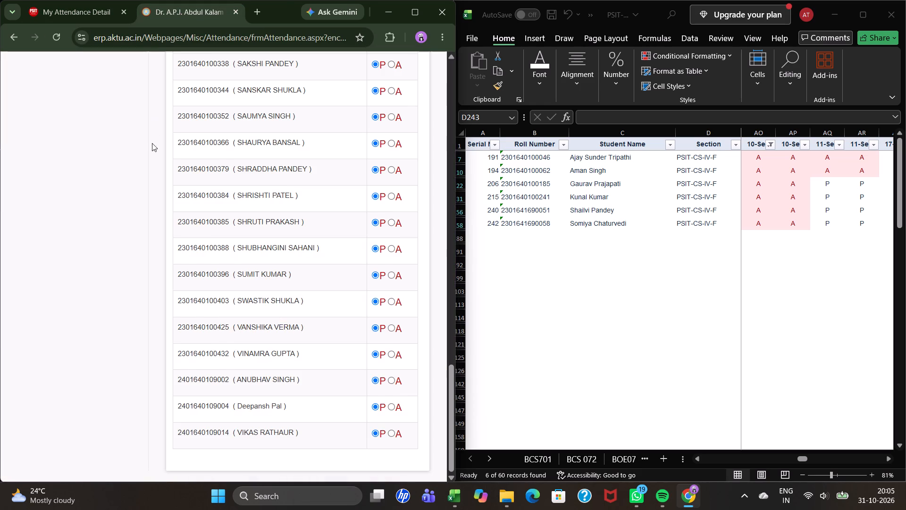
scroll(151, 147, up, 12)
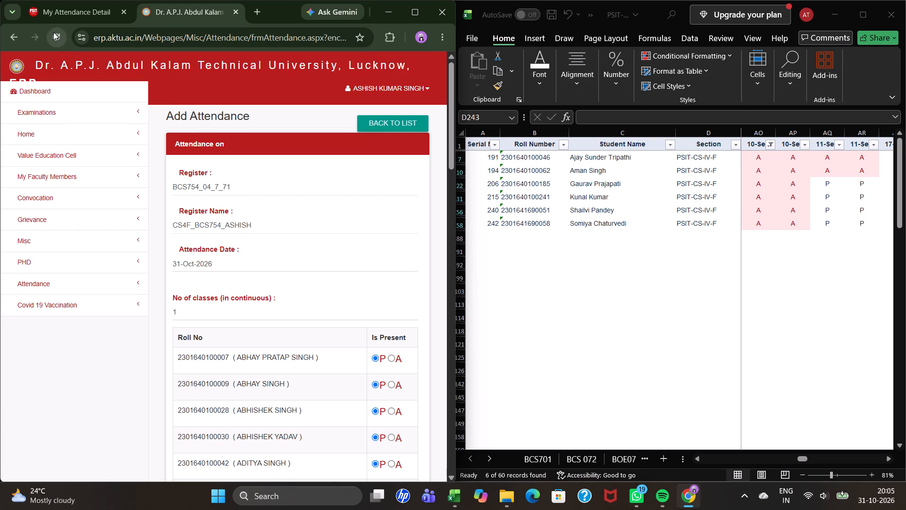
click(53, 32)
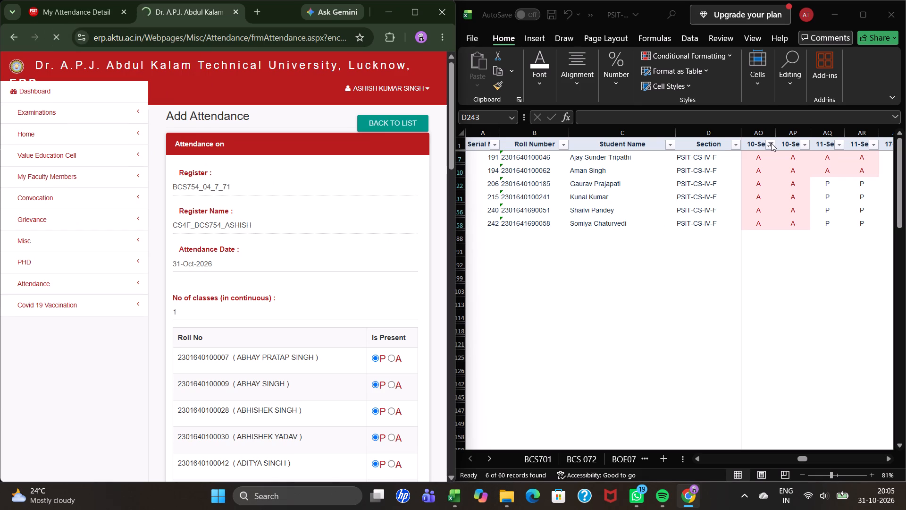
In the Excel attendance sheet, clear the filter from the first 10-Sep column.
click(771, 143)
click(771, 143)
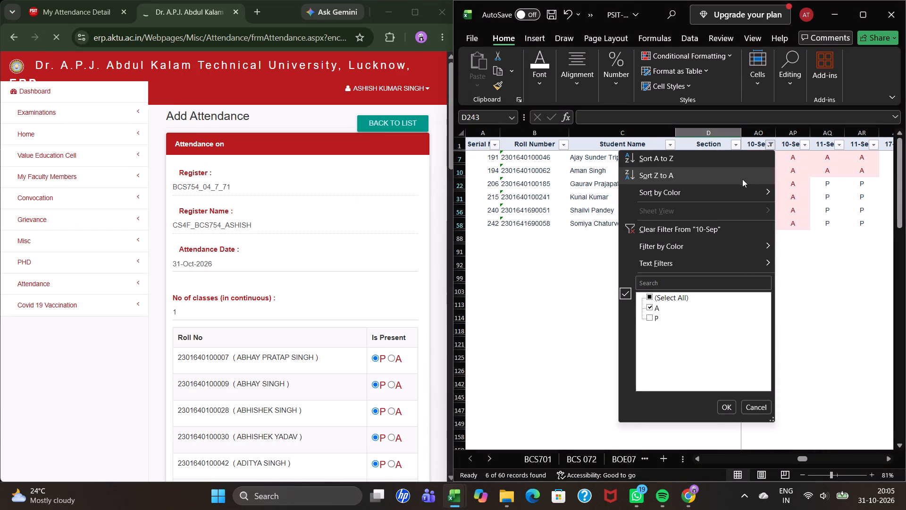
click(724, 228)
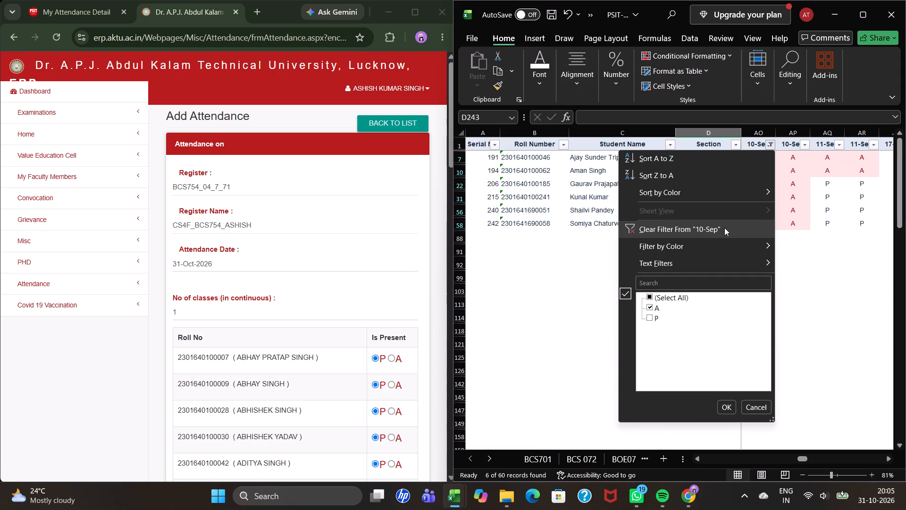
Filter the first 11-Sep column to show only the students marked A.
scroll(807, 224, left, 1)
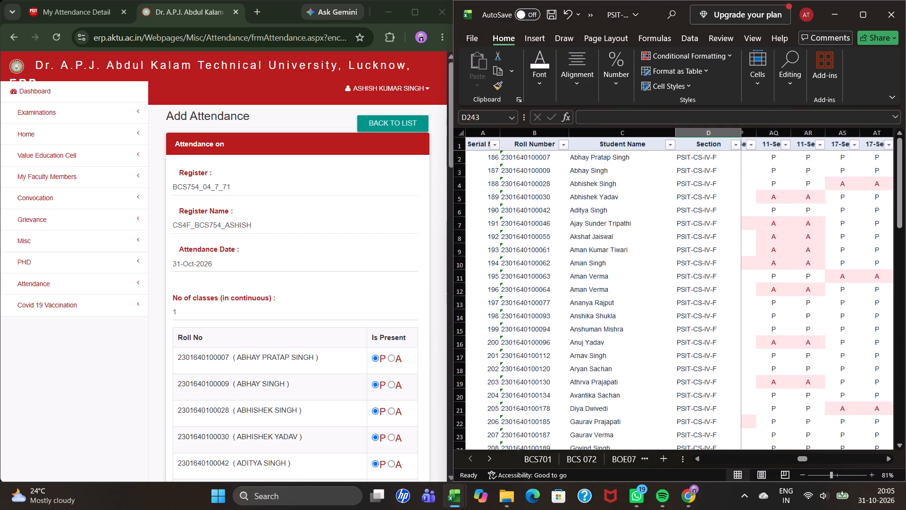
scroll(807, 224, left, 1)
click(771, 144)
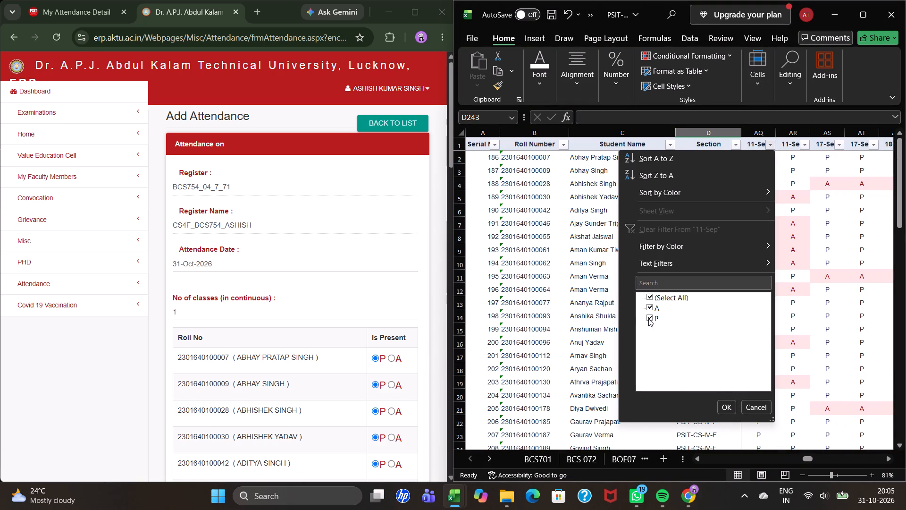
click(648, 318)
click(726, 411)
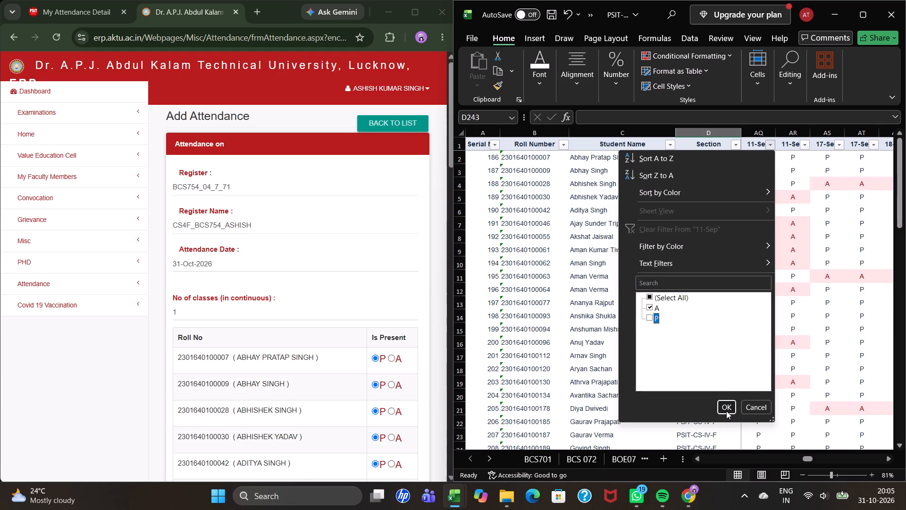
In the browser, reload the university's Add Attendance page and set the attendance date to 11/Sep/2026.
click(56, 29)
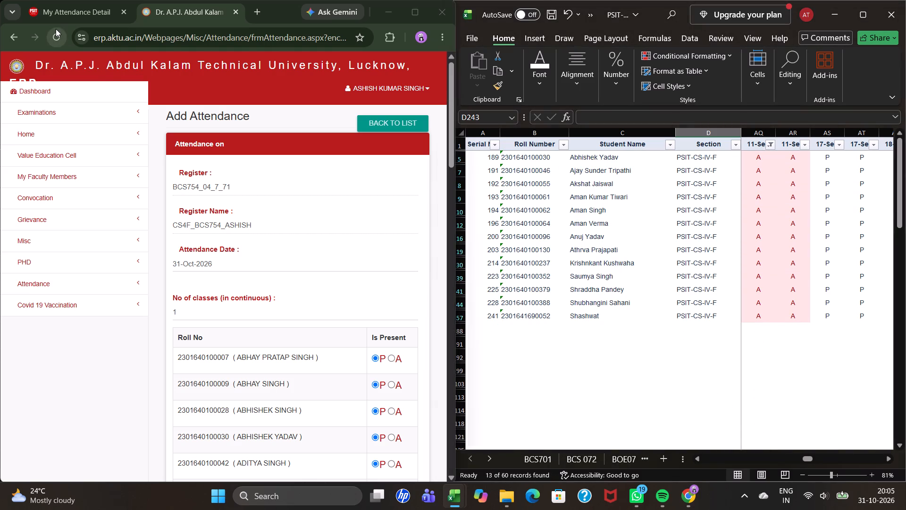
click(233, 263)
click(179, 278)
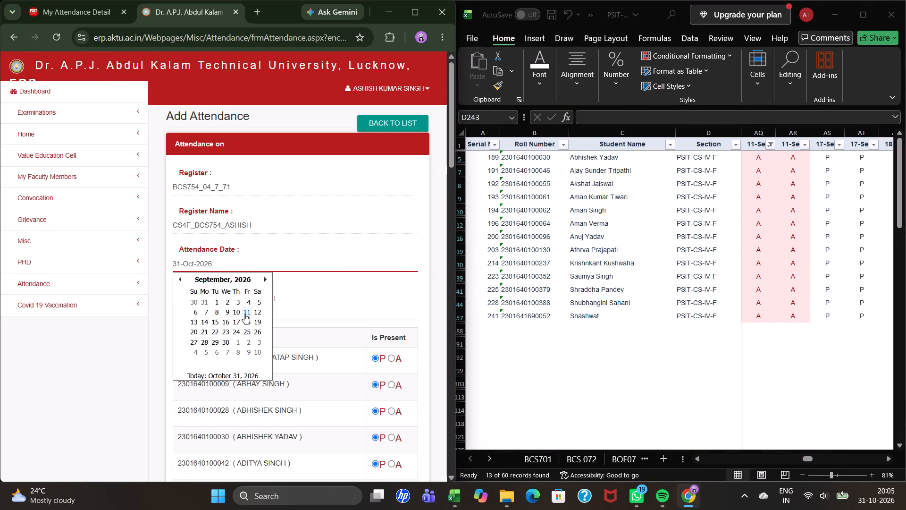
click(244, 314)
In the 11/Sep/2026 register, mark absent the students with Excel serial numbers 189, 191, 192, 193, 194, 196 and 200.
scroll(303, 344, down, 4)
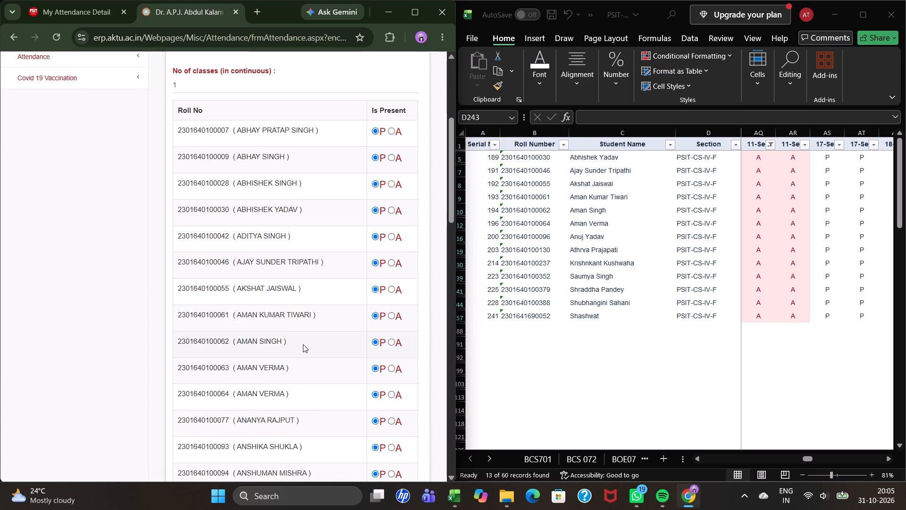
click(391, 210)
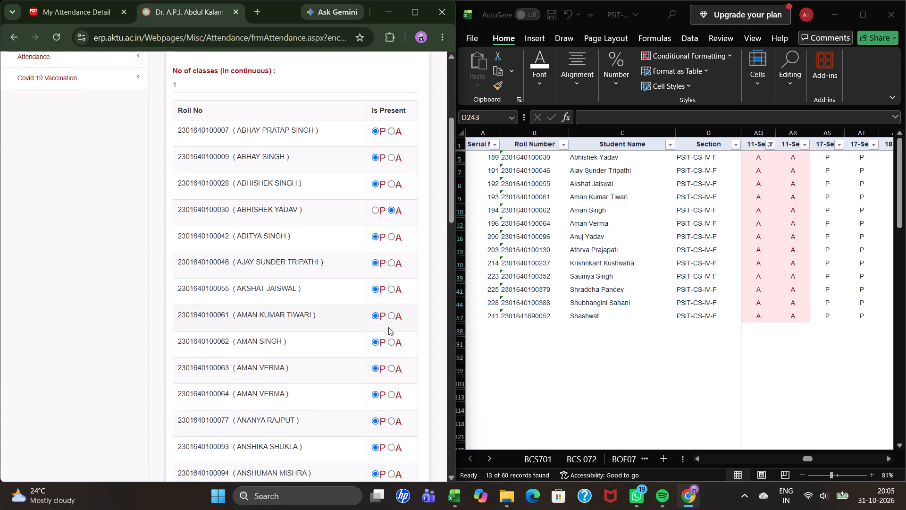
click(392, 262)
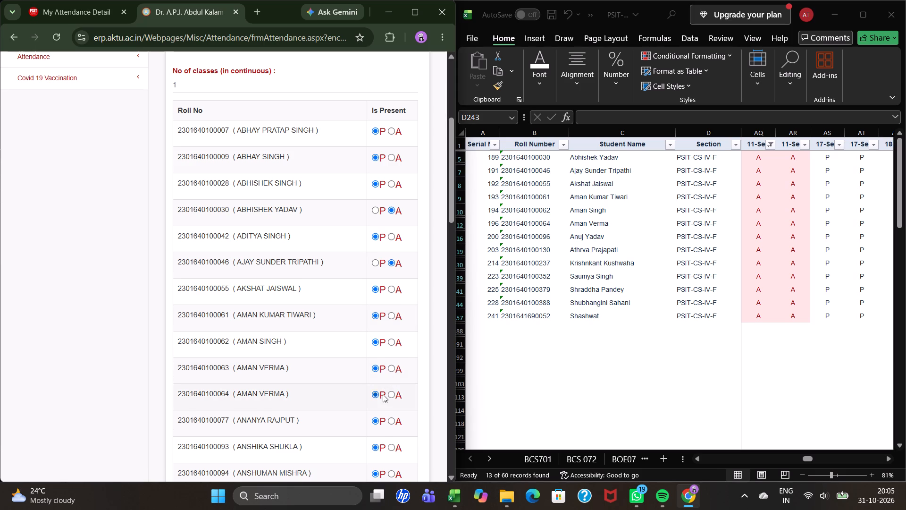
scroll(383, 394, down, 3)
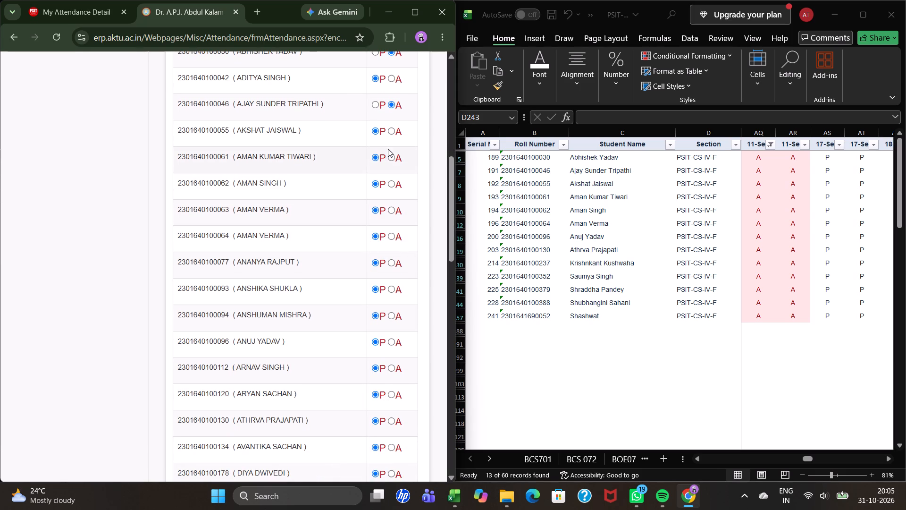
click(391, 130)
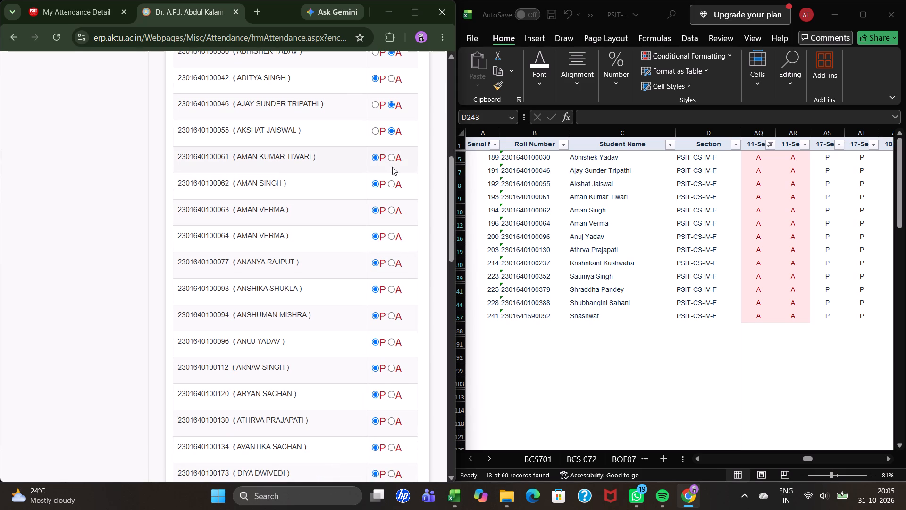
click(392, 159)
click(392, 183)
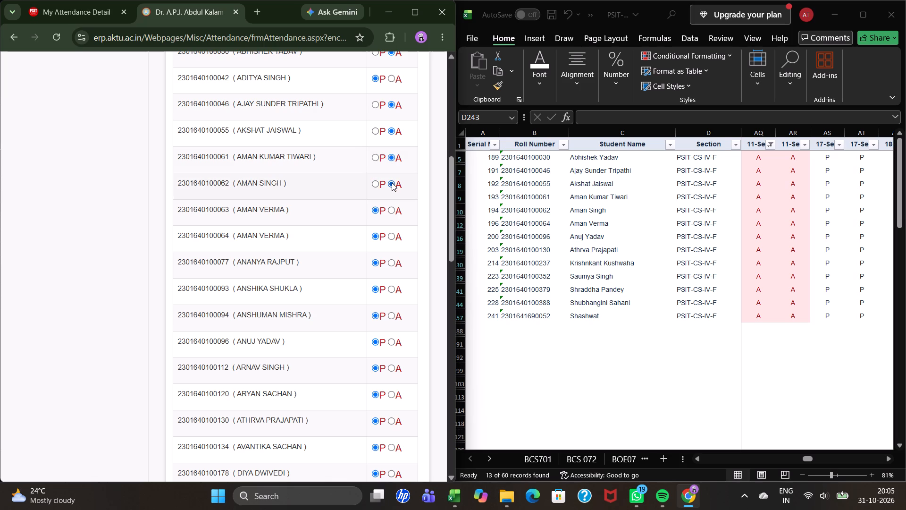
click(391, 238)
click(391, 342)
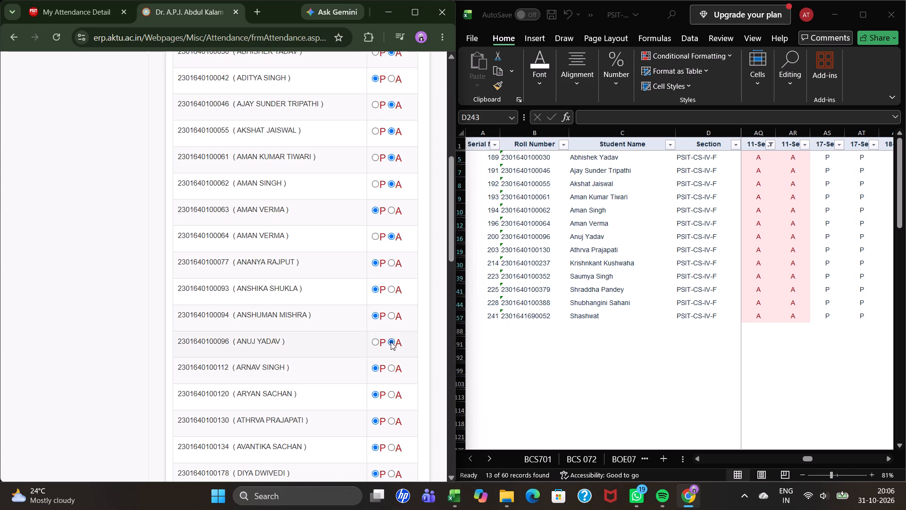
Mark absent the students with Excel serial numbers 203, 214, 223, 225 and 228 in the same register.
scroll(391, 342, down, 4)
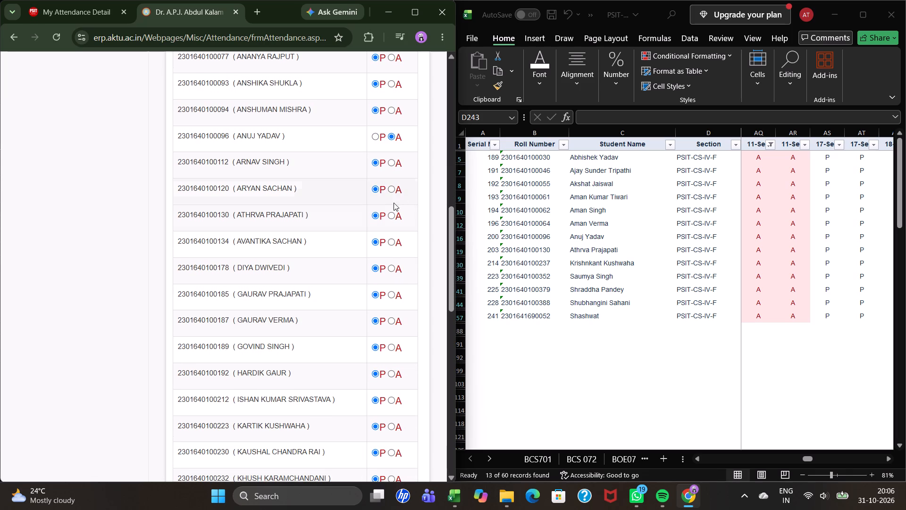
click(395, 214)
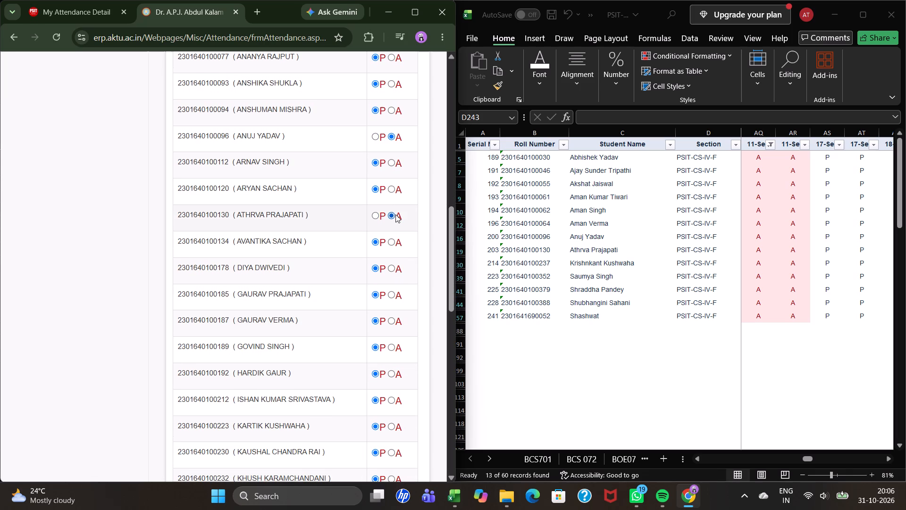
scroll(380, 419, down, 1)
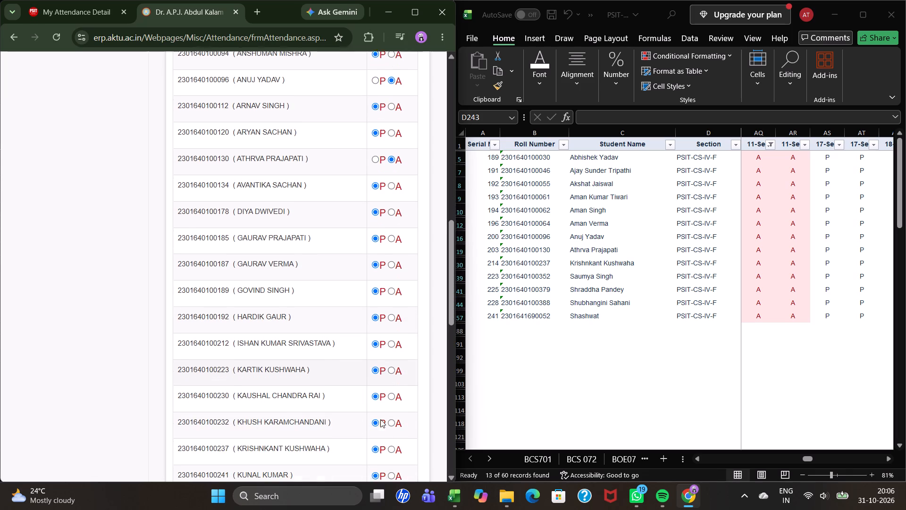
scroll(380, 419, down, 1)
click(391, 420)
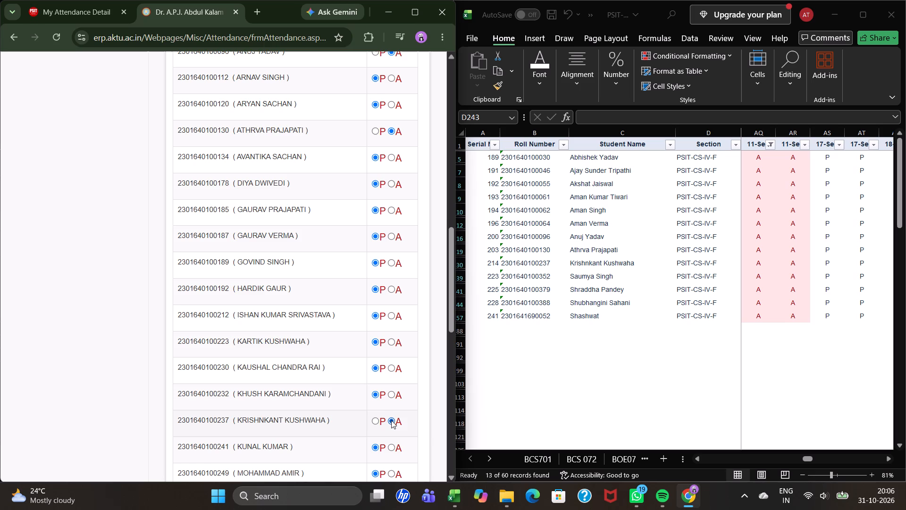
scroll(391, 420, down, 4)
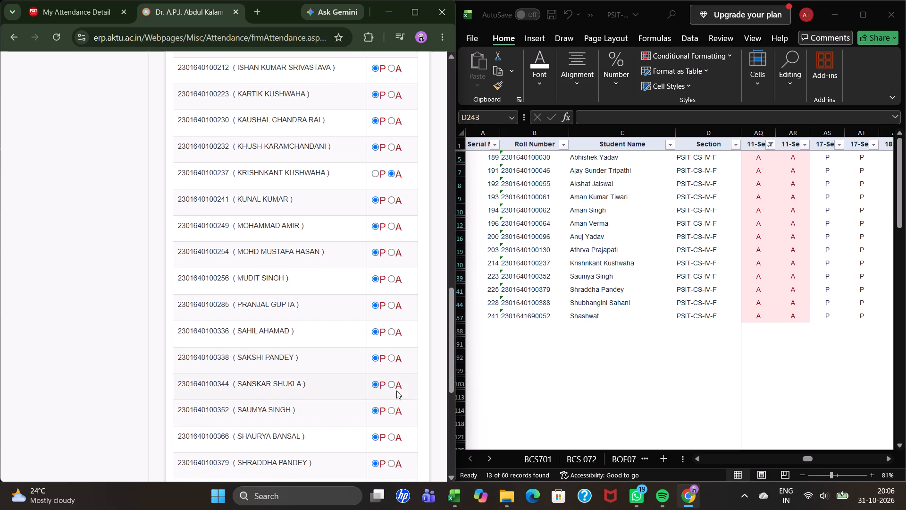
click(391, 409)
scroll(391, 409, down, 4)
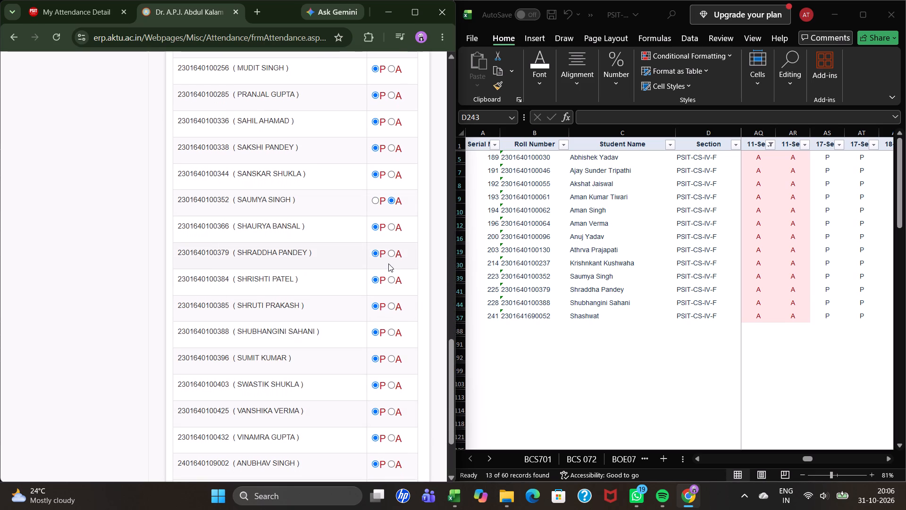
click(391, 253)
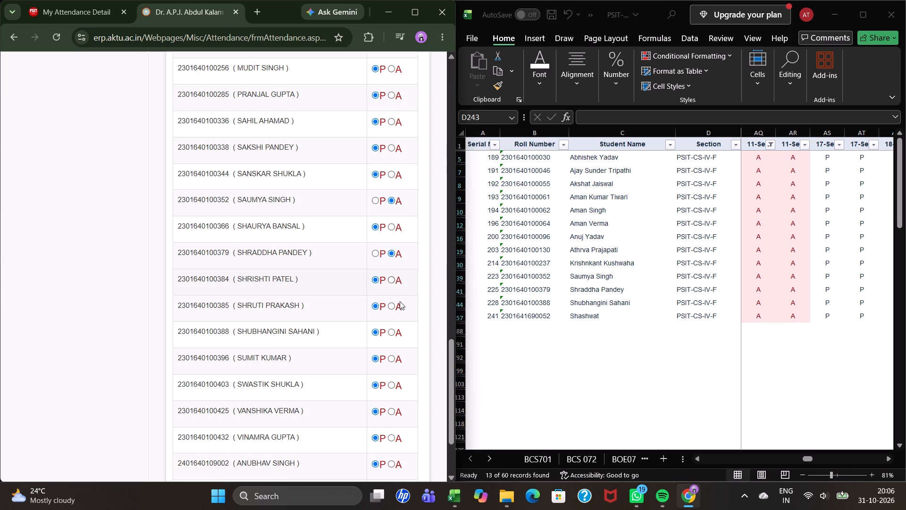
scroll(401, 314, down, 2)
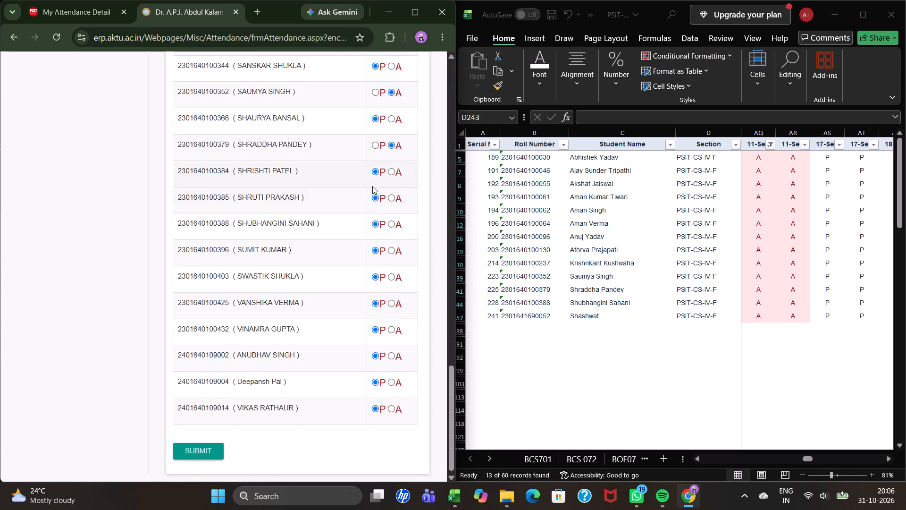
click(390, 224)
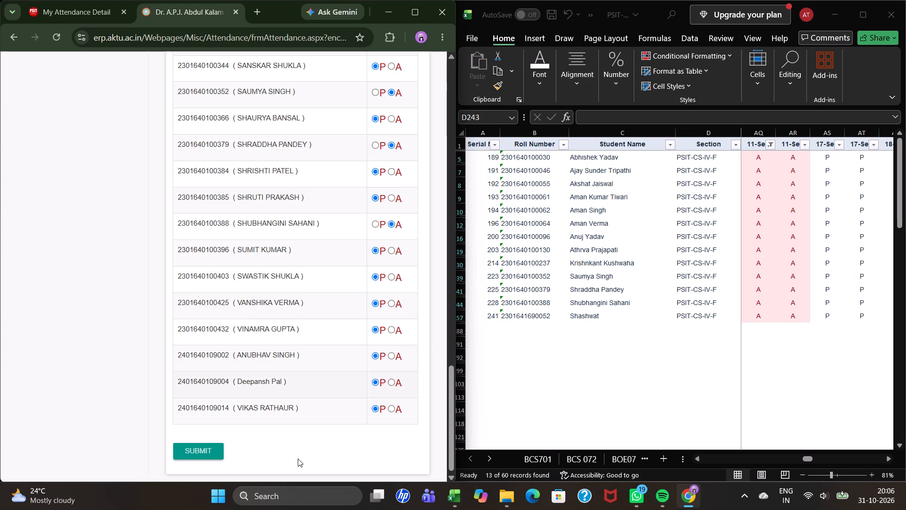
Check the attendance date at the head of the form and submit the 11/Sep/2026 attendance.
scroll(294, 225, up, 15)
scroll(294, 225, down, 5)
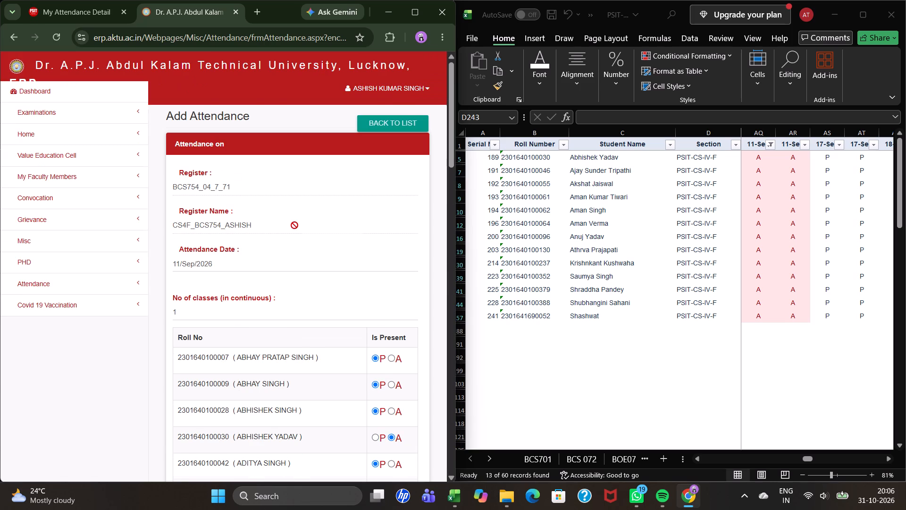
scroll(294, 225, down, 6)
click(194, 463)
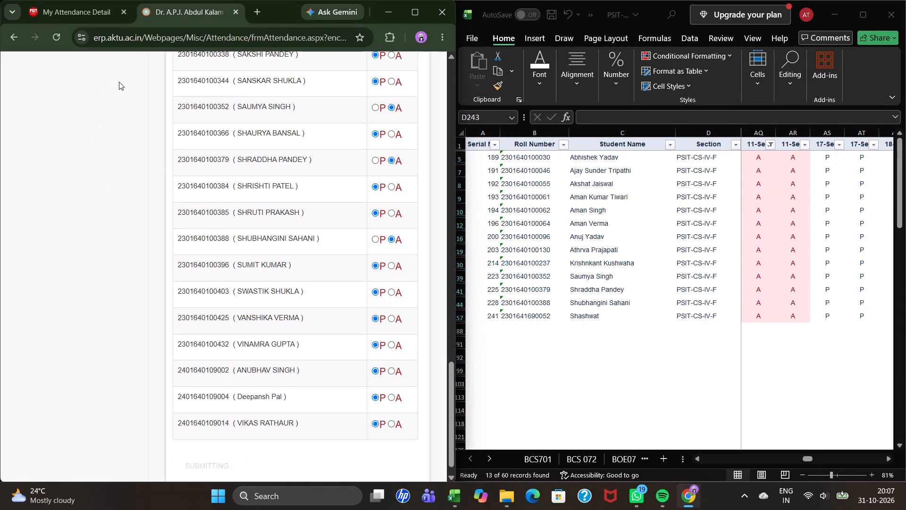
Switch to the PSIT My Attendance Detail page and reload it to check whether it responds.
click(82, 7)
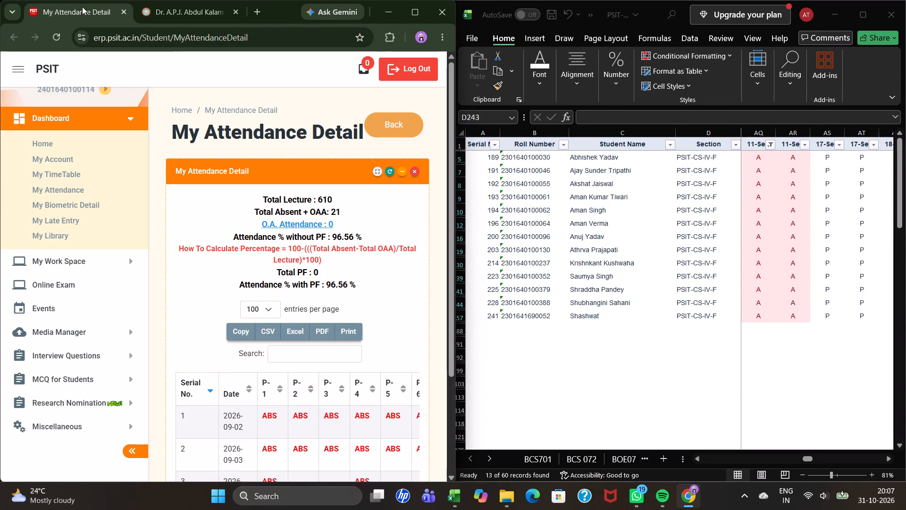
click(59, 37)
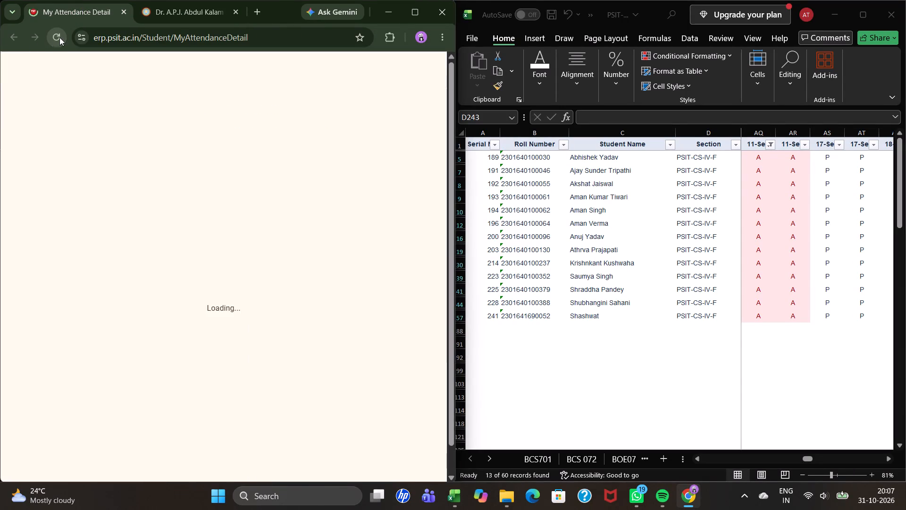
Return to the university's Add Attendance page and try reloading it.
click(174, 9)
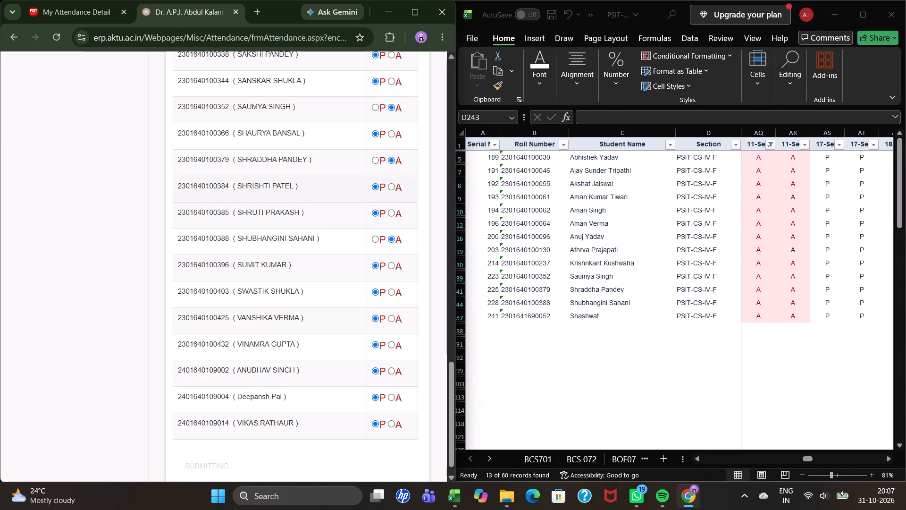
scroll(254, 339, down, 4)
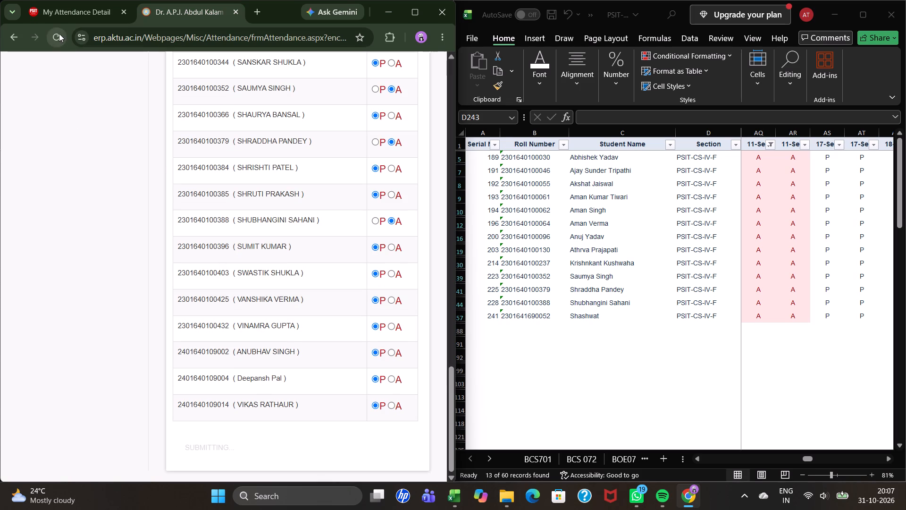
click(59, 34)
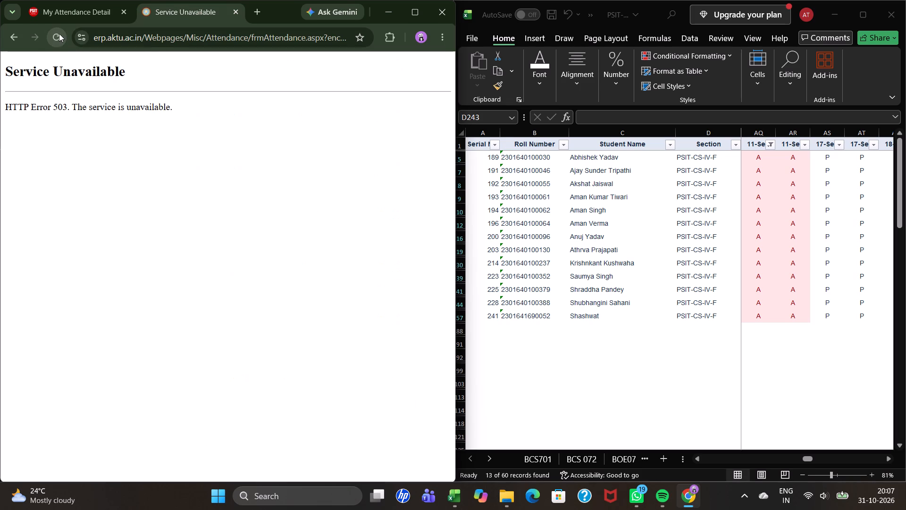
Close the university's browser tab and search Google for "aktu erp" in a new one.
click(235, 12)
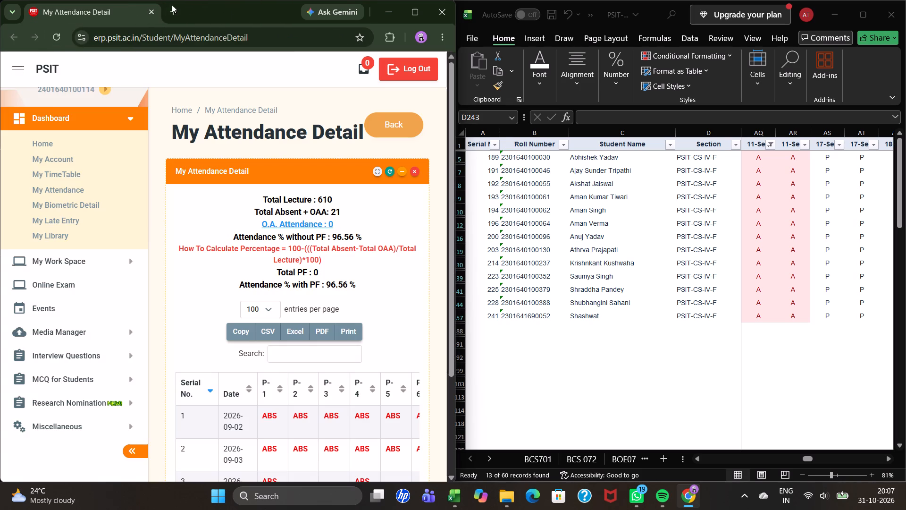
click(171, 5)
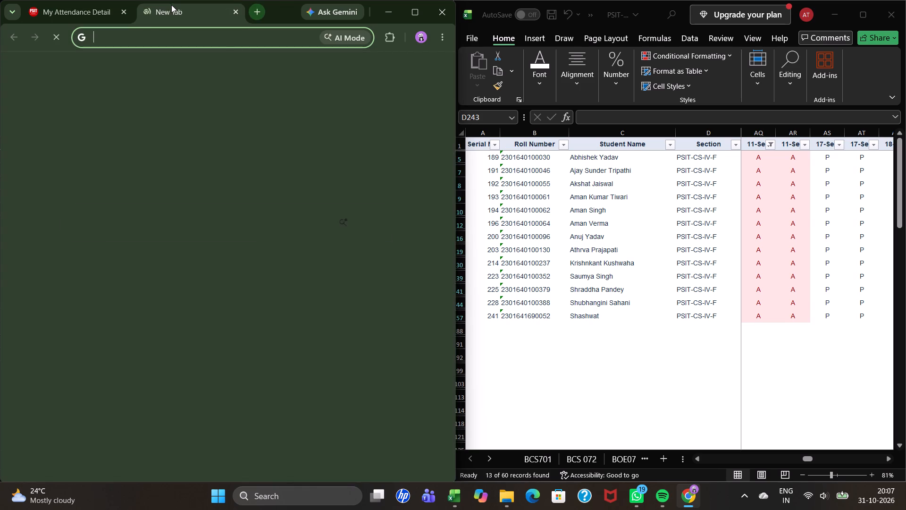
click(141, 207)
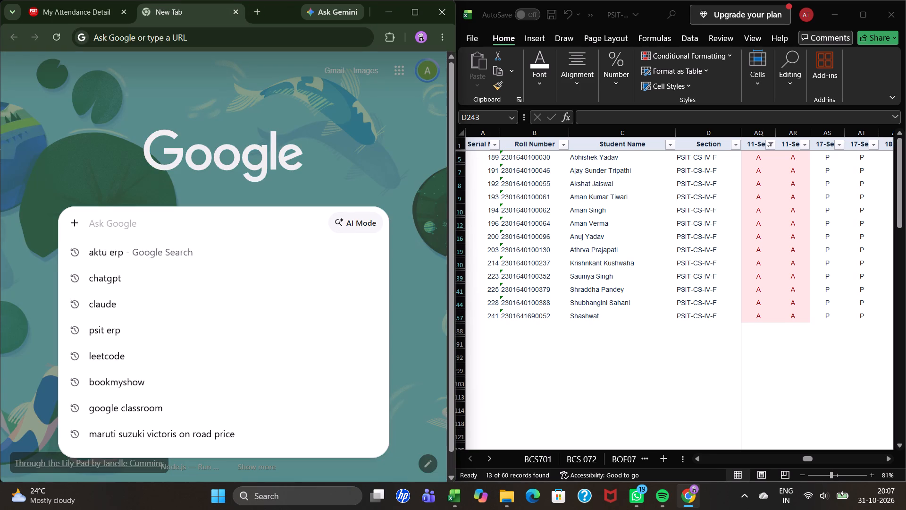
click(132, 246)
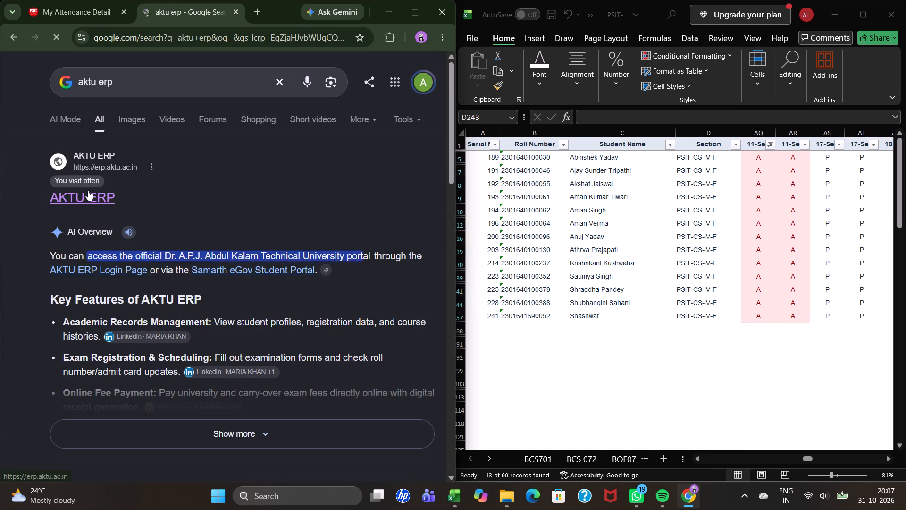
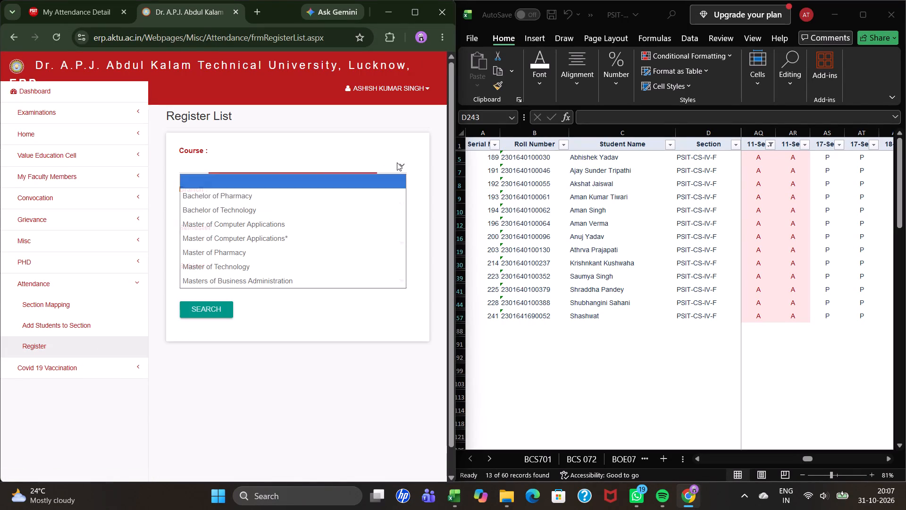
Search the register list for Bachelor of Technology, Computer Science and Engineering, semester 7, subject BCS754.
click(331, 208)
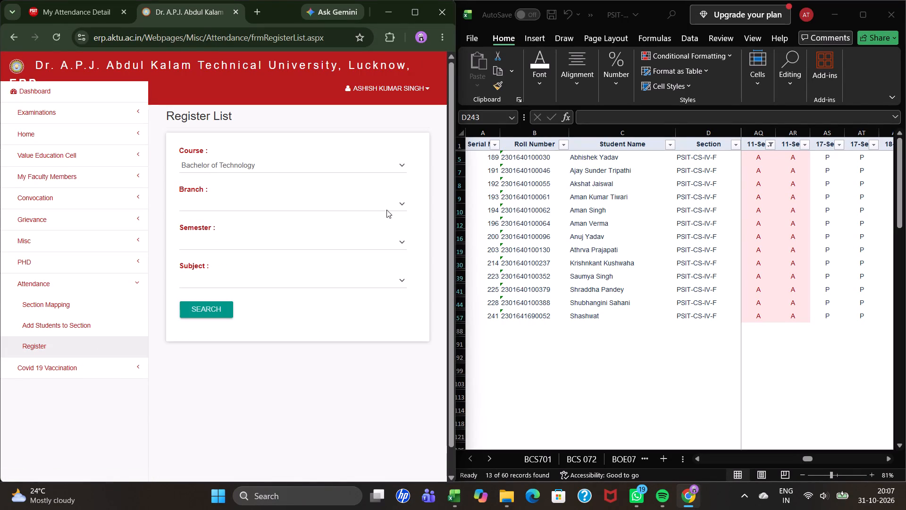
click(403, 204)
scroll(358, 340, down, 4)
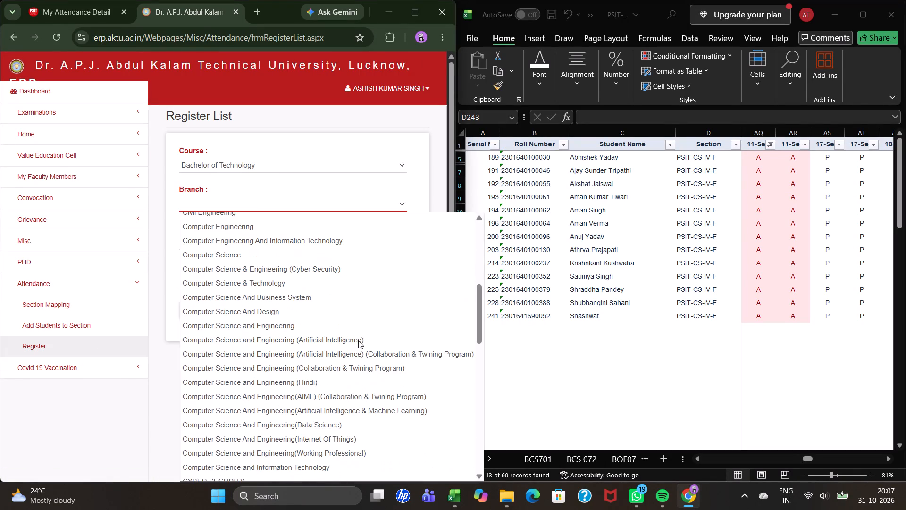
click(293, 326)
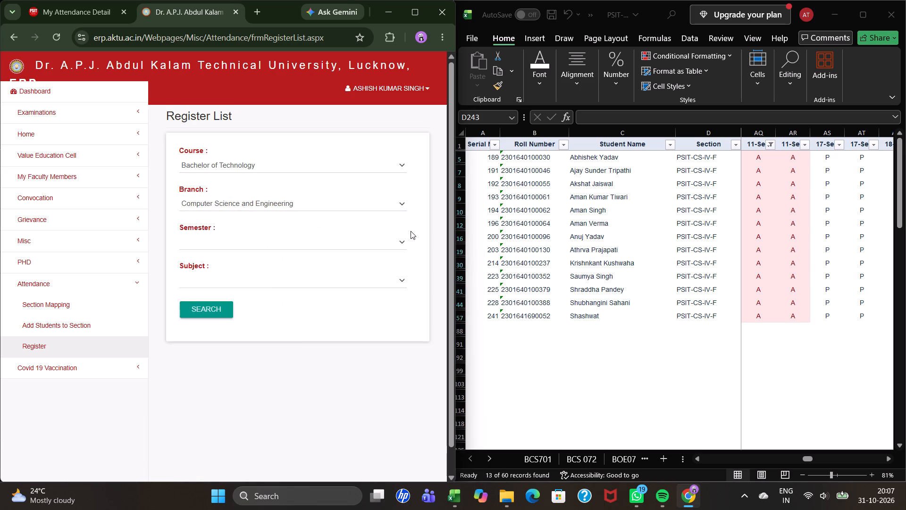
click(403, 236)
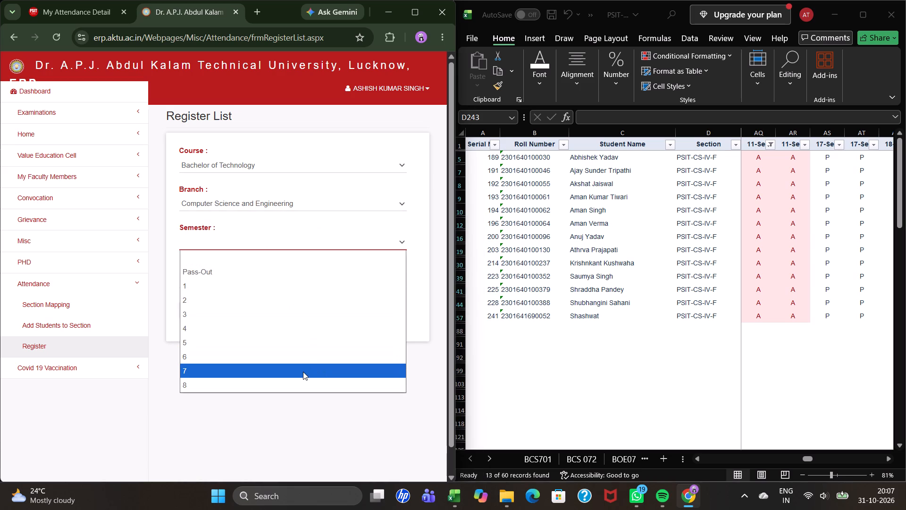
click(303, 372)
click(402, 278)
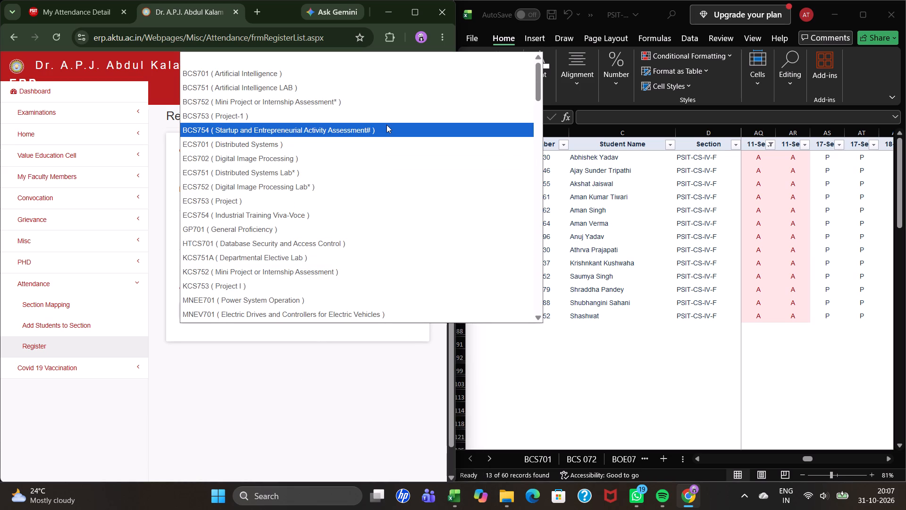
click(386, 128)
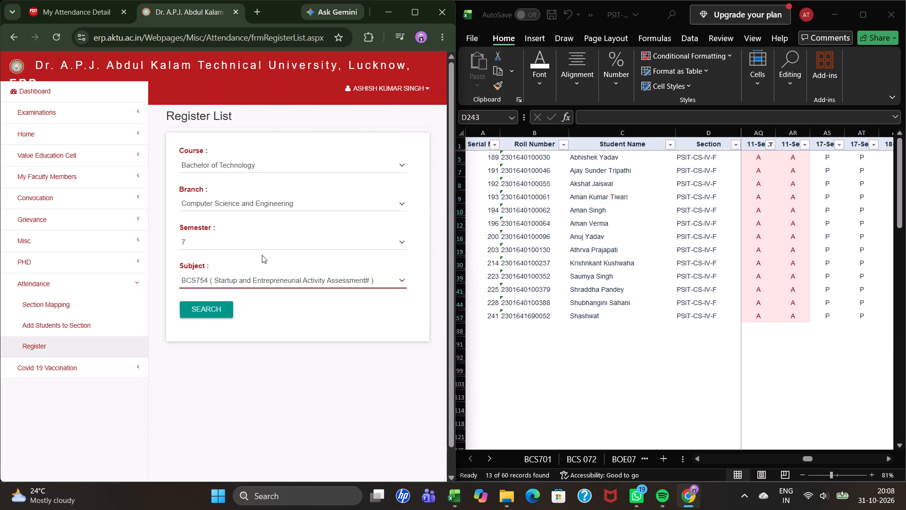
click(219, 312)
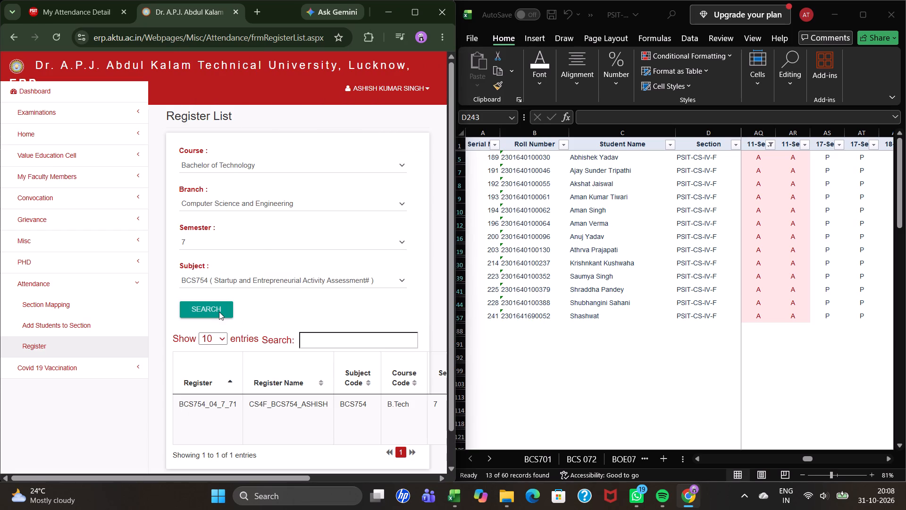
Open attendance marking for the BCS754 register and set the attendance date to 11/Sep/2026.
scroll(291, 391, left, 8)
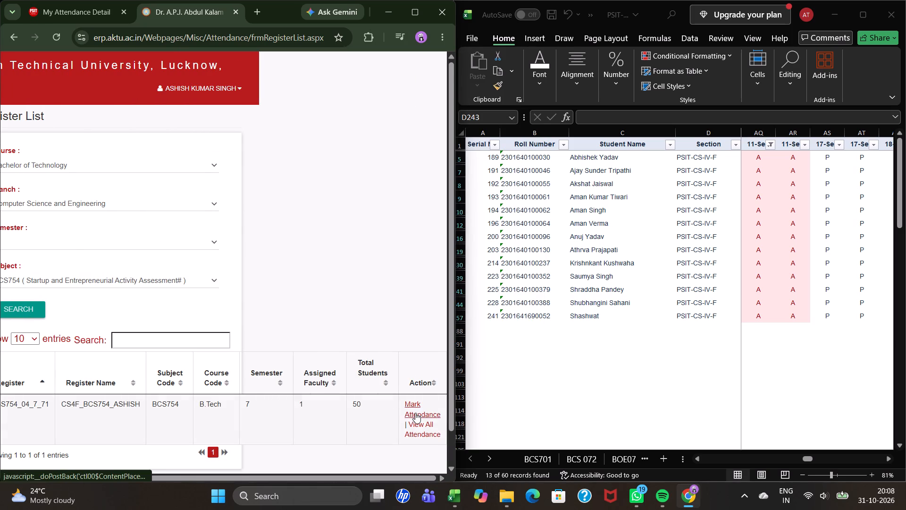
click(415, 413)
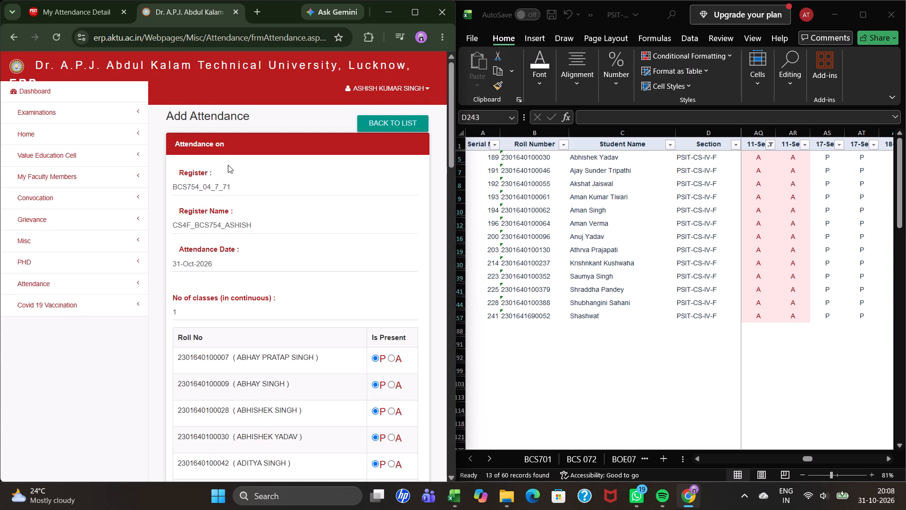
click(231, 262)
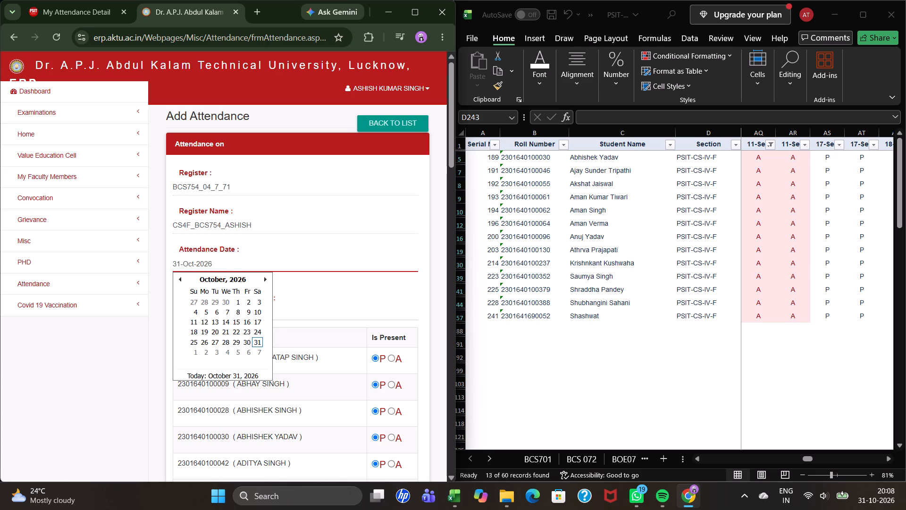
click(180, 280)
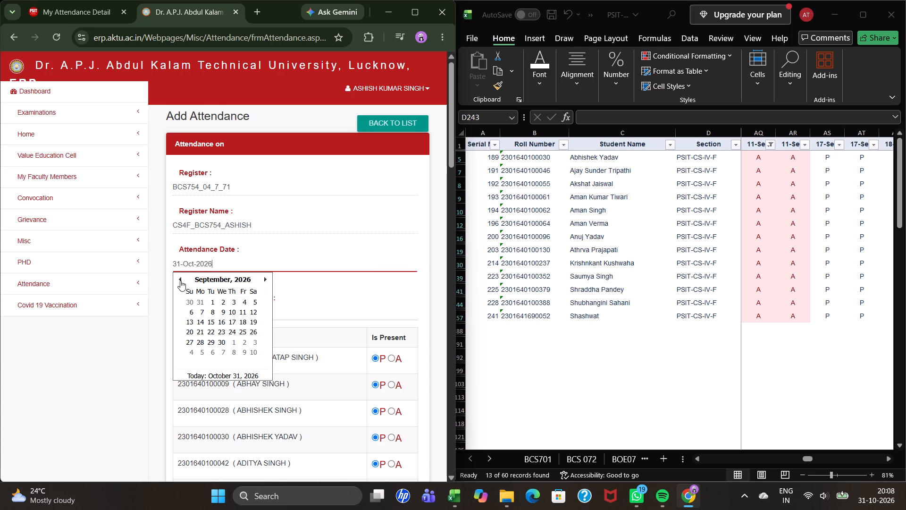
click(244, 313)
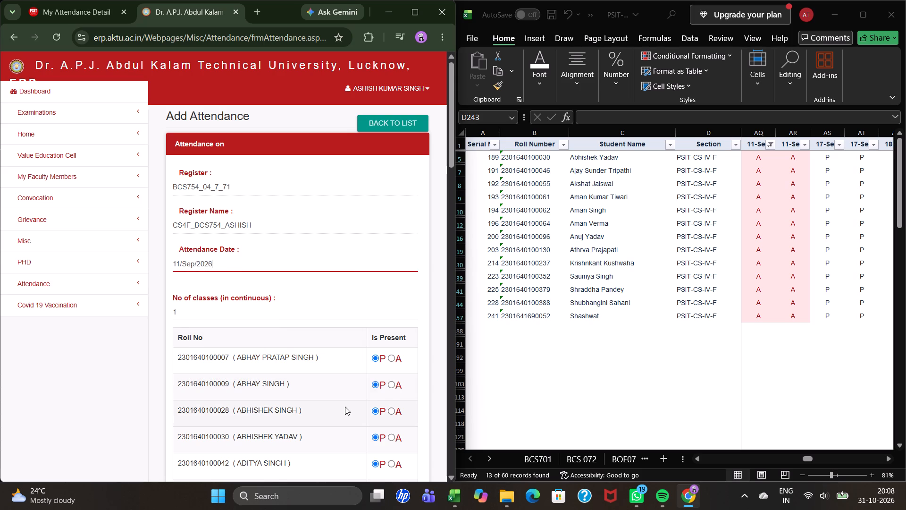
Mark the first six students on the Excel sheet's 11-Sep absentee list as absent (A) in the register.
scroll(345, 407, down, 4)
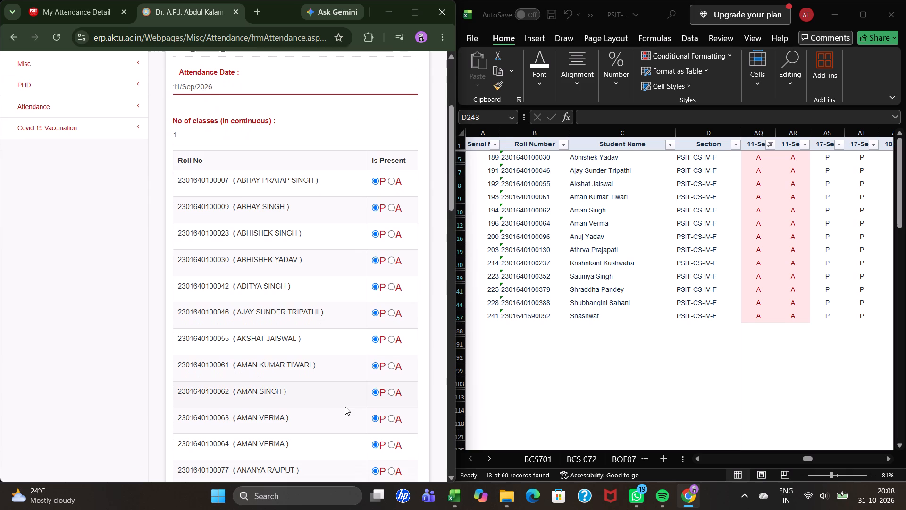
click(392, 260)
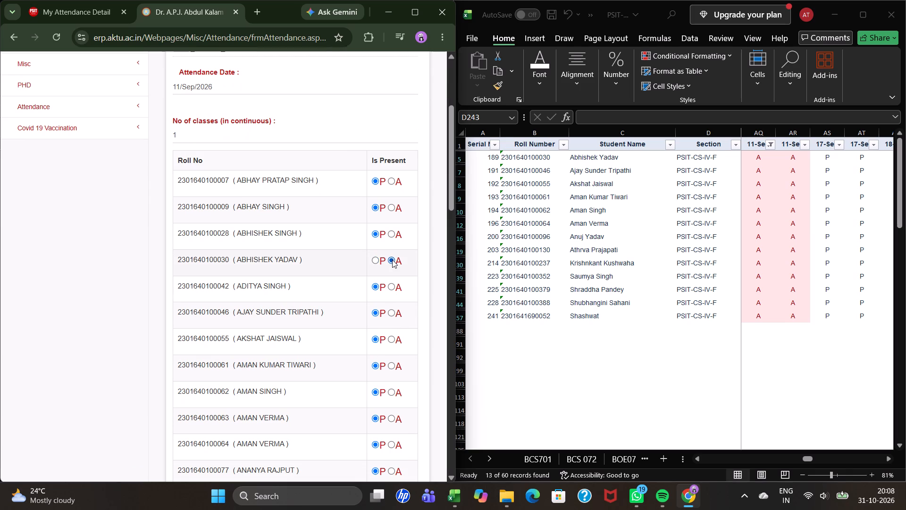
click(391, 314)
click(393, 339)
click(390, 362)
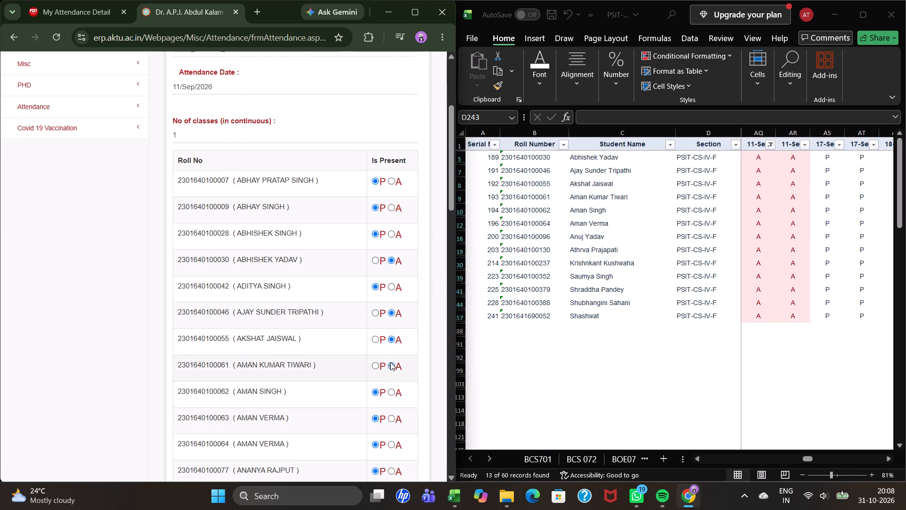
click(388, 391)
click(393, 445)
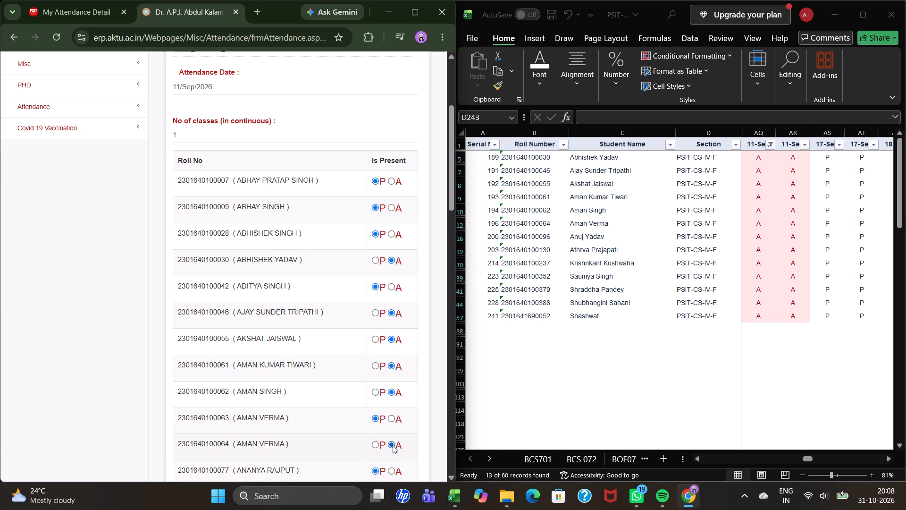
Mark the next six students on the sheet's 11-Sep absentee list as absent (A), matching them by roll number.
scroll(393, 445, down, 4)
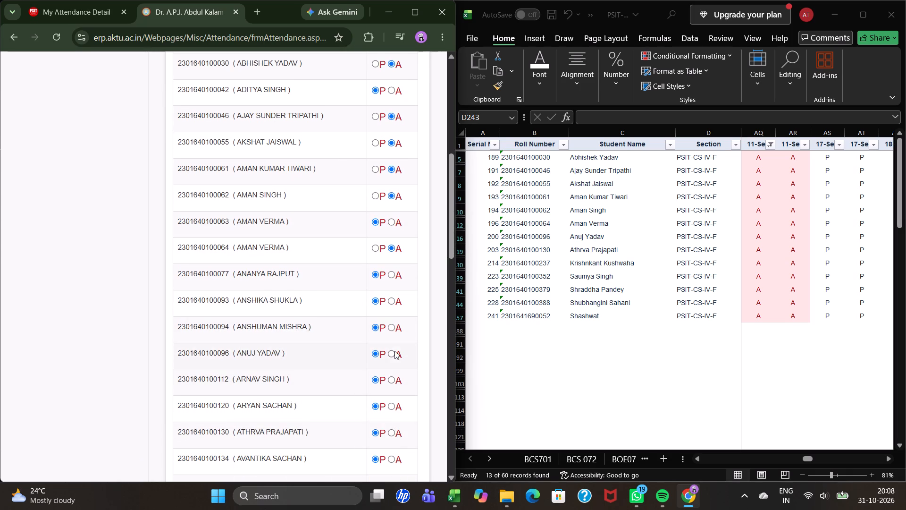
click(390, 354)
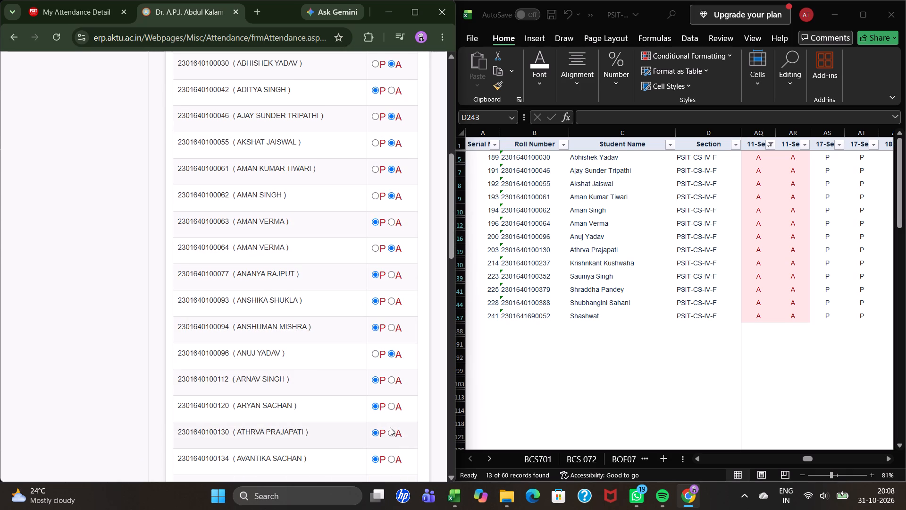
click(390, 431)
scroll(390, 431, down, 4)
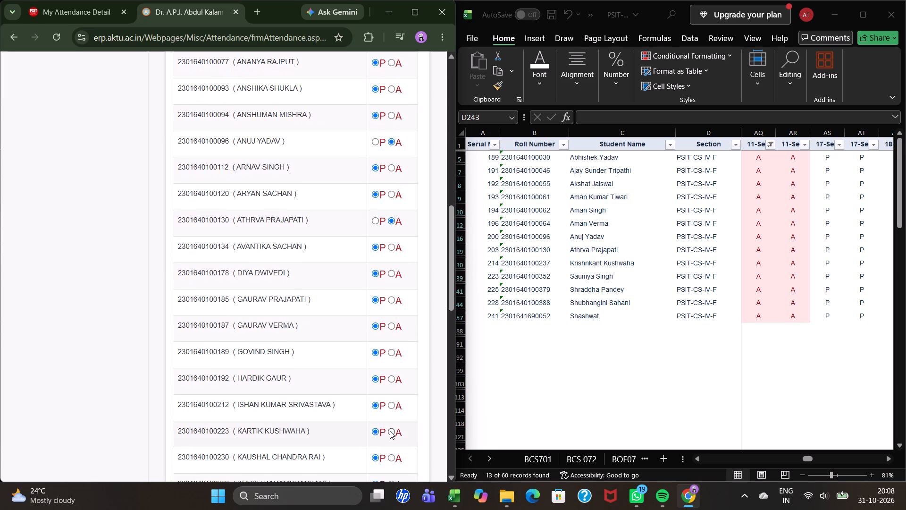
scroll(391, 443, down, 2)
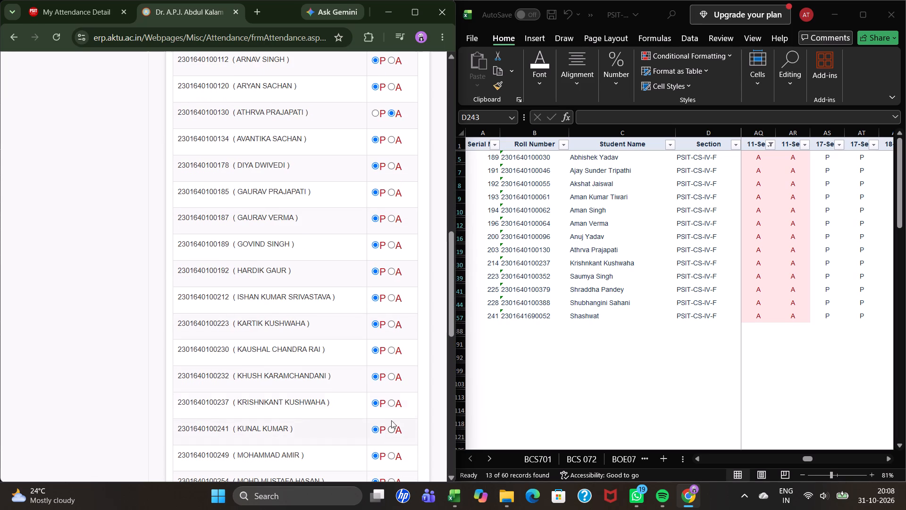
click(393, 402)
scroll(393, 402, down, 3)
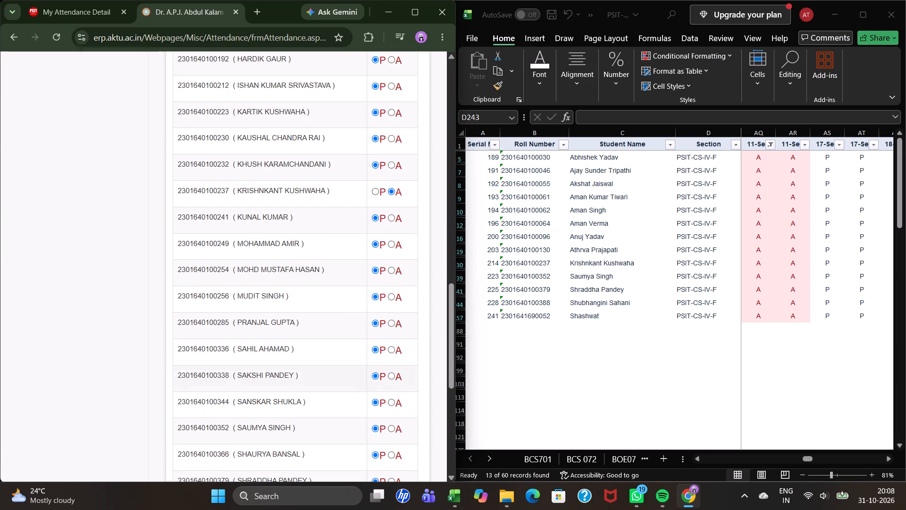
click(392, 429)
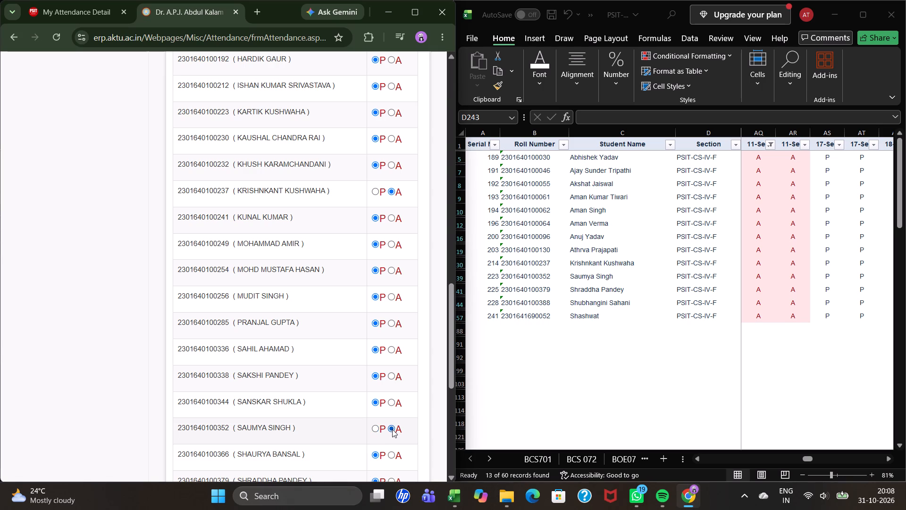
scroll(392, 429, down, 4)
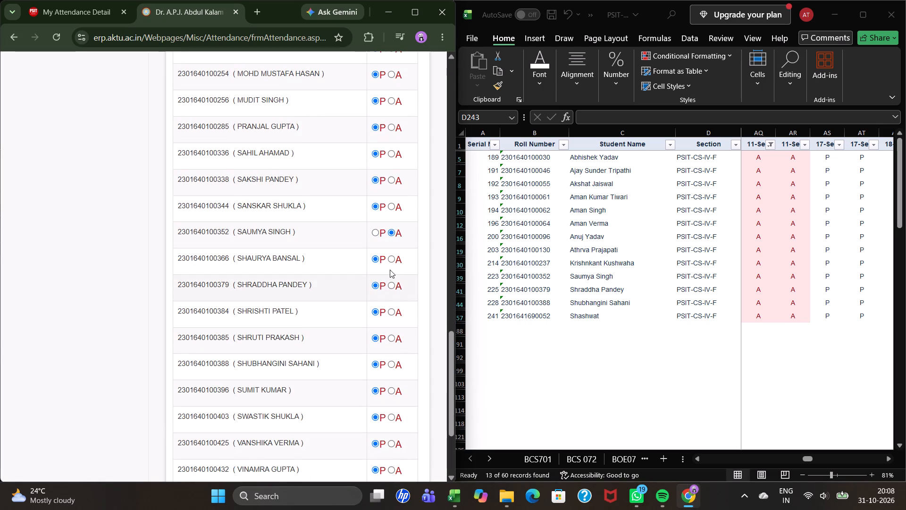
click(391, 285)
click(392, 364)
Check the remaining roll numbers, submit the 11/Sep/2026 attendance and dismiss the message.
scroll(392, 364, down, 1)
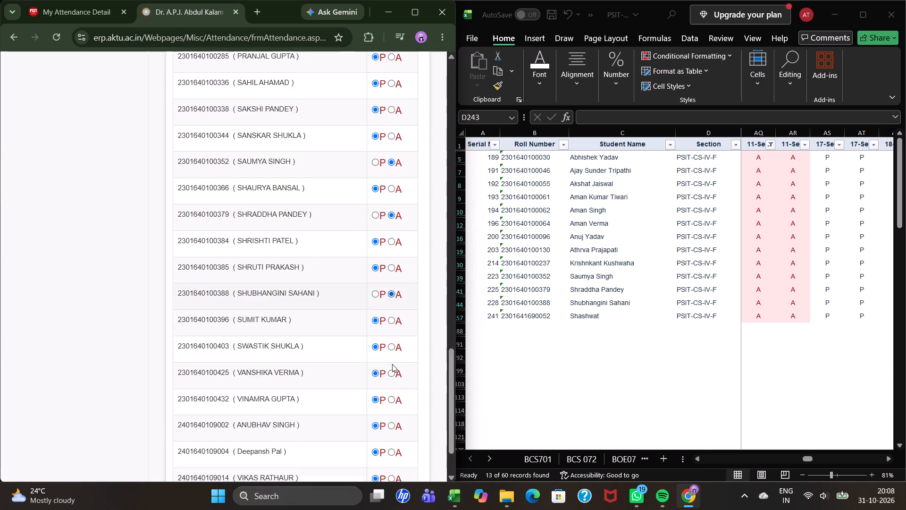
scroll(392, 364, down, 1)
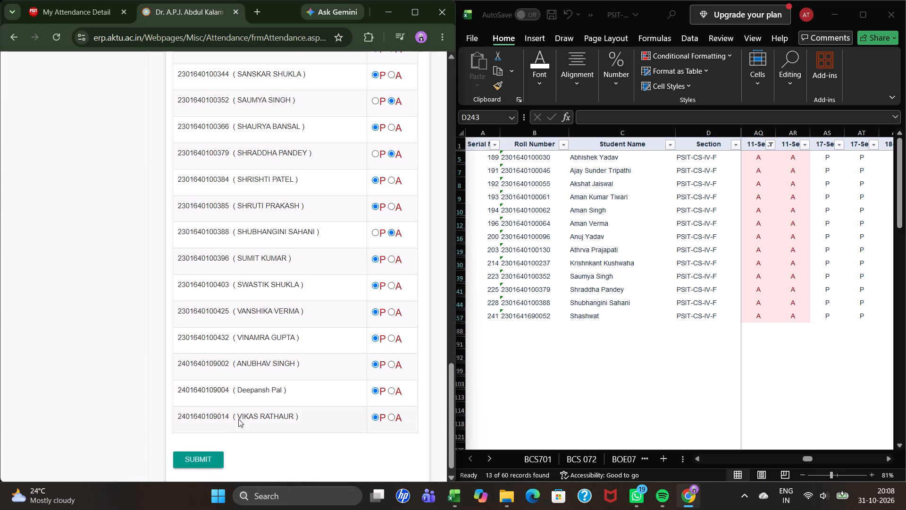
scroll(305, 277, up, 13)
scroll(305, 277, down, 14)
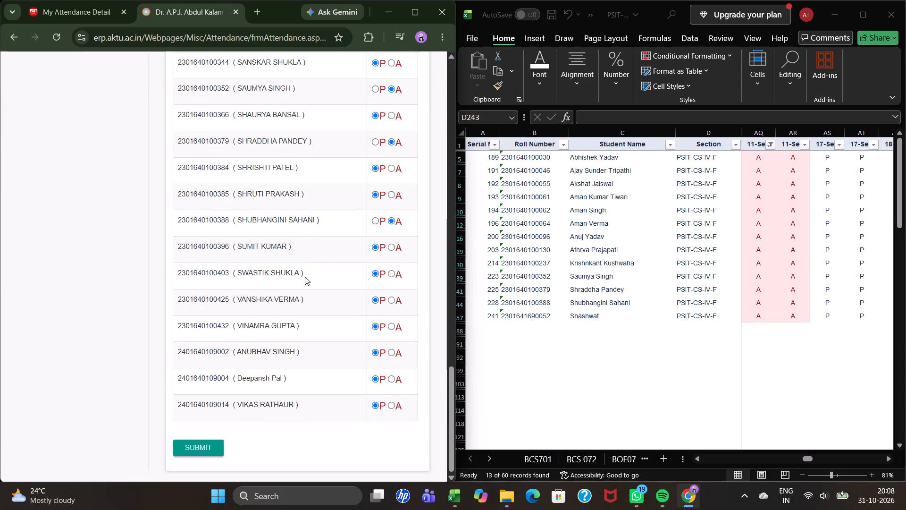
click(210, 445)
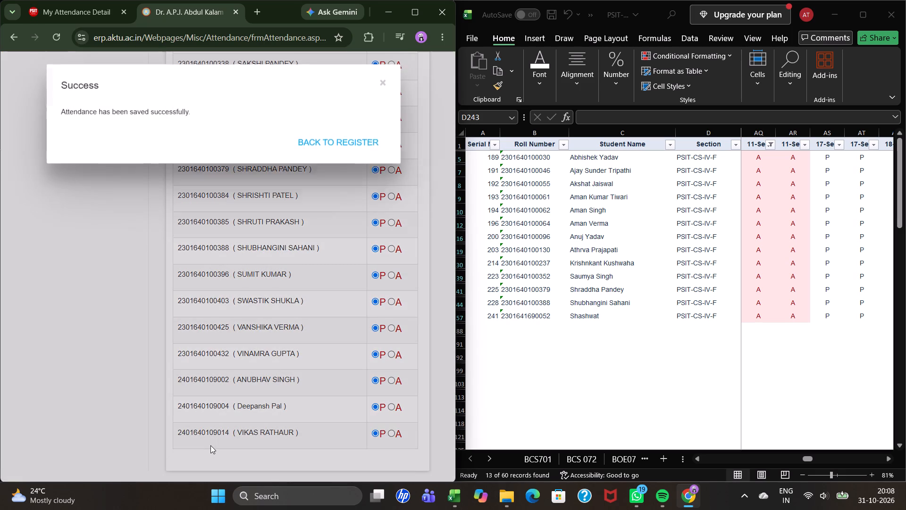
click(142, 269)
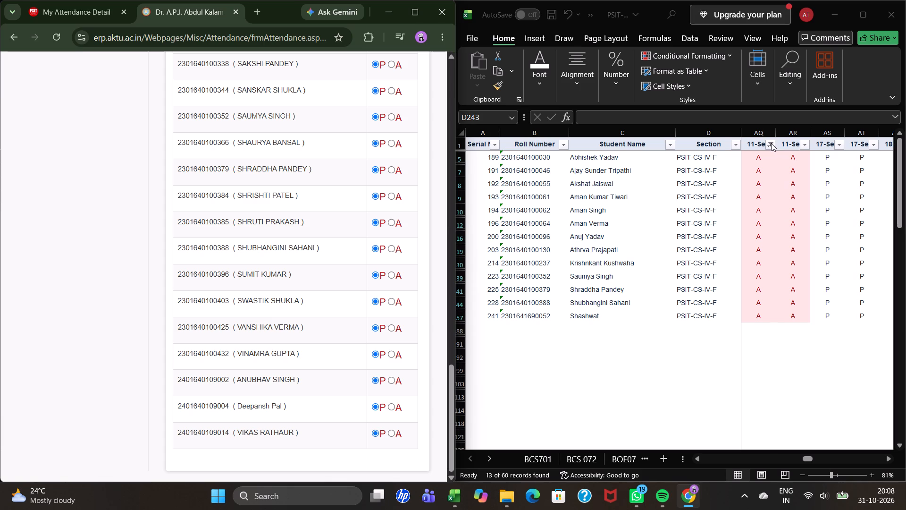
Switch to the Excel attendance sheet and clear the filter from the first 11-Sep column.
click(771, 143)
click(771, 143)
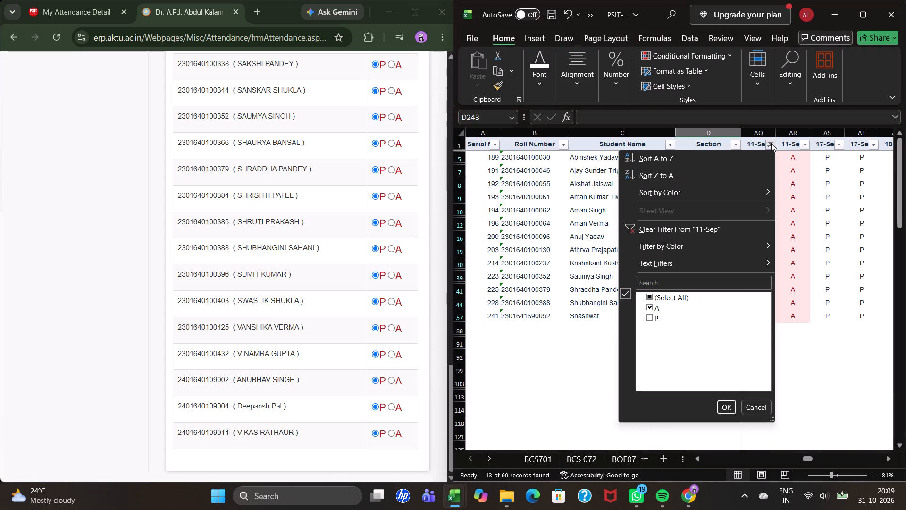
click(734, 227)
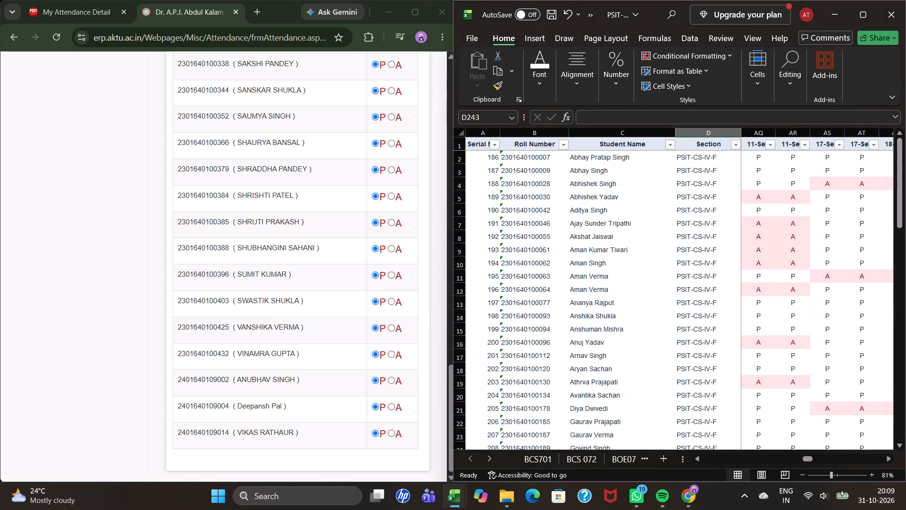
Filter the first 17-Sep column of the attendance sheet to show only the students marked A.
scroll(807, 191, left, 2)
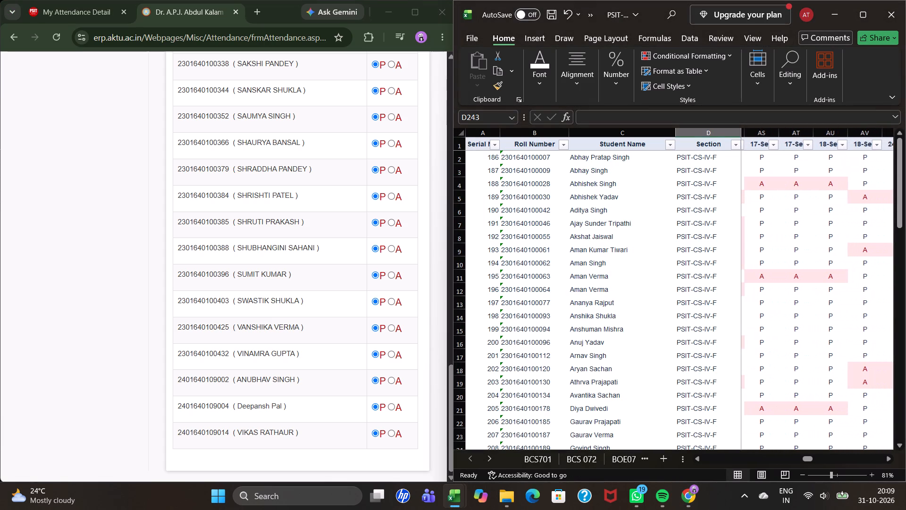
click(771, 144)
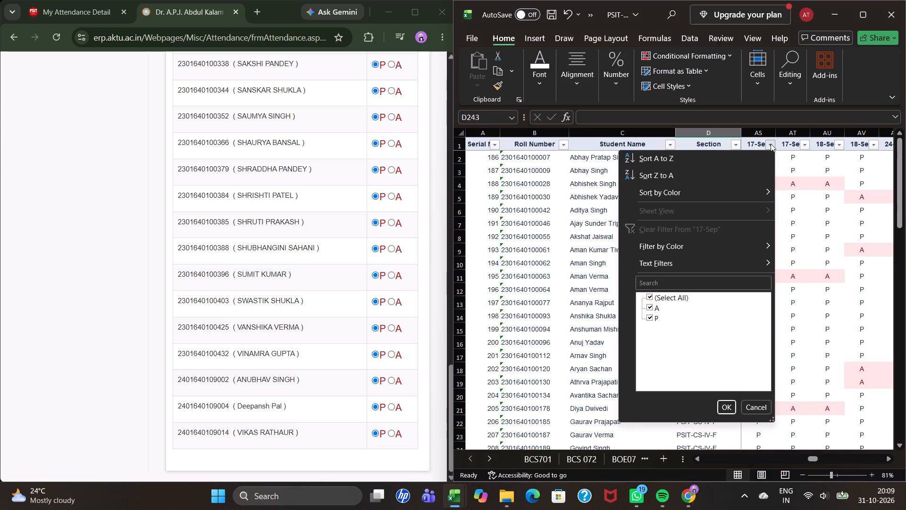
click(652, 317)
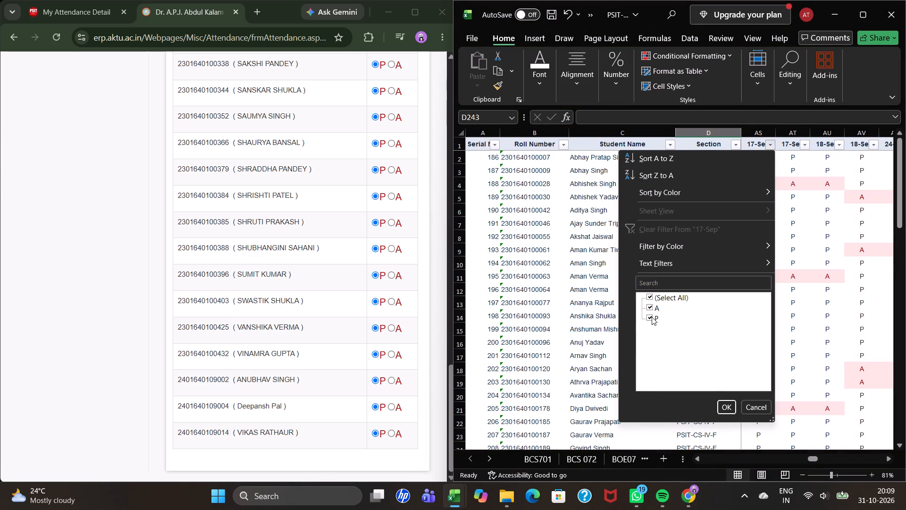
click(724, 406)
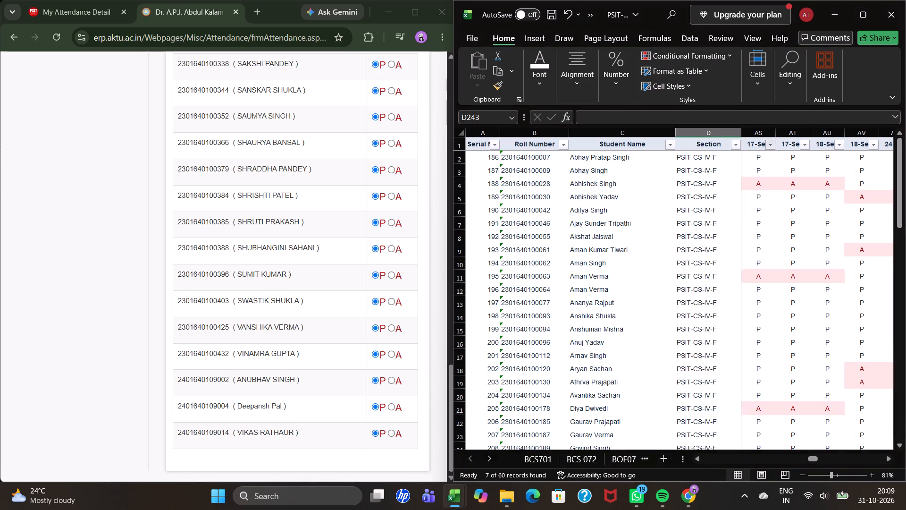
Switch to the browser and reload the AKTU register page and the PSIT My Attendance Detail page, ending on the register.
scroll(279, 185, up, 10)
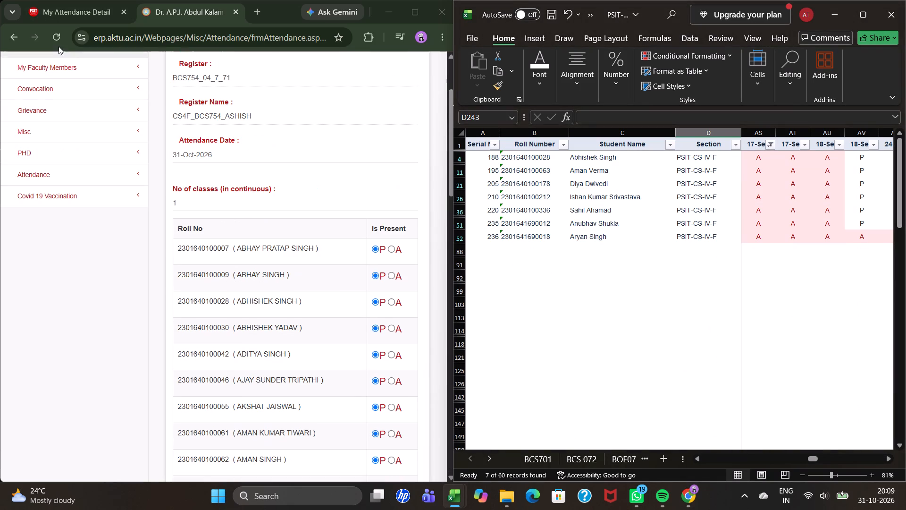
click(58, 40)
click(84, 5)
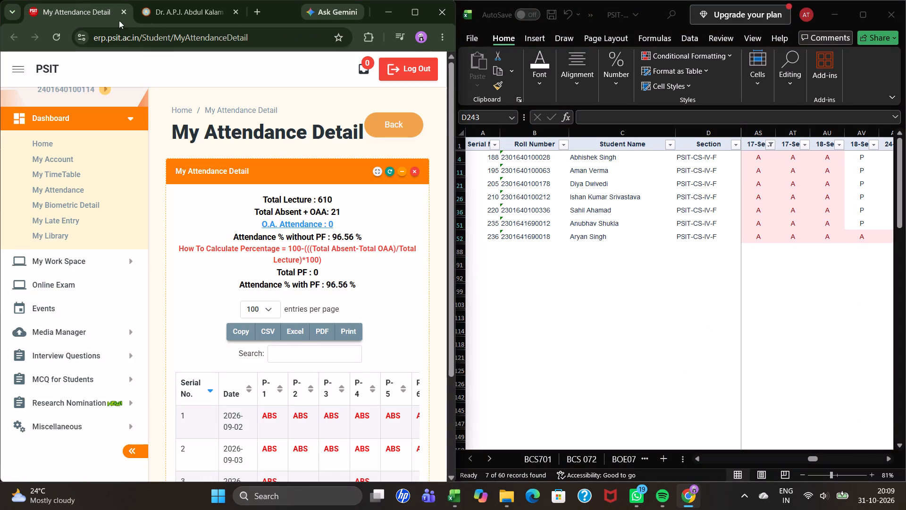
click(57, 36)
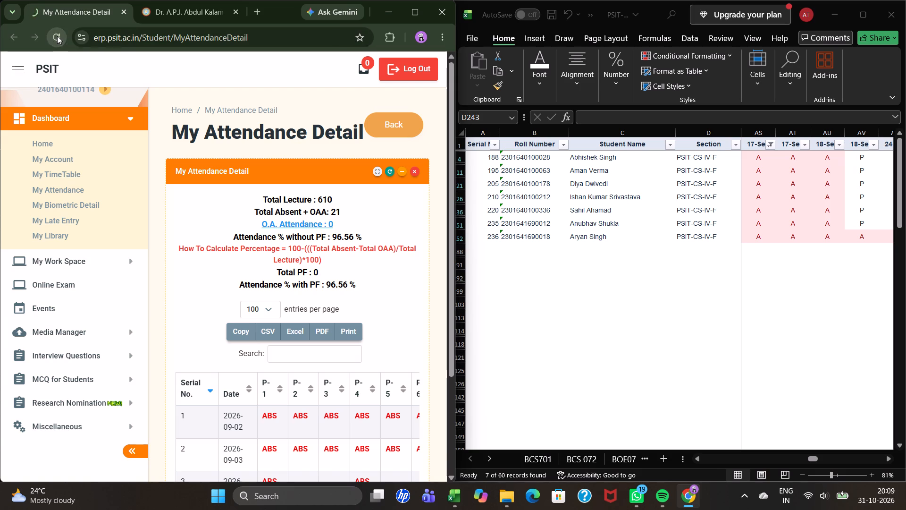
click(172, 8)
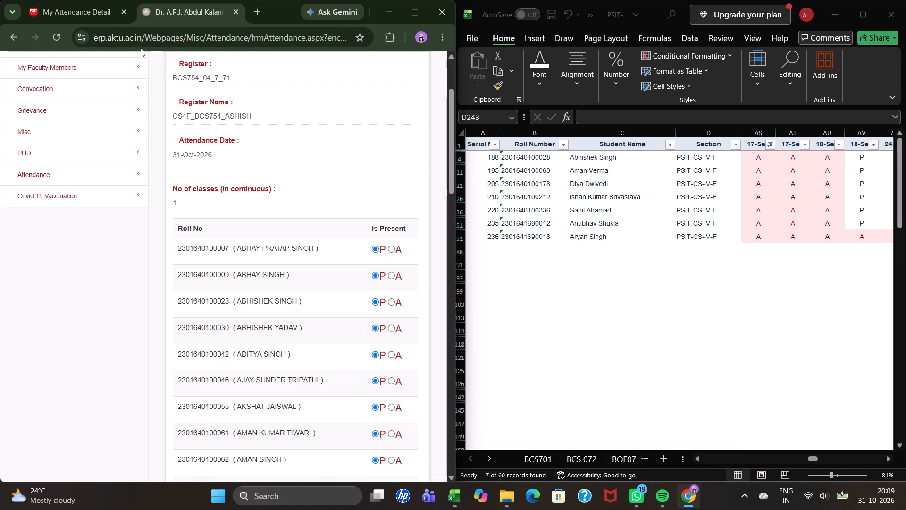
click(60, 32)
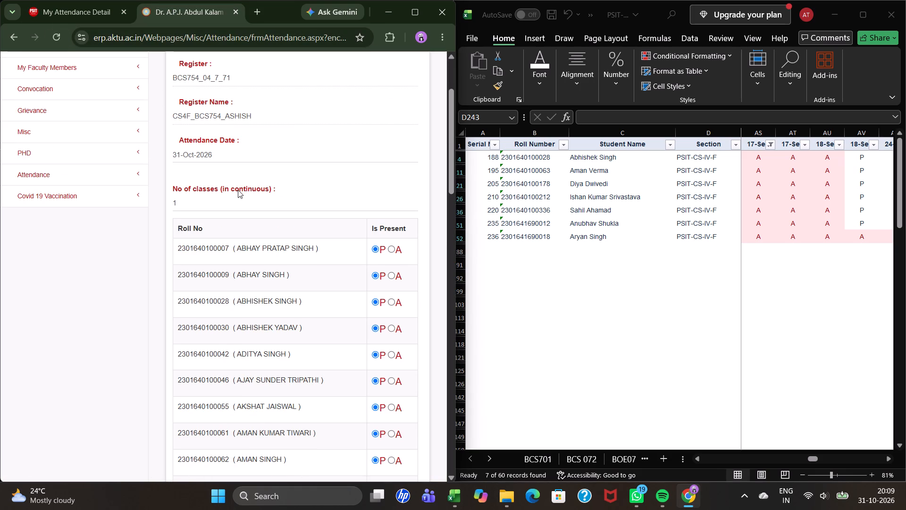
Set the register's attendance date to 17/Sep/2026.
click(245, 154)
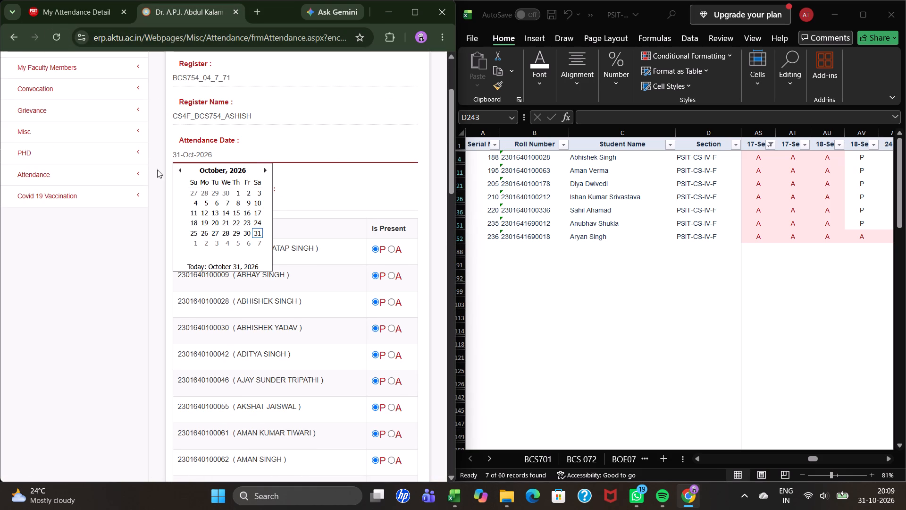
click(181, 171)
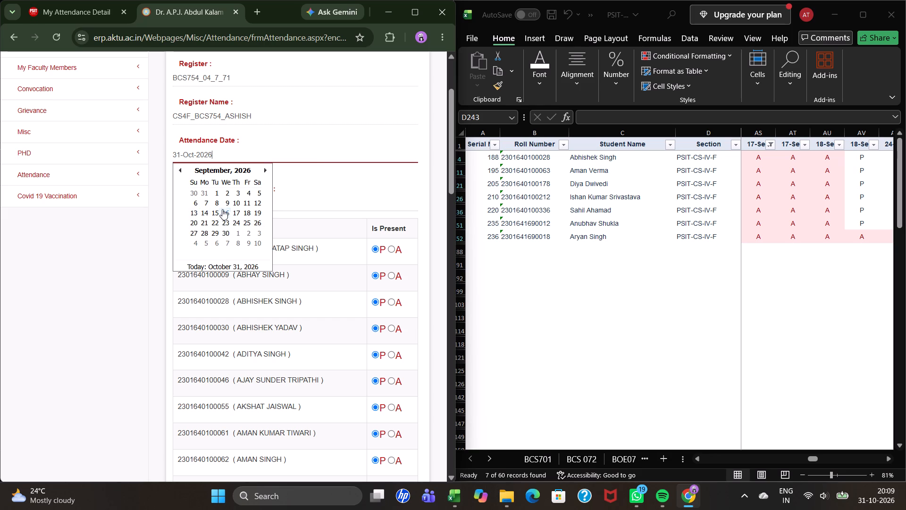
click(236, 213)
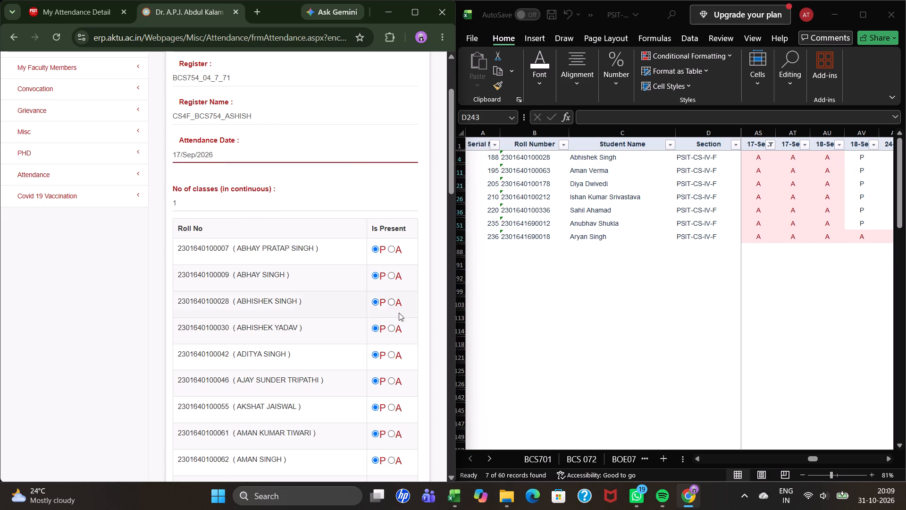
Mark the first three students on the Excel sheet's 17-Sep absentee list as absent (A) in the register.
click(392, 300)
scroll(397, 365, down, 1)
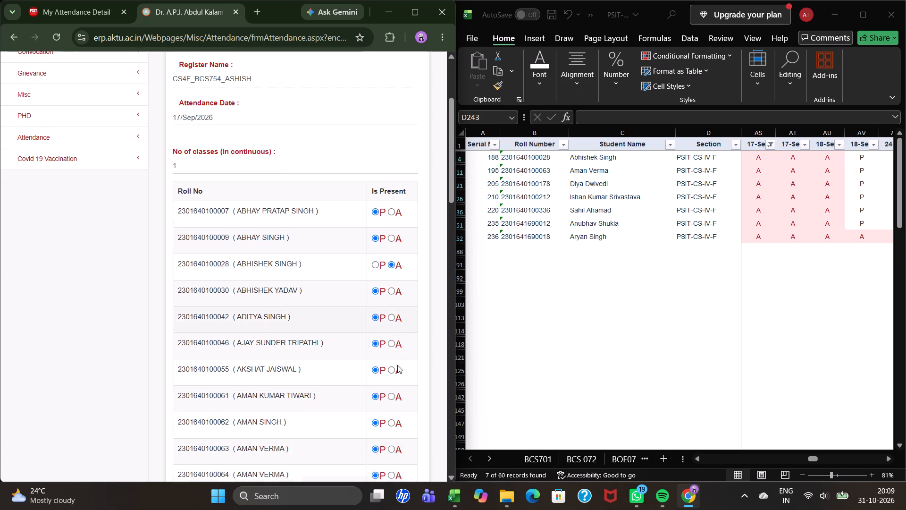
scroll(397, 365, down, 2)
click(391, 362)
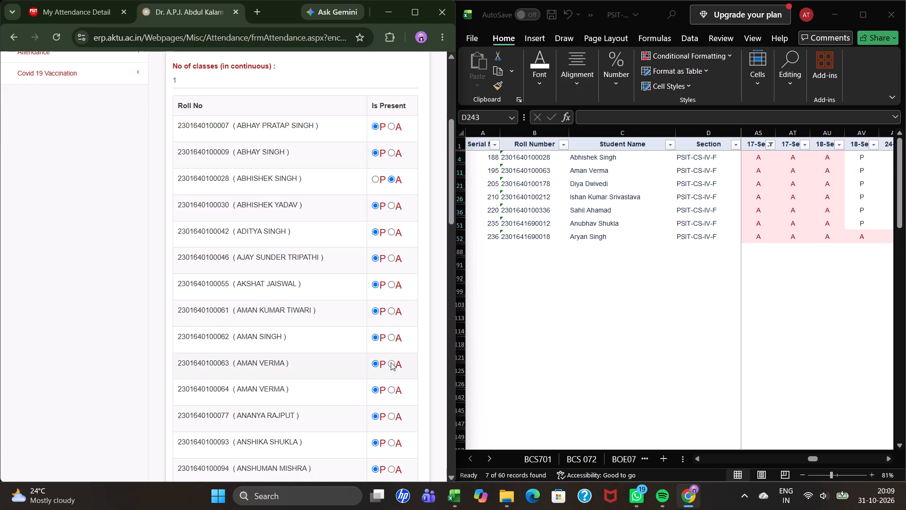
scroll(394, 406, down, 2)
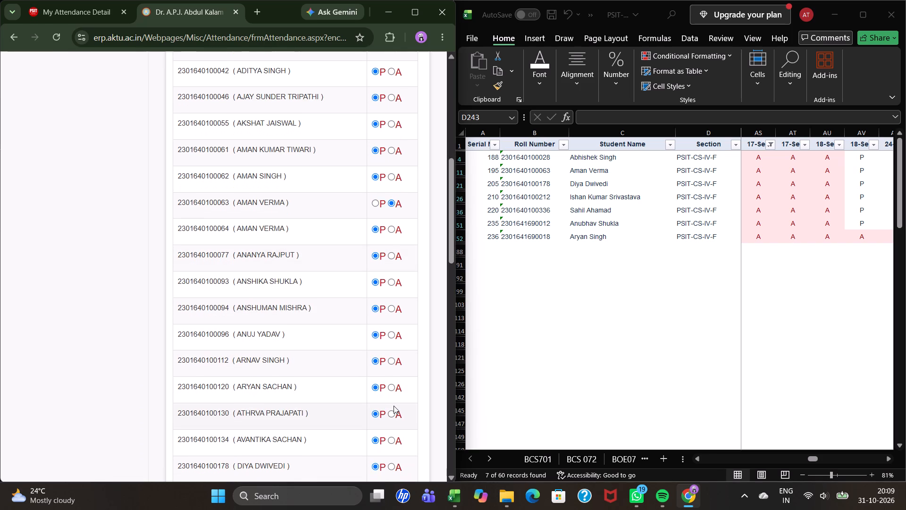
scroll(394, 406, down, 1)
click(390, 368)
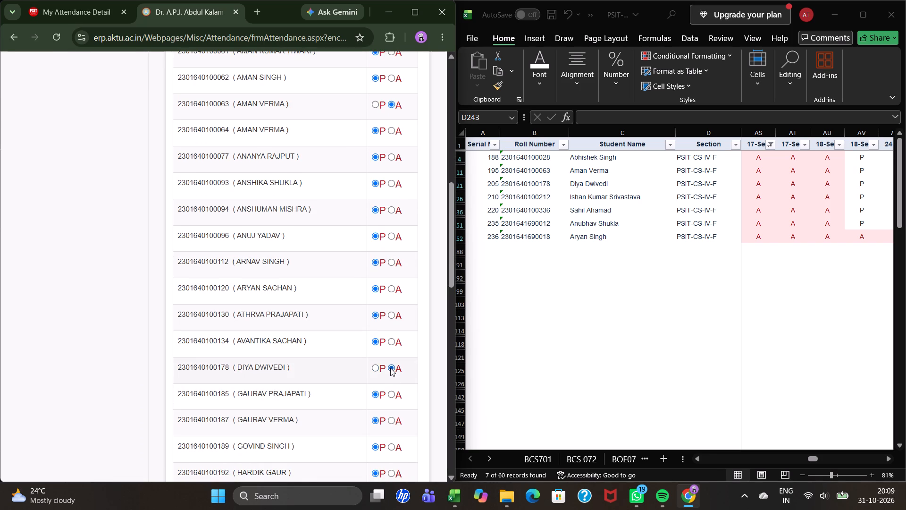
Mark the fourth and fifth students on the sheet's 17-Sep absentee list as absent (A), matching them by roll number.
scroll(397, 400, down, 3)
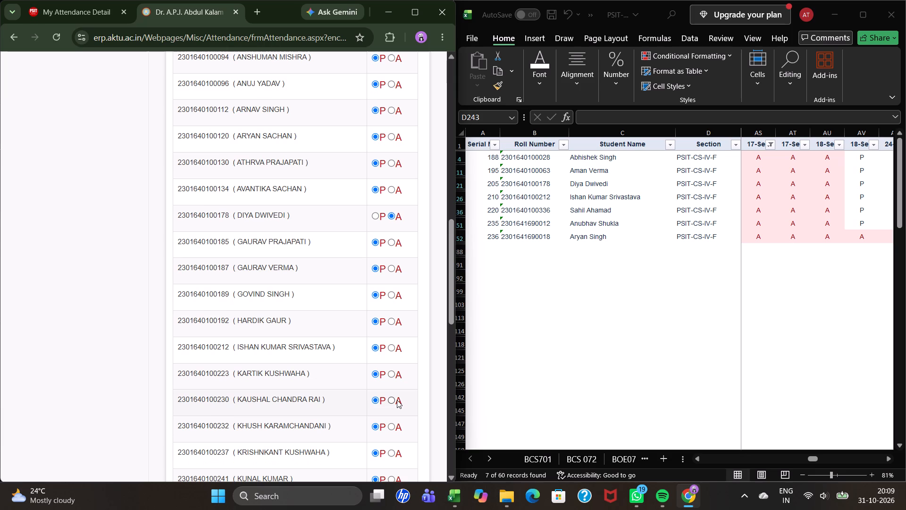
scroll(397, 400, down, 1)
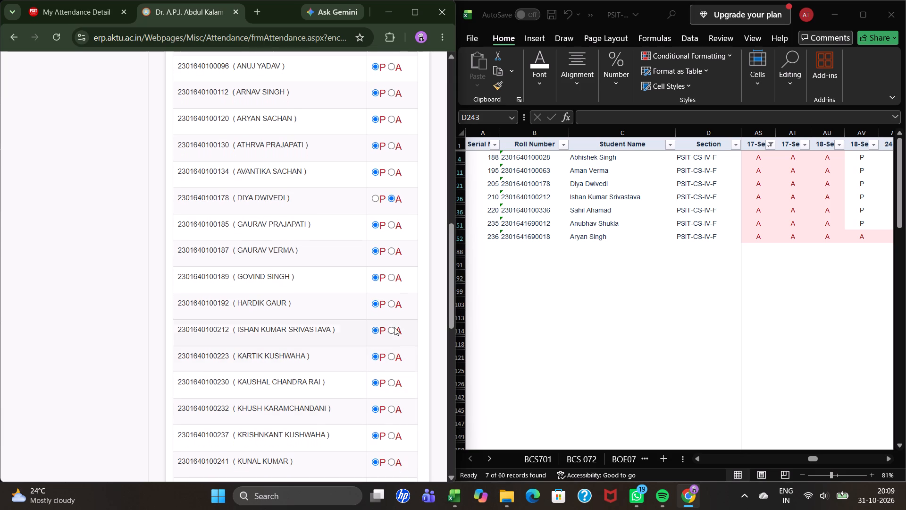
click(390, 329)
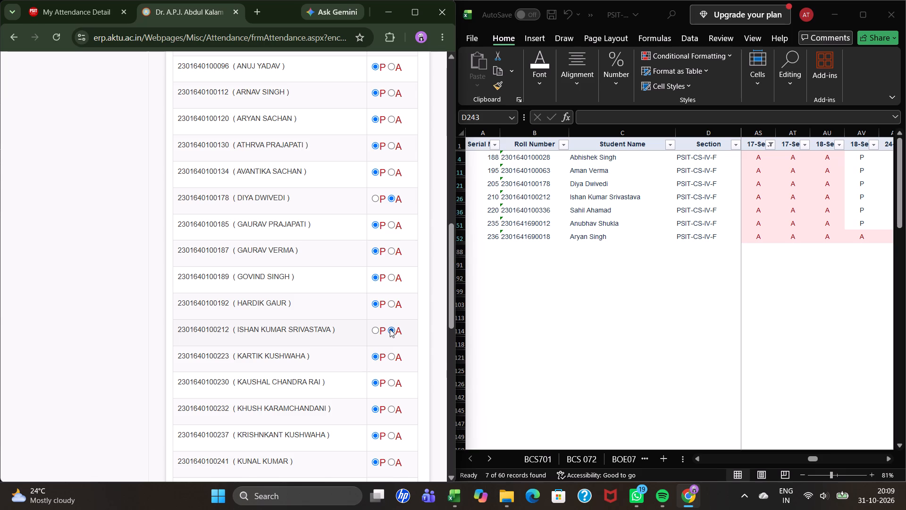
scroll(390, 329, down, 2)
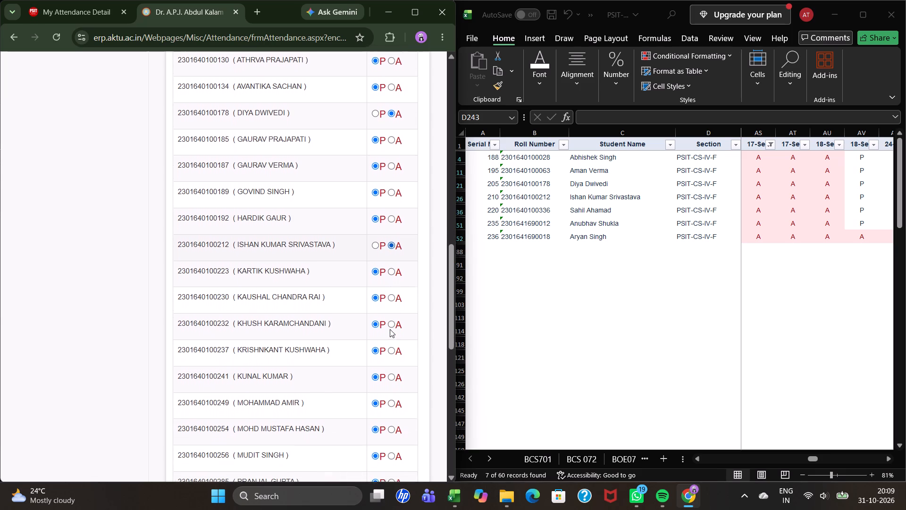
scroll(390, 329, down, 4)
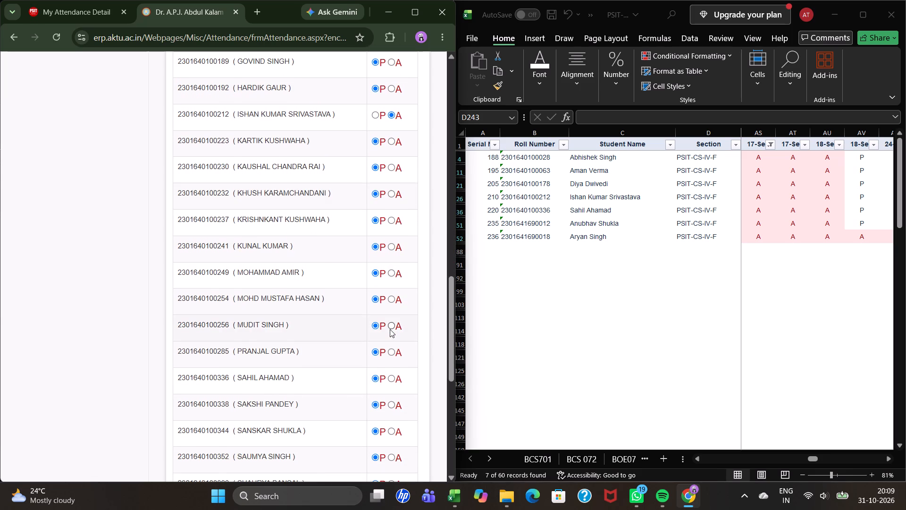
scroll(390, 329, down, 2)
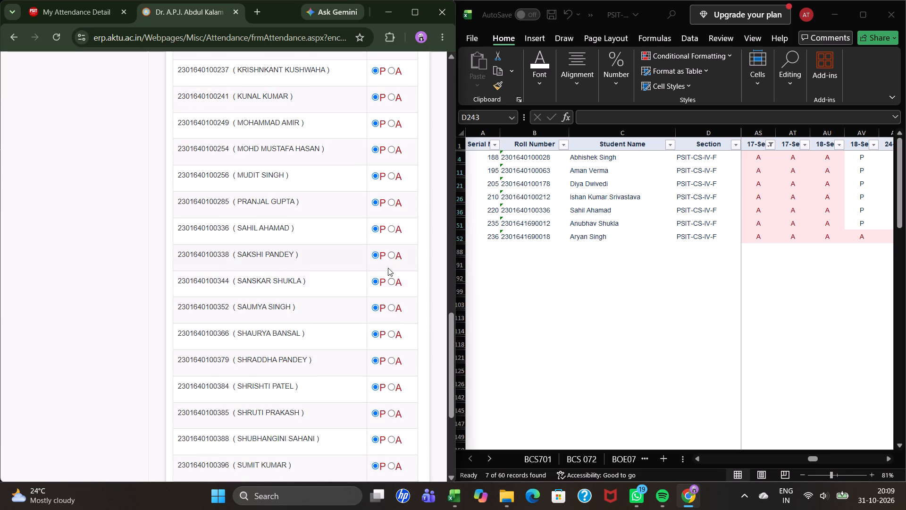
click(390, 229)
Check the register for the remaining absentees' roll numbers, review the marks and submit the 17/Sep/2026 attendance.
scroll(388, 301, down, 2)
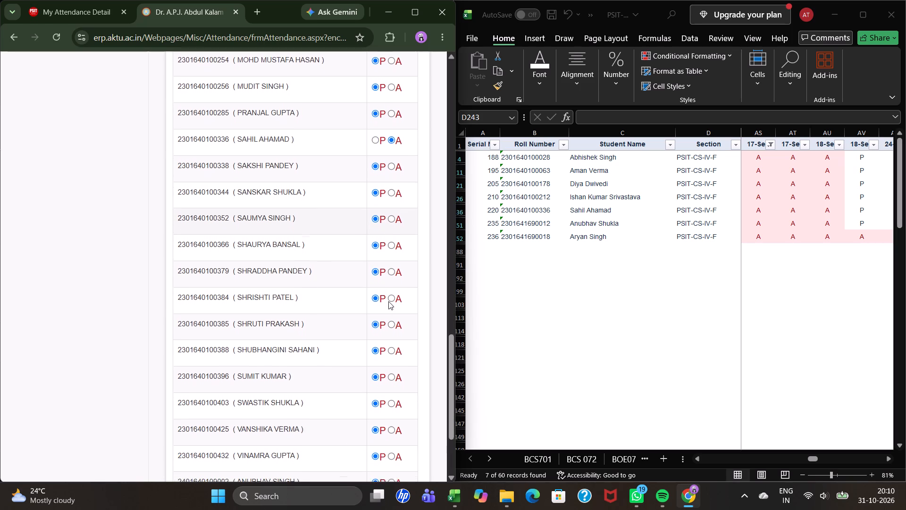
scroll(388, 301, down, 3)
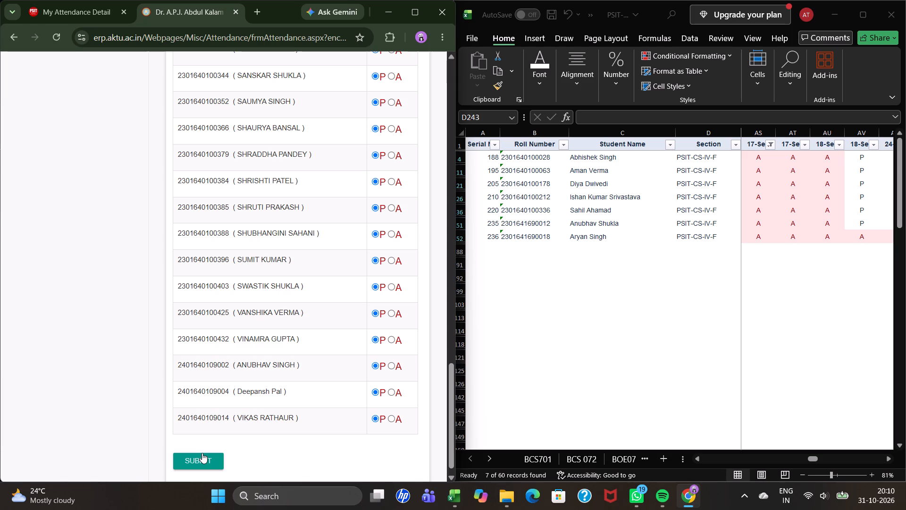
scroll(282, 182, up, 9)
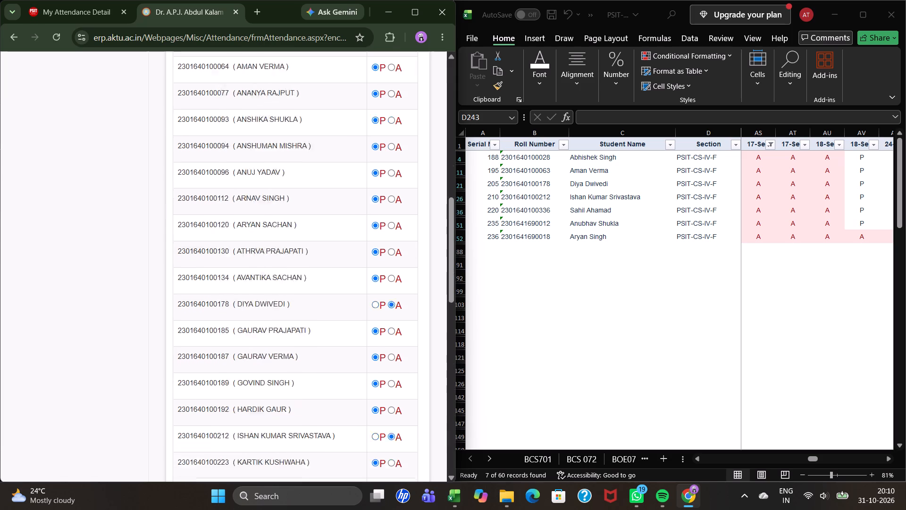
scroll(282, 182, down, 12)
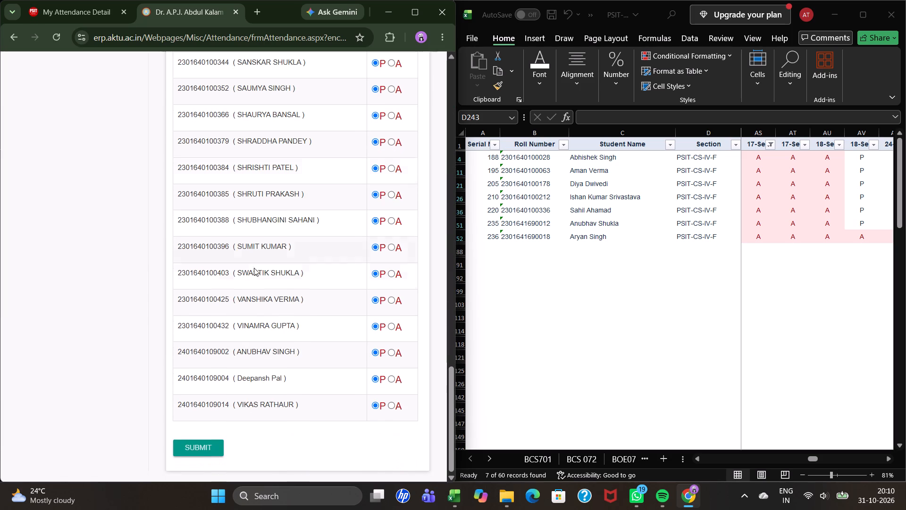
click(208, 449)
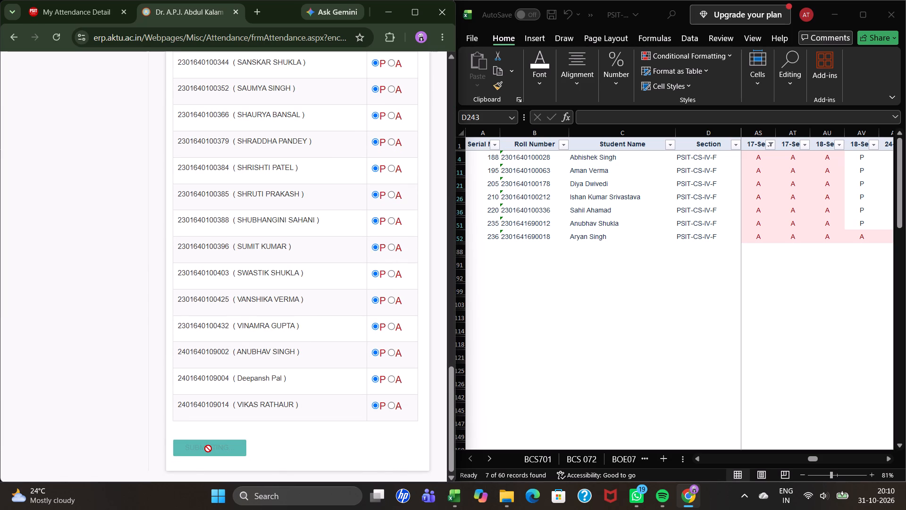
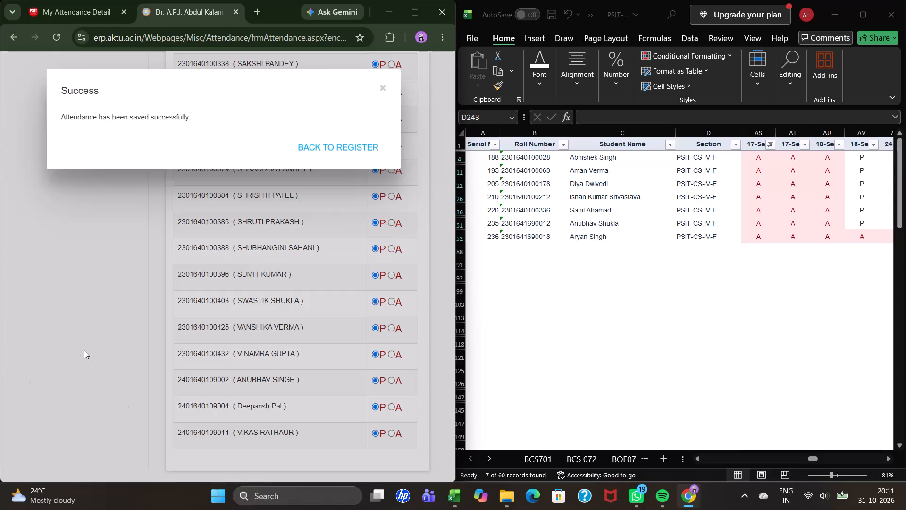
Dismiss the save confirmation and reload the attendance page for a new entry.
click(84, 350)
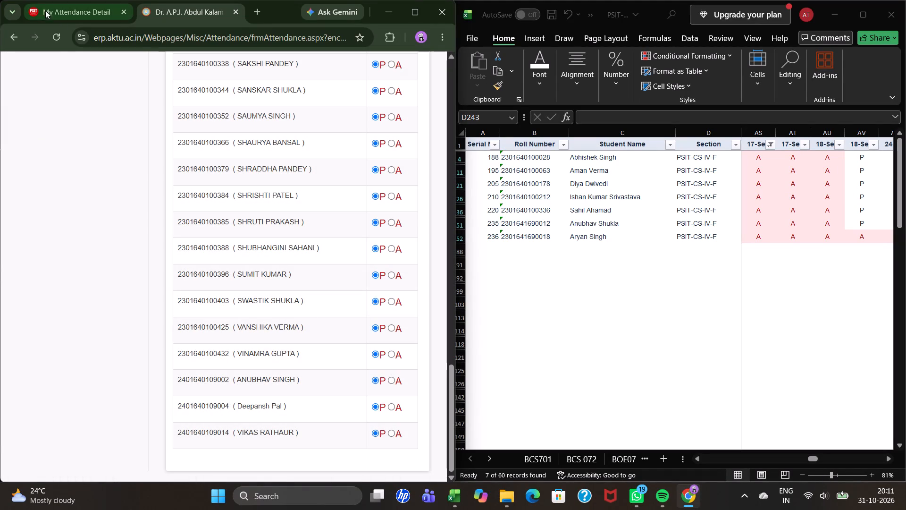
click(54, 31)
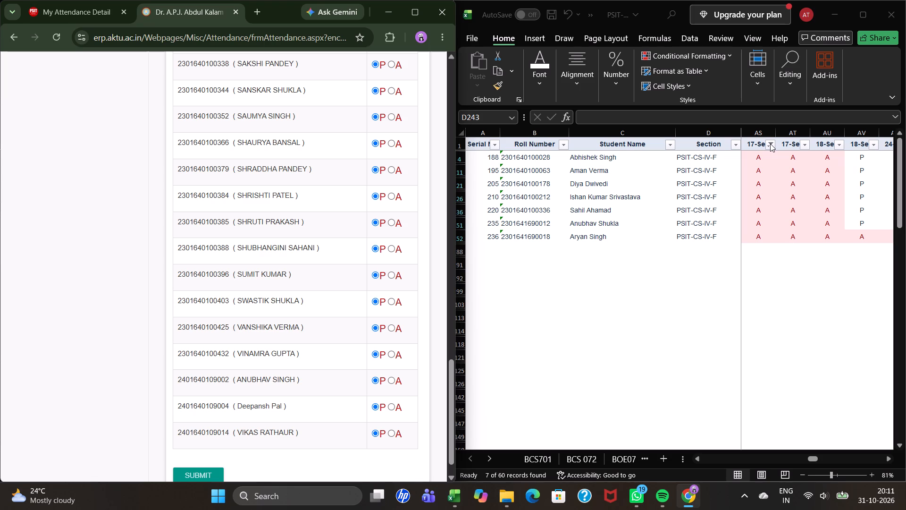
Clear the 17-Sep filter in the Excel sheet and filter the first 18-Sep column to show only A.
click(770, 144)
click(770, 144)
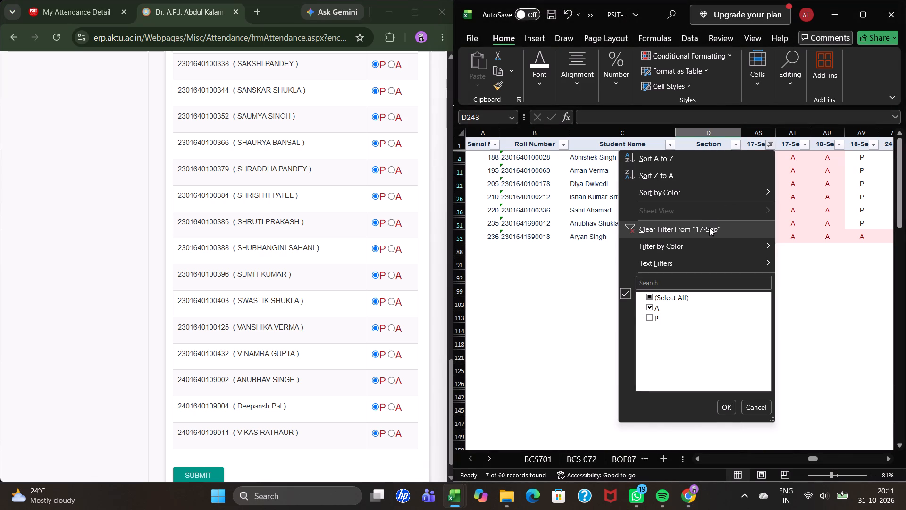
click(709, 228)
scroll(790, 206, left, 1)
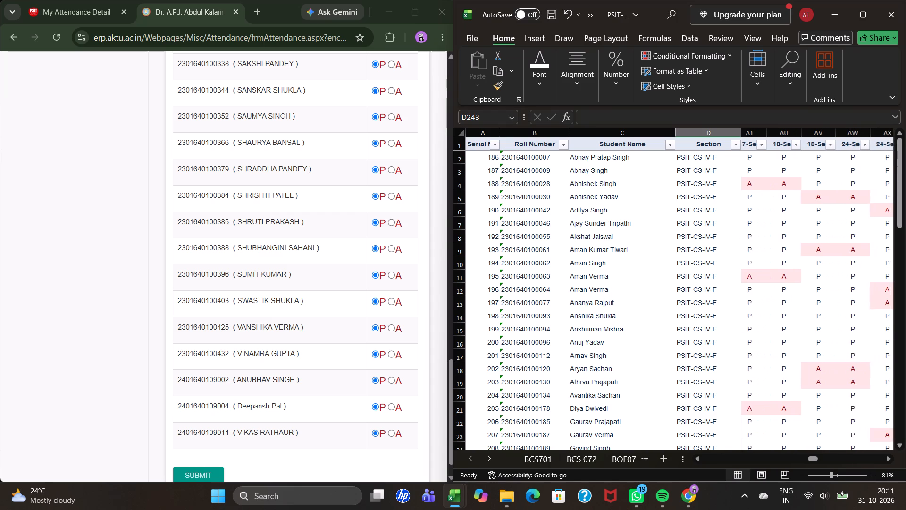
scroll(790, 206, left, 1)
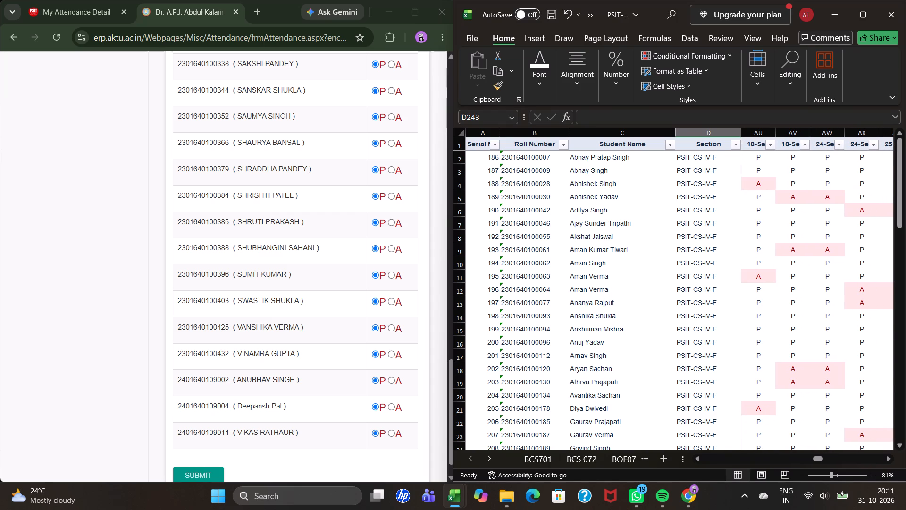
click(774, 144)
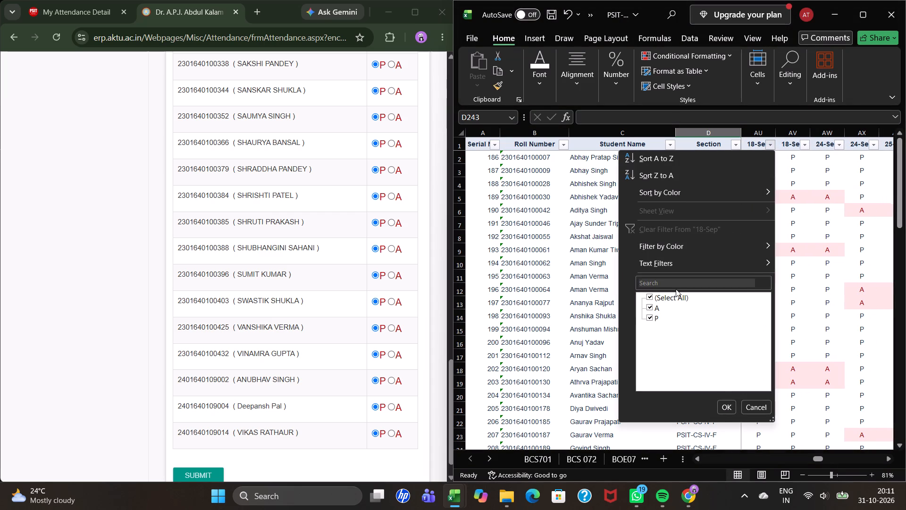
click(650, 317)
click(726, 405)
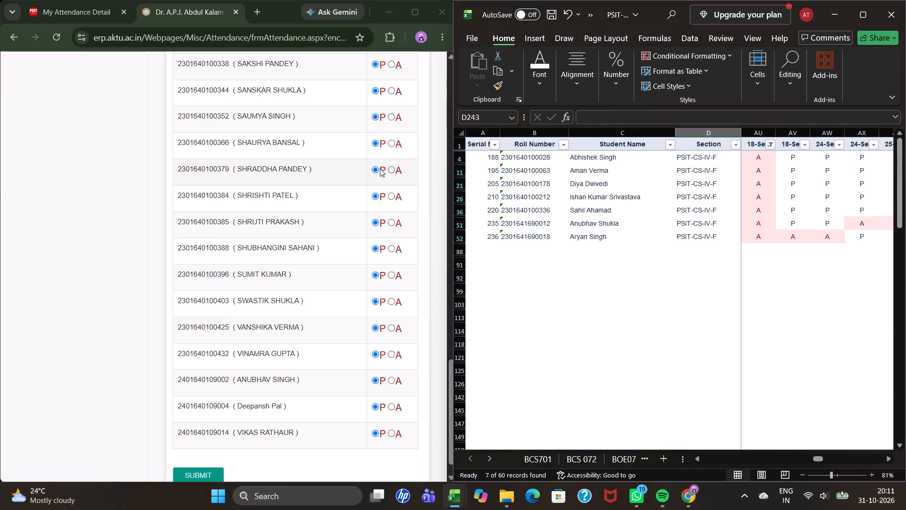
Reload the attendance form and set the attendance date to 18/Sep/2026.
scroll(380, 169, up, 10)
click(56, 36)
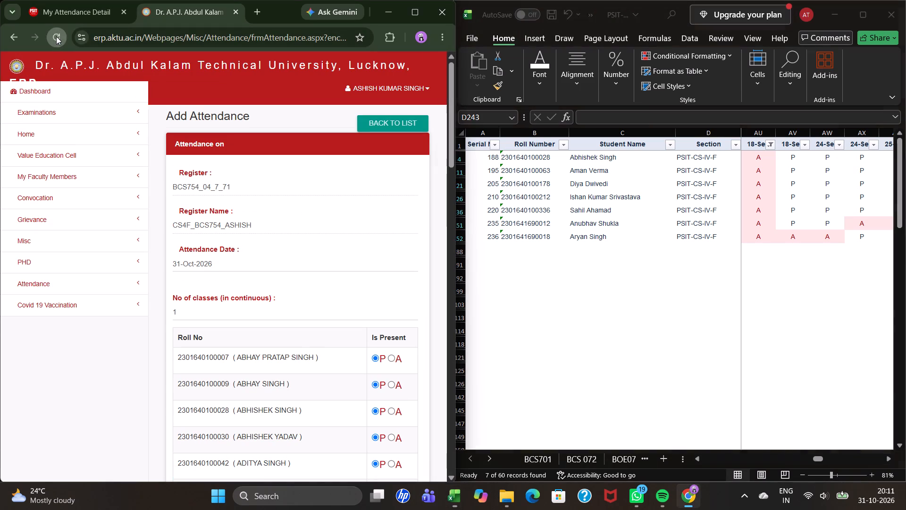
click(206, 261)
click(180, 280)
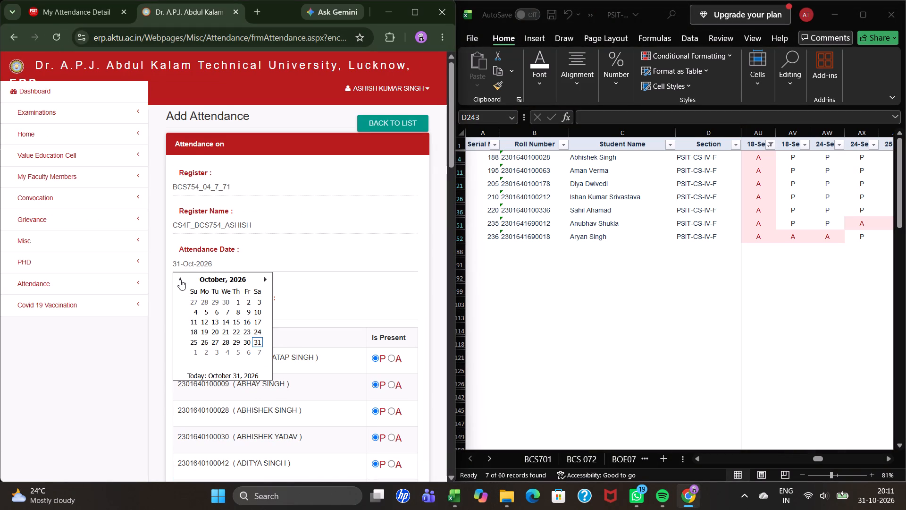
click(247, 321)
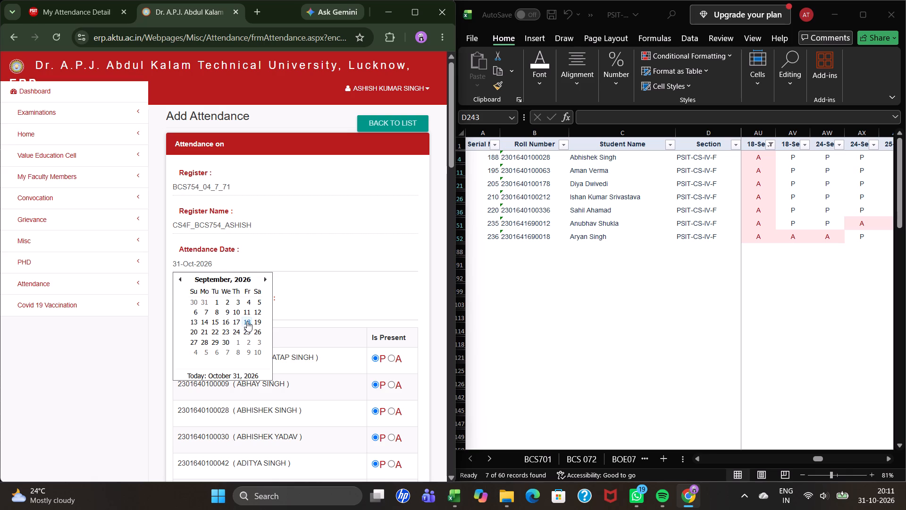
Mark the first three students on the Excel sheet's 18-Sep absentee list as absent (A) in the register.
scroll(247, 321, down, 2)
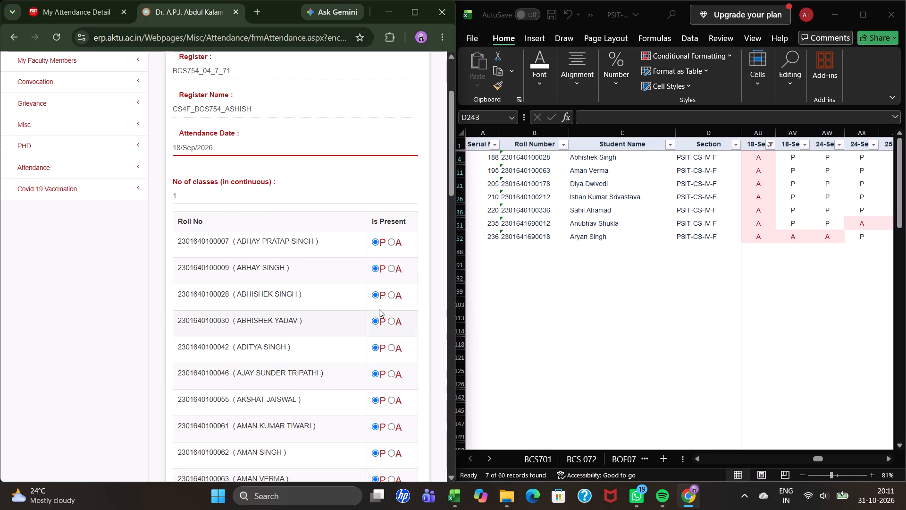
click(393, 294)
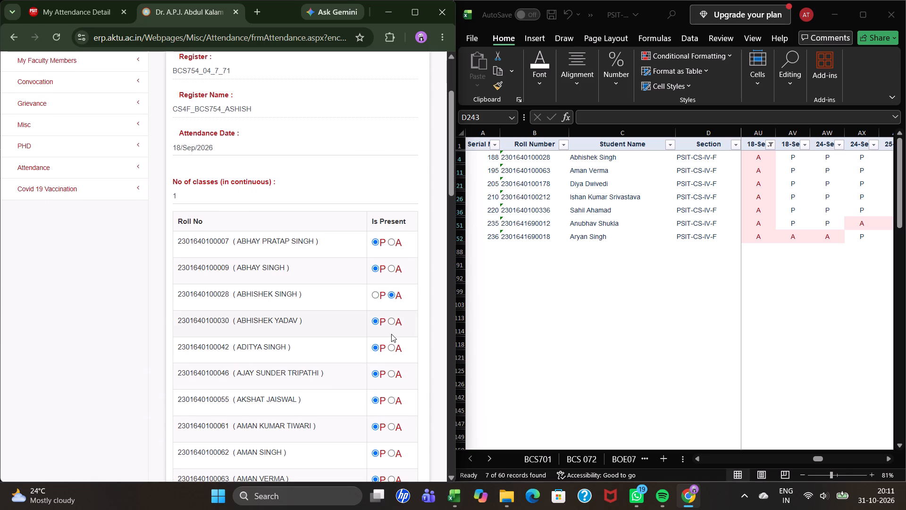
scroll(394, 376, down, 1)
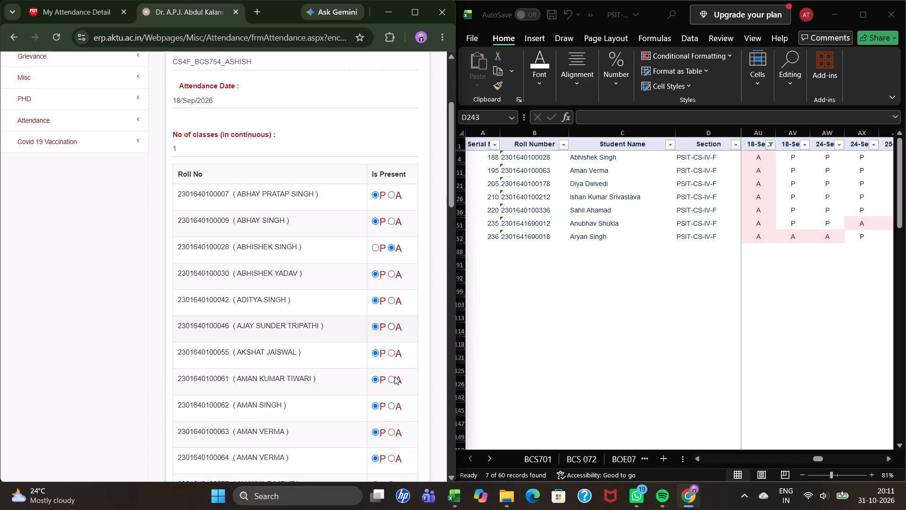
scroll(394, 376, down, 1)
click(393, 390)
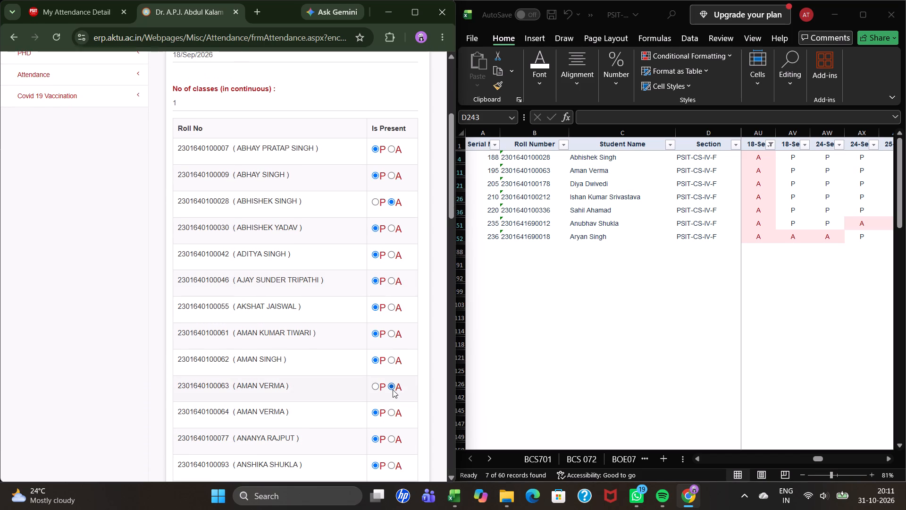
scroll(394, 415, down, 1)
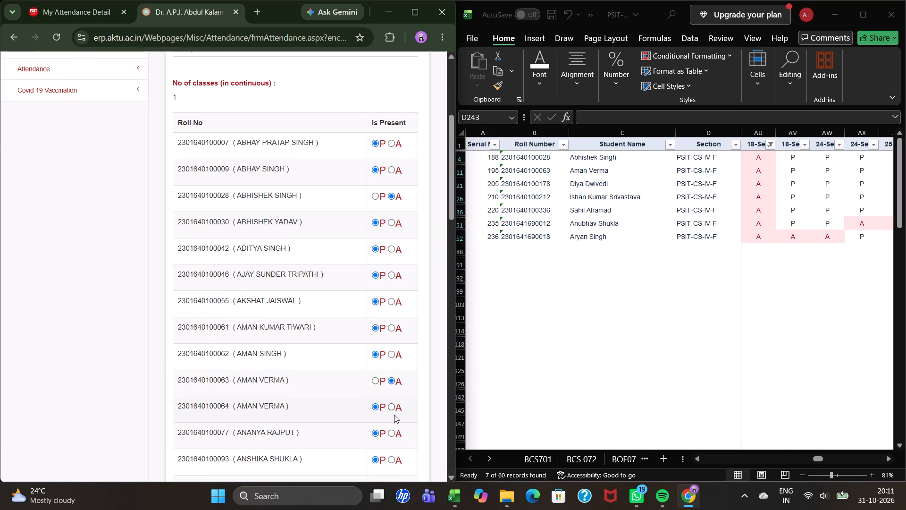
scroll(394, 415, down, 3)
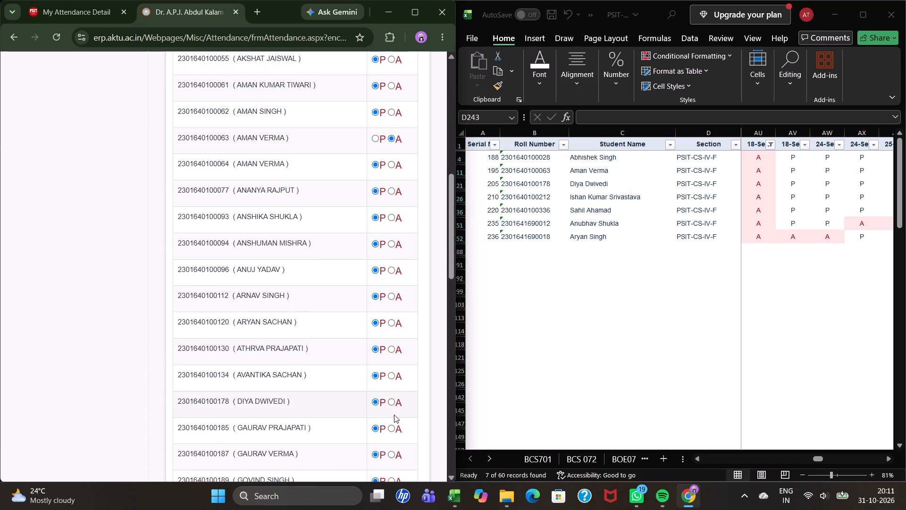
click(391, 401)
Mark the fourth and fifth students on the sheet's 18-Sep absentee list as absent (A), matching them by roll number.
scroll(391, 401, down, 1)
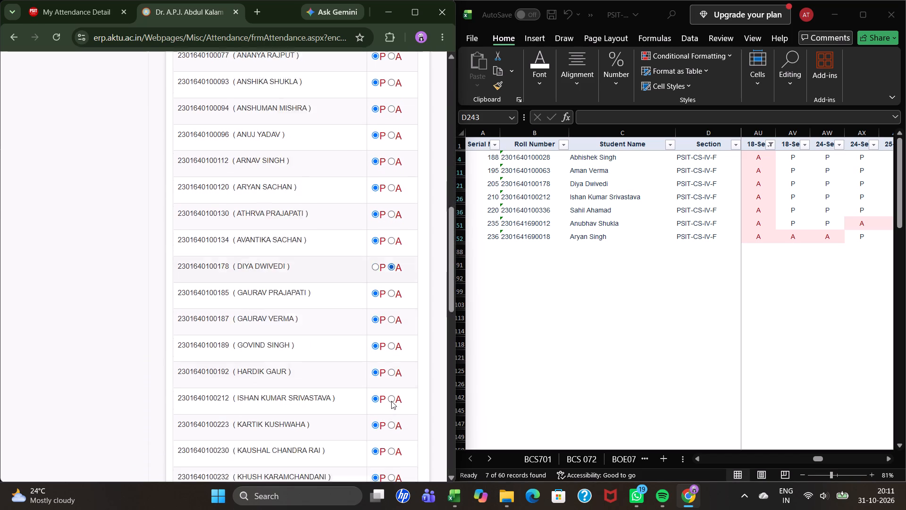
scroll(391, 401, down, 2)
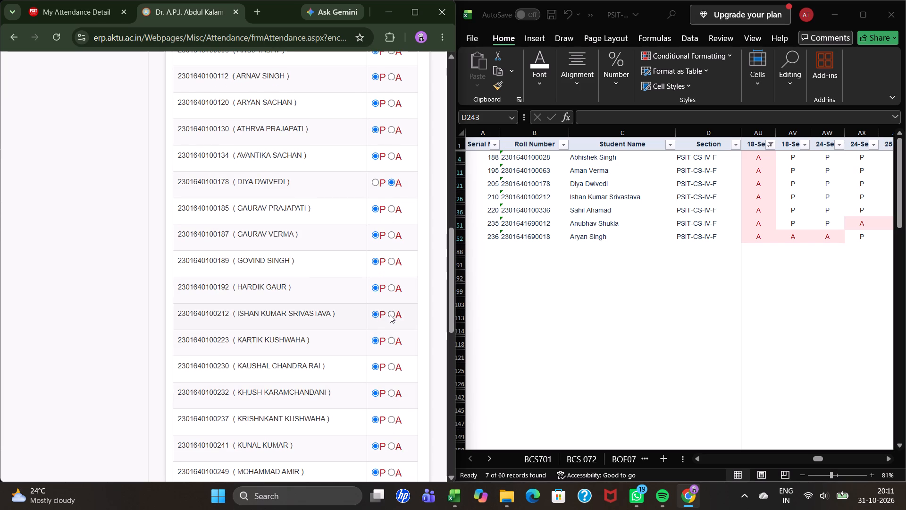
click(390, 314)
scroll(368, 397, down, 4)
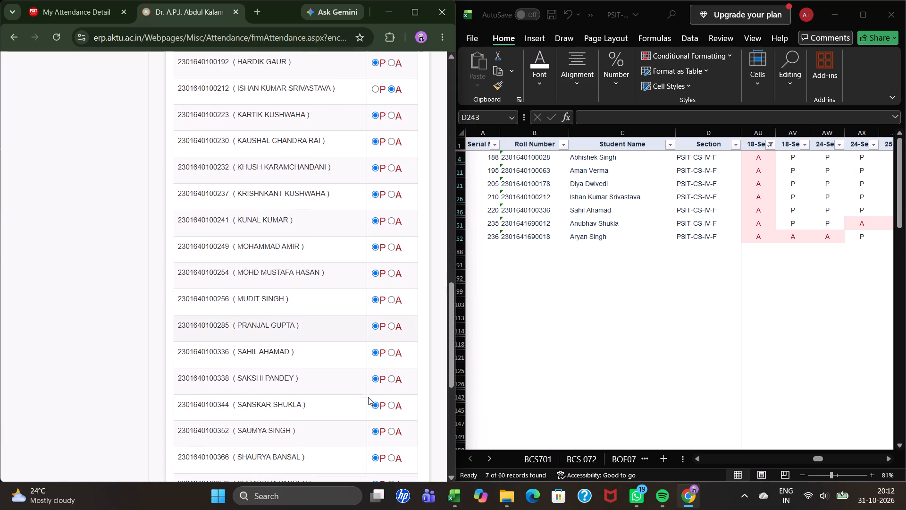
scroll(368, 397, down, 1)
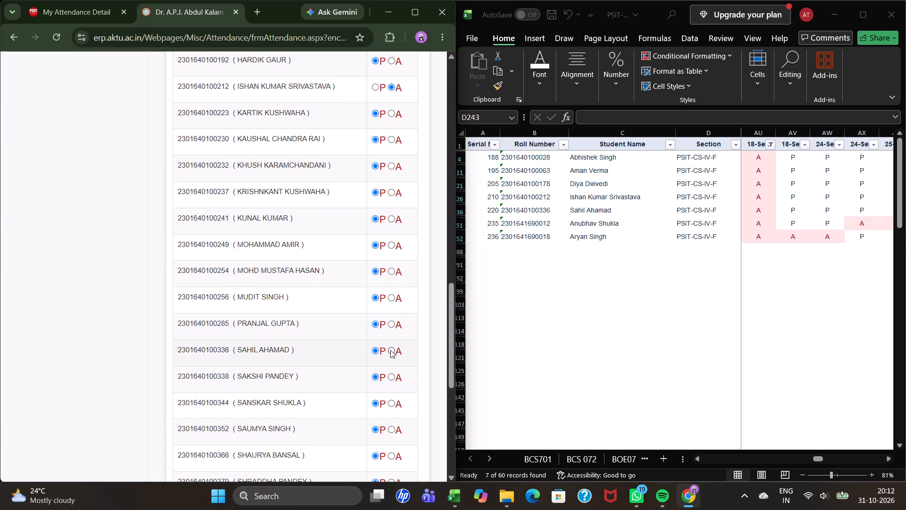
click(390, 350)
Check the register for the remaining absentees' roll numbers, review the marks and submit the 18/Sep/2026 attendance.
scroll(390, 350, down, 4)
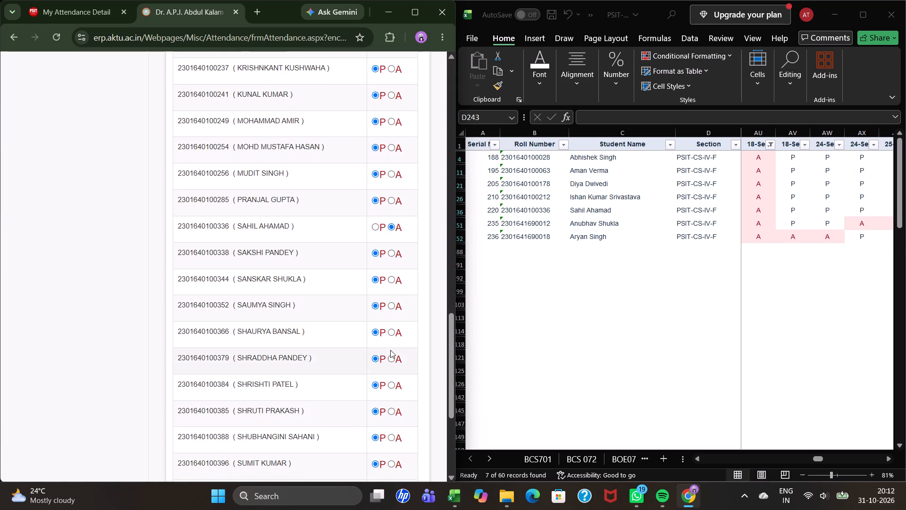
scroll(390, 350, down, 5)
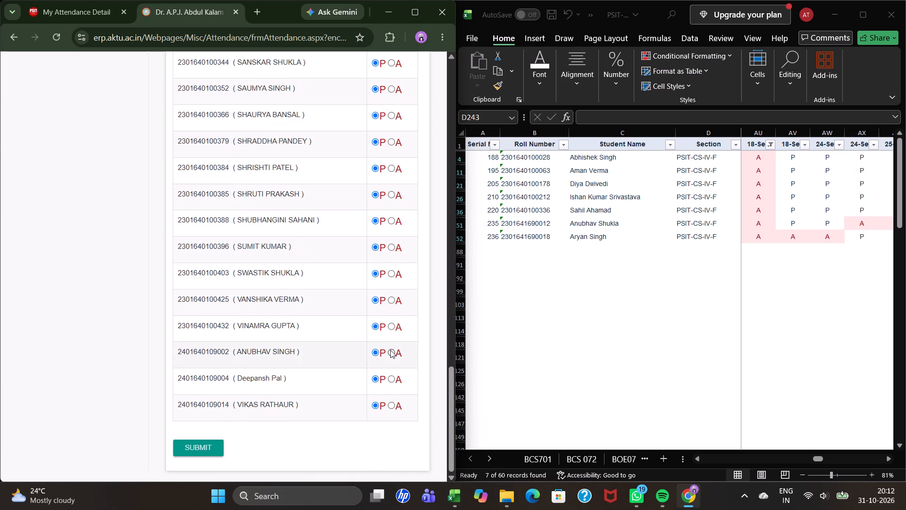
scroll(297, 310, up, 10)
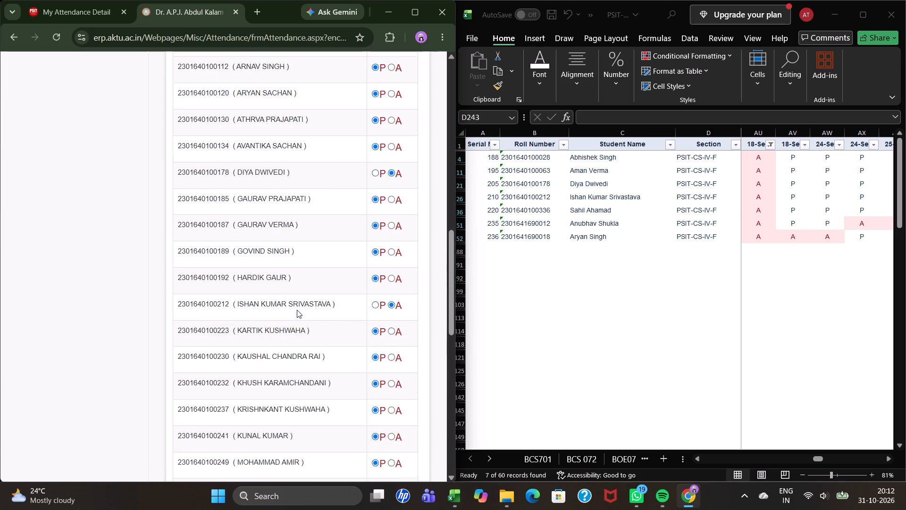
scroll(297, 310, down, 12)
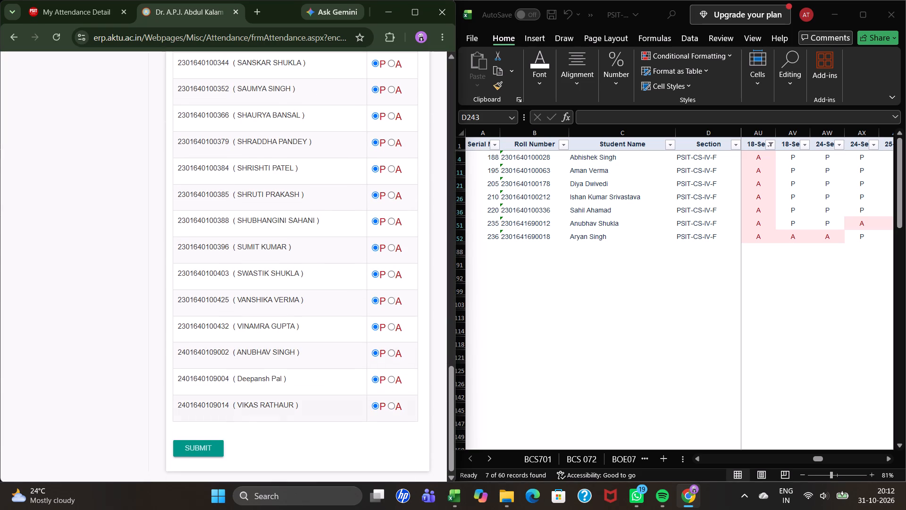
click(214, 447)
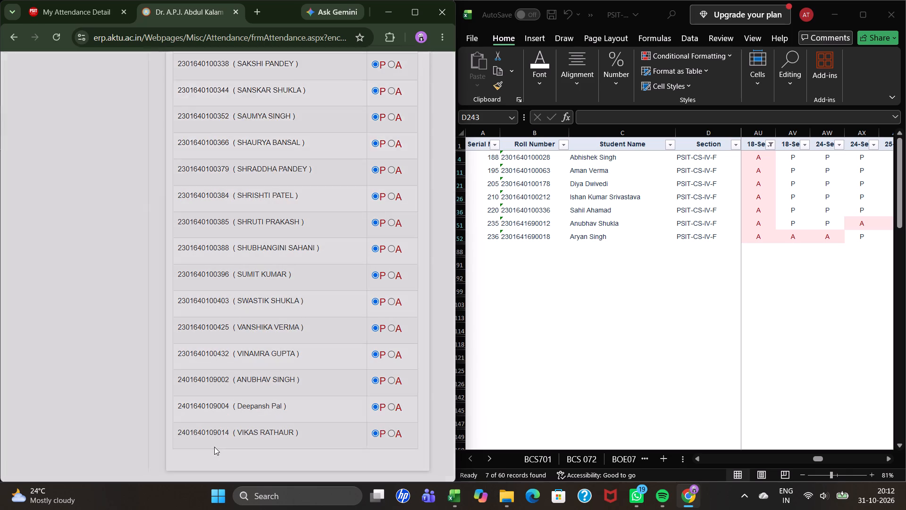
Reload the My Attendance Detail page to keep its session active, and reload the AKTU attendance form for a fresh entry.
click(89, 255)
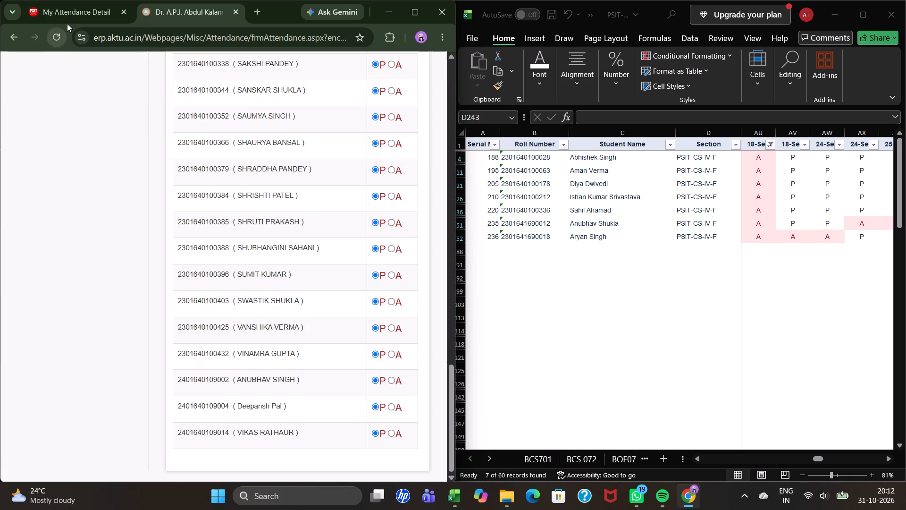
click(91, 13)
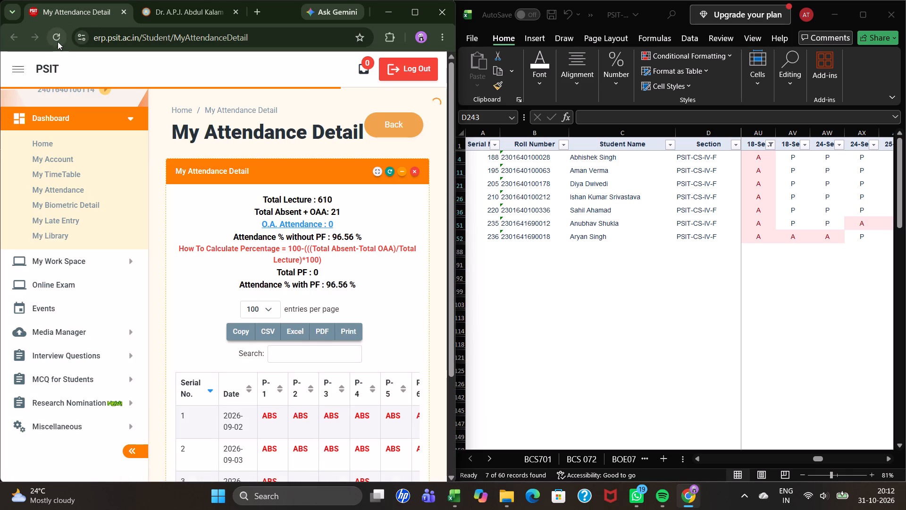
click(57, 41)
click(174, 11)
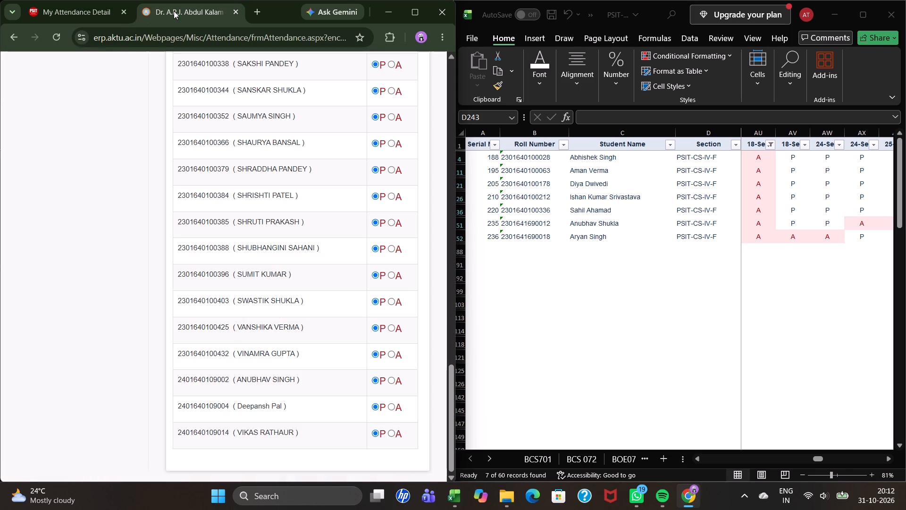
click(58, 38)
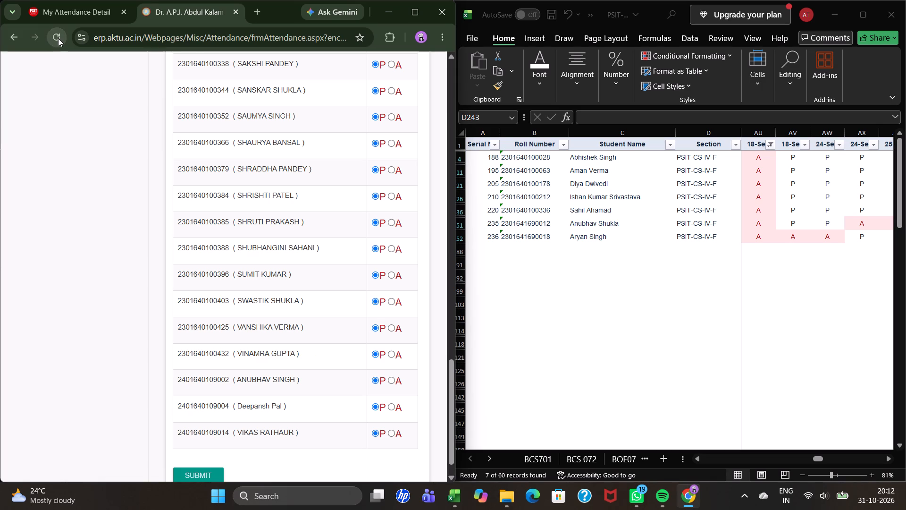
Clear the absentee filter from the 18-Sep column in the Excel attendance sheet.
click(769, 145)
click(770, 143)
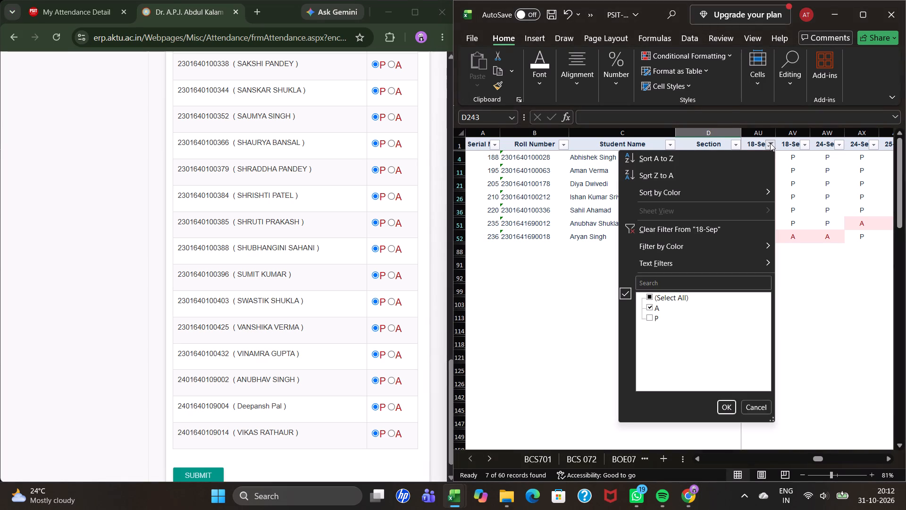
click(686, 229)
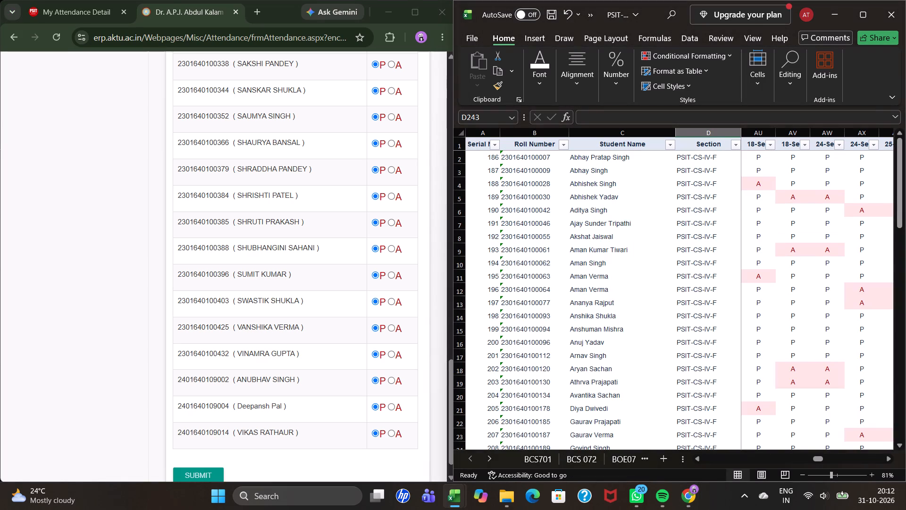
Filter the first 24-Sep column (AW) of the Excel sheet to show only the students marked A.
scroll(797, 235, left, 1)
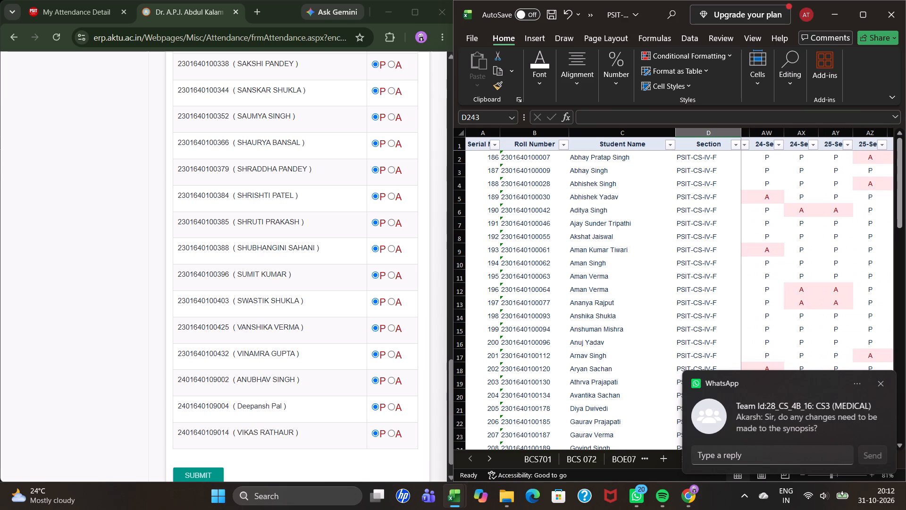
scroll(797, 235, left, 3)
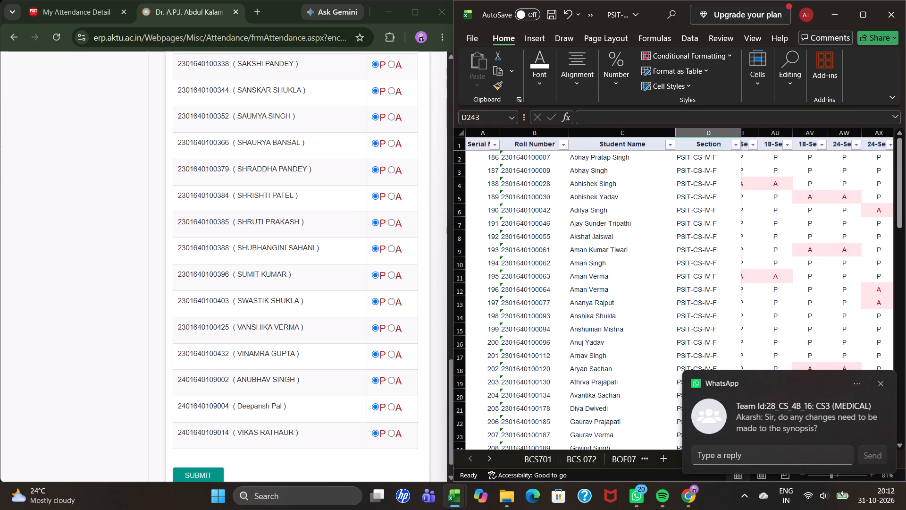
scroll(797, 235, left, 2)
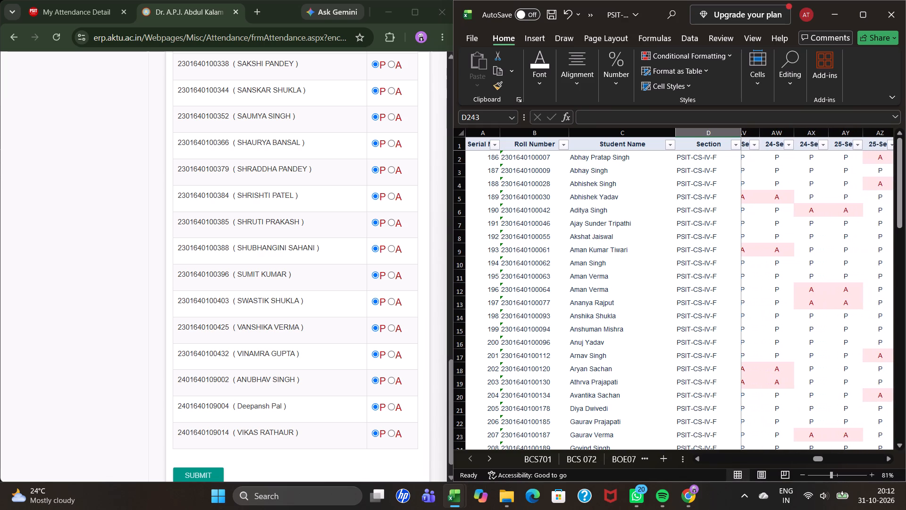
scroll(797, 235, left, 2)
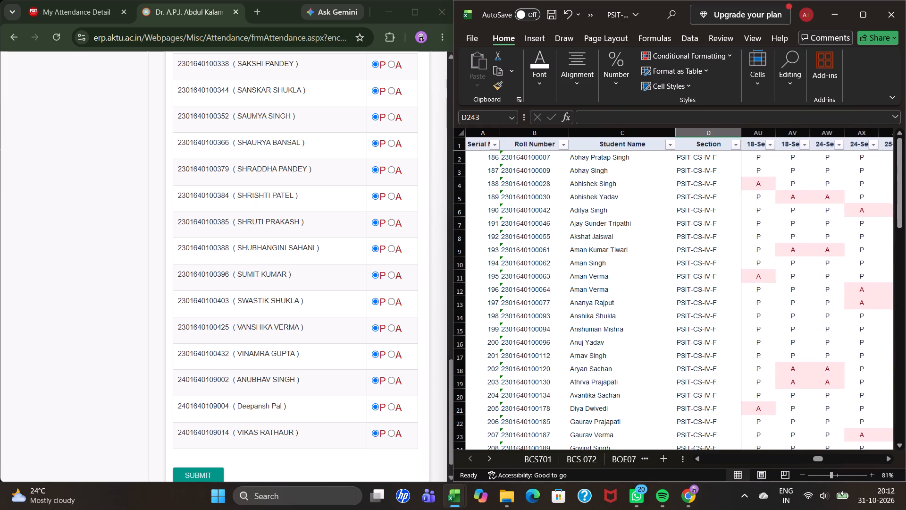
scroll(797, 235, left, 1)
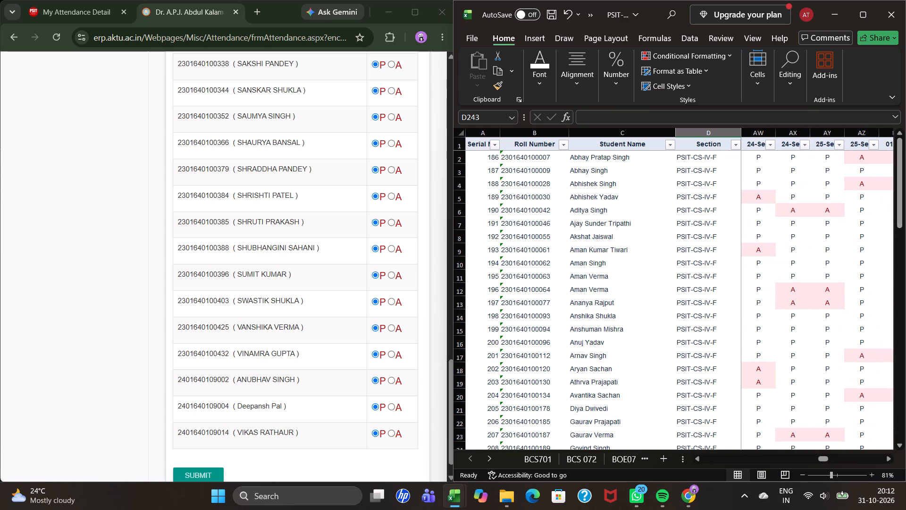
click(771, 144)
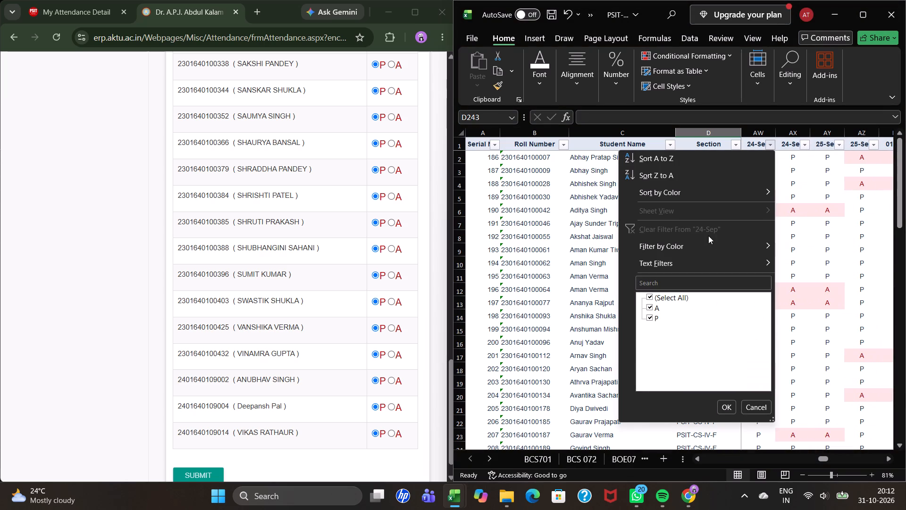
click(647, 317)
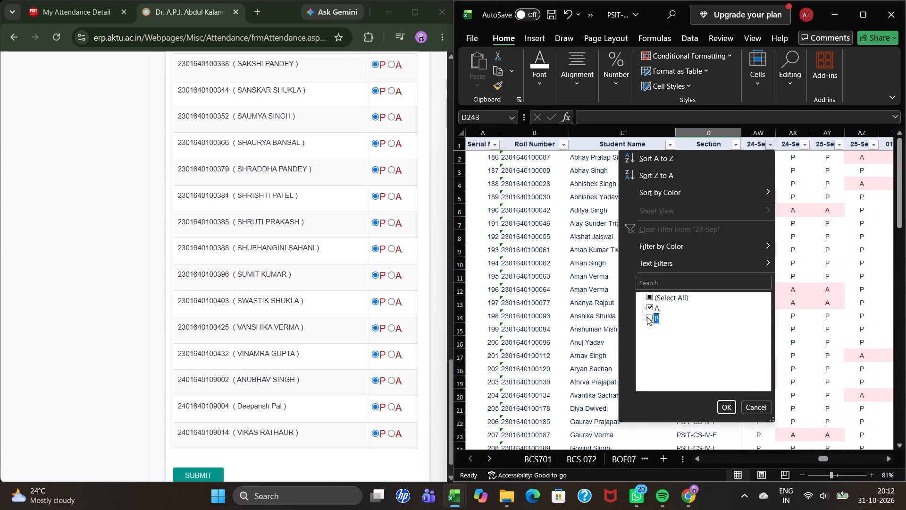
click(730, 405)
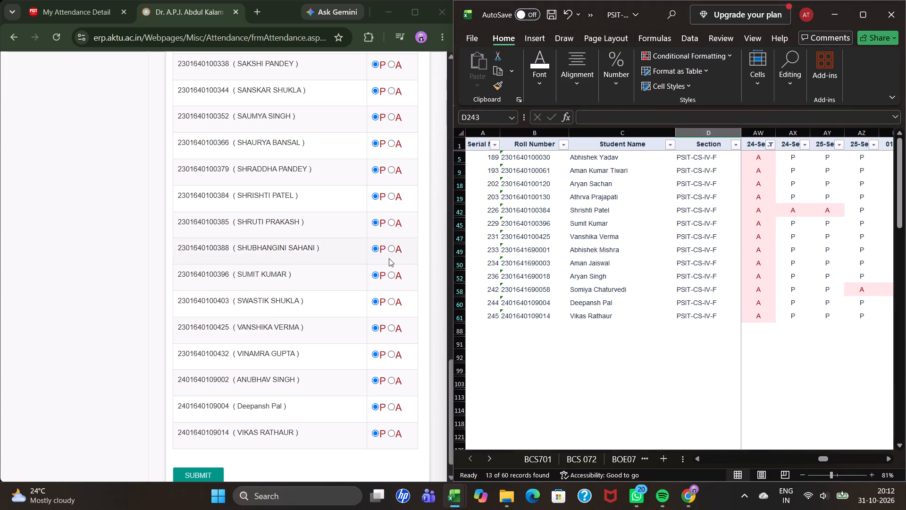
Reload the attendance form to start the entry for 24-Sep.
scroll(389, 258, up, 9)
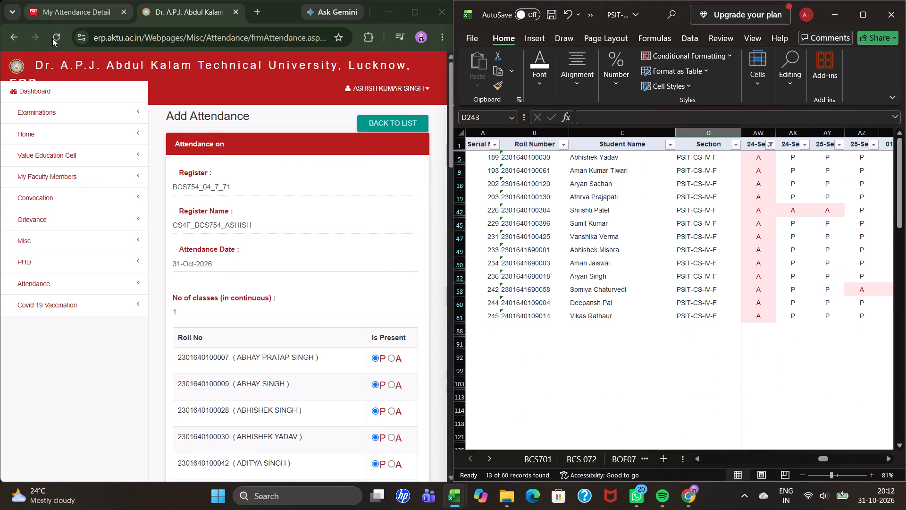
click(52, 38)
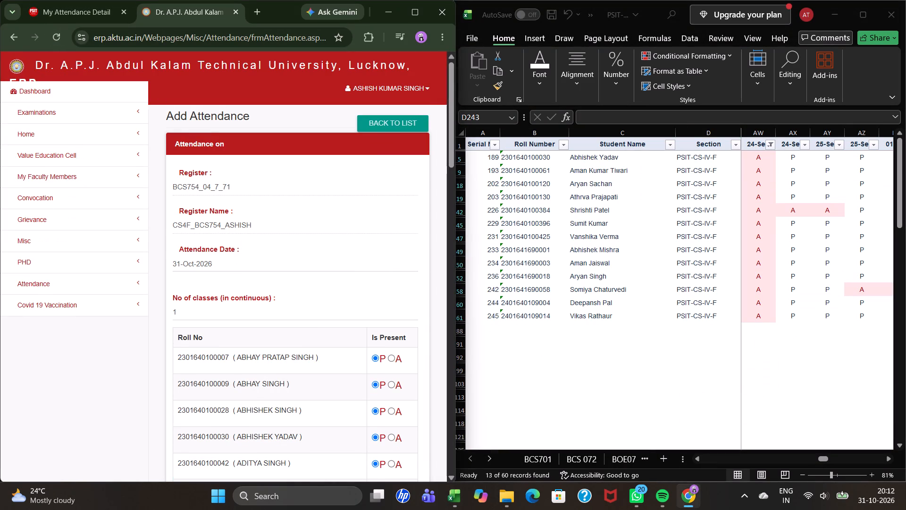
Set the attendance date to 24/Sep/2026 in the attendance form.
click(236, 268)
click(179, 276)
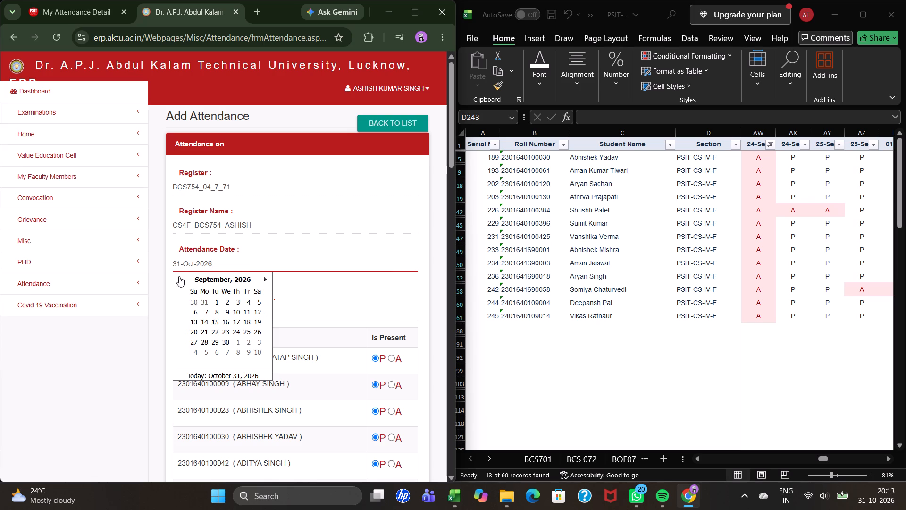
click(235, 331)
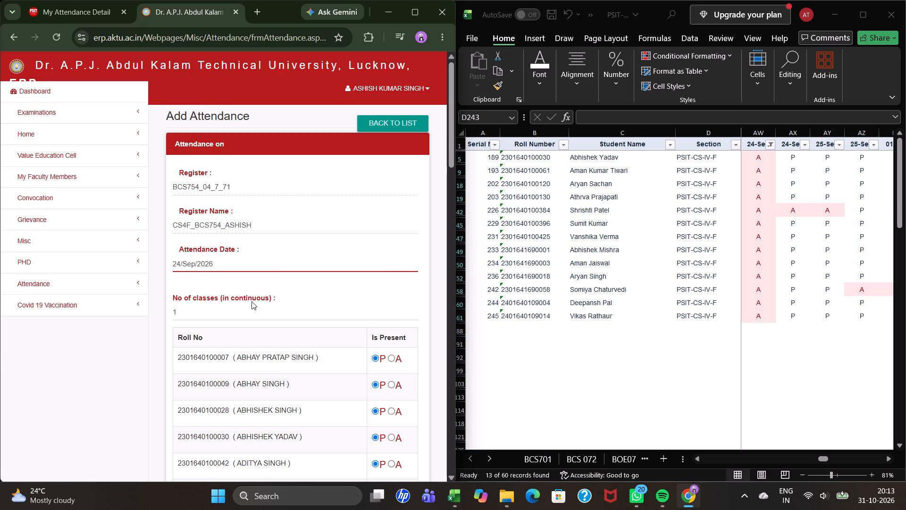
Mark the students at the top of the Excel sheet's 24-Sep absentee list as absent (A) in the register, matching them by roll number.
scroll(252, 301, down, 2)
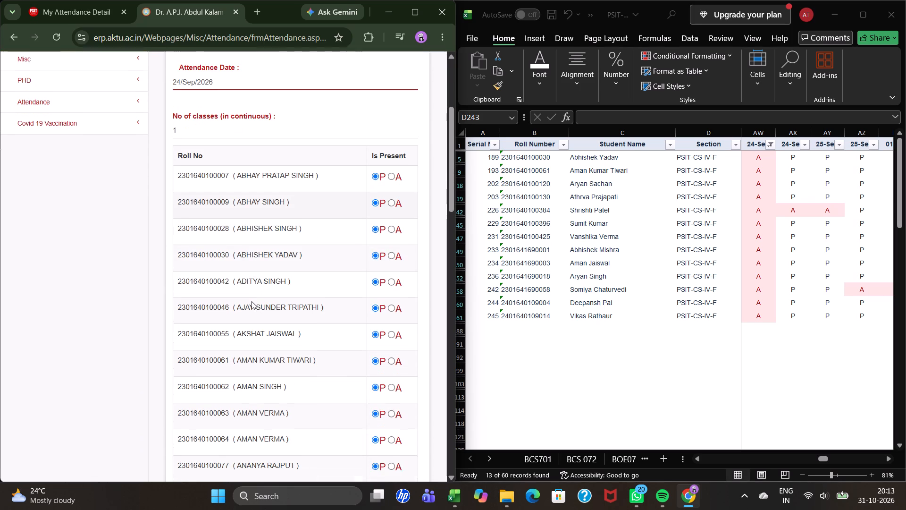
scroll(252, 301, down, 1)
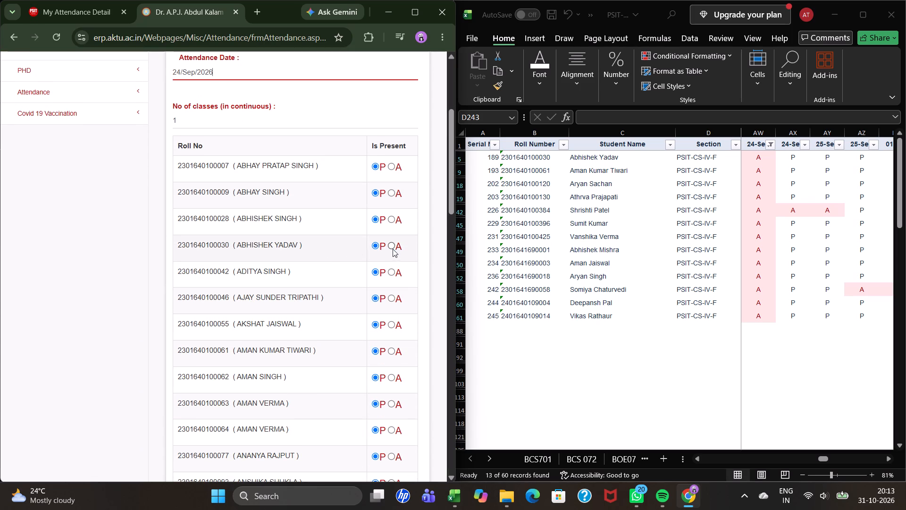
click(391, 247)
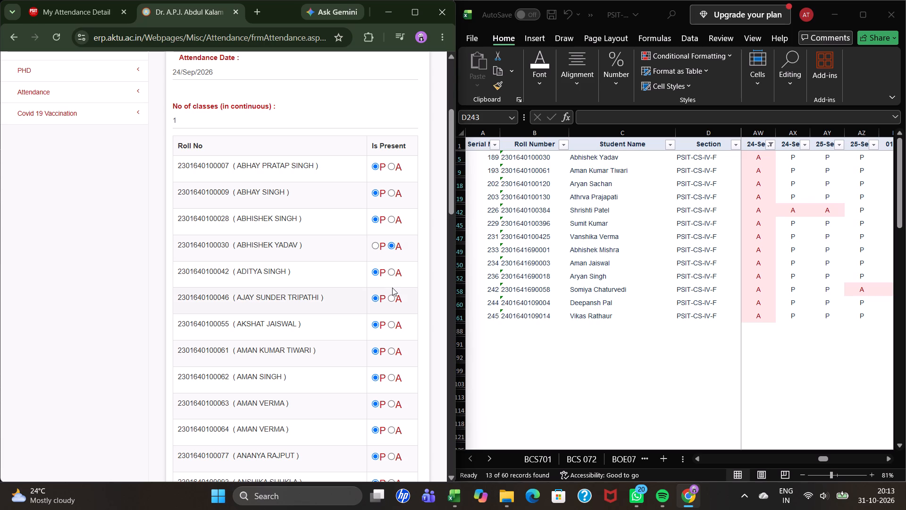
scroll(385, 382, down, 1)
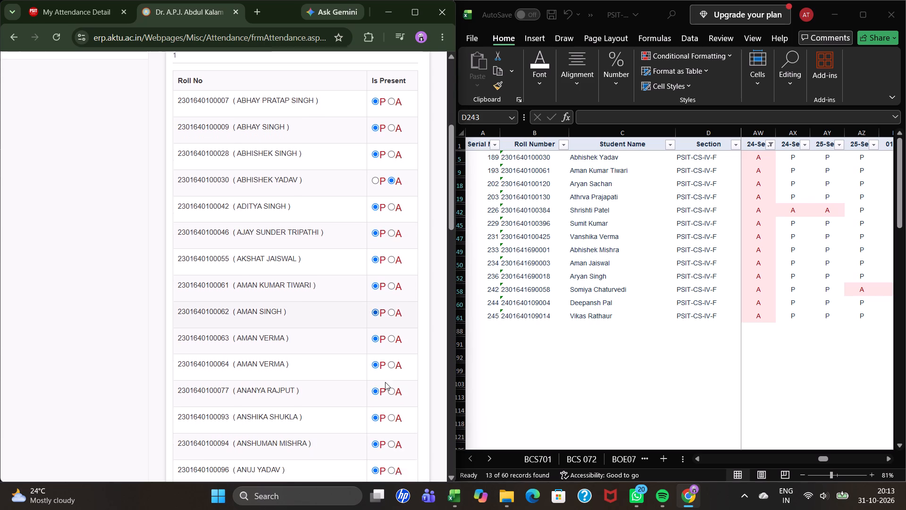
scroll(385, 382, down, 1)
click(392, 272)
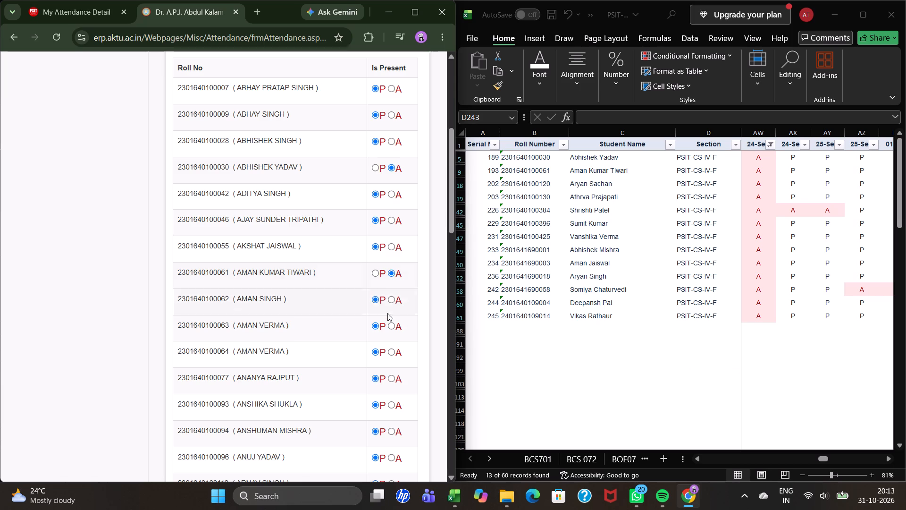
scroll(413, 409, down, 3)
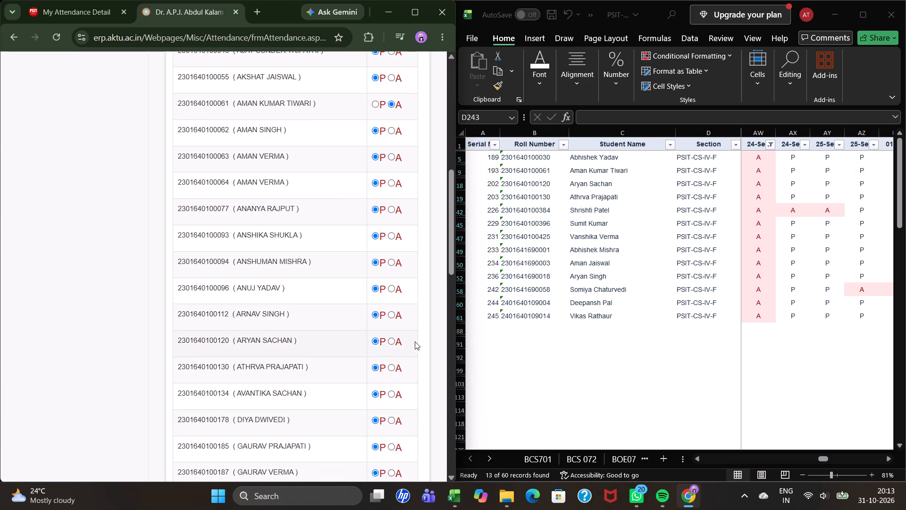
Mark the third, fourth and fifth students on the Excel sheet's 24-Sep absentee list as absent (A) in the register.
click(393, 340)
scroll(394, 400, down, 1)
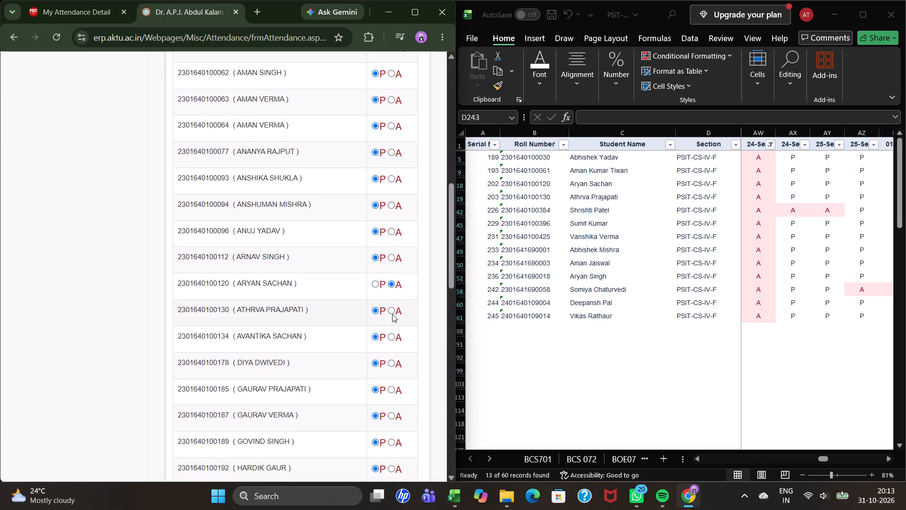
click(392, 309)
scroll(400, 431, down, 4)
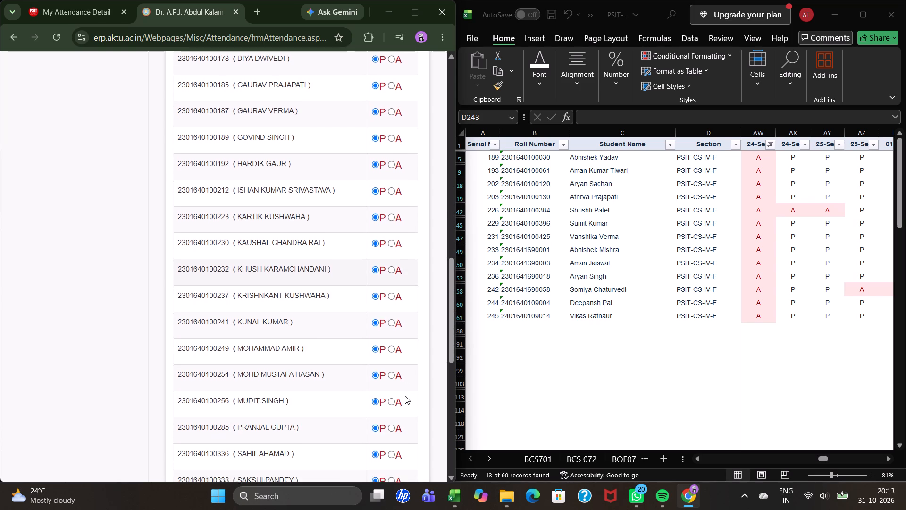
scroll(405, 396, down, 3)
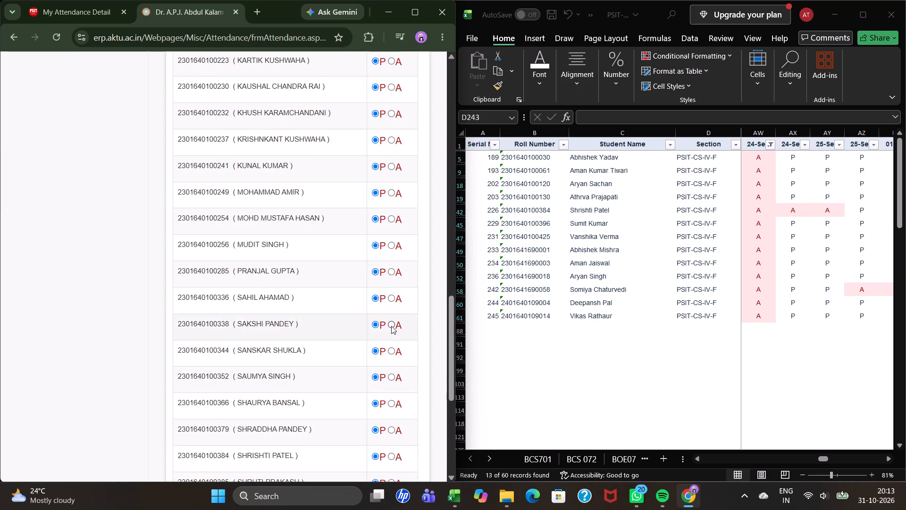
scroll(393, 416, down, 1)
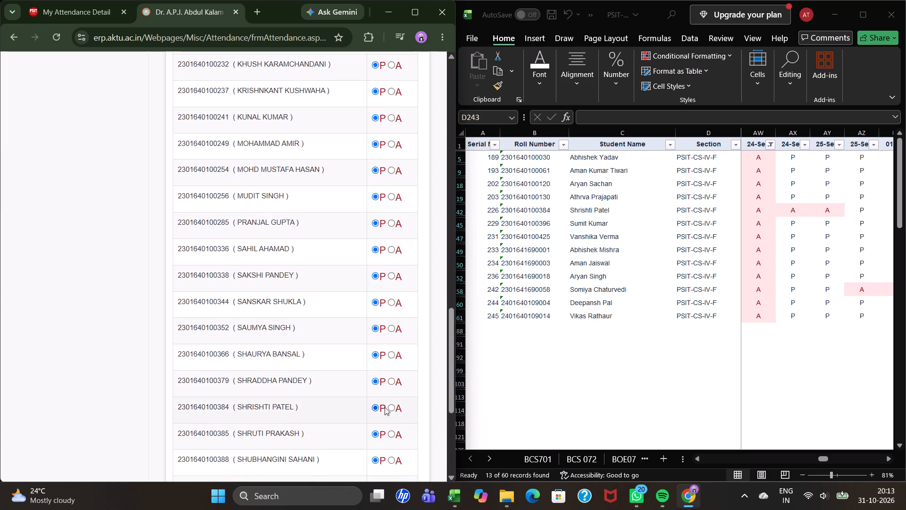
click(391, 408)
Mark the sixth, seventh and last two students on the sheet's 24-Sep absentee list as absent (A), matching them by roll number.
scroll(391, 408, down, 2)
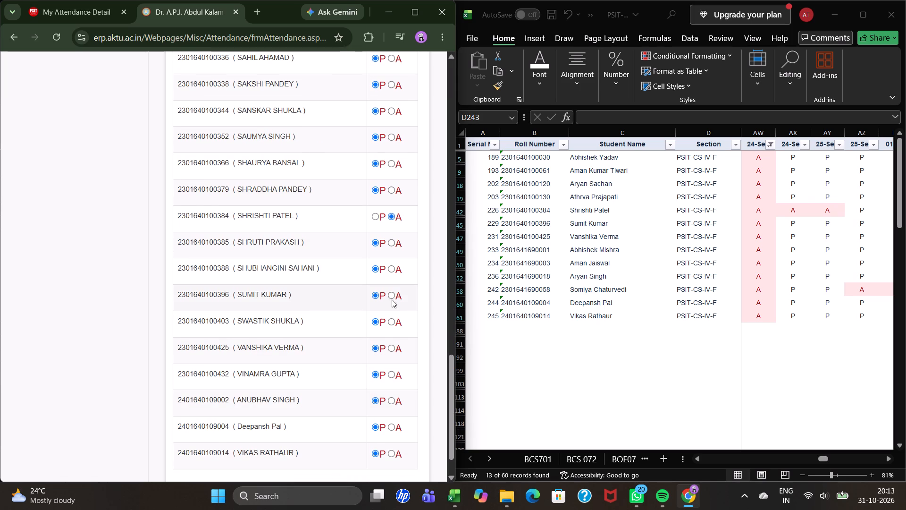
click(391, 294)
scroll(398, 408, down, 2)
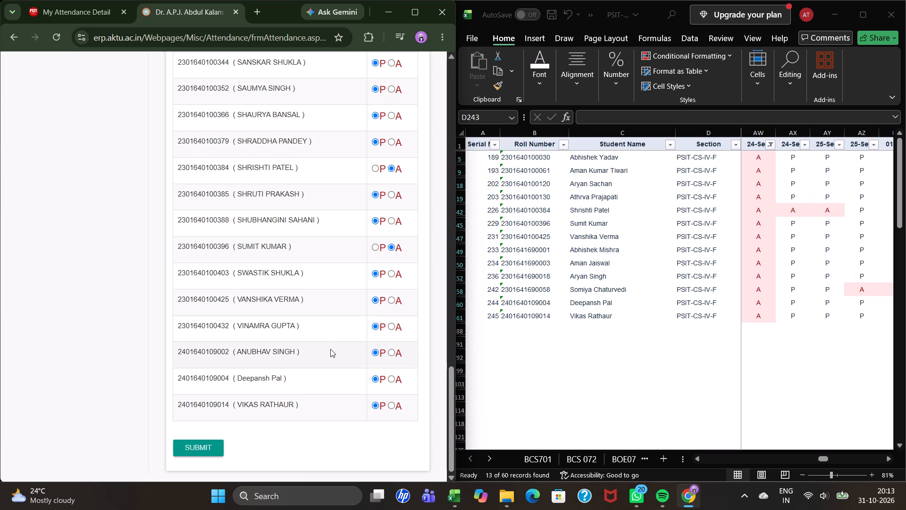
click(392, 302)
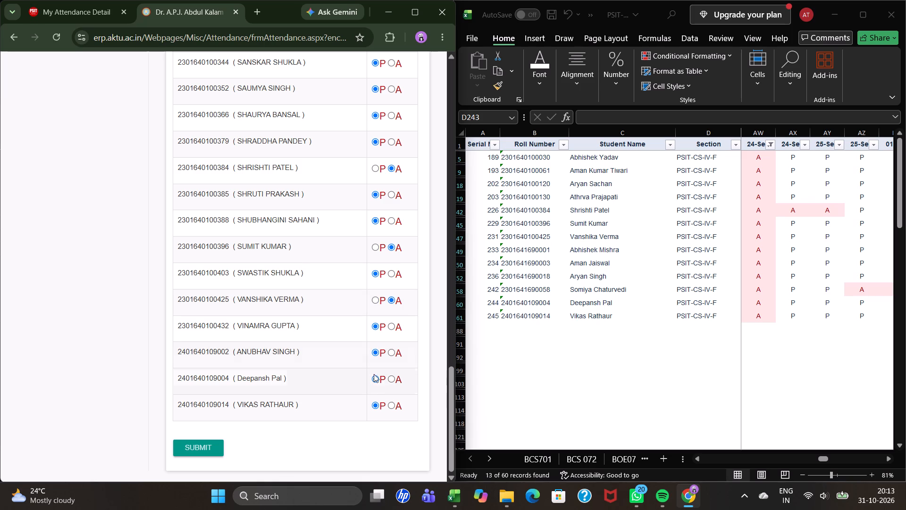
click(392, 375)
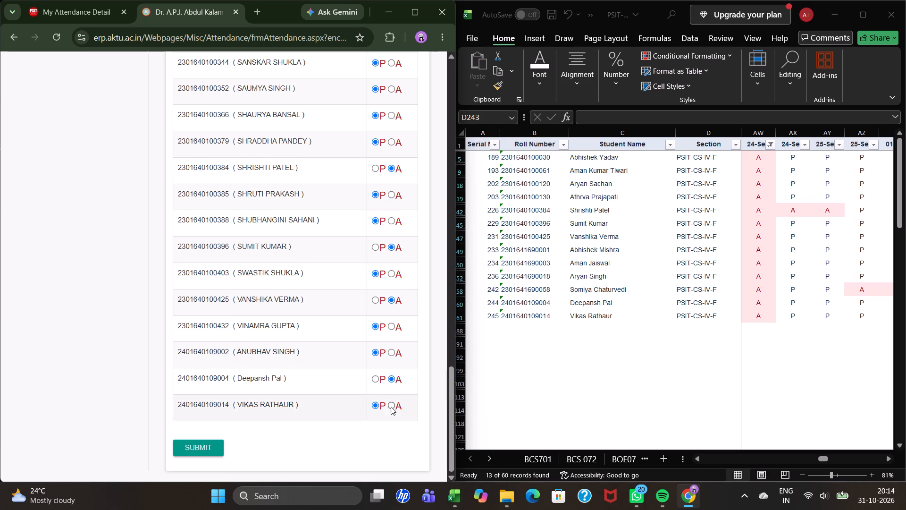
click(391, 407)
Reload the AKTU attendance form for a new entry, also refreshing the PSIT My Attendance Detail page.
scroll(168, 216, up, 11)
click(55, 36)
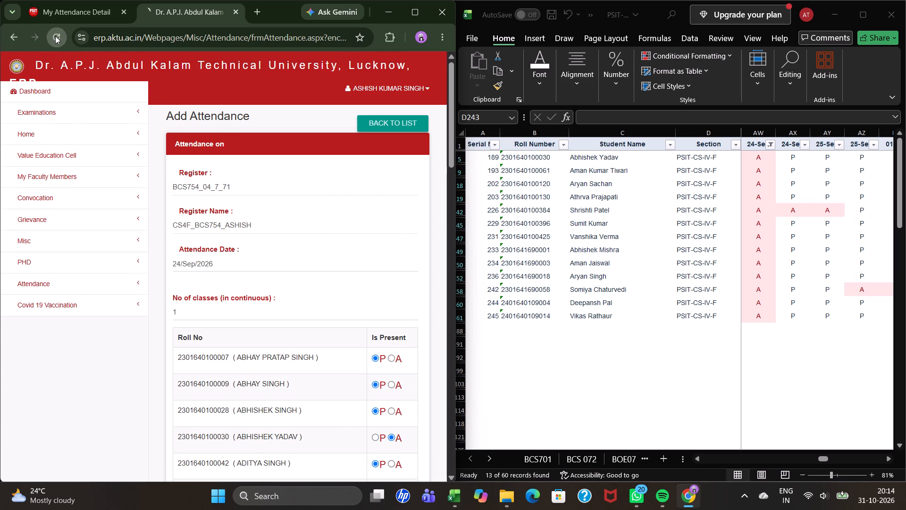
click(78, 8)
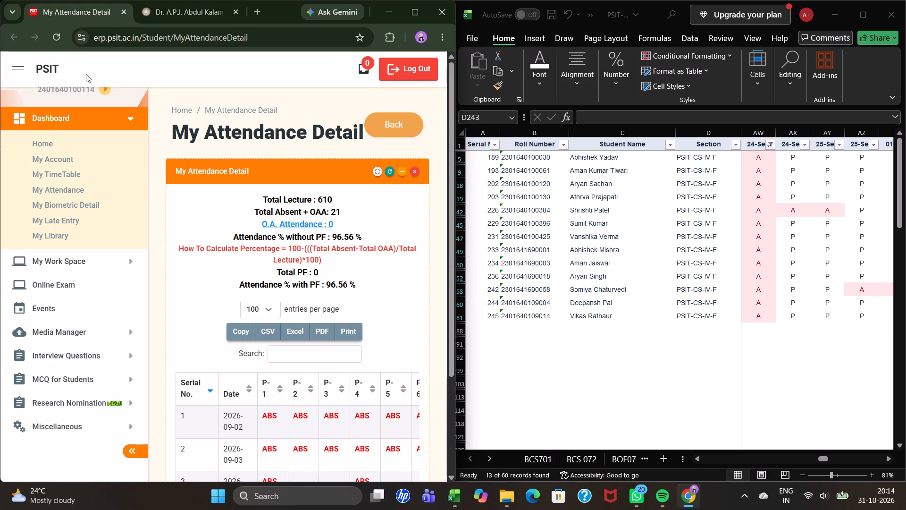
click(54, 31)
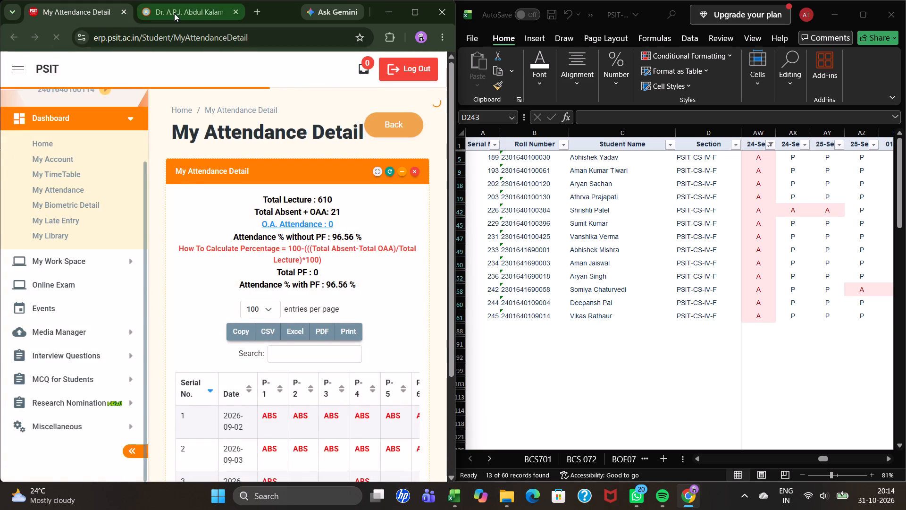
click(174, 13)
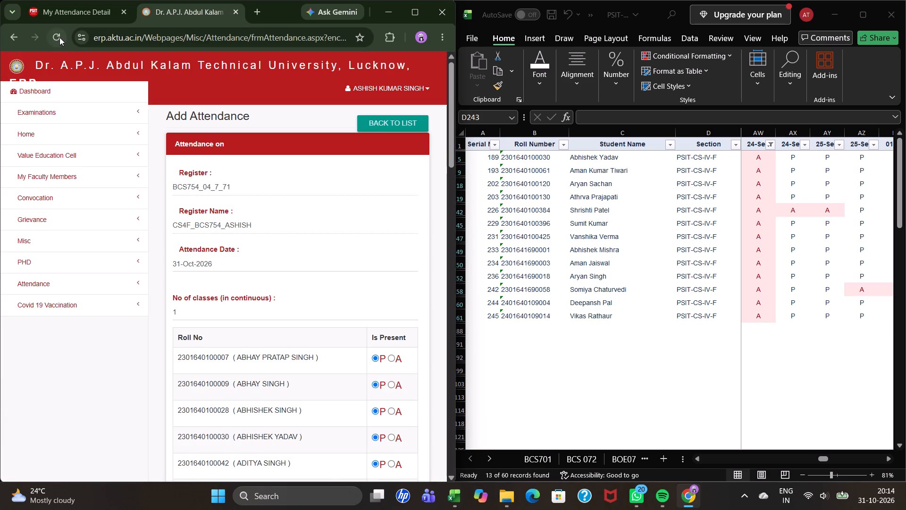
click(59, 37)
In the Excel sheet, clear the 24-Sep filter and filter the first 25-Sep column to show only A.
click(770, 144)
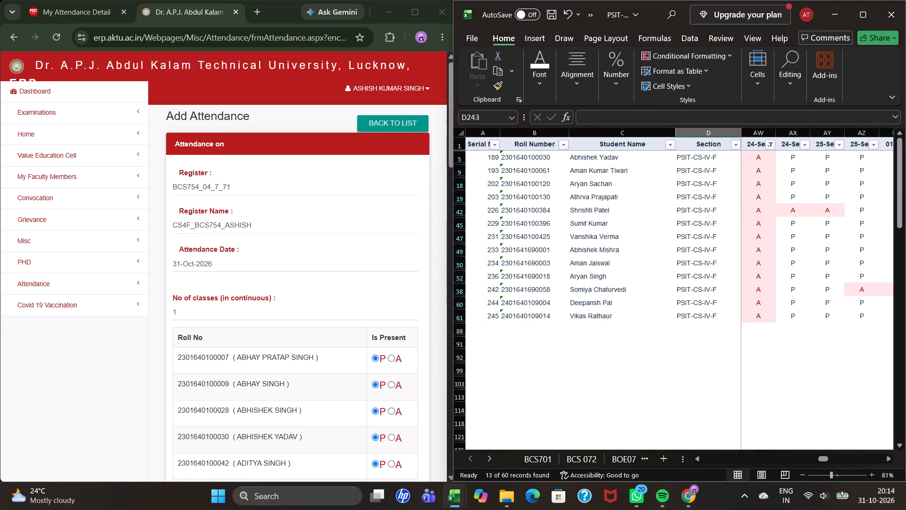
click(770, 142)
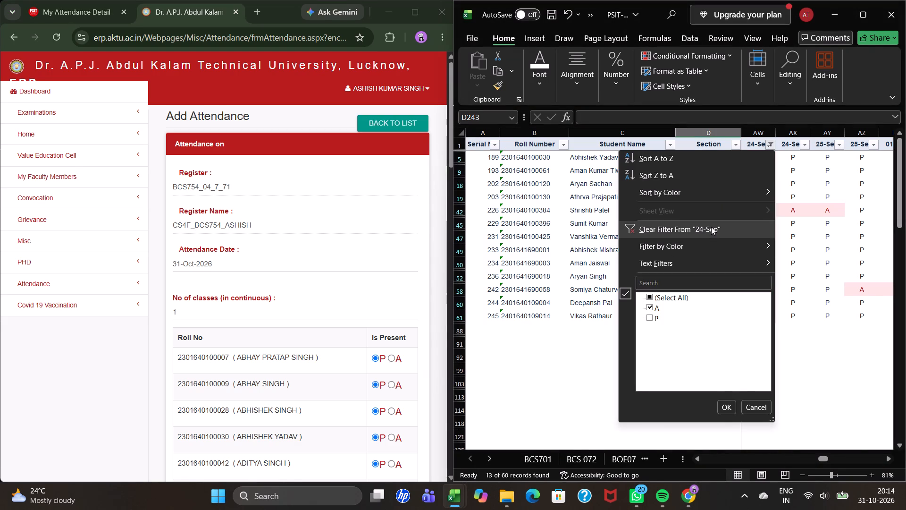
click(711, 227)
scroll(757, 227, left, 1)
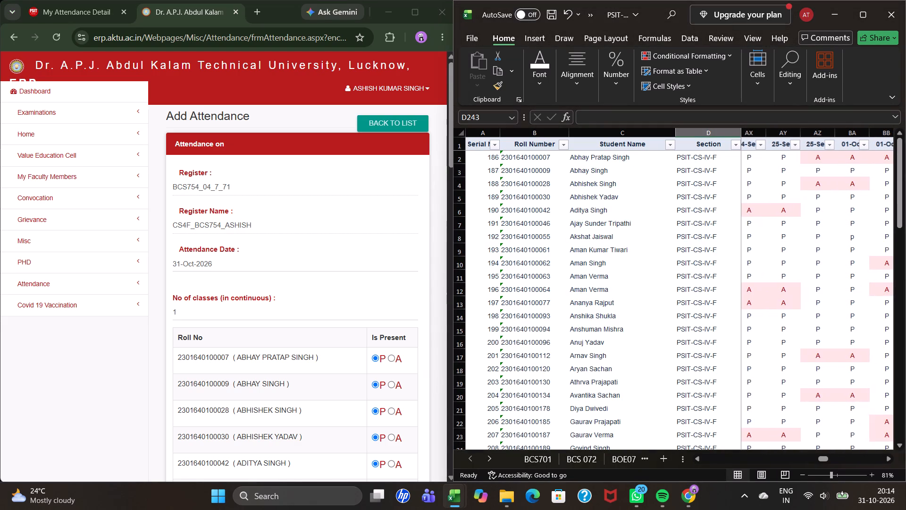
scroll(757, 227, left, 1)
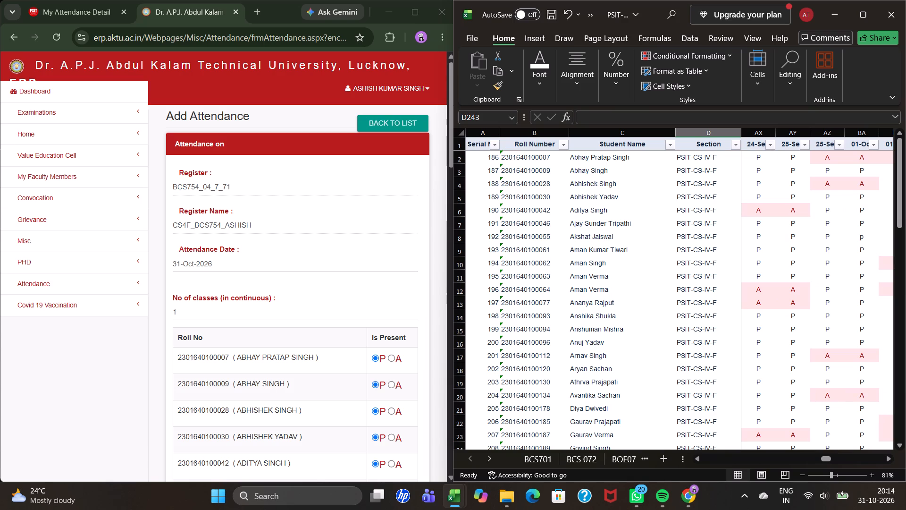
click(805, 145)
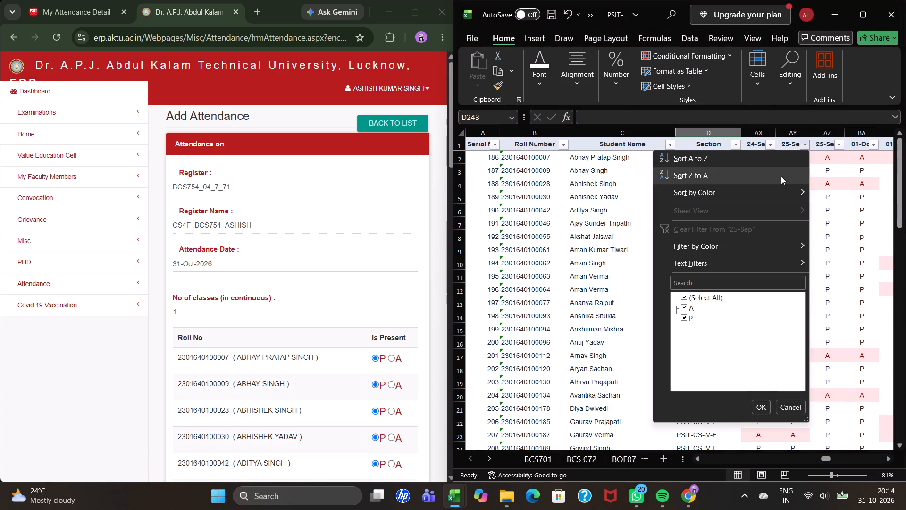
click(683, 320)
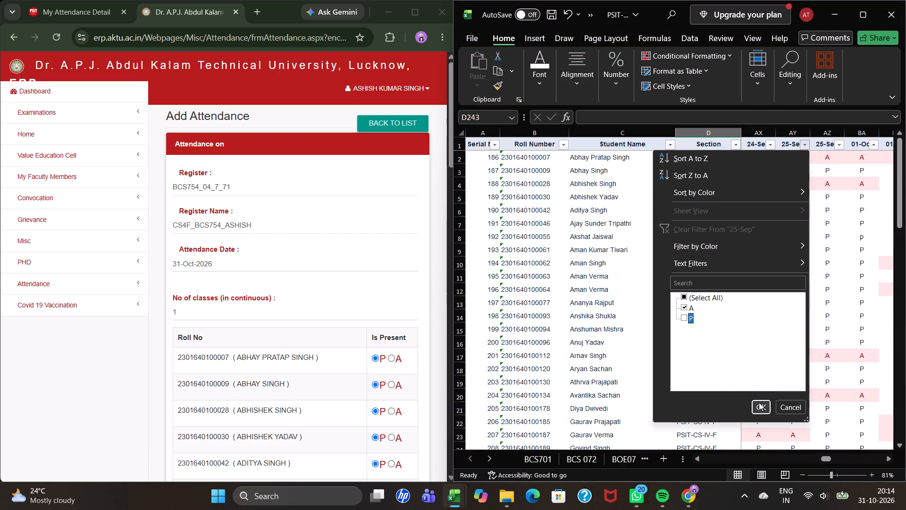
click(759, 403)
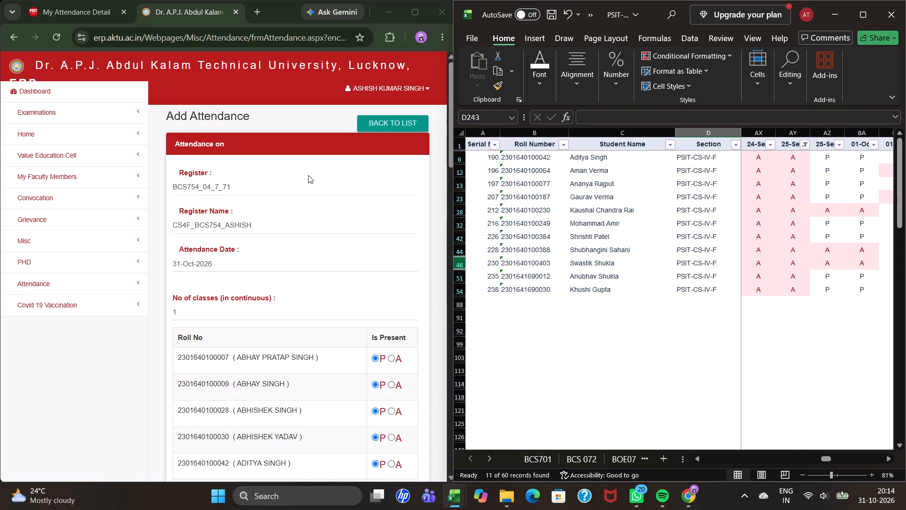
Set the attendance date in the AKTU register form to 25/Sep/2026.
click(235, 255)
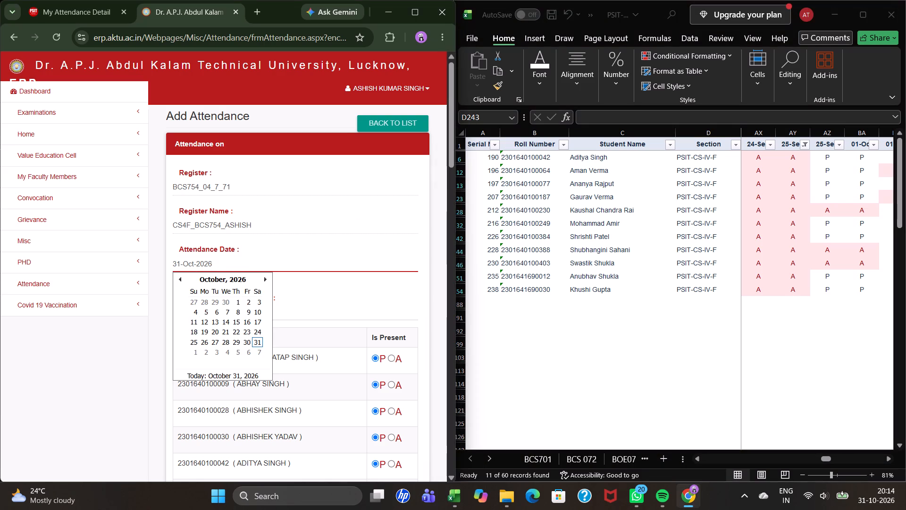
click(183, 278)
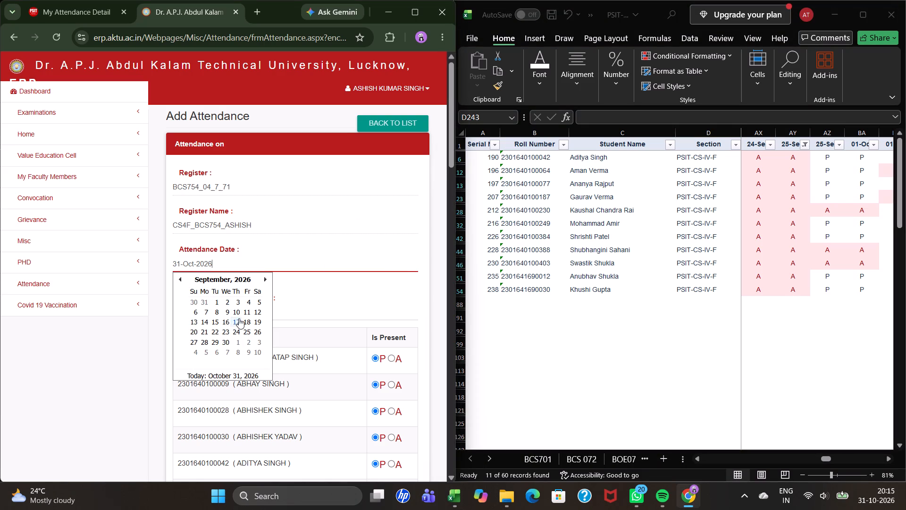
click(245, 331)
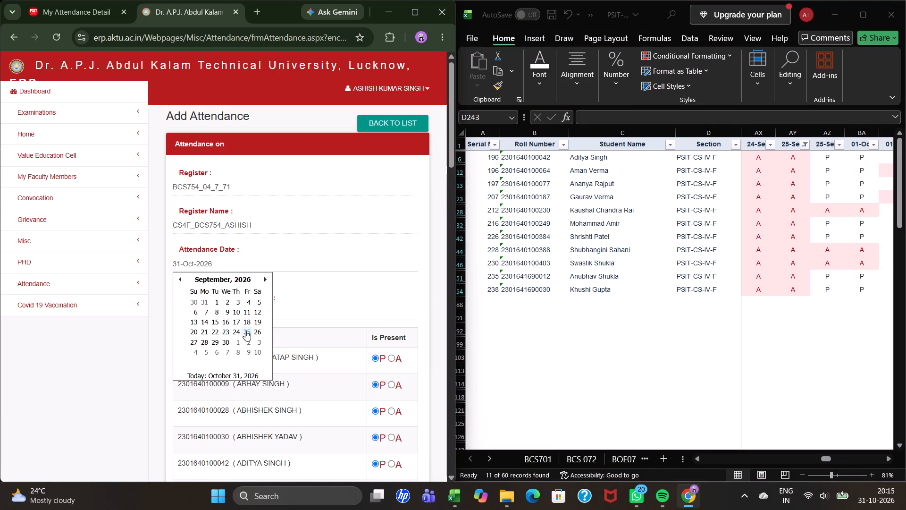
Mark the first four students on the sheet's 25-Sep absentee list as absent (A) in the register, matching them by roll number.
scroll(245, 331, down, 3)
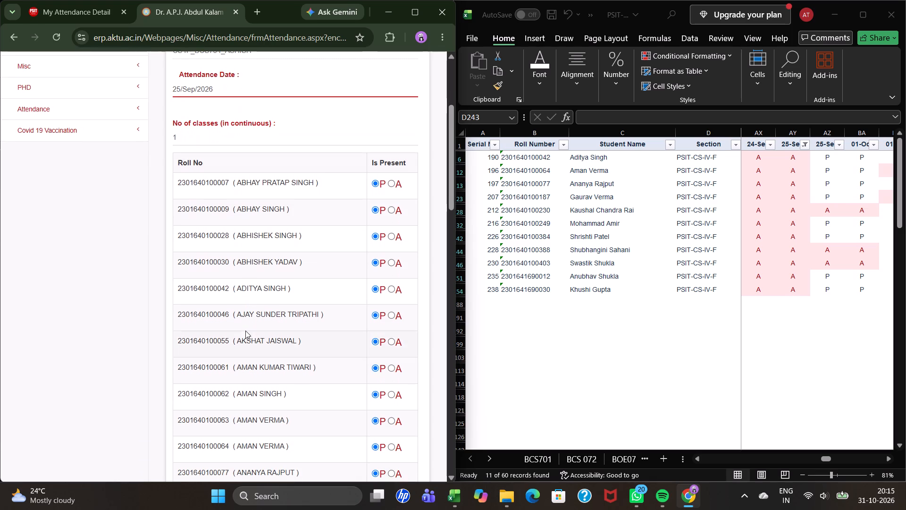
click(391, 289)
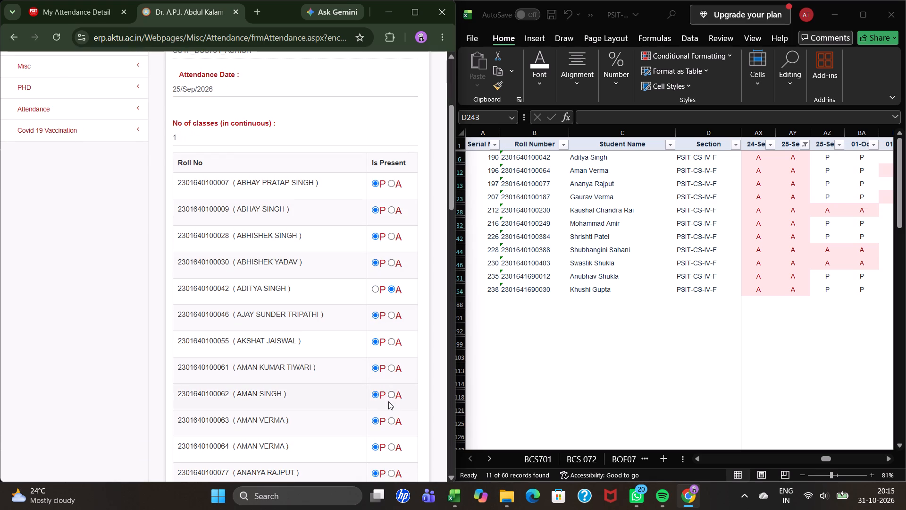
click(393, 448)
scroll(393, 448, down, 2)
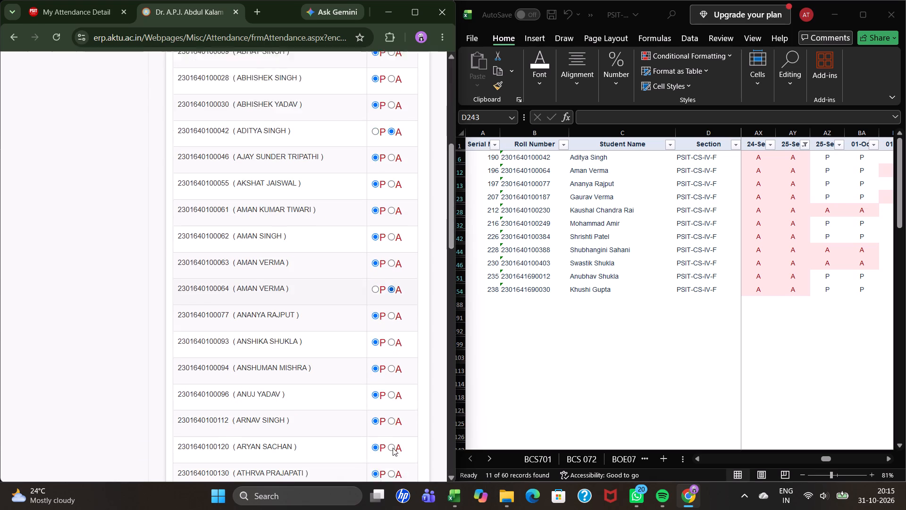
scroll(393, 448, down, 2)
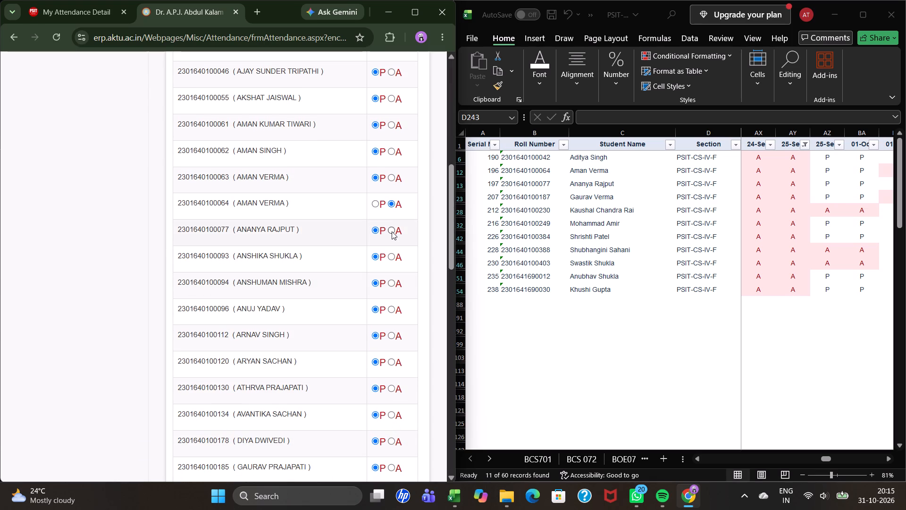
click(391, 231)
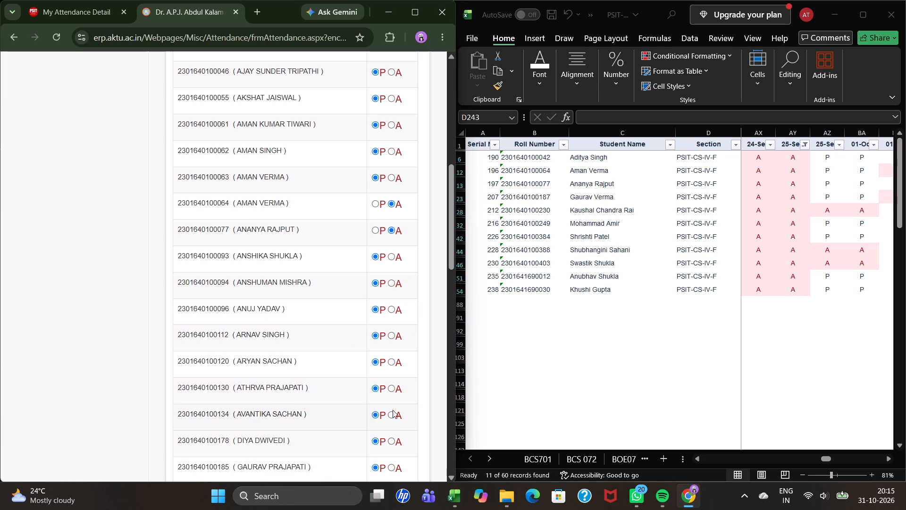
scroll(387, 426, down, 3)
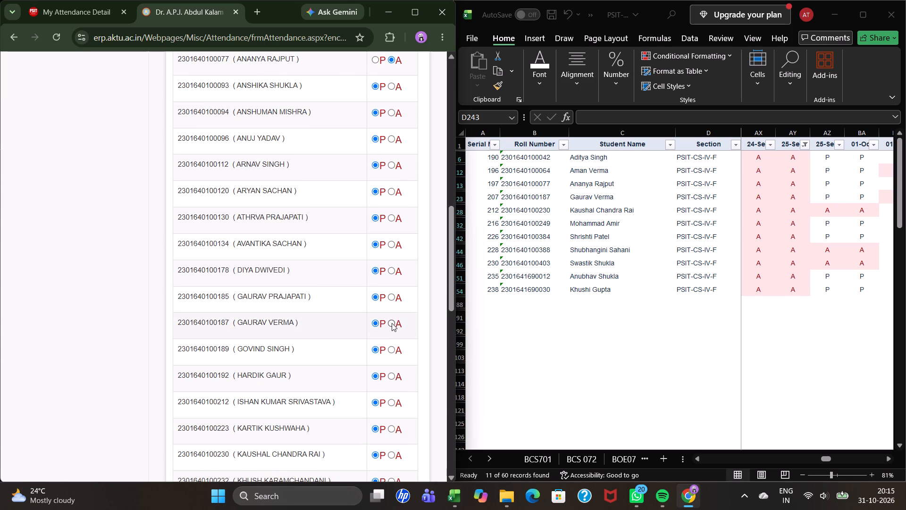
click(391, 323)
scroll(403, 446, down, 1)
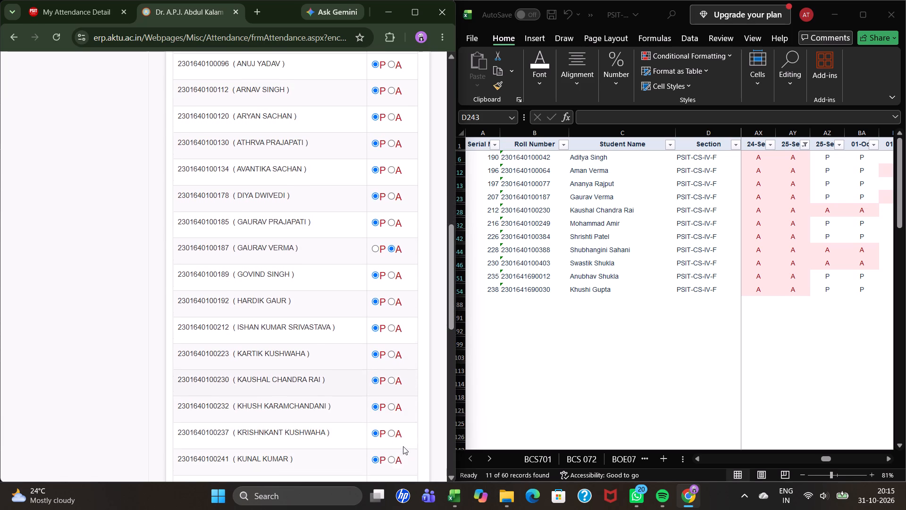
Mark the fifth and sixth students on the sheet's 25-Sep absentee list as absent (A), matching them by roll number.
scroll(403, 446, down, 1)
click(391, 374)
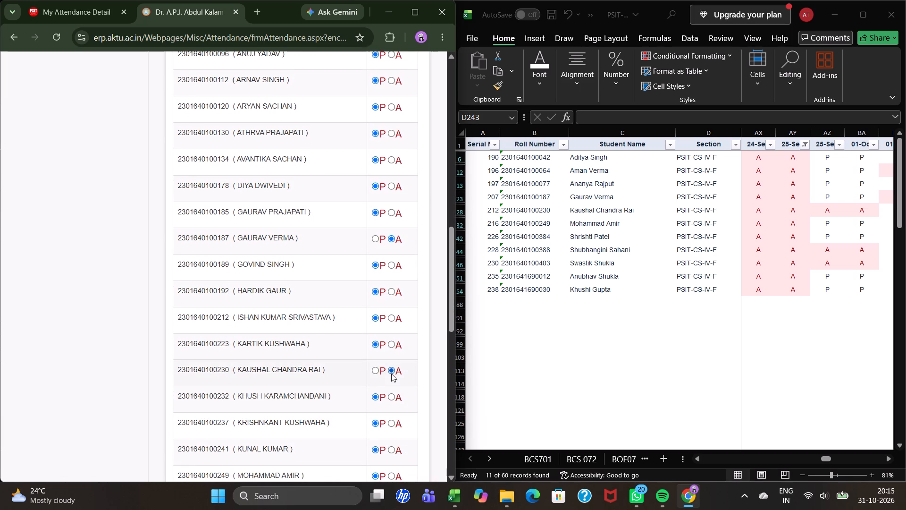
scroll(391, 374, down, 3)
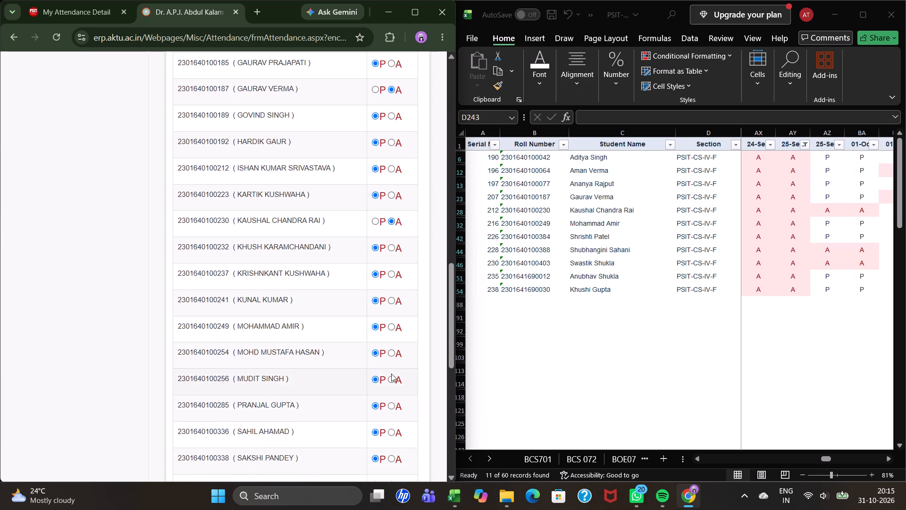
click(391, 326)
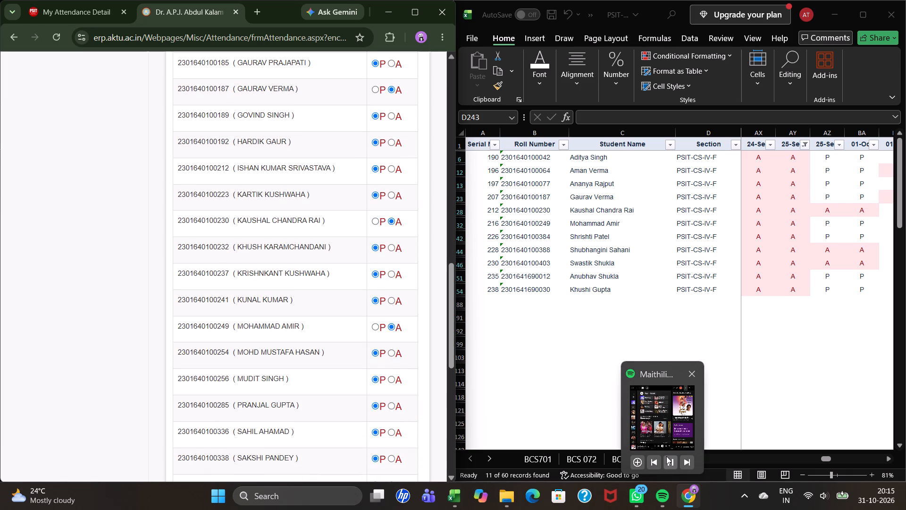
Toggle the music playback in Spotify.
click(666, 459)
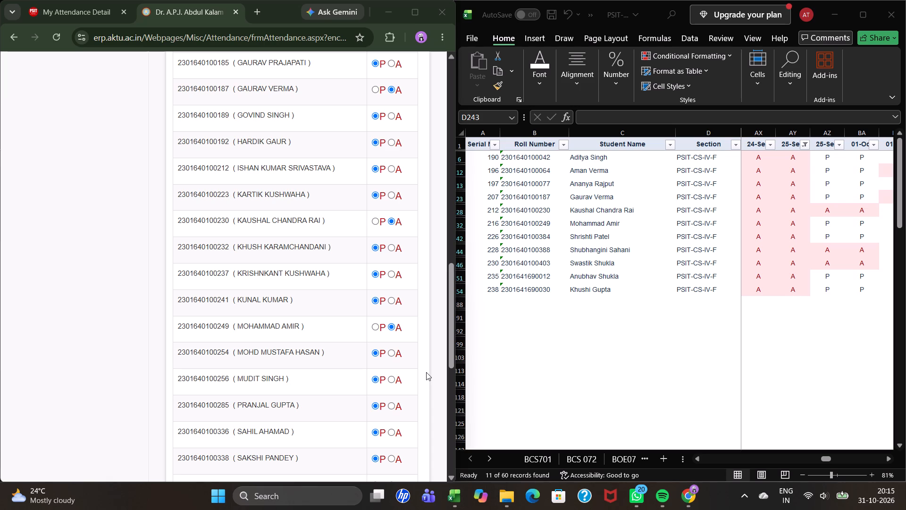
Mark the seventh, eighth and ninth students on the 25-Sep absentee list as absent (A) in the AKTU register.
scroll(426, 371, down, 1)
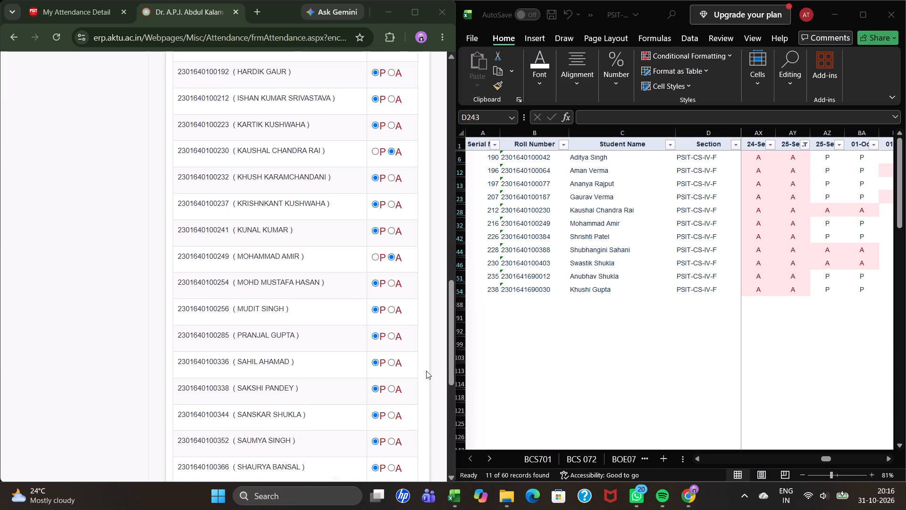
scroll(426, 371, down, 1)
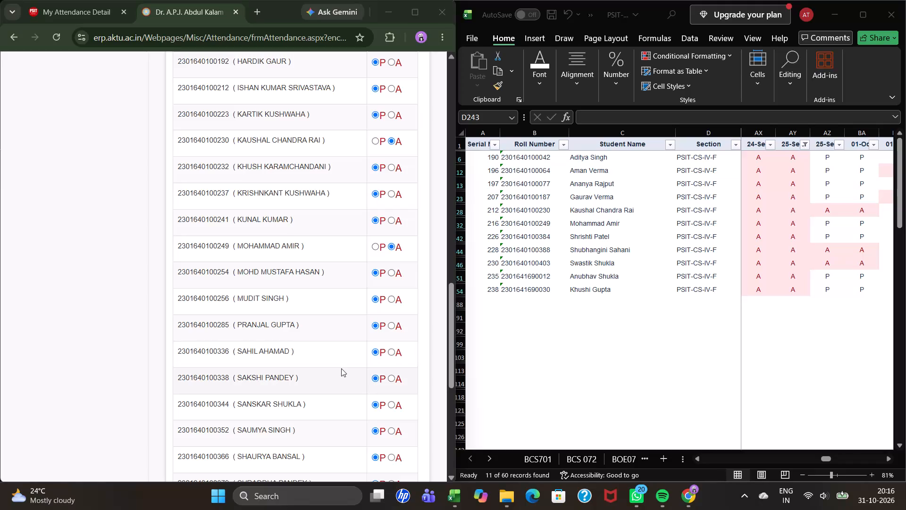
scroll(381, 418, down, 2)
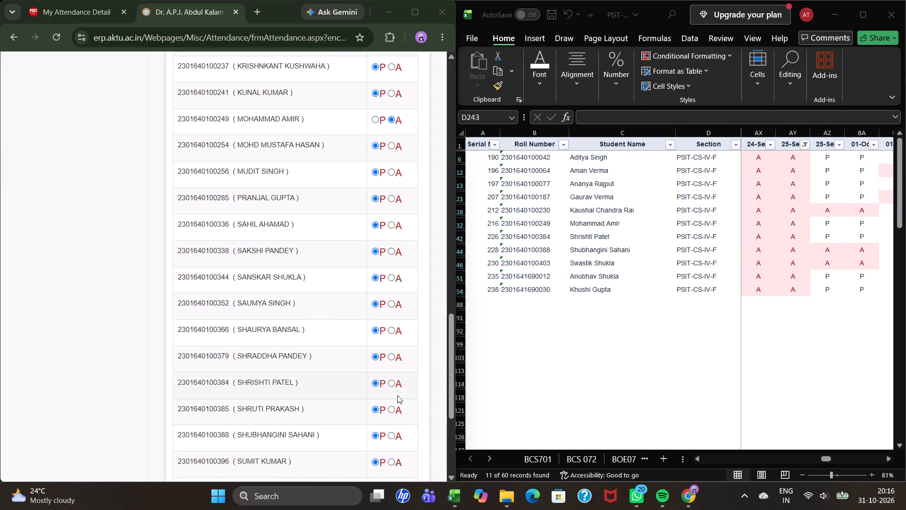
click(392, 380)
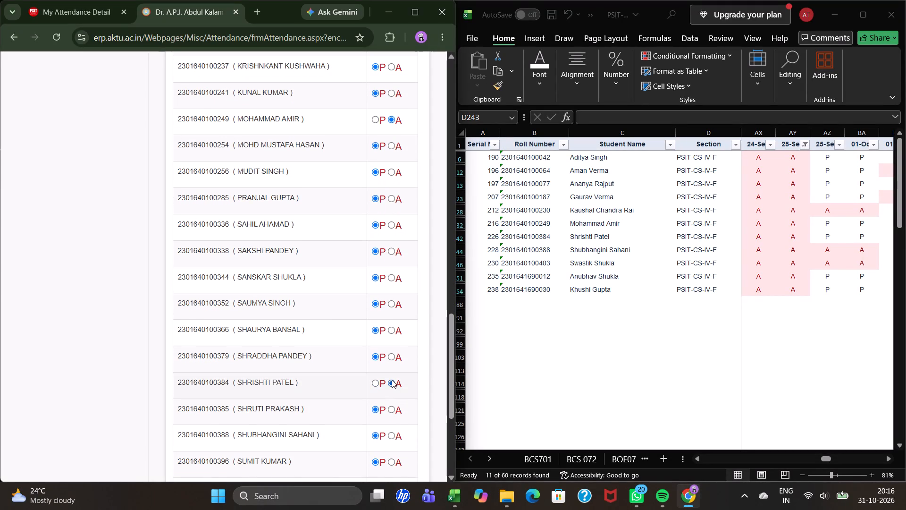
scroll(392, 408, down, 1)
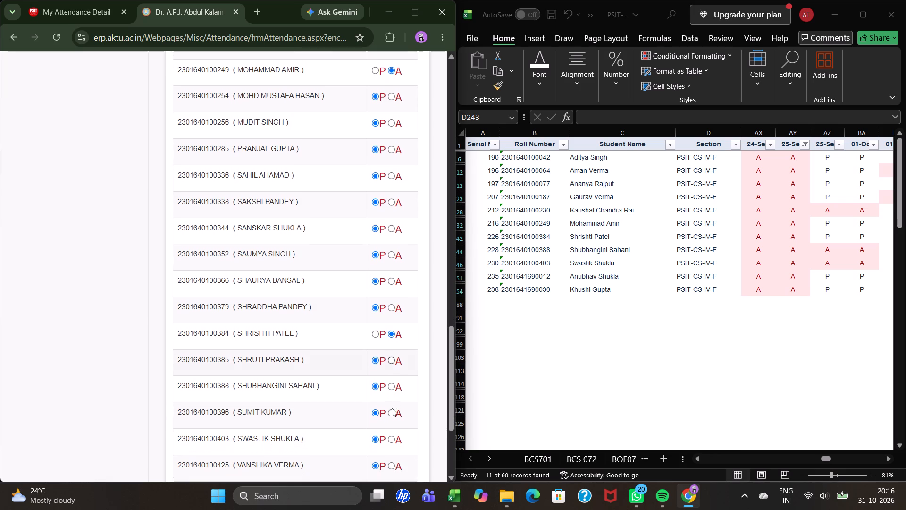
click(392, 388)
scroll(396, 413, down, 1)
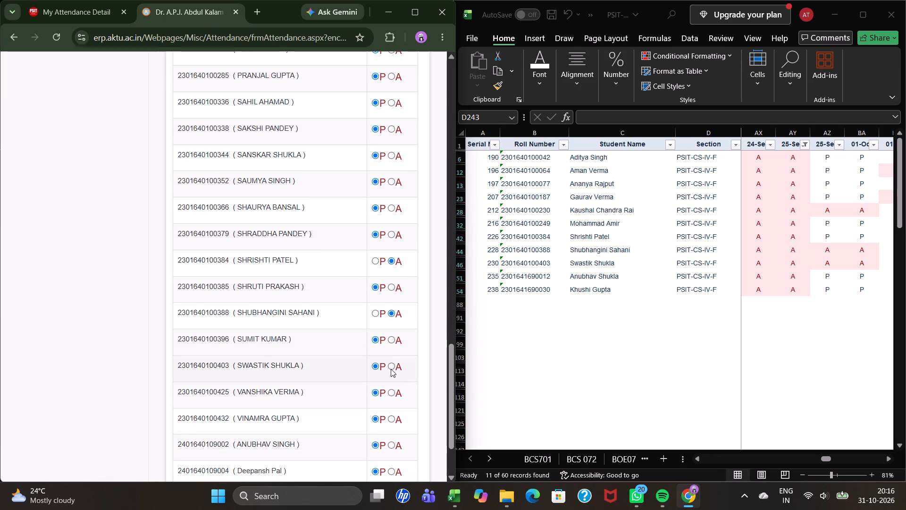
click(391, 369)
Review the completed BCS754 register entry for 25/Sep/2026 and submit the attendance.
scroll(390, 390, down, 1)
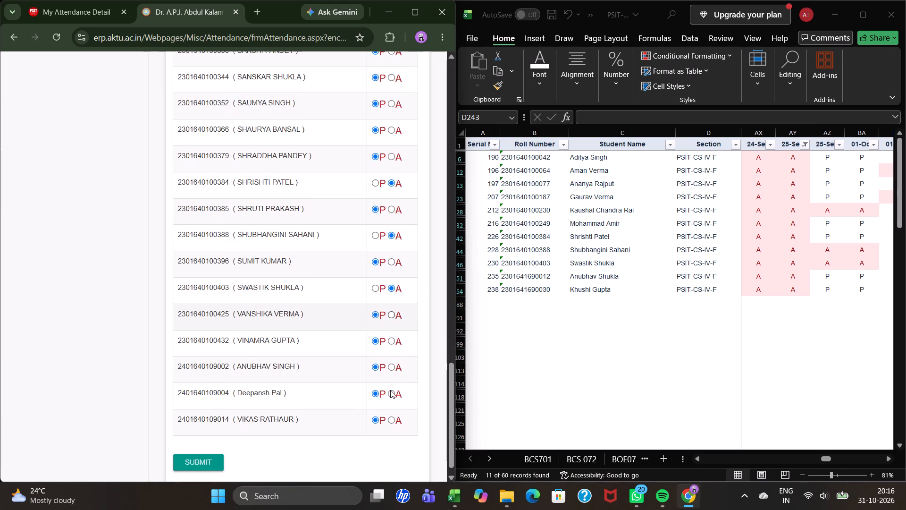
scroll(390, 390, down, 1)
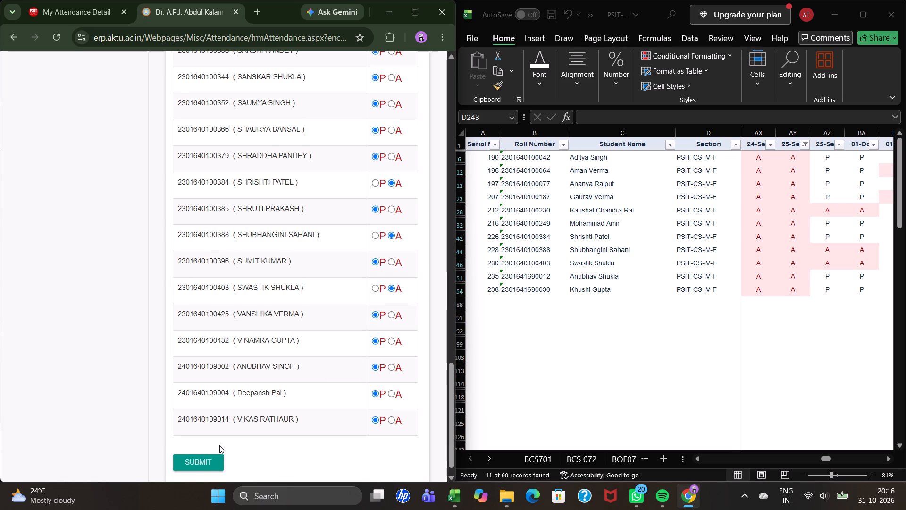
scroll(324, 393, up, 4)
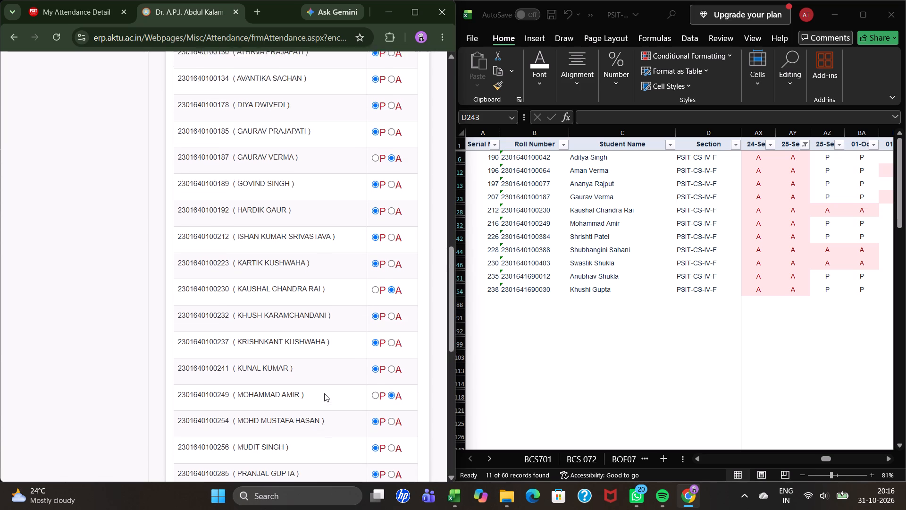
scroll(324, 393, up, 4)
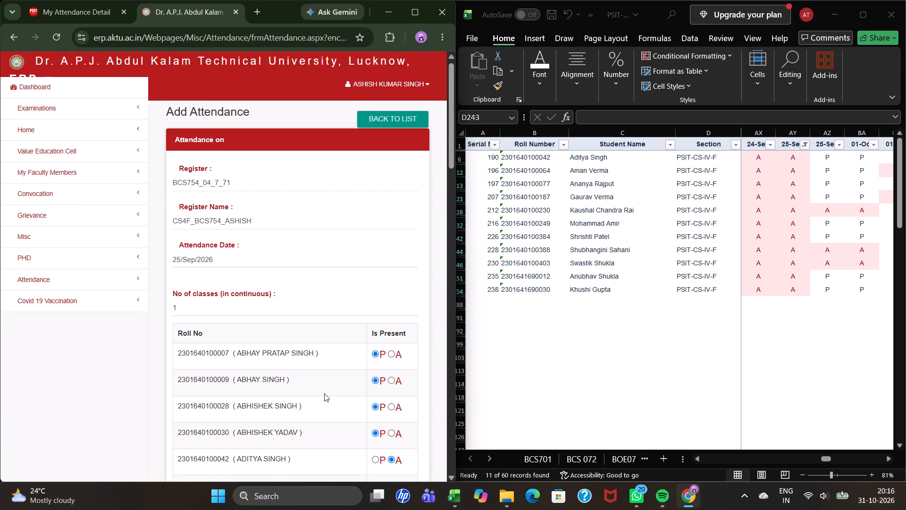
scroll(324, 393, down, 10)
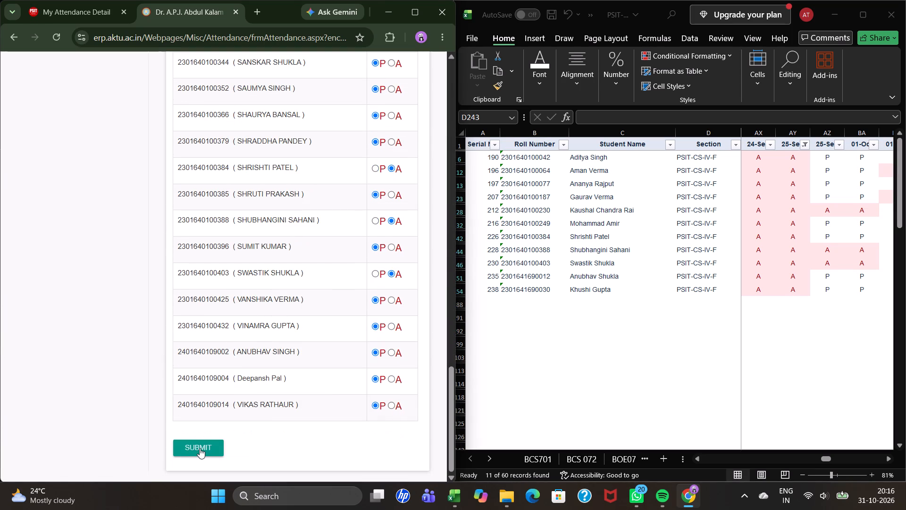
click(200, 448)
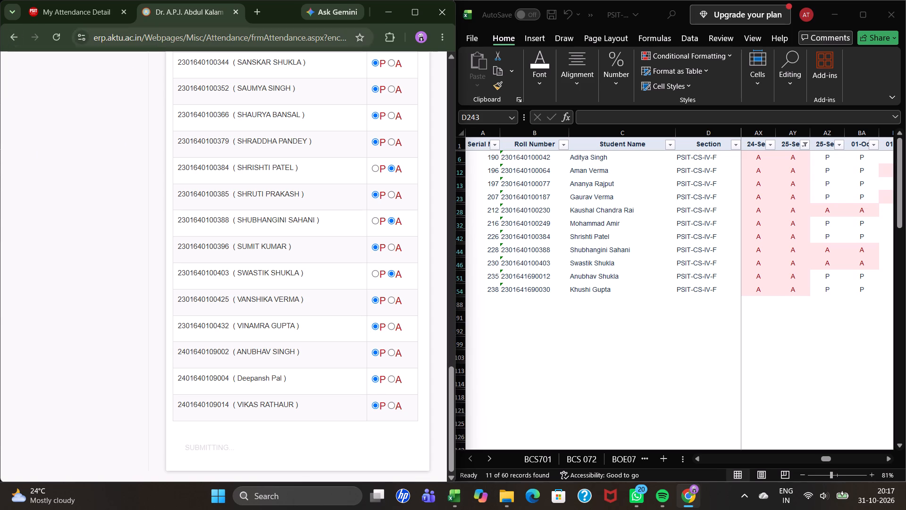
Reload the AKTU attendance page.
click(59, 31)
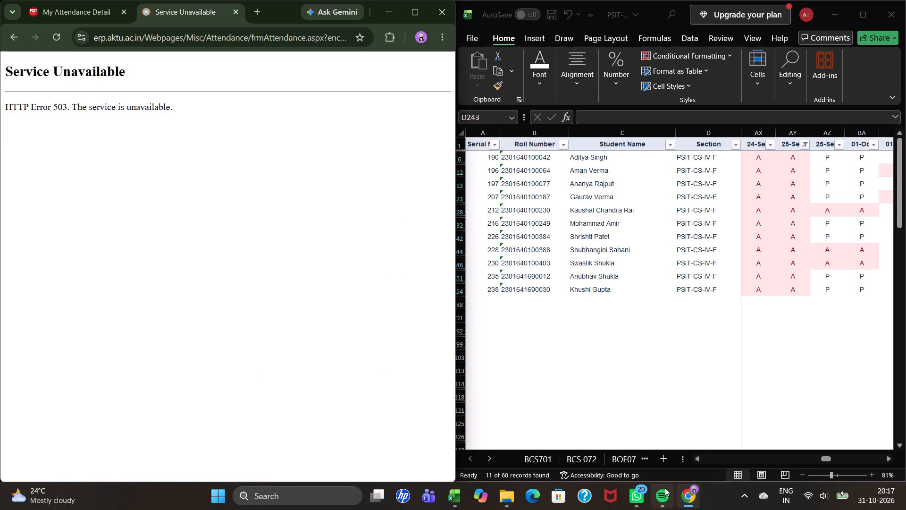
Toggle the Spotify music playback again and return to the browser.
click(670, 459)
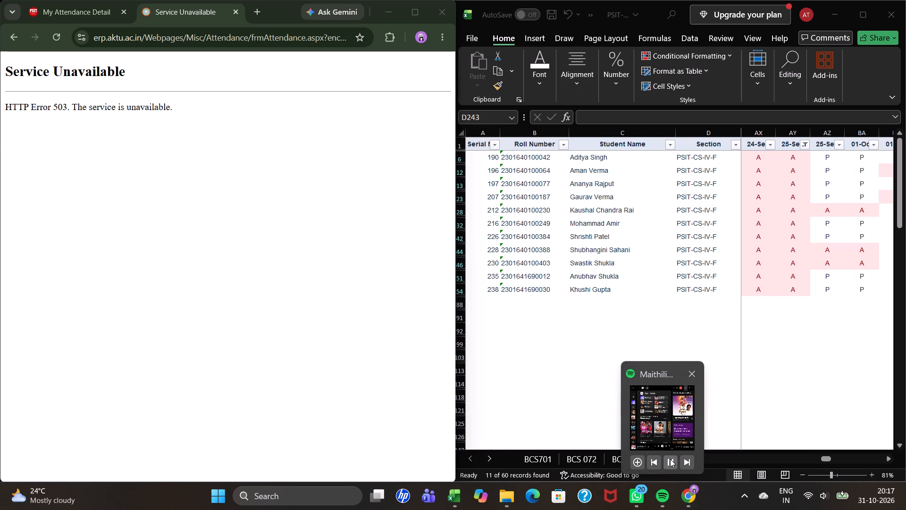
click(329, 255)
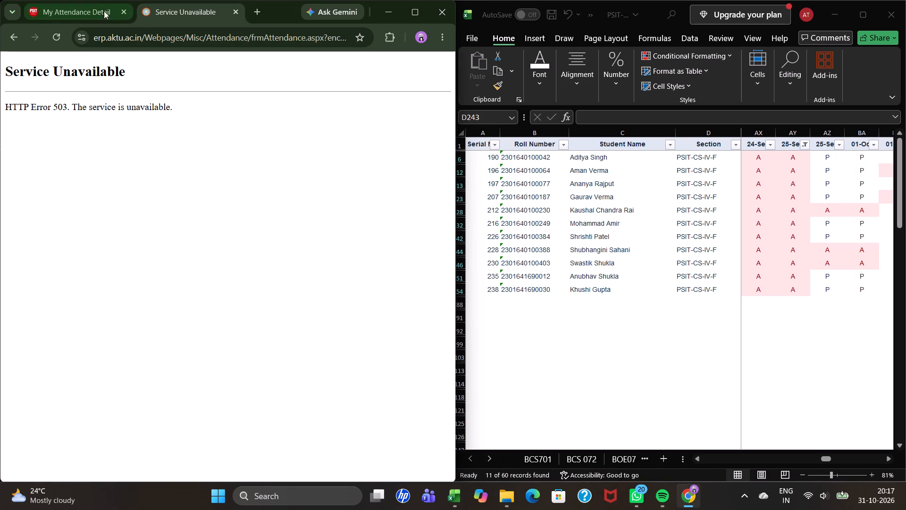
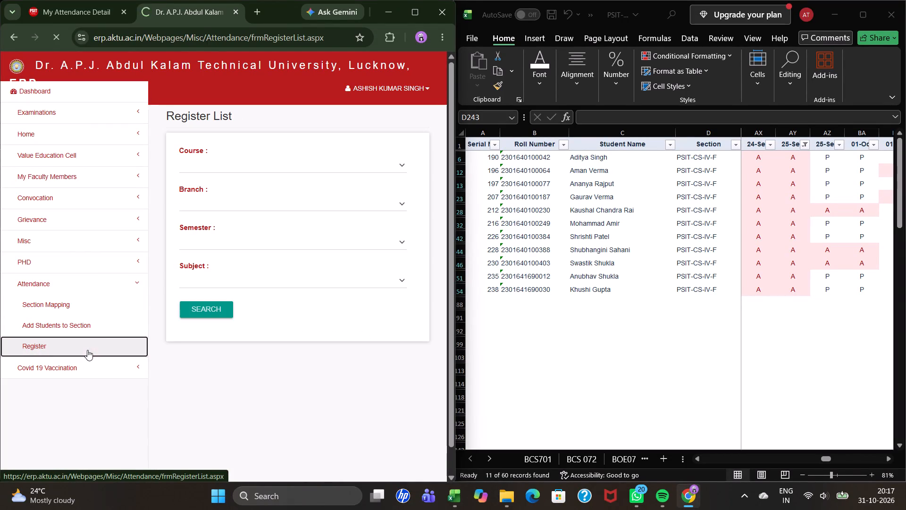
Search the register list for Bachelor of Technology, Computer Science and Engineering, semester 7, subject BCS754 (Startup and Entrepreneurial Activity Assessment#).
click(402, 164)
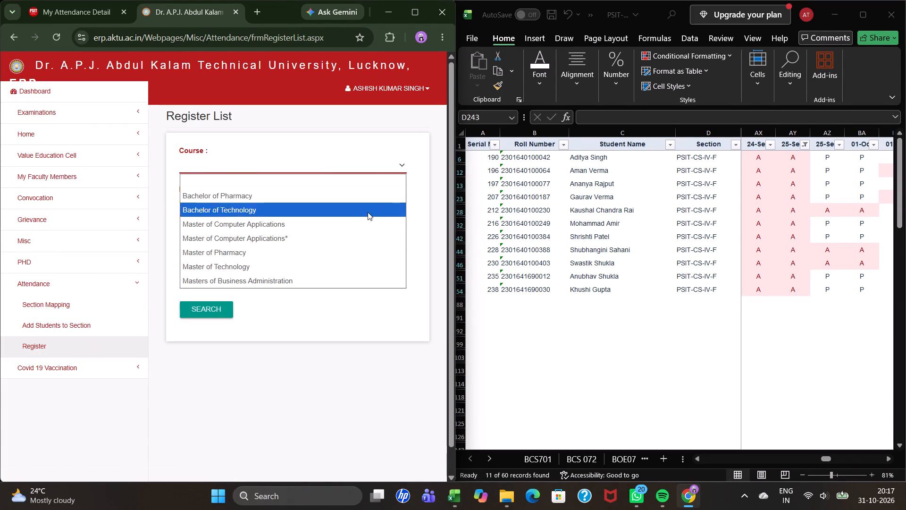
click(339, 209)
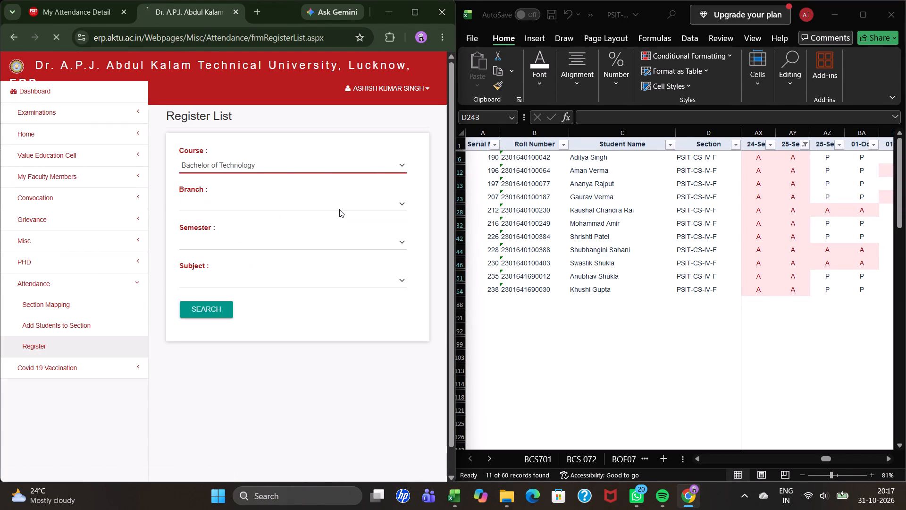
click(398, 207)
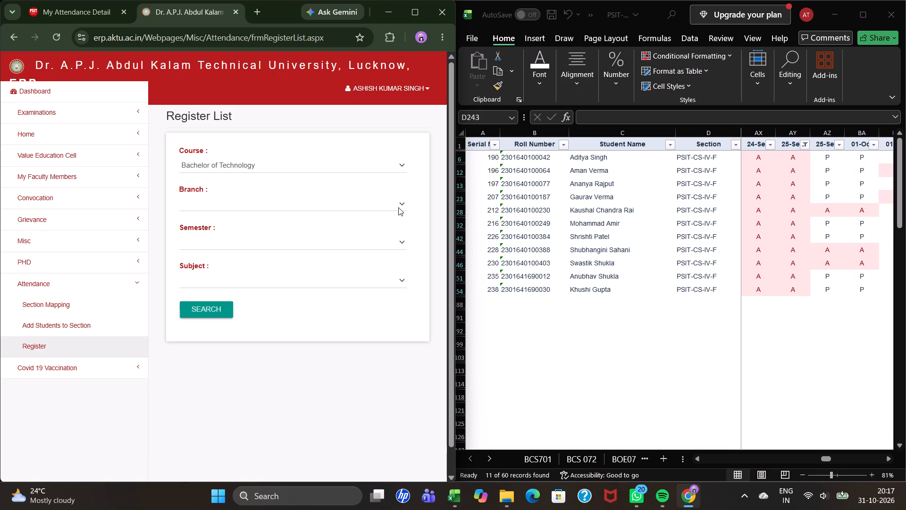
click(402, 202)
scroll(315, 407, down, 1)
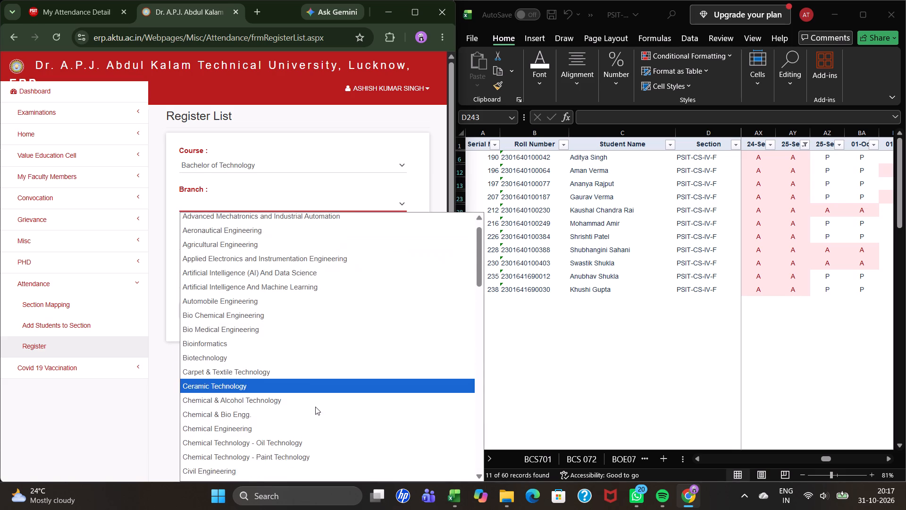
scroll(315, 407, down, 2)
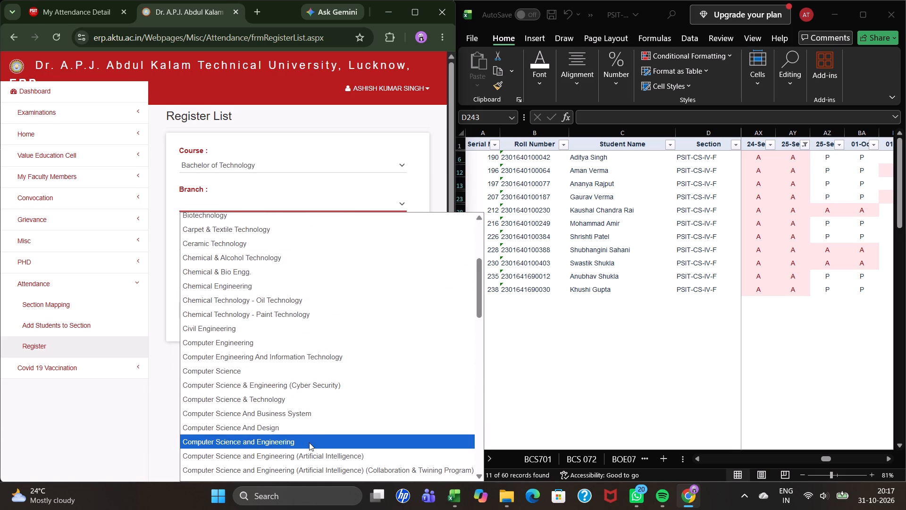
click(309, 442)
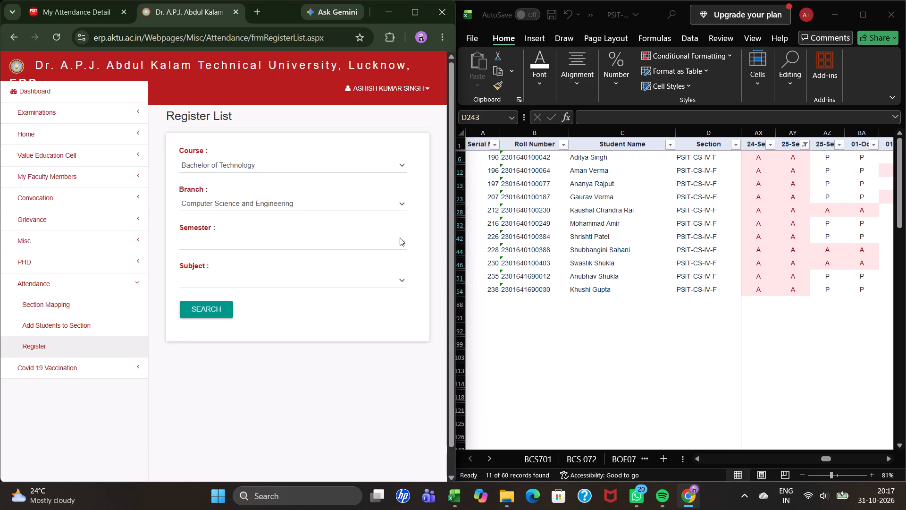
click(400, 239)
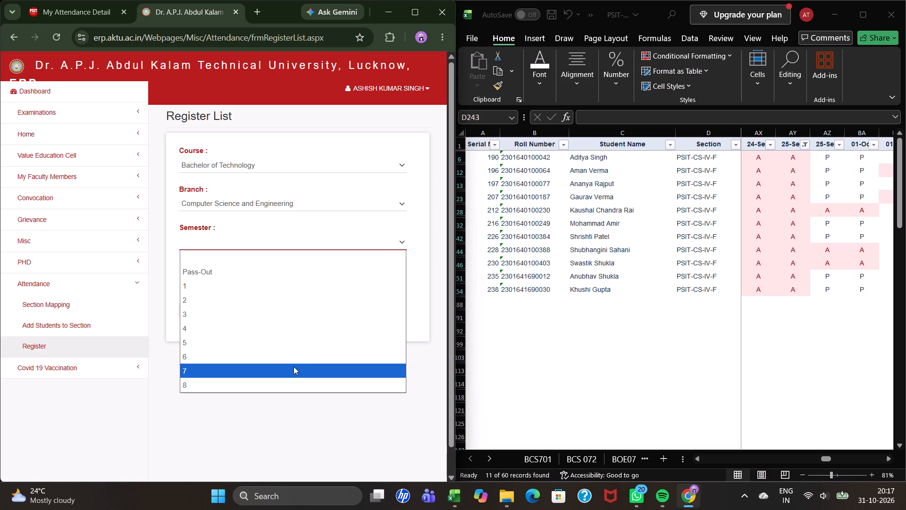
click(294, 367)
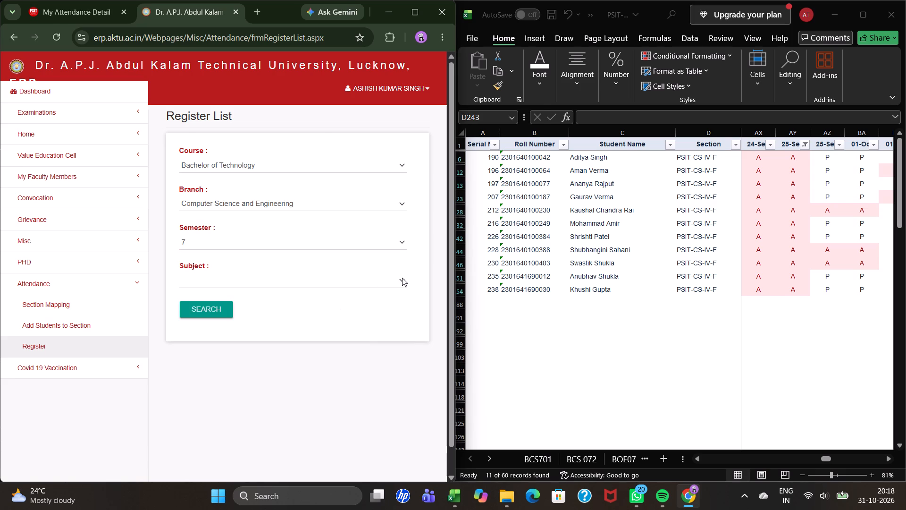
click(402, 278)
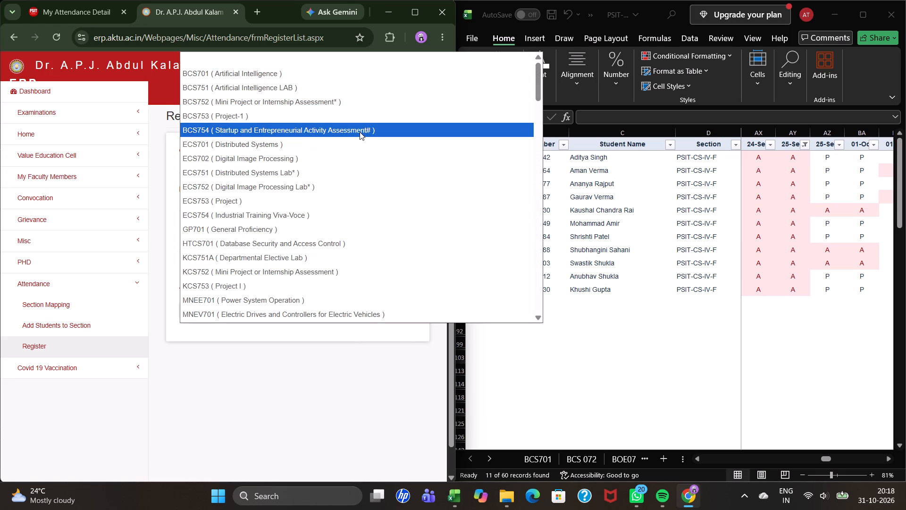
click(360, 132)
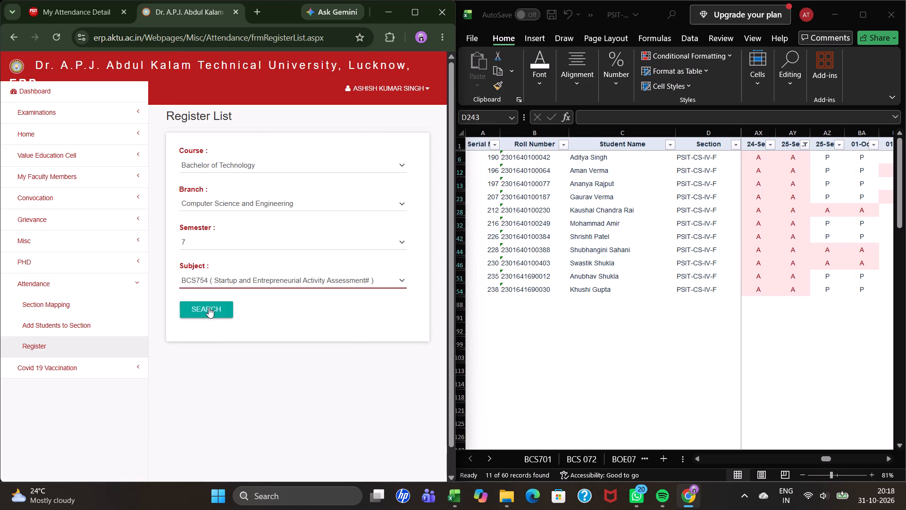
click(209, 307)
Open attendance marking for register BCS754_04_7_71 and set the attendance date to 25/Sep/2026.
scroll(314, 433, left, 6)
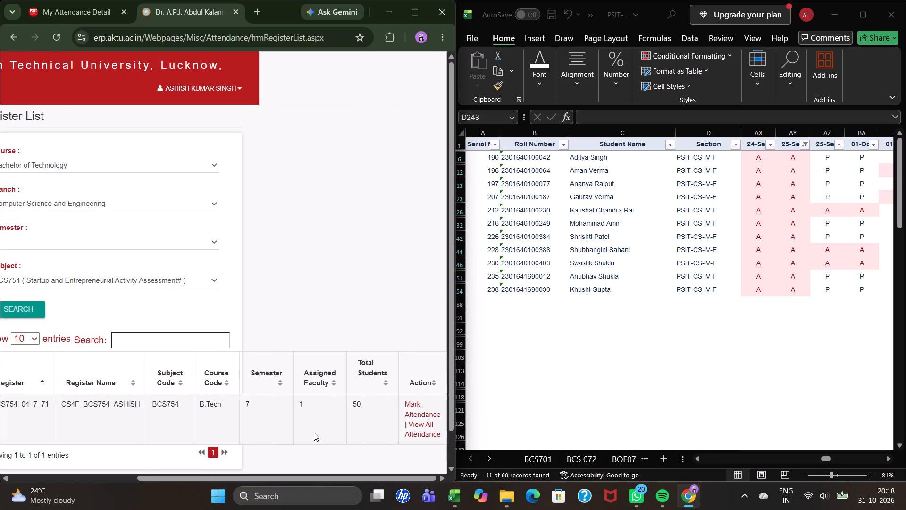
scroll(314, 433, left, 3)
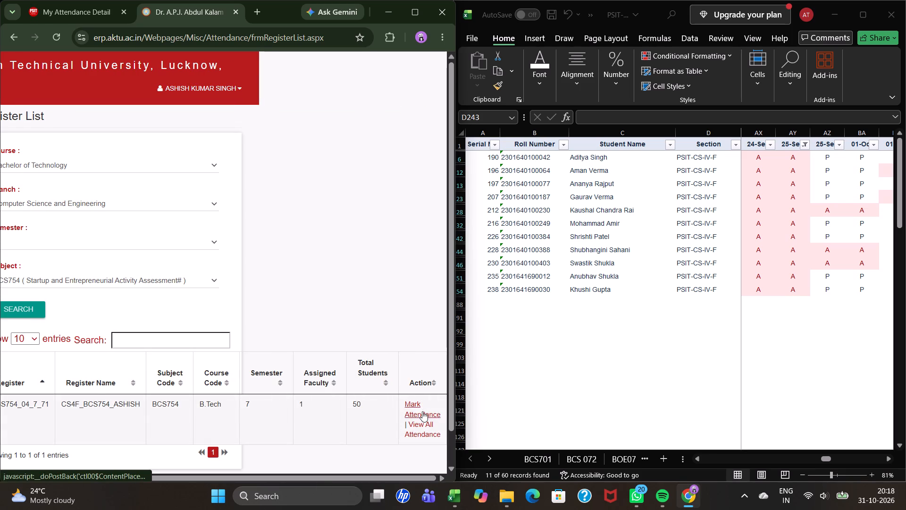
click(422, 411)
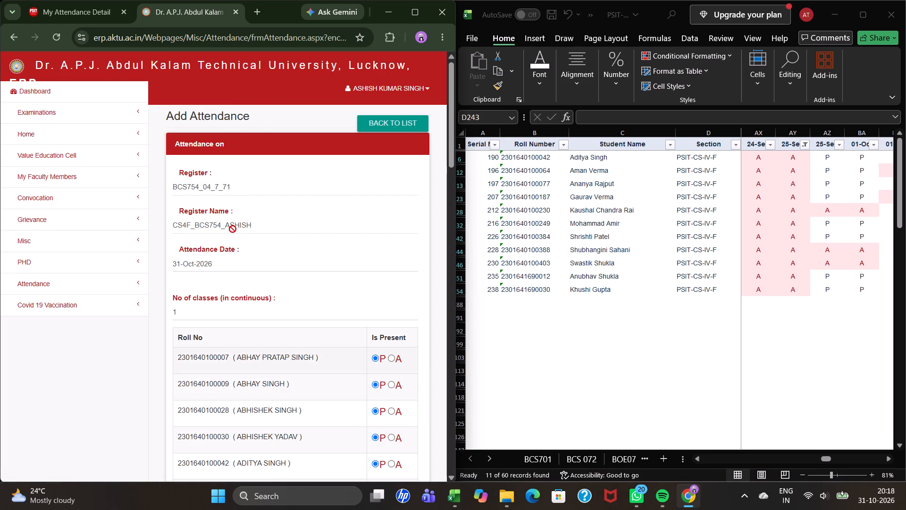
click(254, 262)
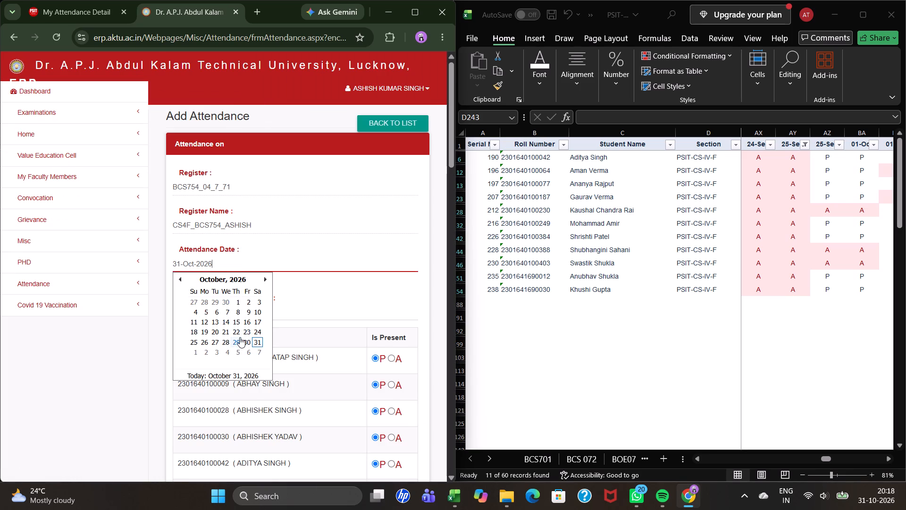
click(179, 276)
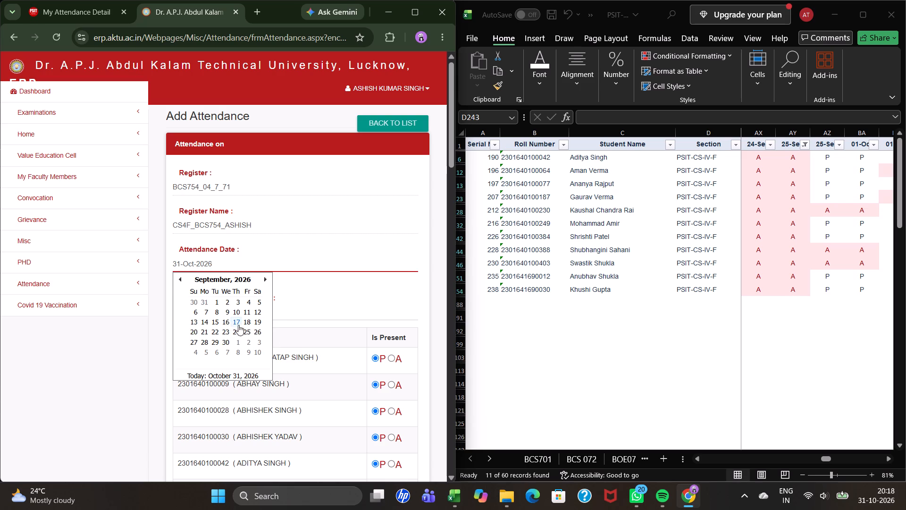
click(247, 332)
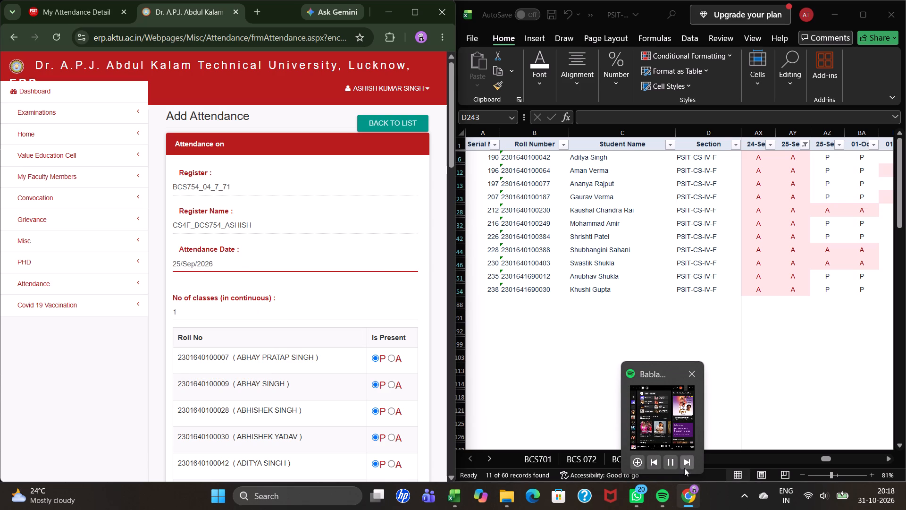
Skip to the next Spotify track and return to the browser.
click(686, 464)
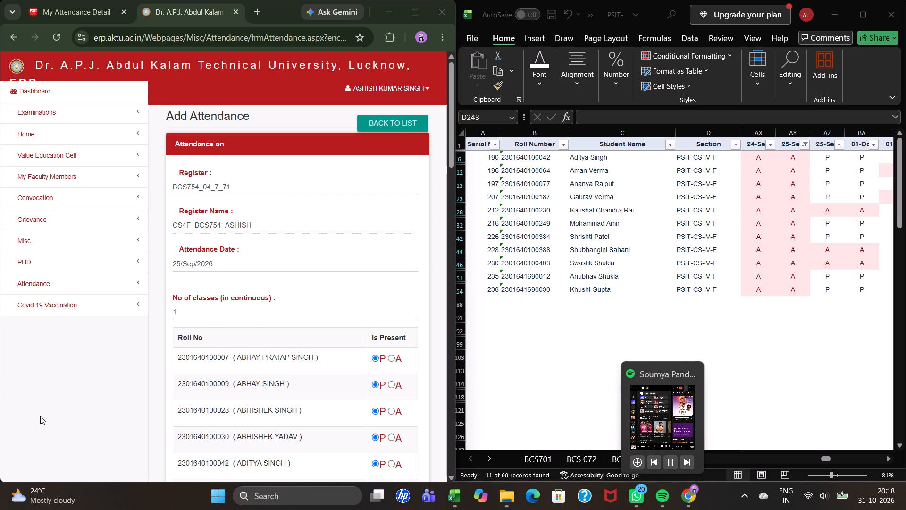
click(40, 415)
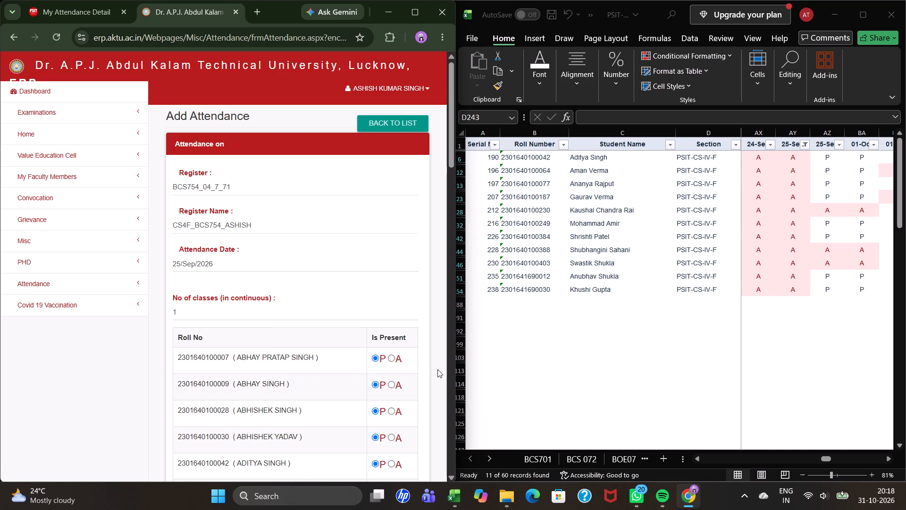
Mark the first five students on the filtered 25-Sep absentee list as absent (A) in the AKTU register.
scroll(437, 369, down, 3)
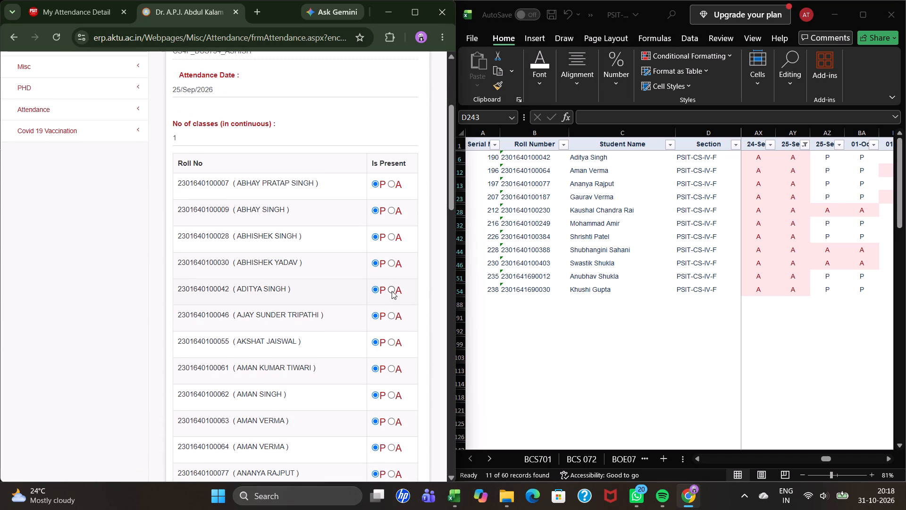
click(392, 289)
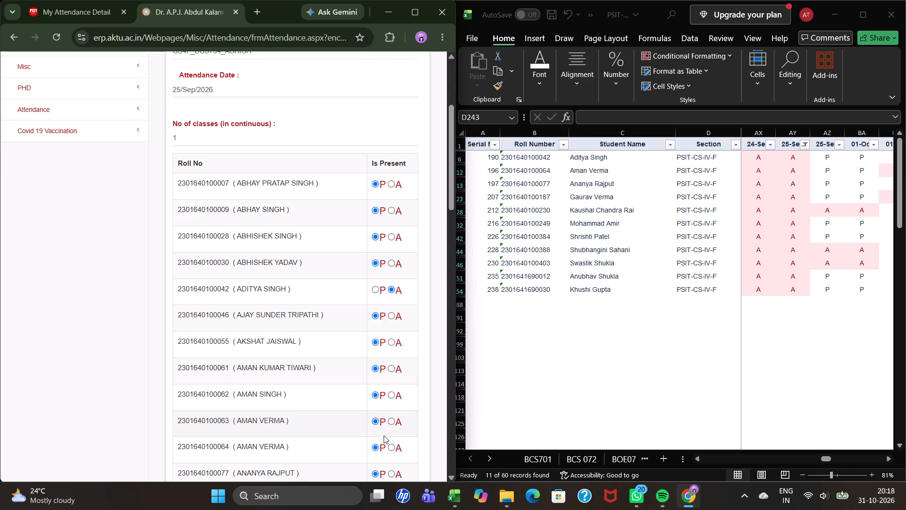
click(391, 446)
scroll(391, 446, down, 2)
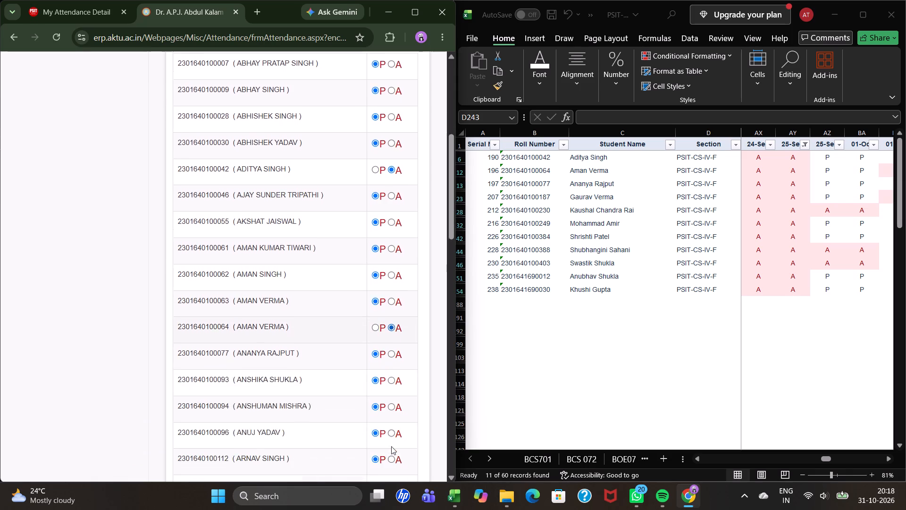
scroll(391, 446, down, 2)
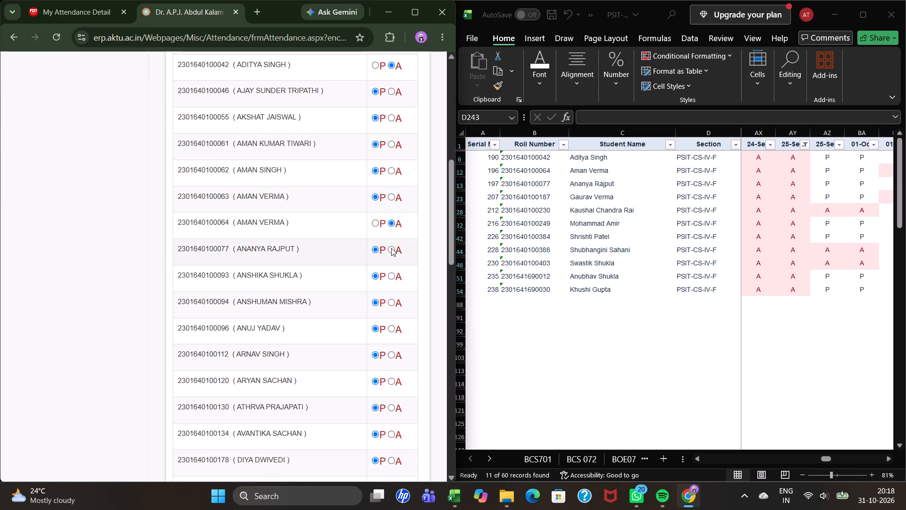
click(391, 248)
scroll(385, 432, down, 2)
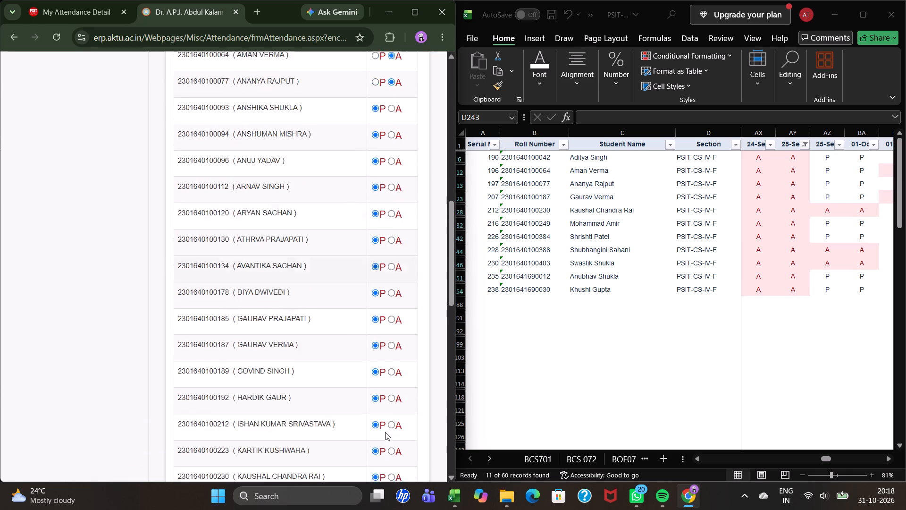
scroll(385, 432, down, 2)
click(390, 237)
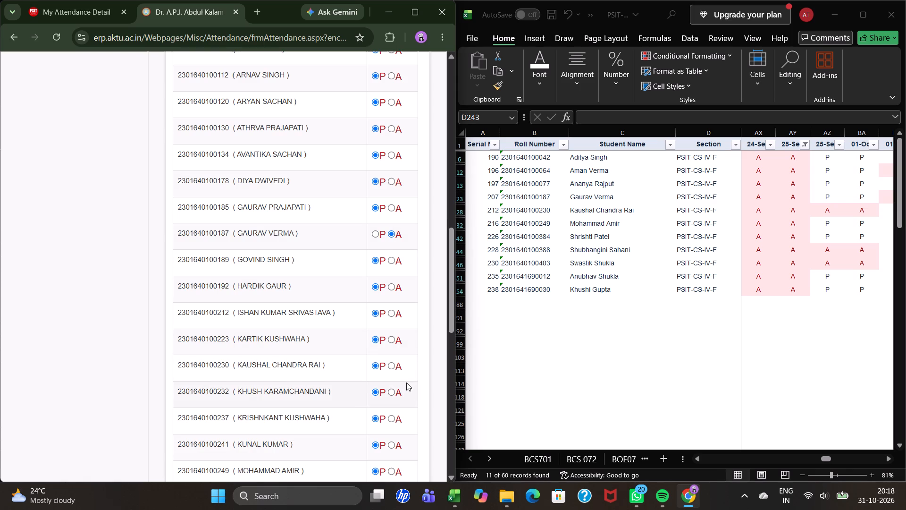
click(393, 366)
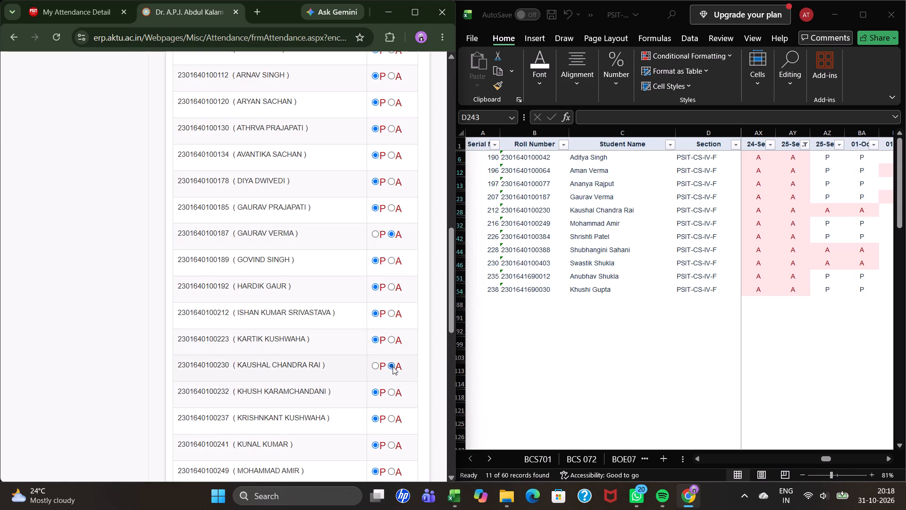
Mark the sixth to ninth students on the 25-Sep absentee list as absent (A) in the AKTU register.
scroll(393, 366, down, 4)
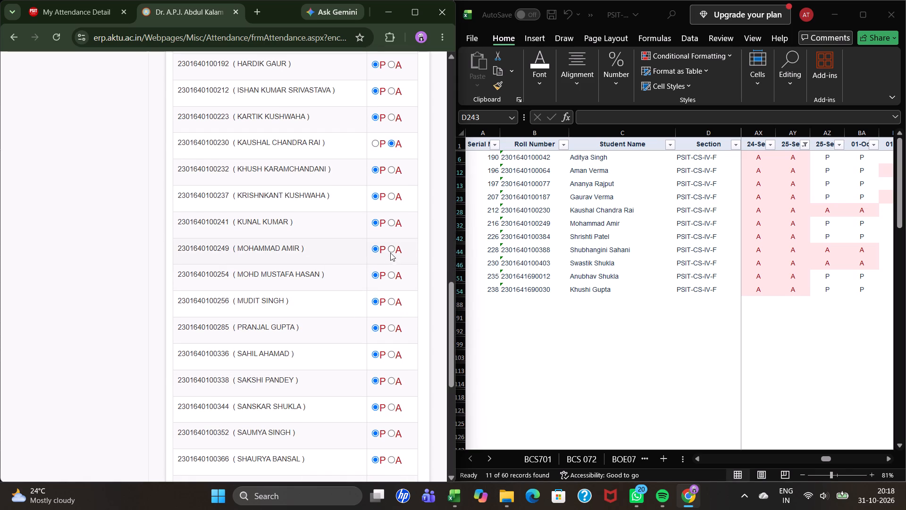
click(391, 249)
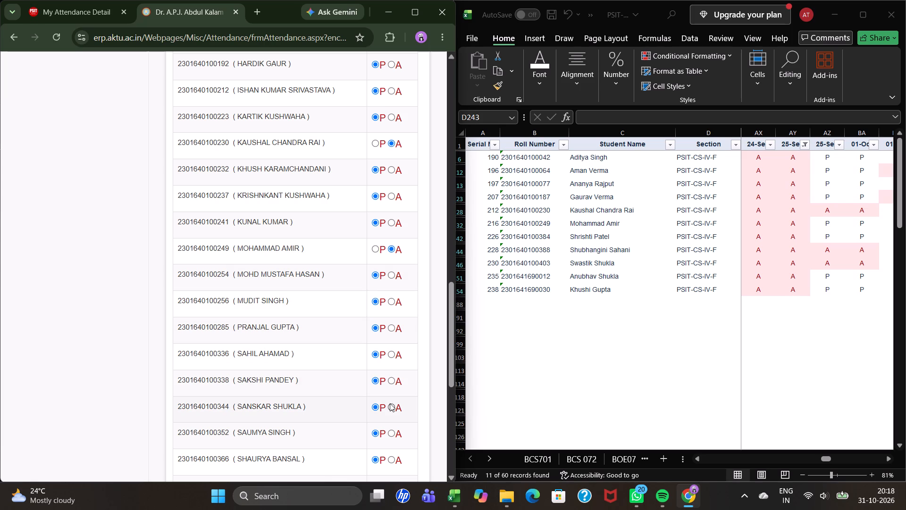
scroll(388, 391, down, 2)
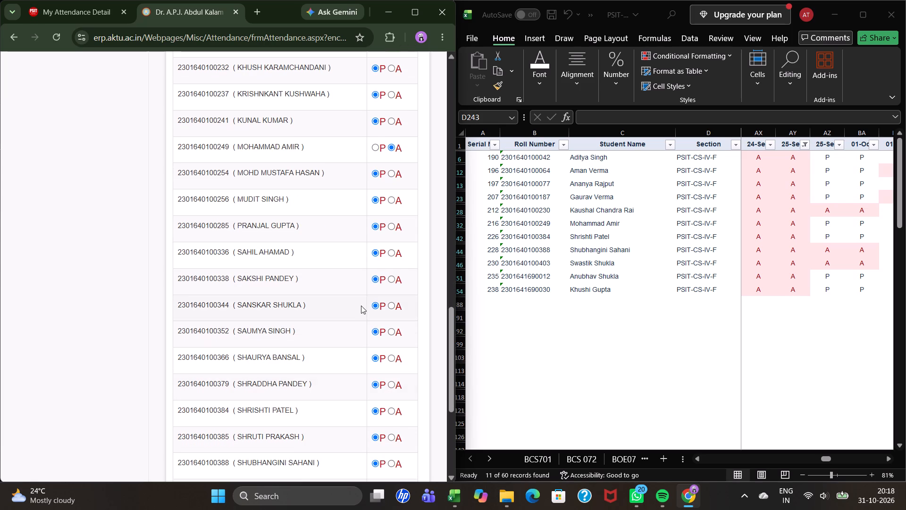
click(393, 410)
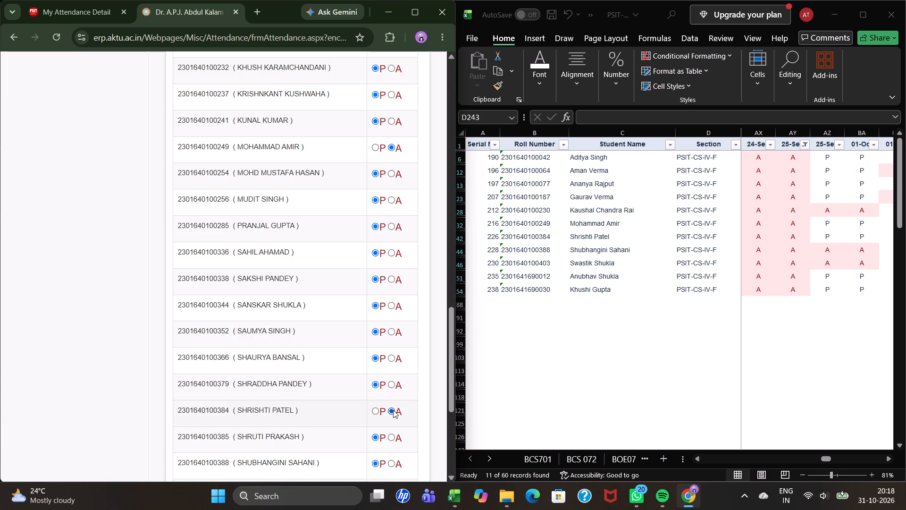
scroll(393, 410, down, 2)
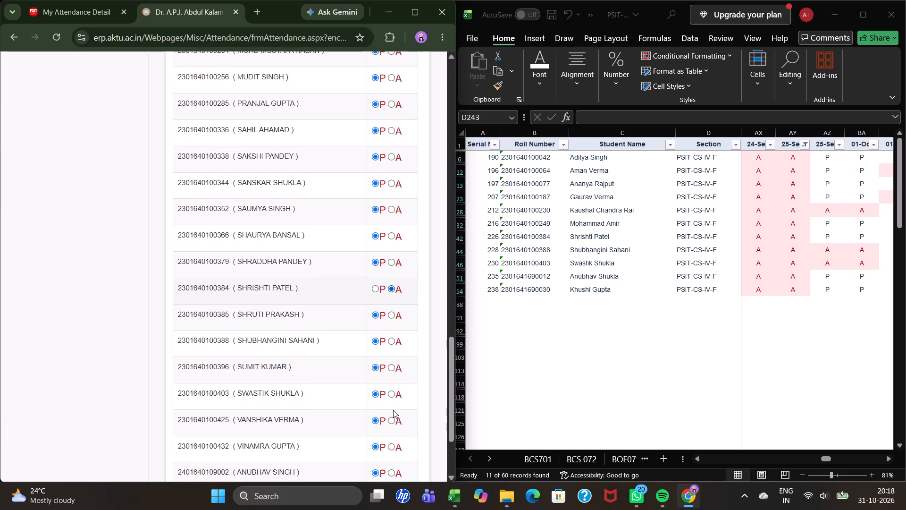
scroll(393, 410, down, 1)
click(392, 340)
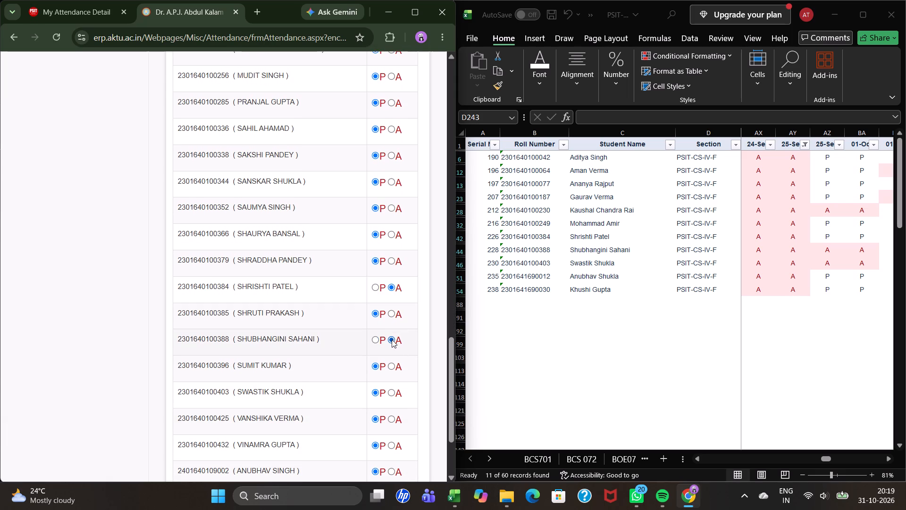
click(391, 385)
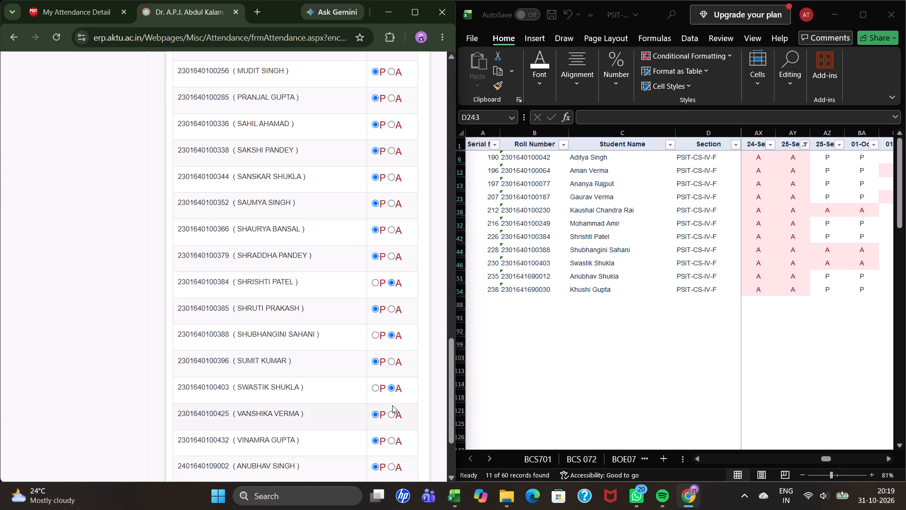
Submit the 25/Sep/2026 attendance for register BCS754_04_7_71 and dismiss the confirmation dialog.
scroll(392, 405, down, 2)
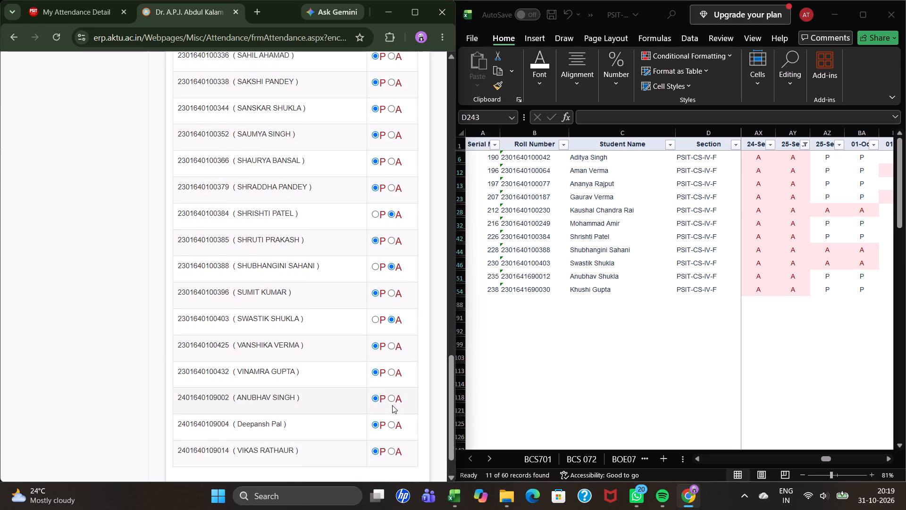
scroll(392, 405, down, 2)
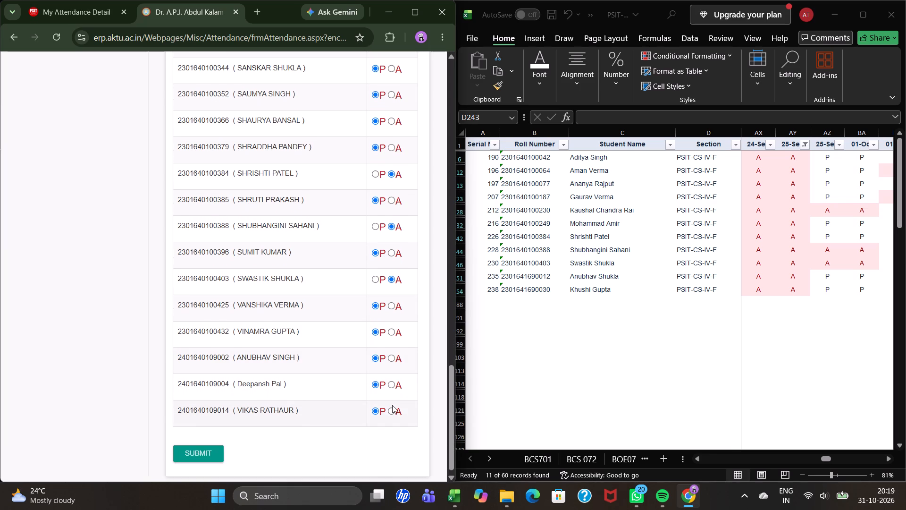
scroll(248, 303, up, 12)
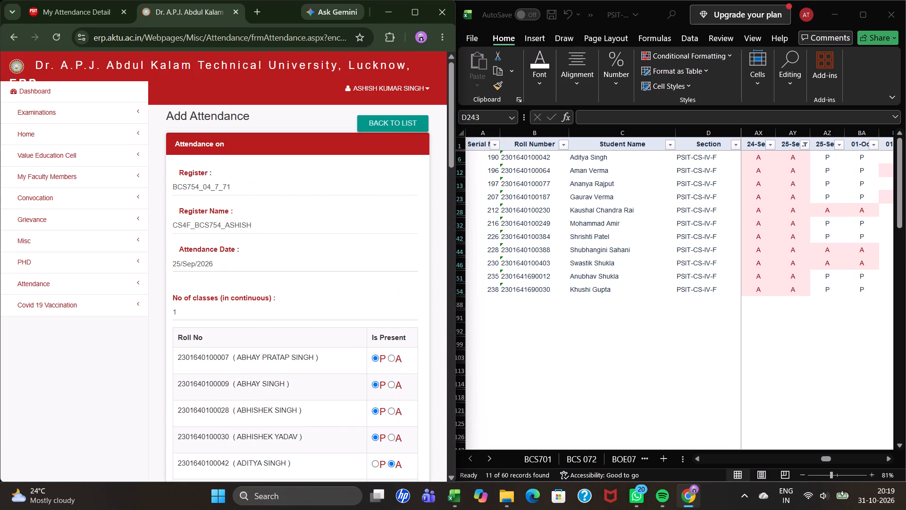
scroll(248, 303, down, 10)
click(202, 446)
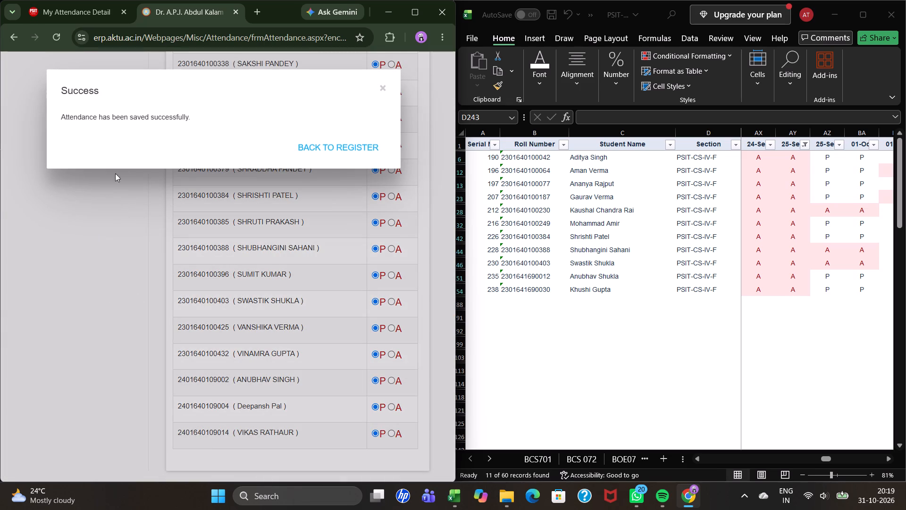
click(128, 235)
Reload the attendance form for a fresh entry.
click(53, 35)
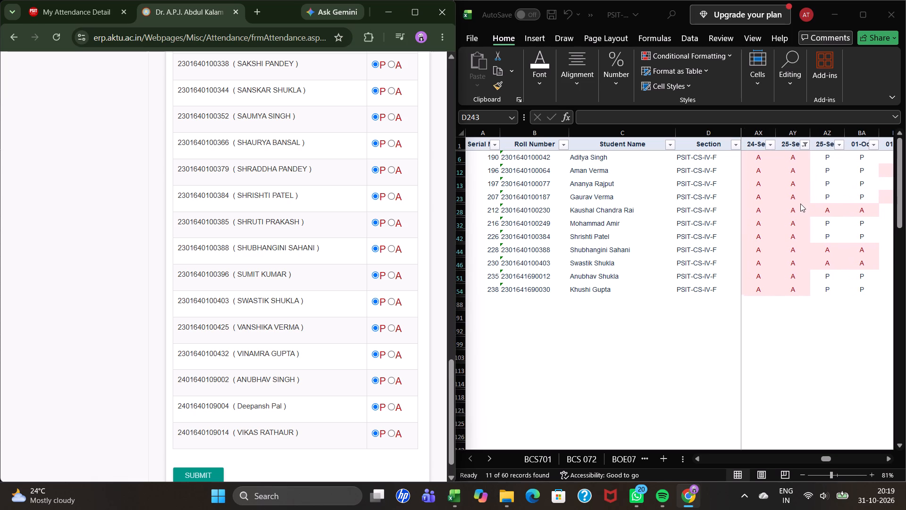
Clear the absentee filter from the first 25-Sep column (AY) in the Excel attendance sheet.
click(805, 143)
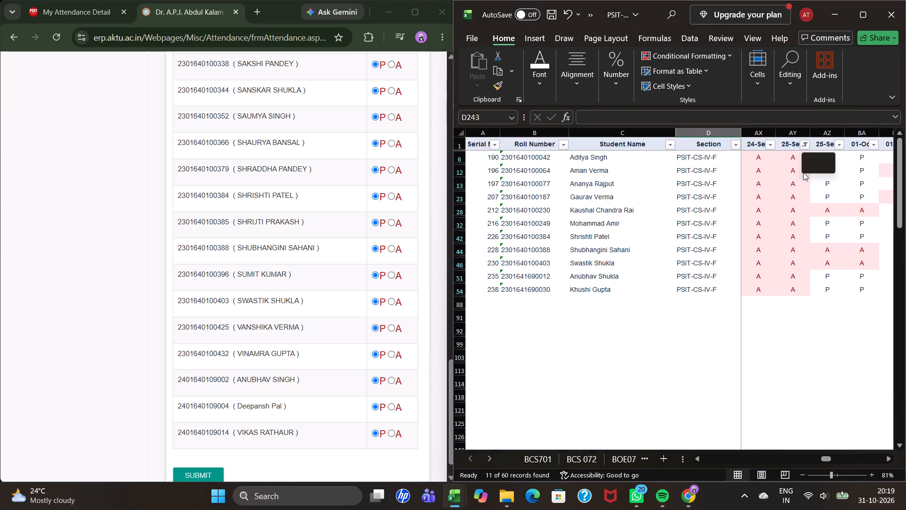
click(806, 144)
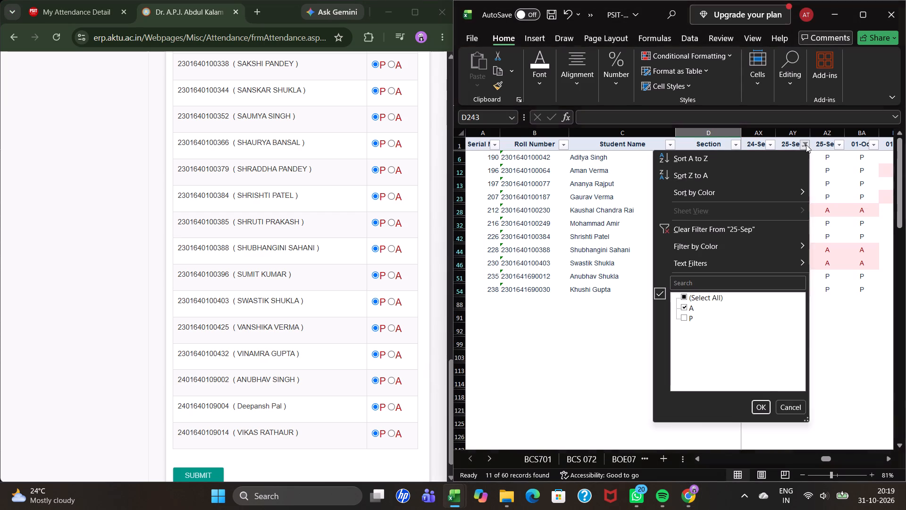
click(763, 228)
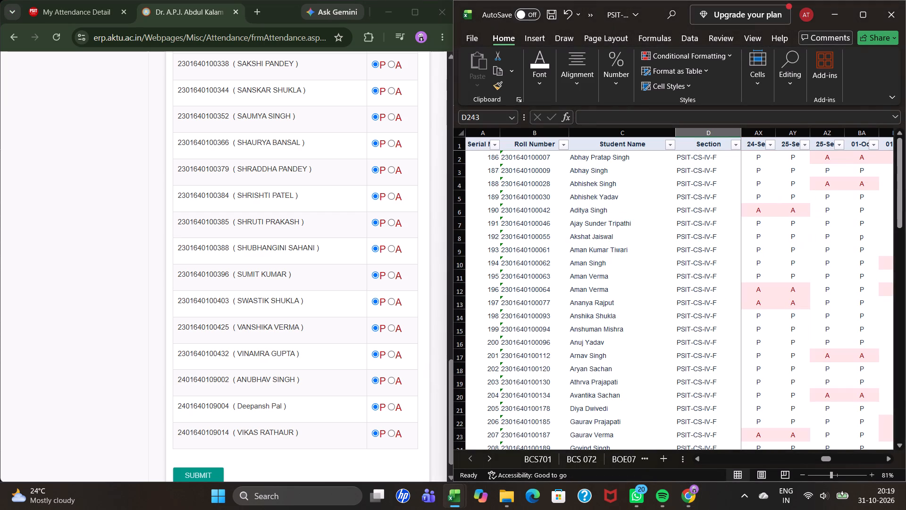
Filter the second 25-Sep column (AZ) in the attendance sheet to show only students marked A.
scroll(810, 230, left, 1)
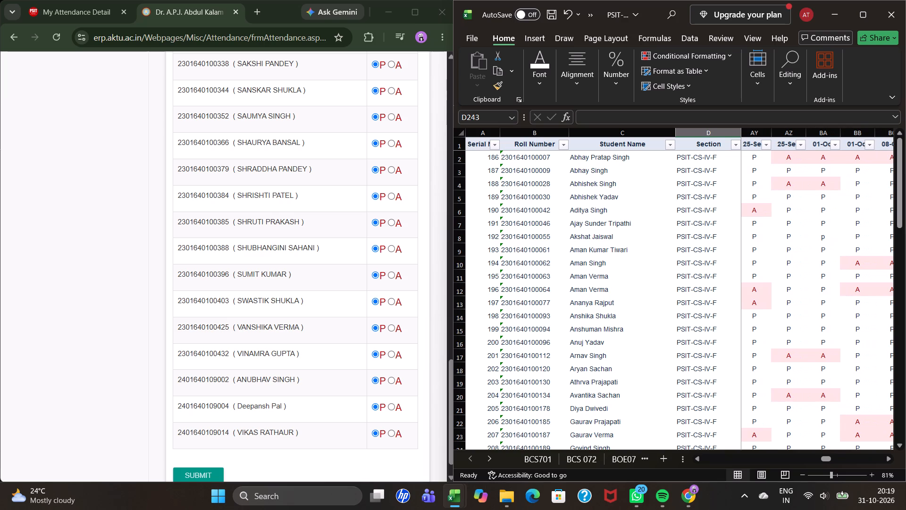
scroll(810, 230, left, 1)
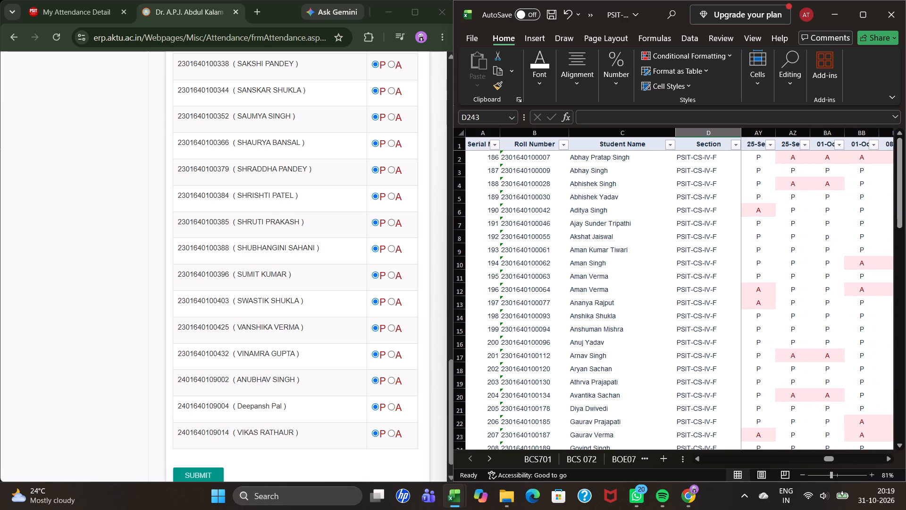
click(804, 144)
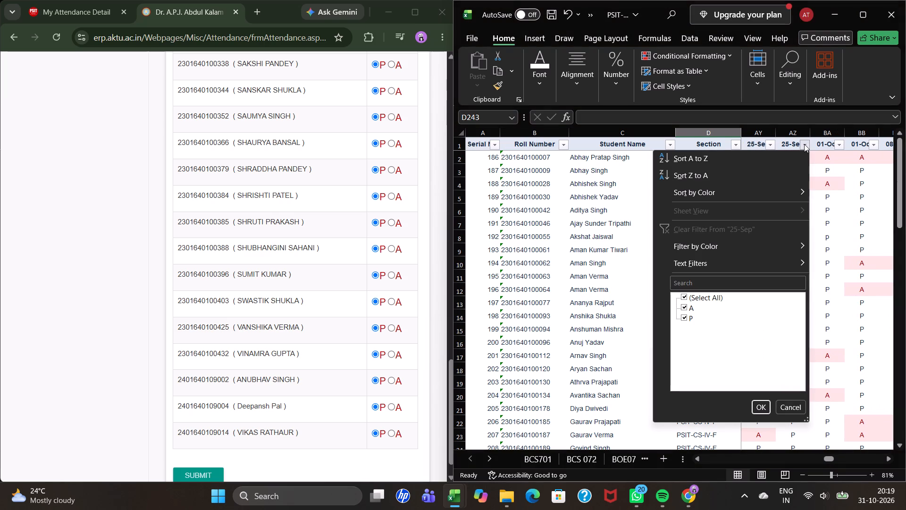
click(683, 315)
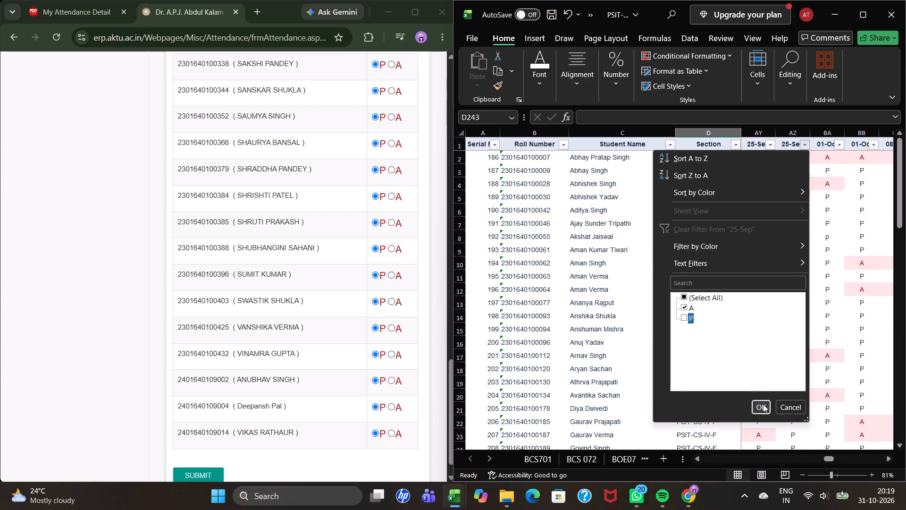
click(763, 405)
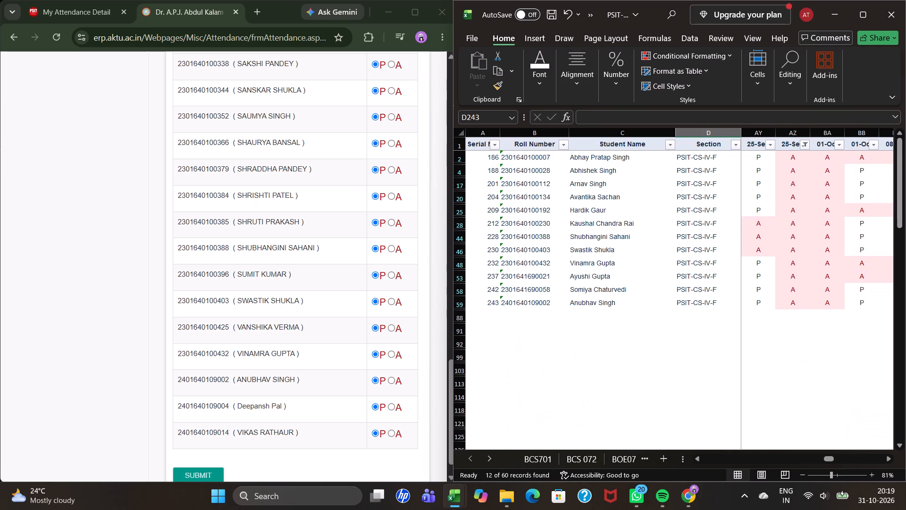
scroll(763, 405, right, 1)
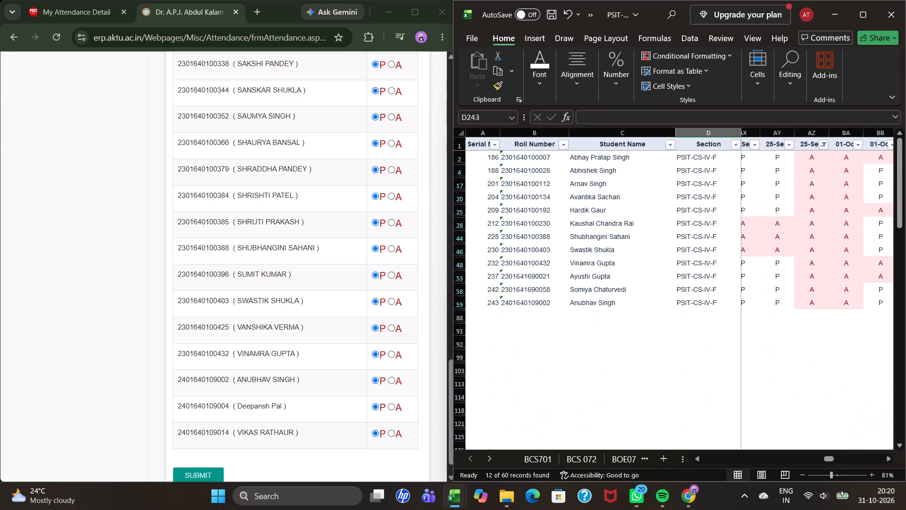
scroll(763, 405, right, 1)
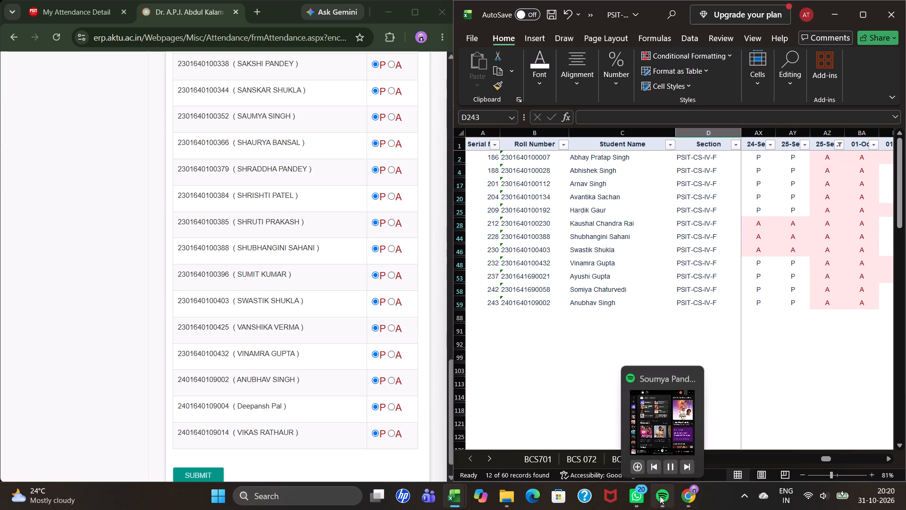
Pause the music playing in Spotify.
click(670, 463)
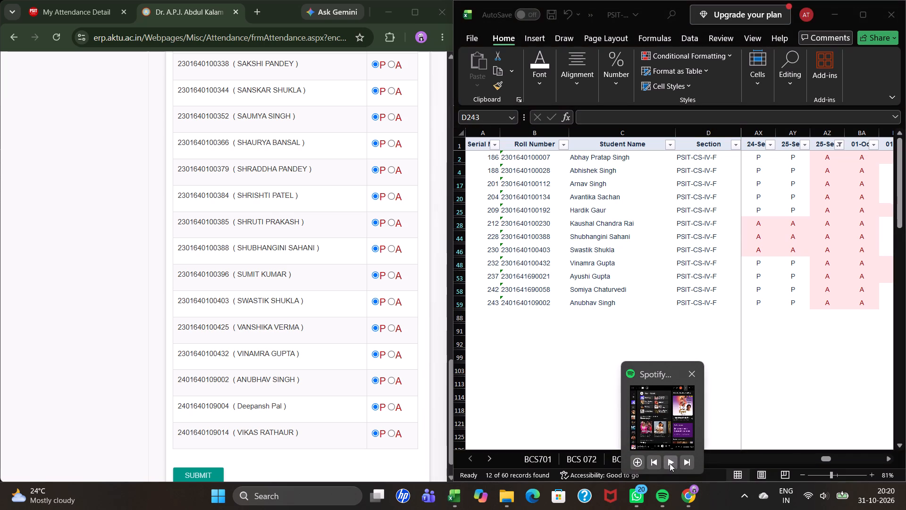
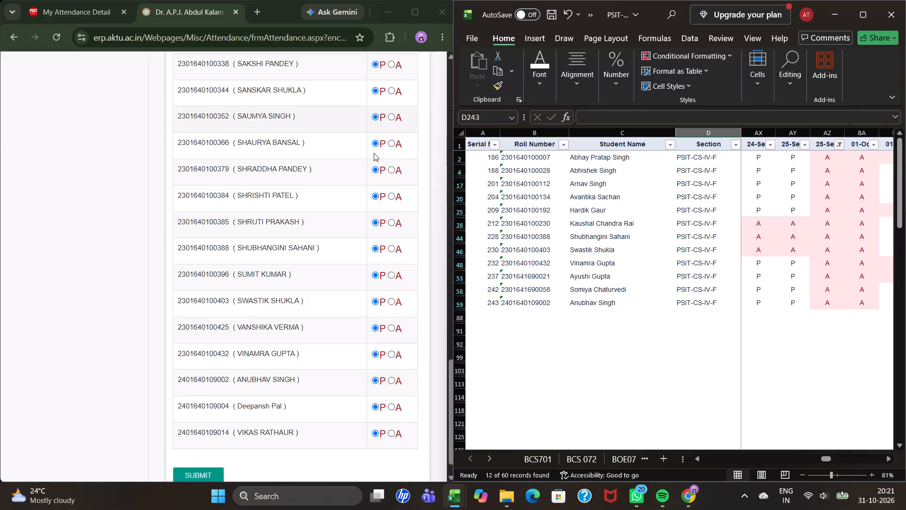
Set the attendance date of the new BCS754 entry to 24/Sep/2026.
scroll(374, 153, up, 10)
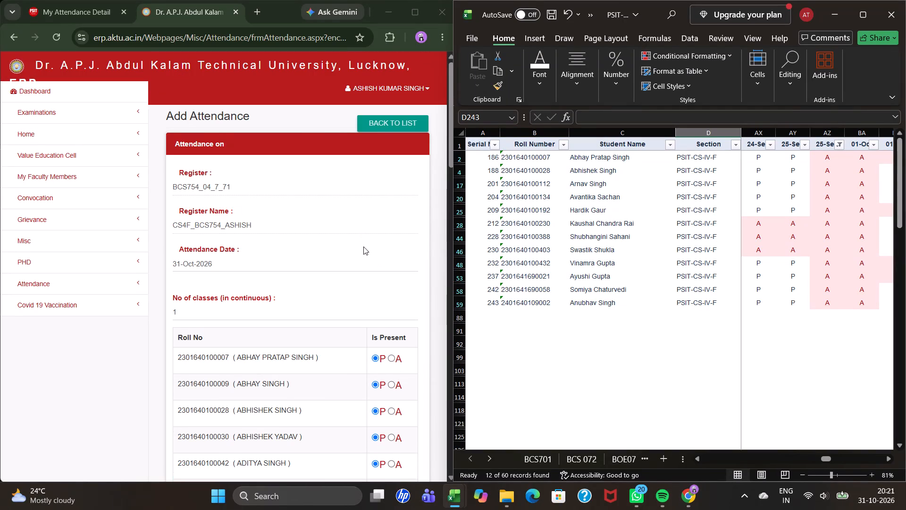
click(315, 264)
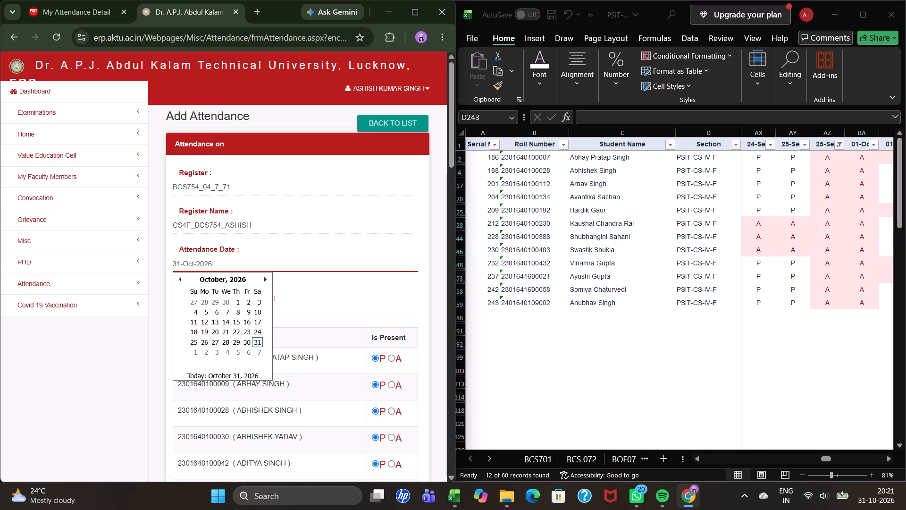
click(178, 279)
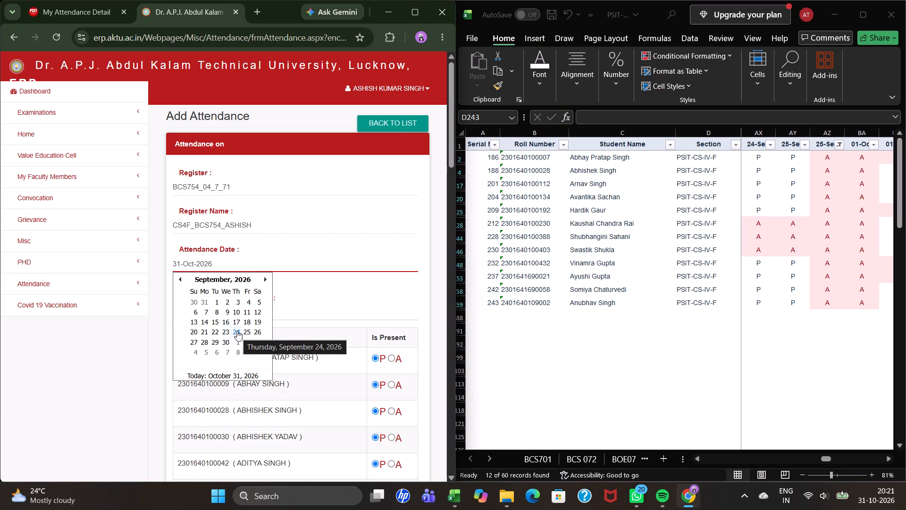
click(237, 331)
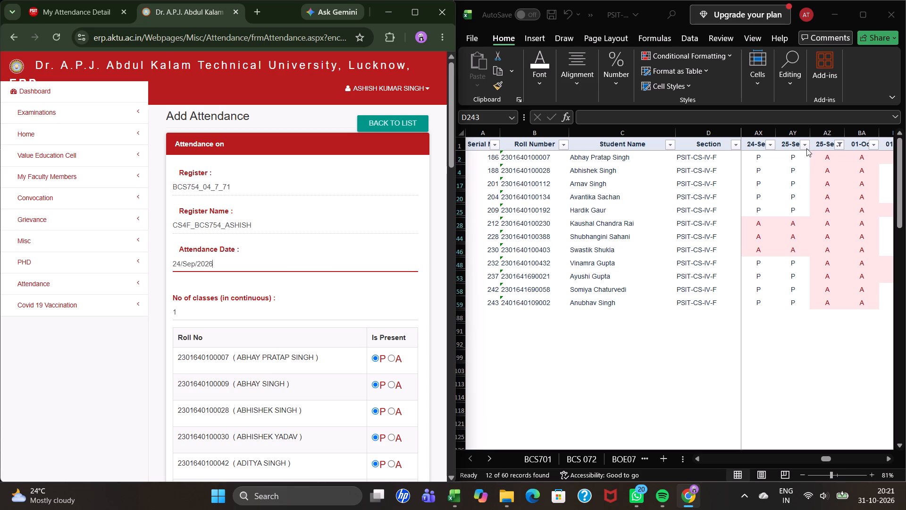
Clear the absentee filter from the second 25-Sep column (AZ) in the Excel attendance sheet.
click(771, 144)
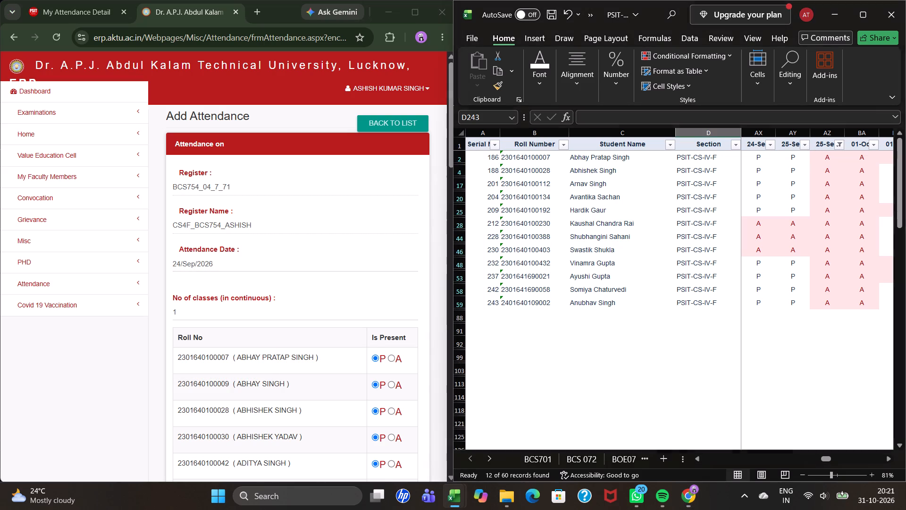
click(771, 144)
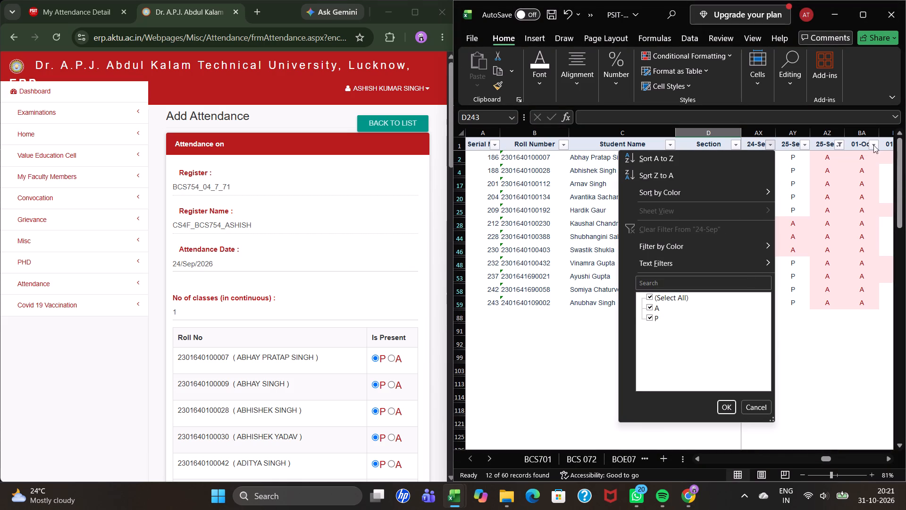
click(840, 143)
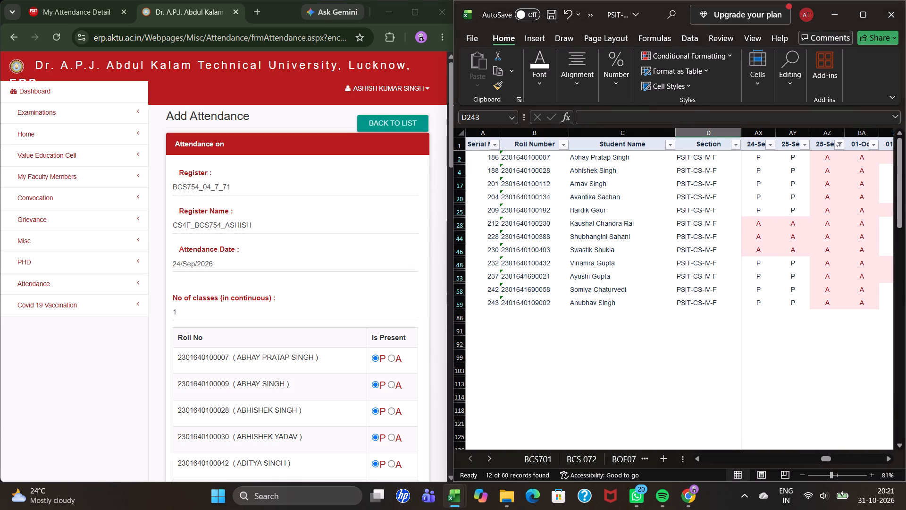
click(840, 143)
click(789, 224)
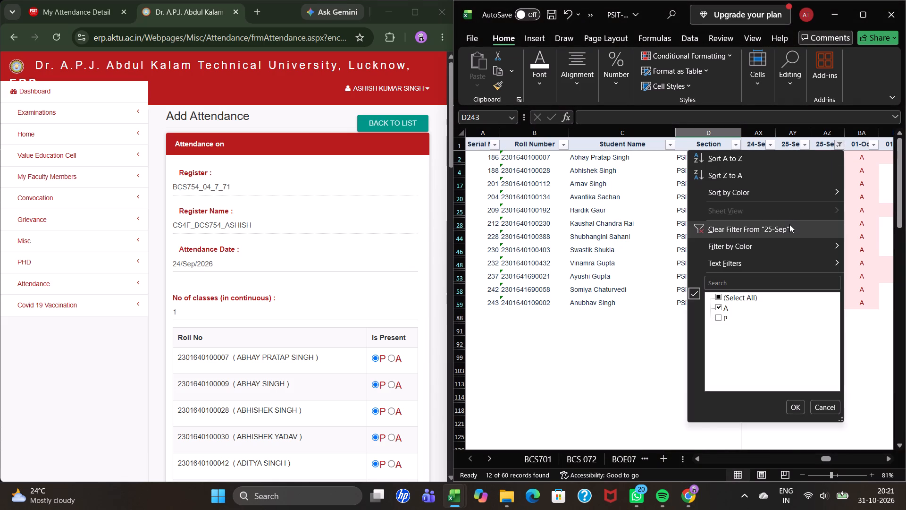
click(772, 142)
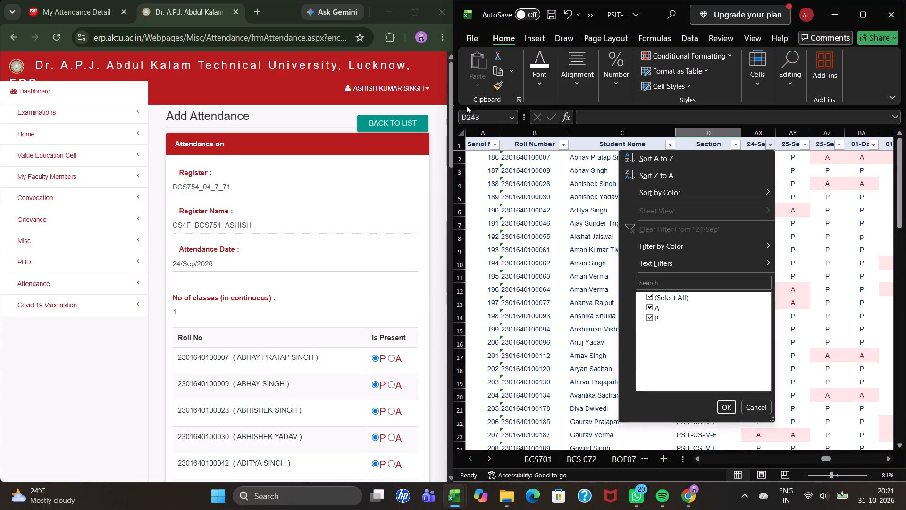
click(71, 397)
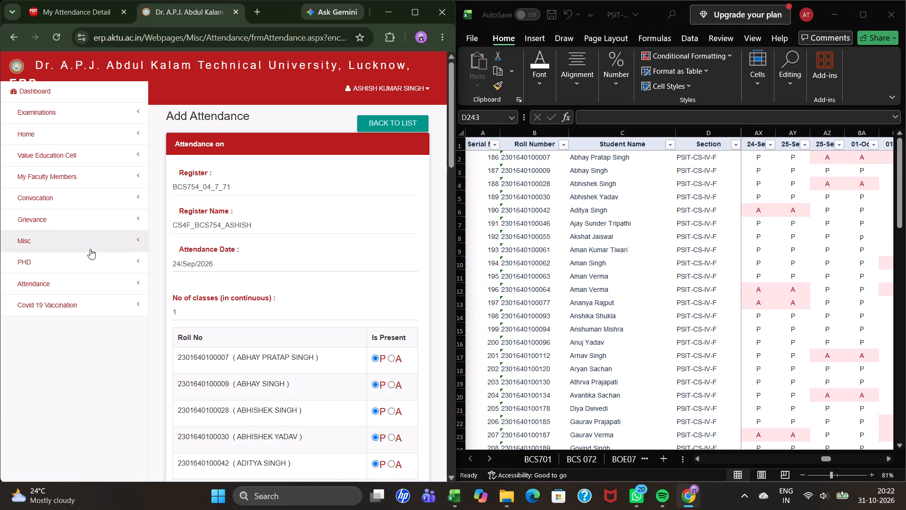
Search the ERP attendance register list for Bachelor of Technology, Computer Science and Engineering, semester 7, subject BCS754.
click(93, 278)
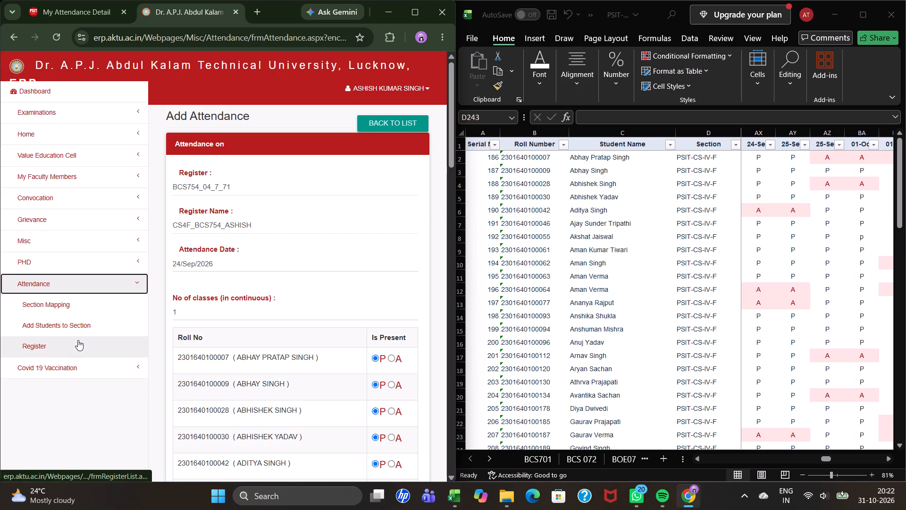
click(413, 10)
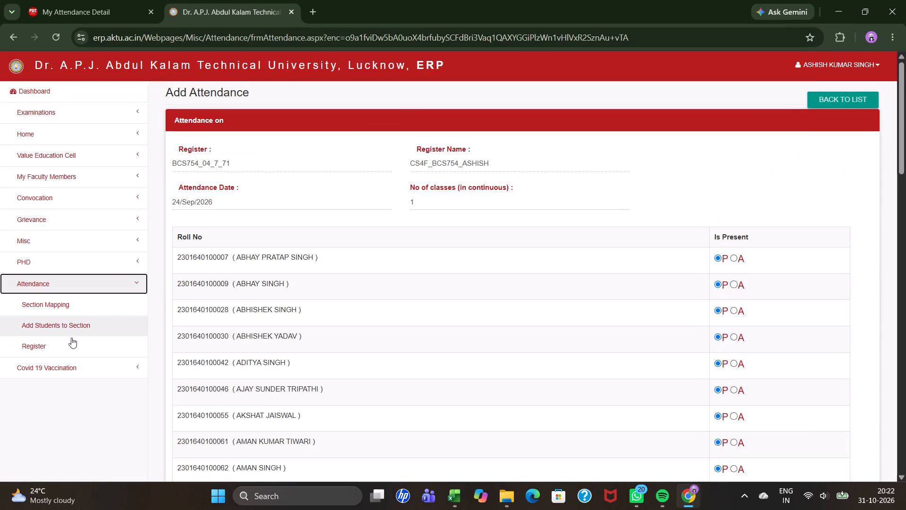
click(64, 337)
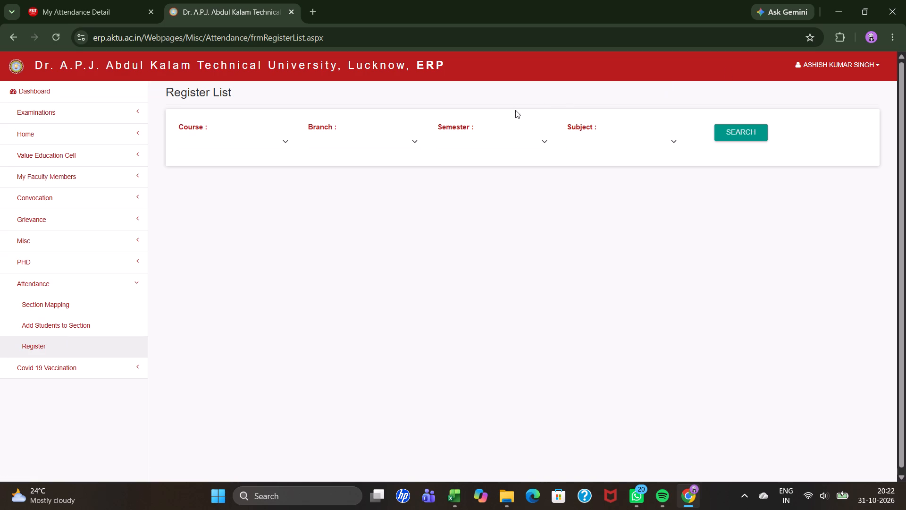
click(284, 140)
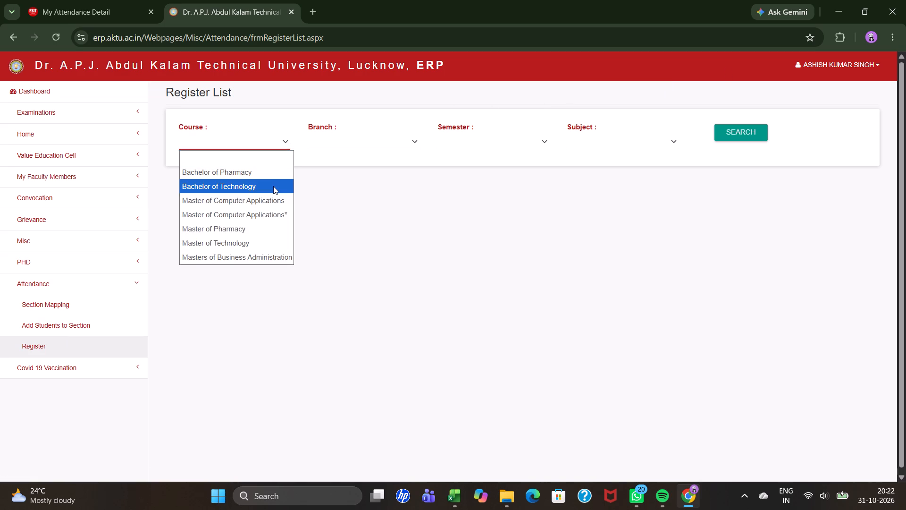
click(273, 187)
click(417, 143)
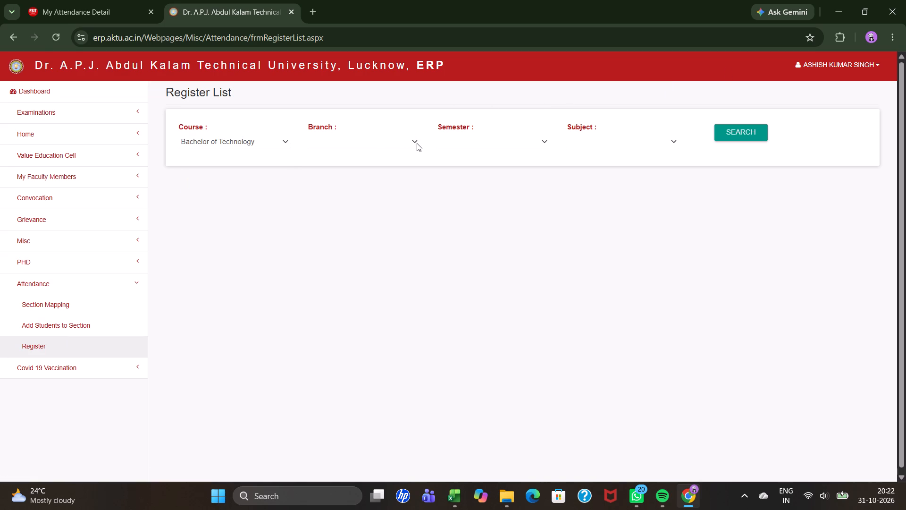
scroll(400, 351, down, 1)
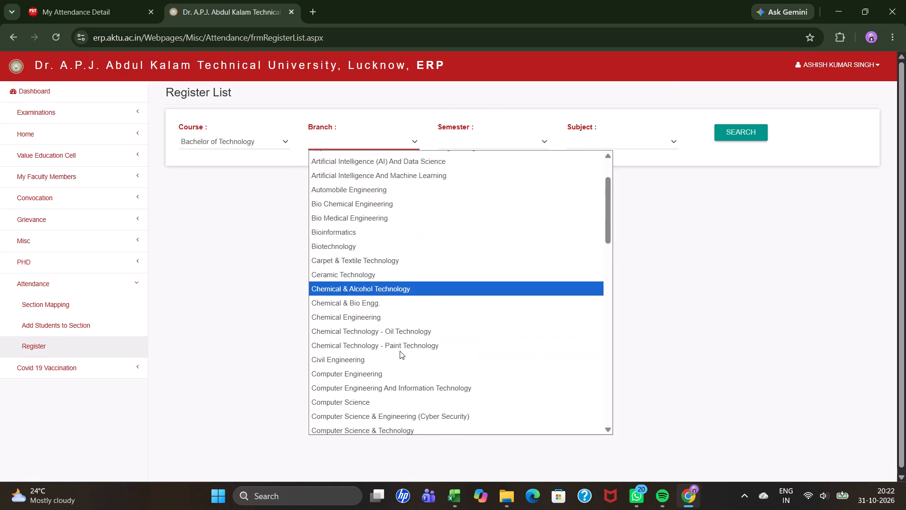
scroll(400, 351, down, 2)
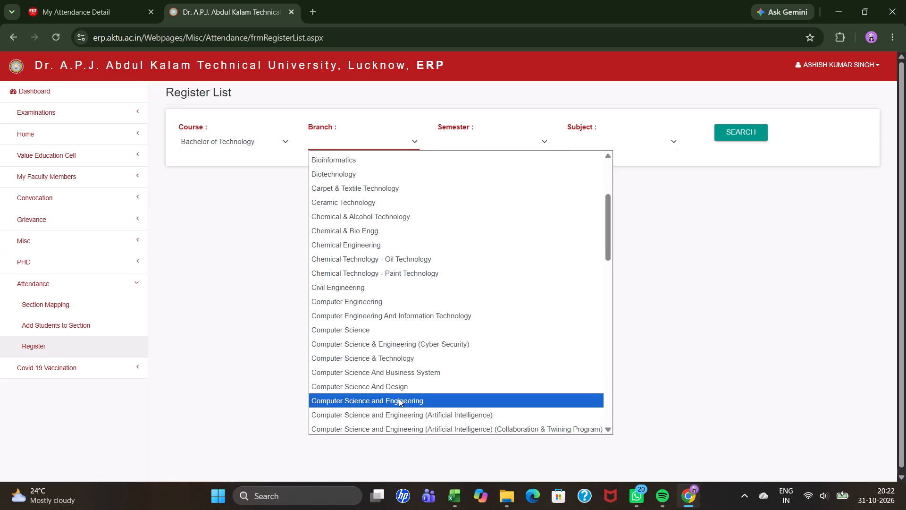
click(399, 399)
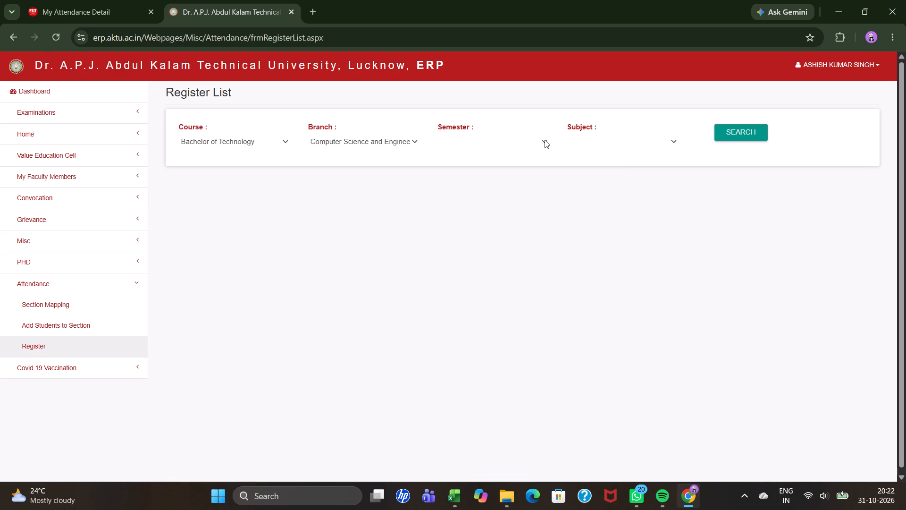
click(545, 140)
click(499, 270)
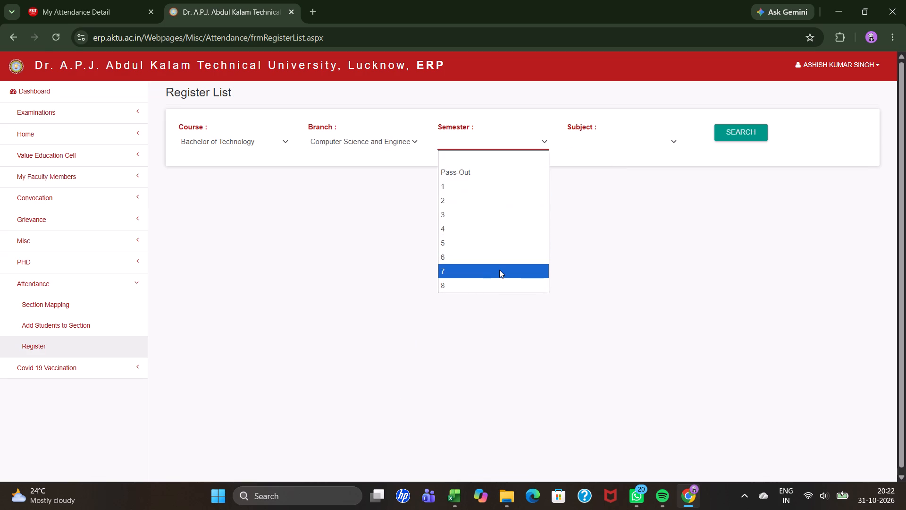
click(673, 143)
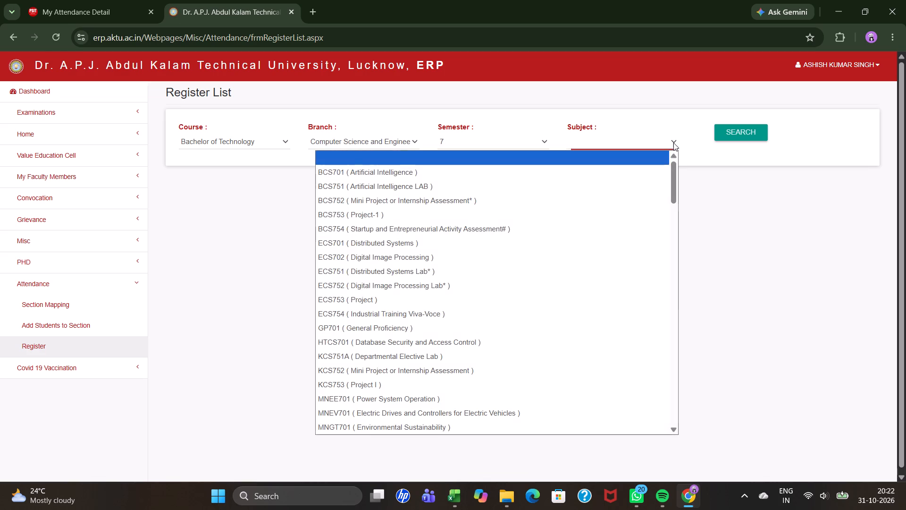
click(514, 227)
click(755, 128)
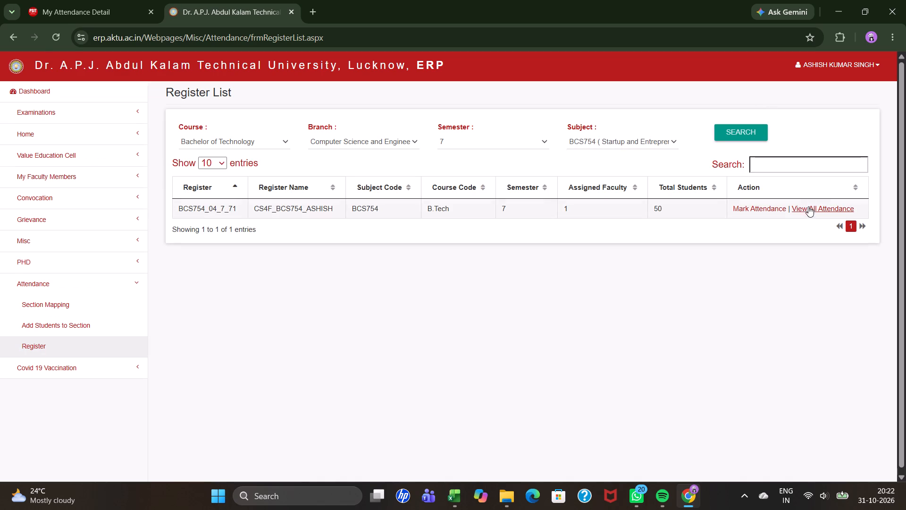
View all attendance entries of register BCS754_04_7_71 through to the last page to check which dates are submitted.
click(808, 208)
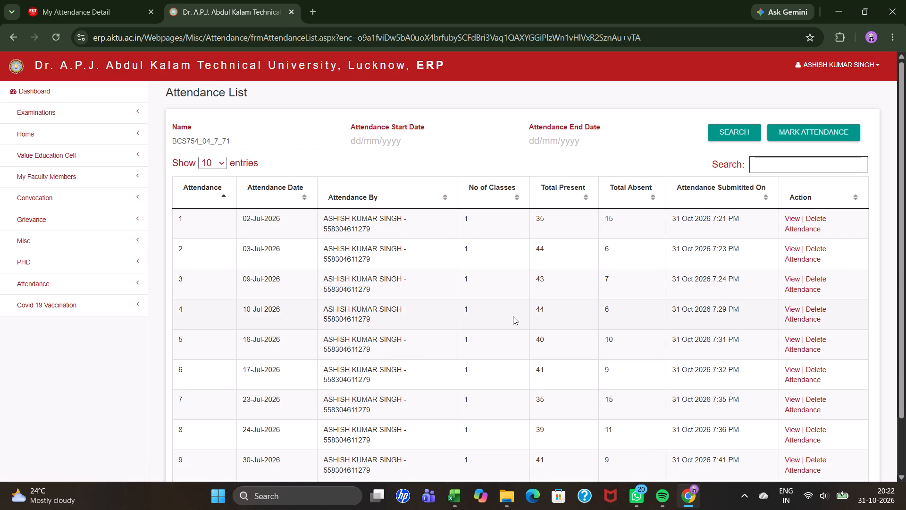
scroll(513, 316, down, 4)
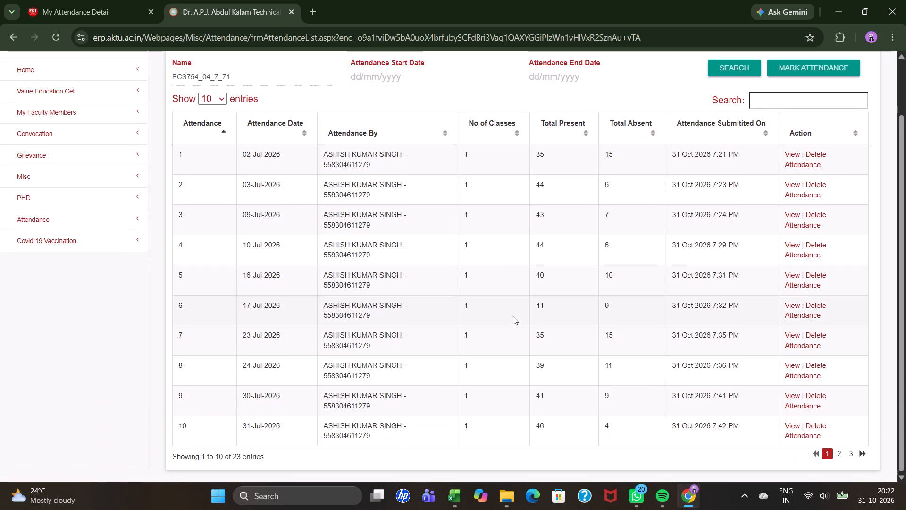
click(839, 452)
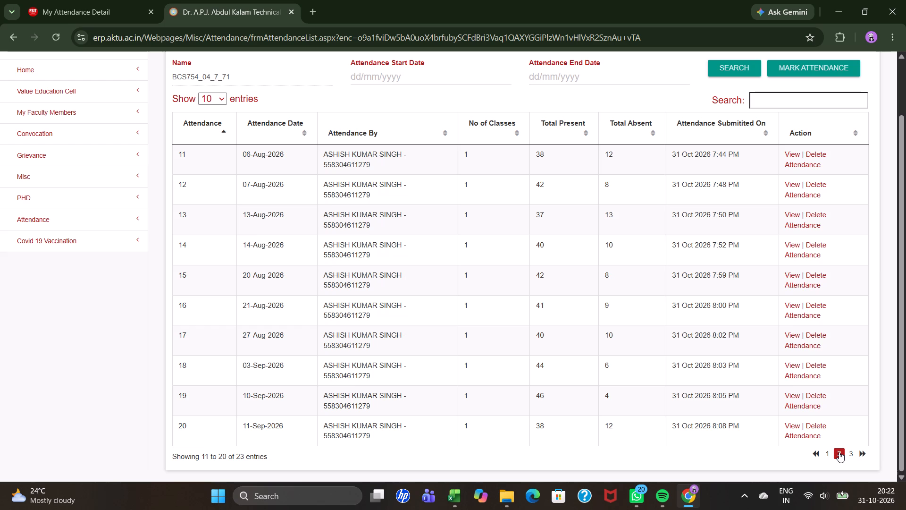
click(853, 453)
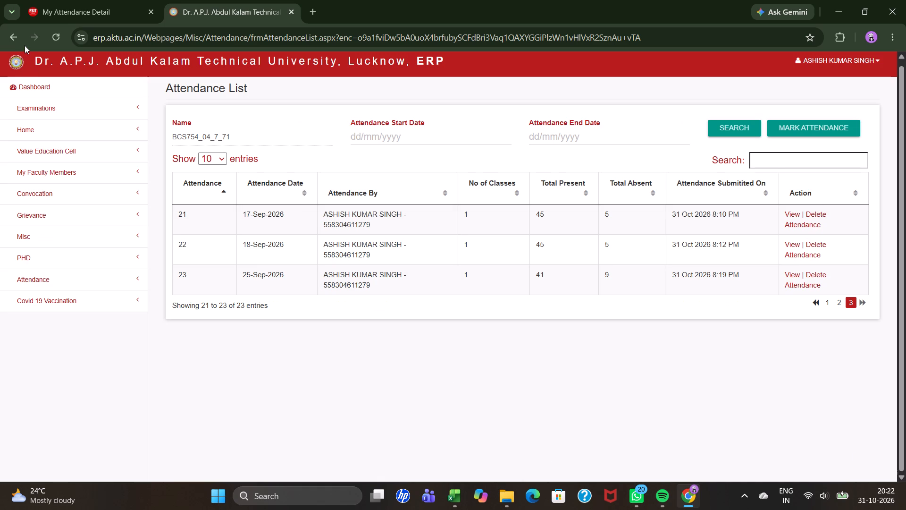
Start a new attendance entry for register BCS754_04_7_71 and set its attendance date to 24/Sep/2026.
click(822, 126)
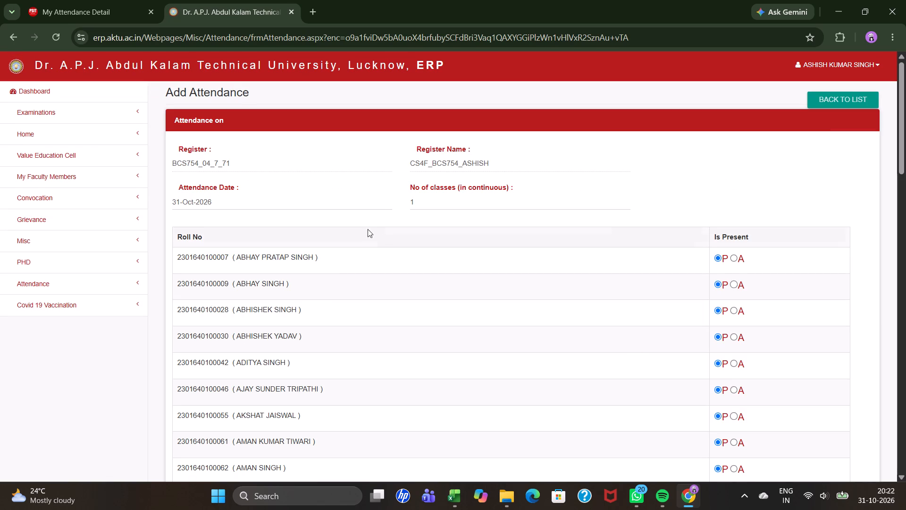
click(342, 206)
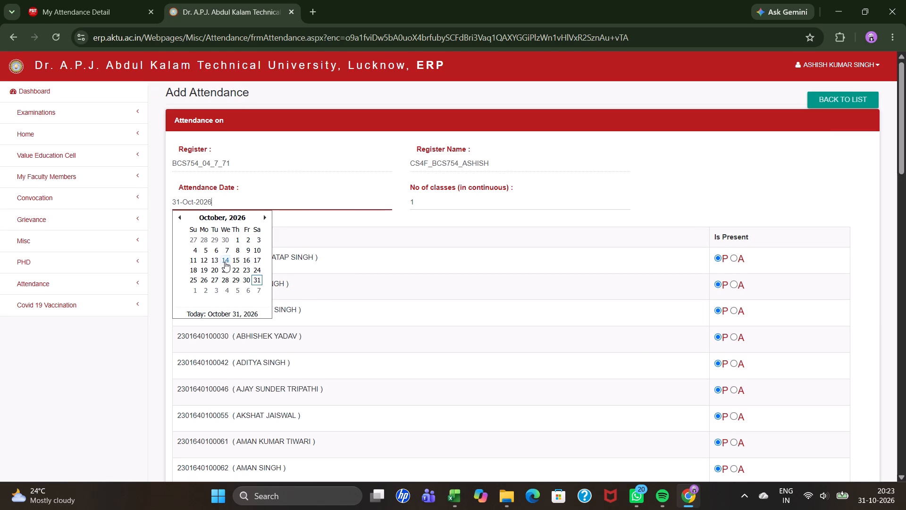
click(55, 31)
click(282, 200)
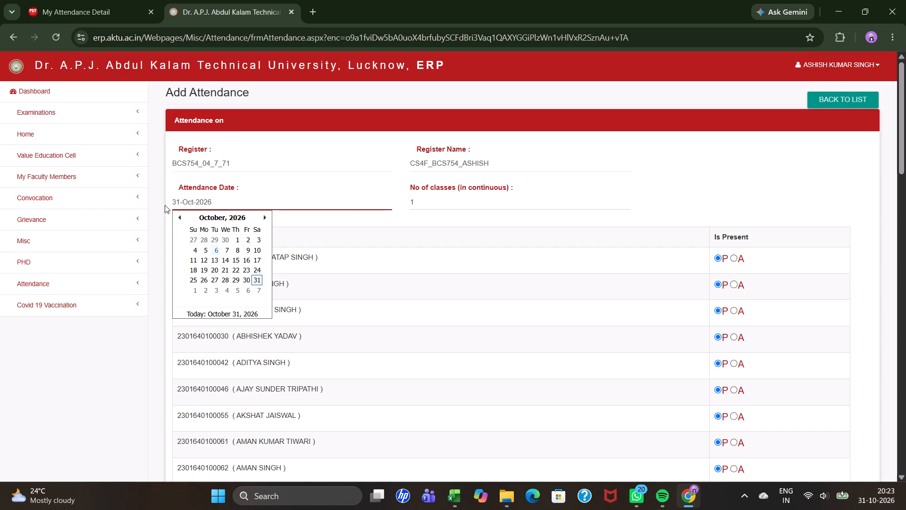
click(183, 221)
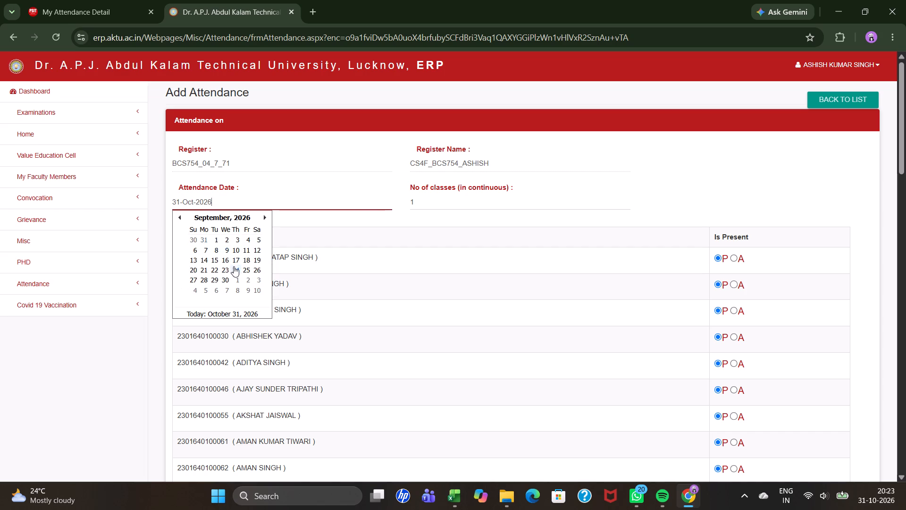
click(235, 267)
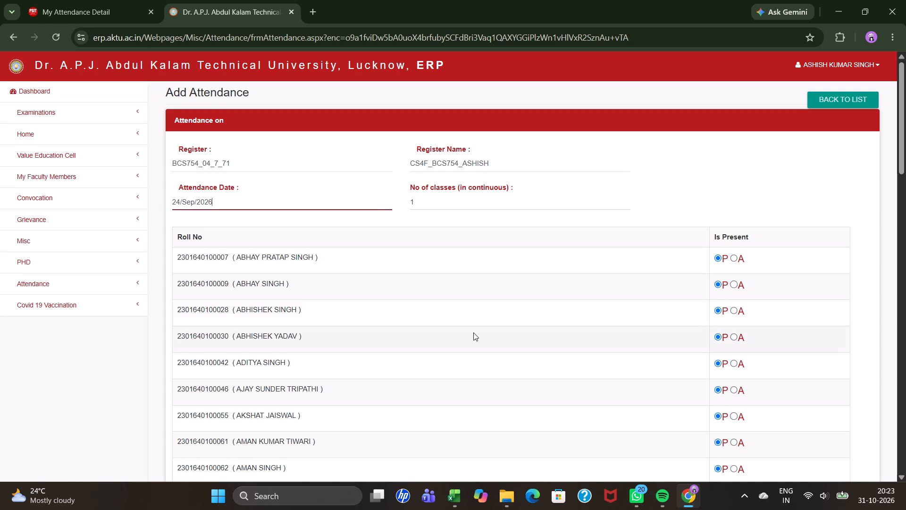
Bring up the PSIT-CS-IV-F attendance workbook in Excel and arrange it side by side with the ERP attendance form.
click(461, 494)
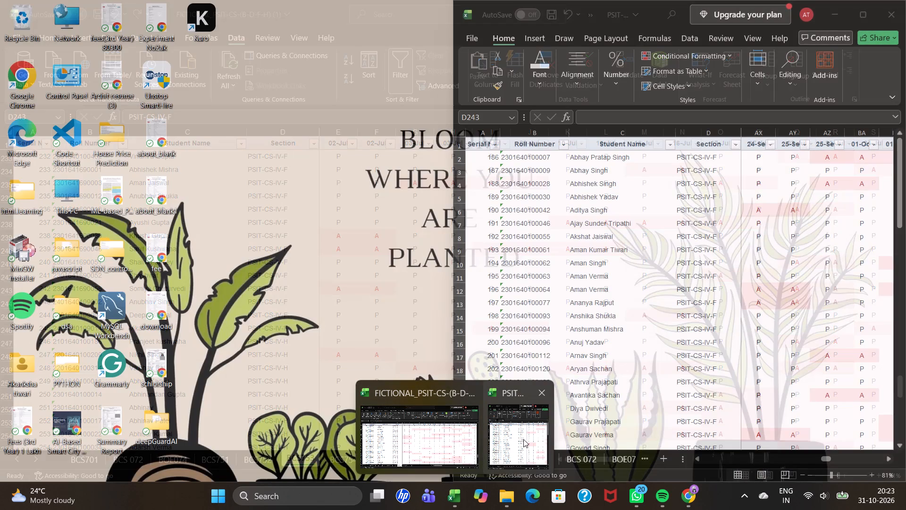
click(523, 439)
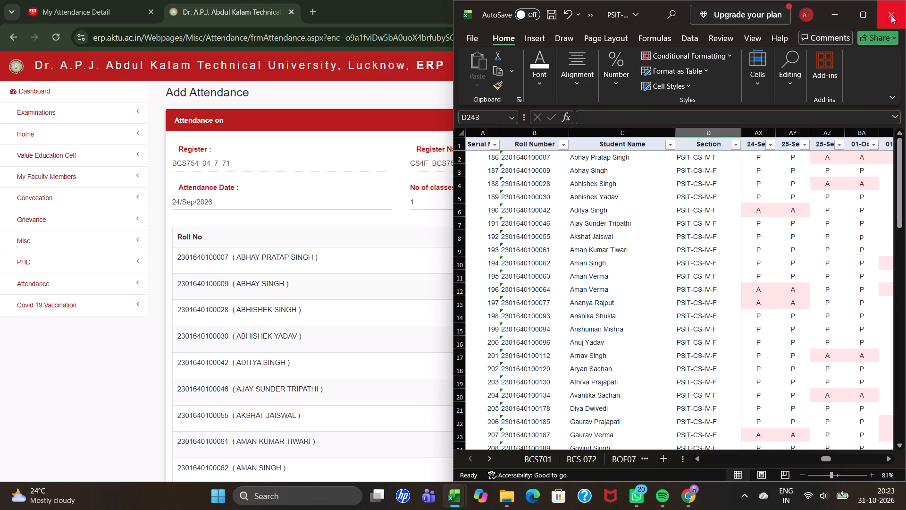
click(829, 55)
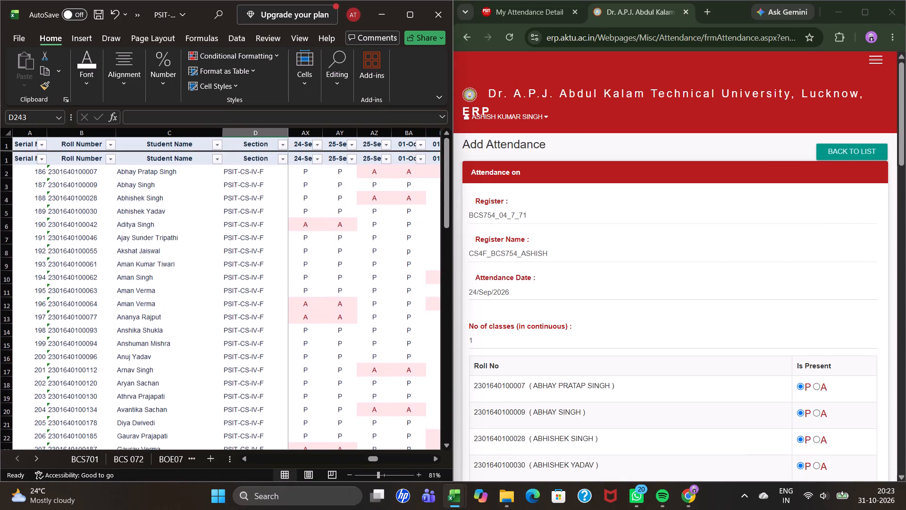
Filter the 24-Sep column of the Excel attendance sheet to show only the students marked A.
click(316, 144)
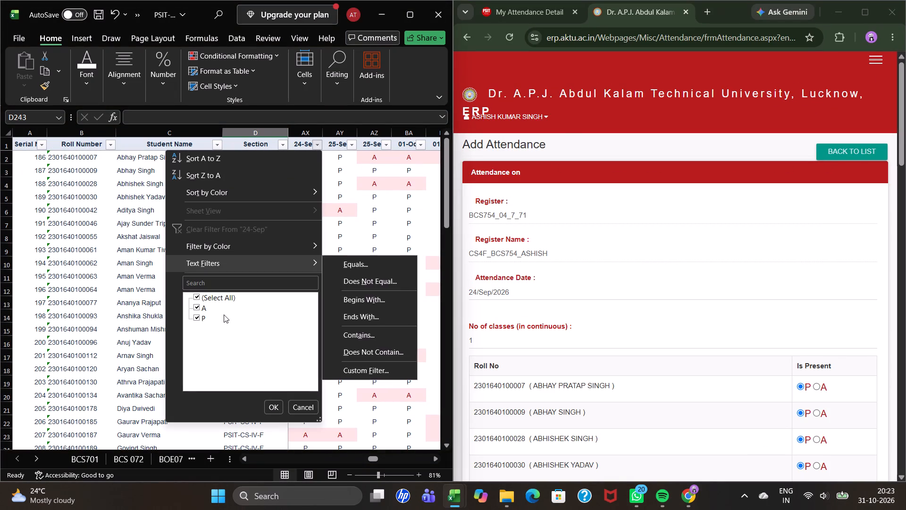
click(195, 318)
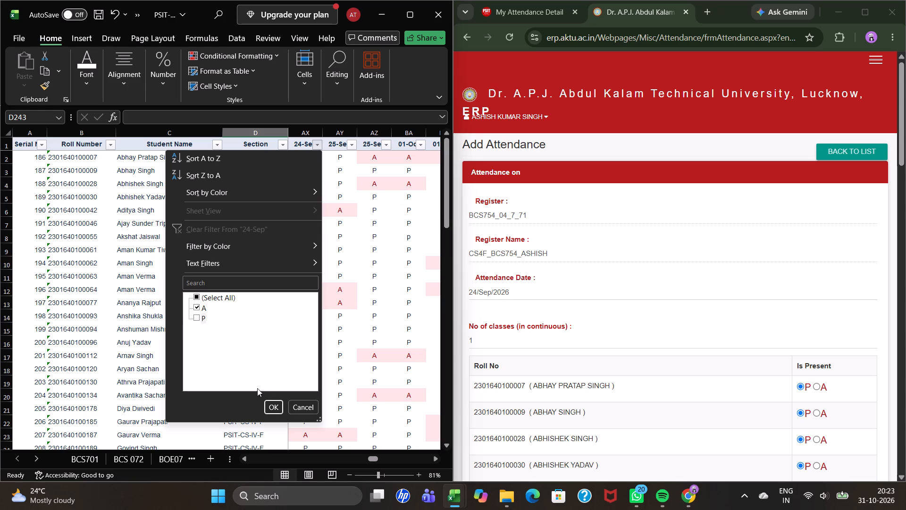
click(274, 408)
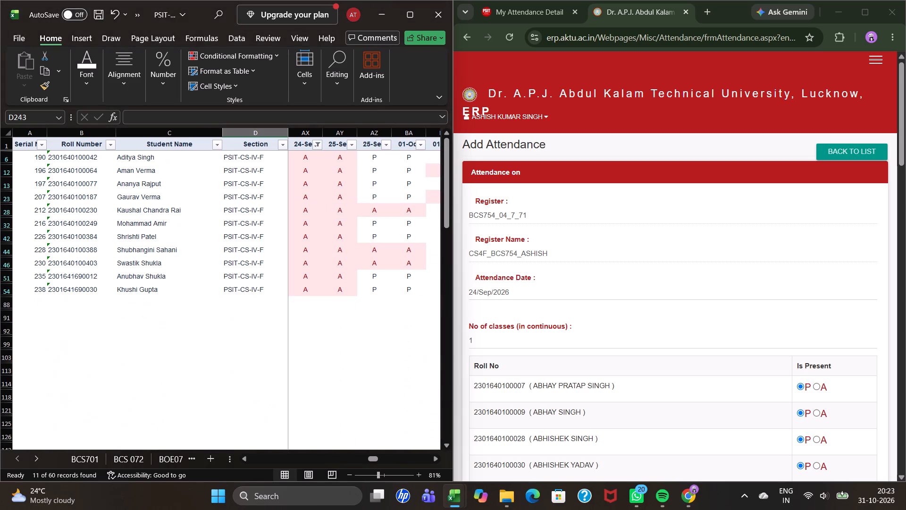
Mark the first four students of the filtered 24-Sep list as absent (A) in the ERP form for 24/Sep/2026.
scroll(598, 396, down, 1)
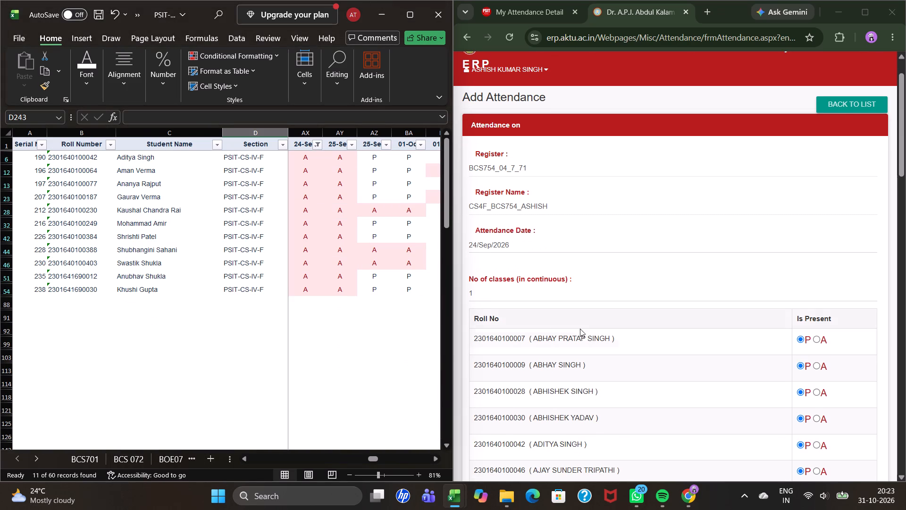
scroll(583, 338, down, 2)
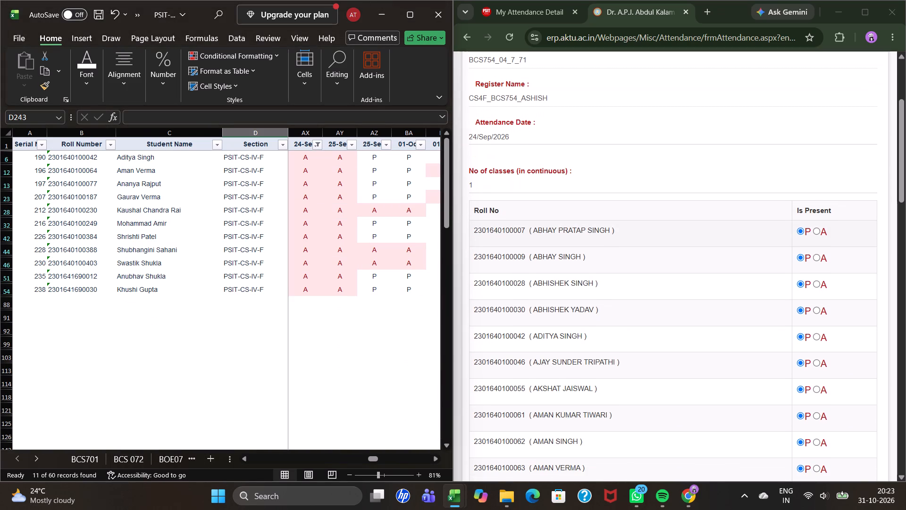
click(817, 336)
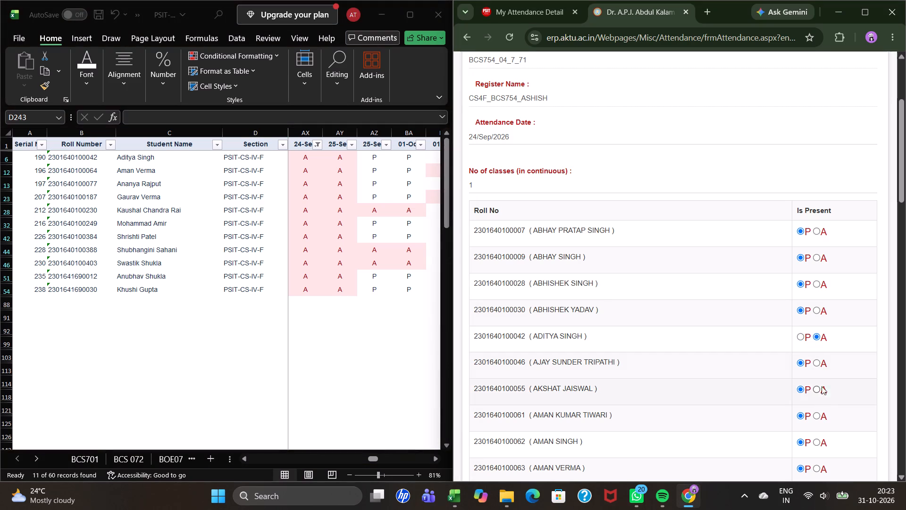
scroll(802, 448, down, 1)
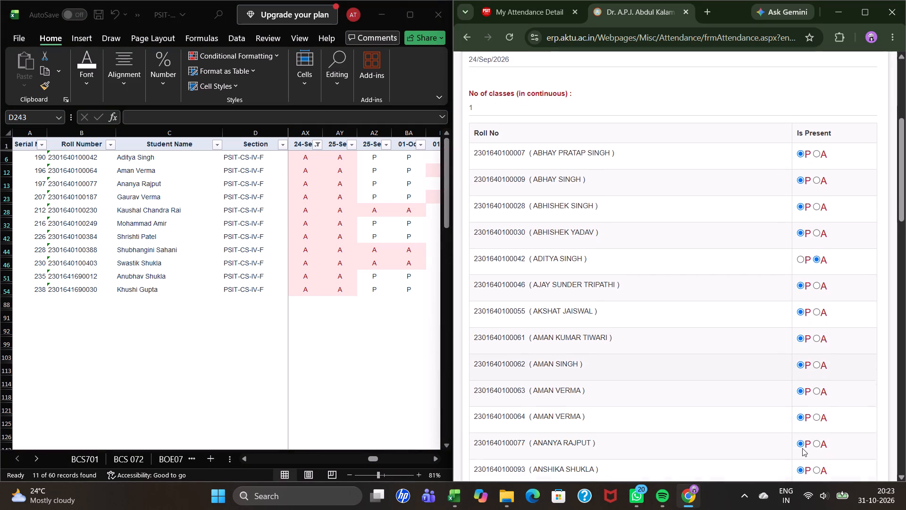
scroll(802, 448, down, 1)
click(815, 387)
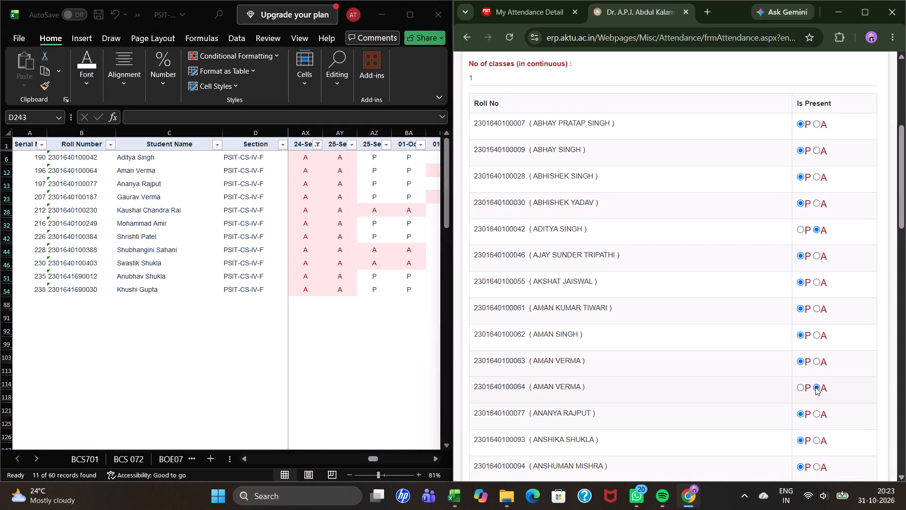
scroll(827, 432, down, 1)
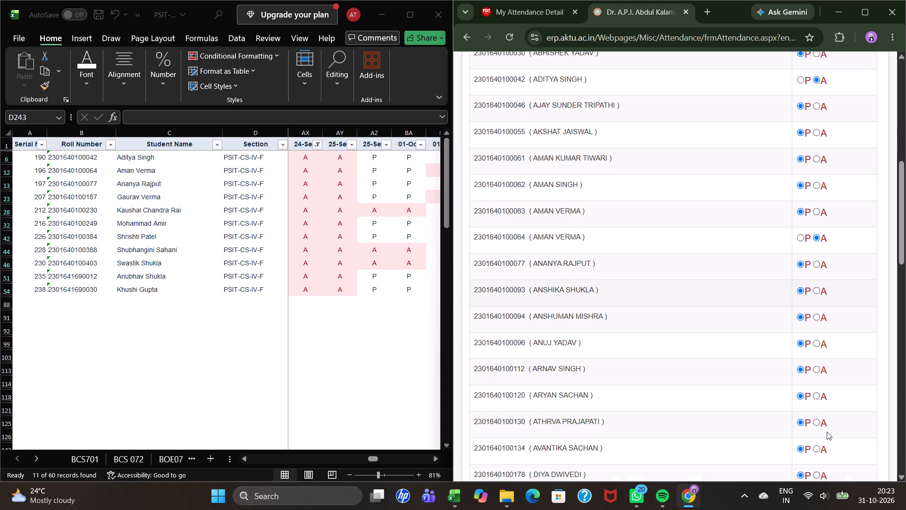
scroll(827, 432, down, 2)
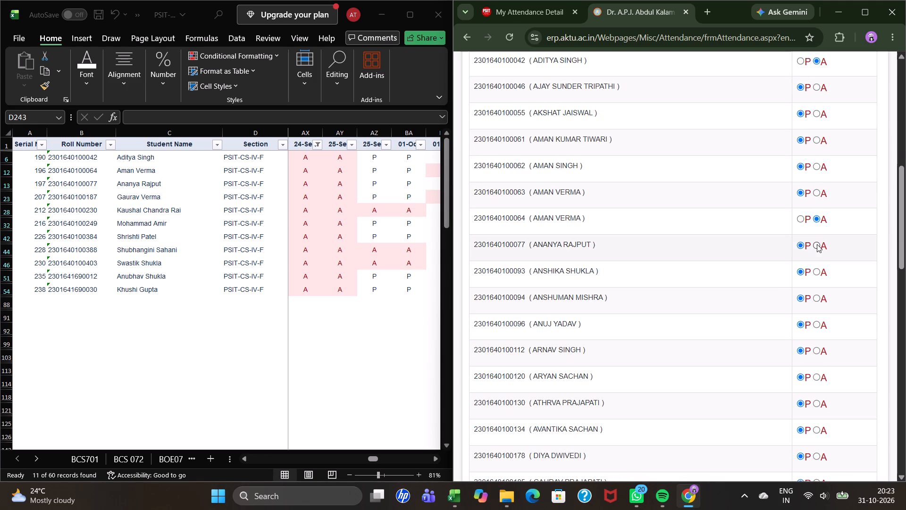
click(816, 244)
scroll(810, 431, down, 3)
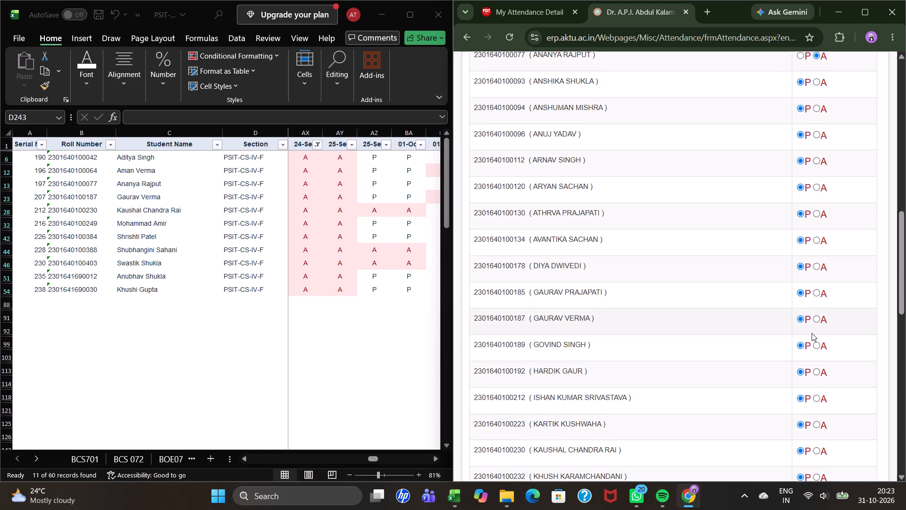
click(817, 321)
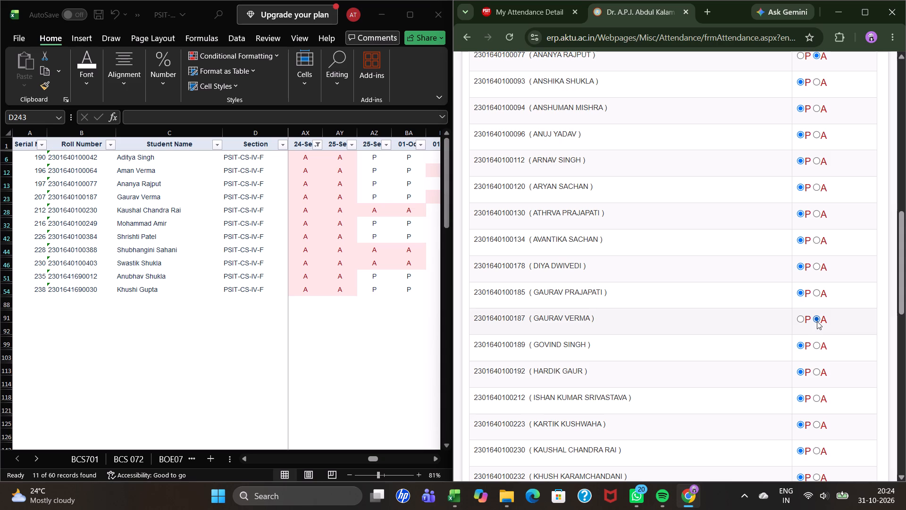
Mark the next five students of the filtered 24-Sep list as absent (A) in the ERP attendance form.
scroll(816, 373, down, 3)
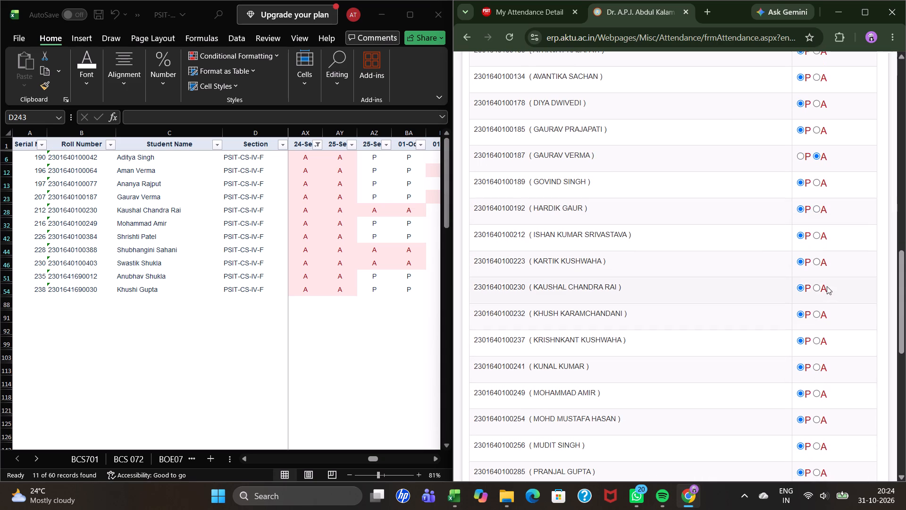
click(818, 289)
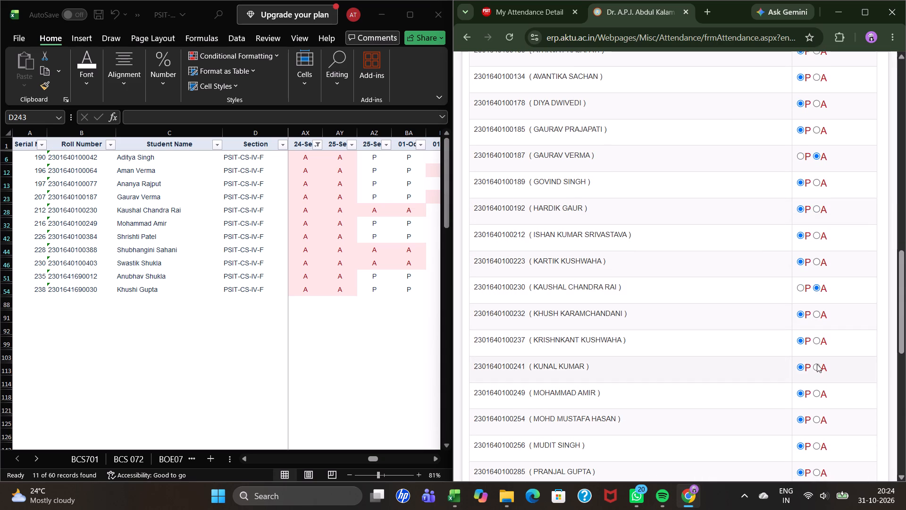
scroll(817, 364, down, 3)
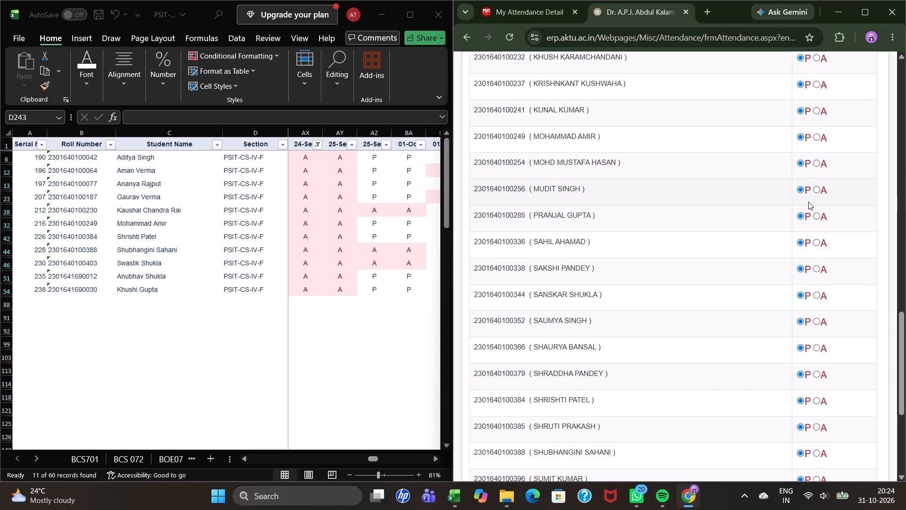
click(815, 136)
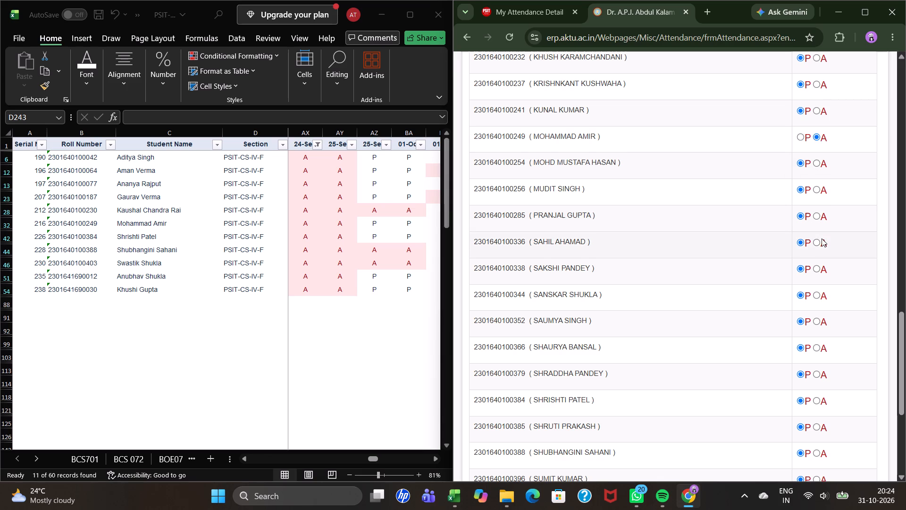
scroll(822, 238, down, 3)
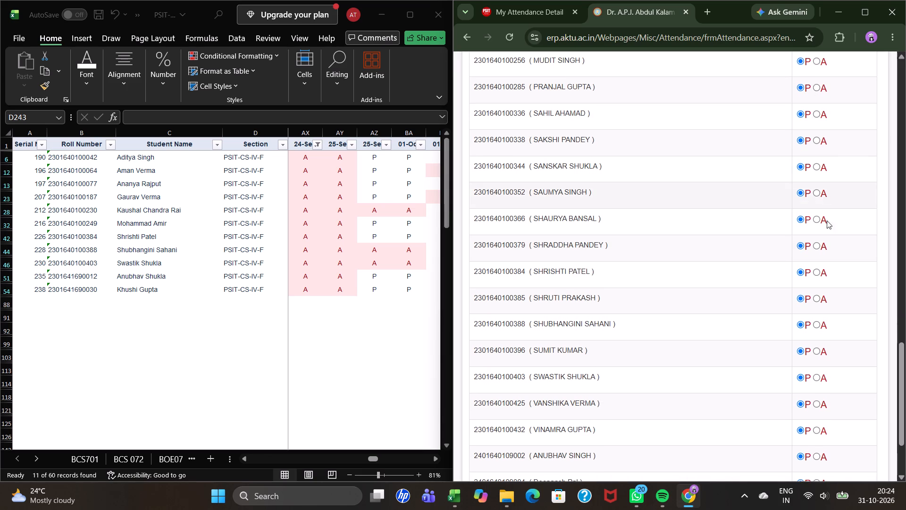
click(814, 271)
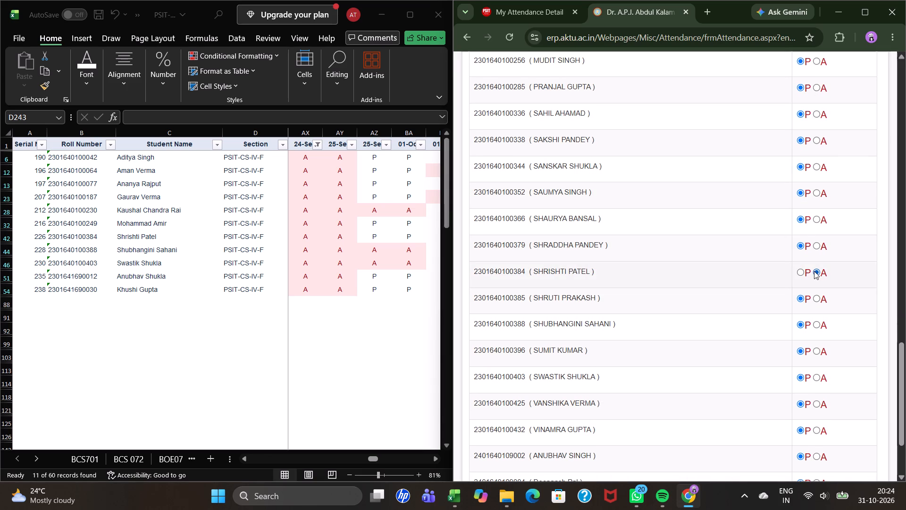
scroll(812, 317, down, 3)
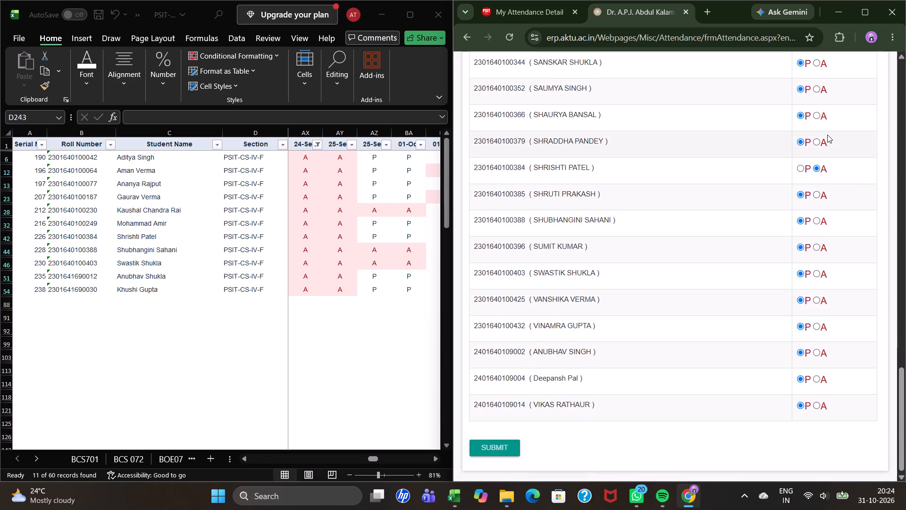
click(818, 220)
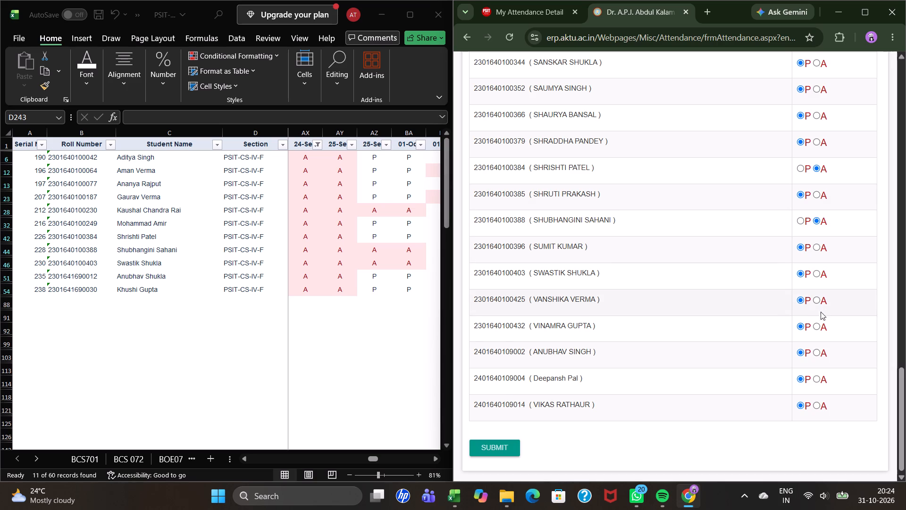
click(815, 273)
Check the end of the student list, submit the 24/Sep/2026 attendance, and dismiss the closing dialog.
scroll(588, 332, up, 11)
scroll(588, 332, down, 12)
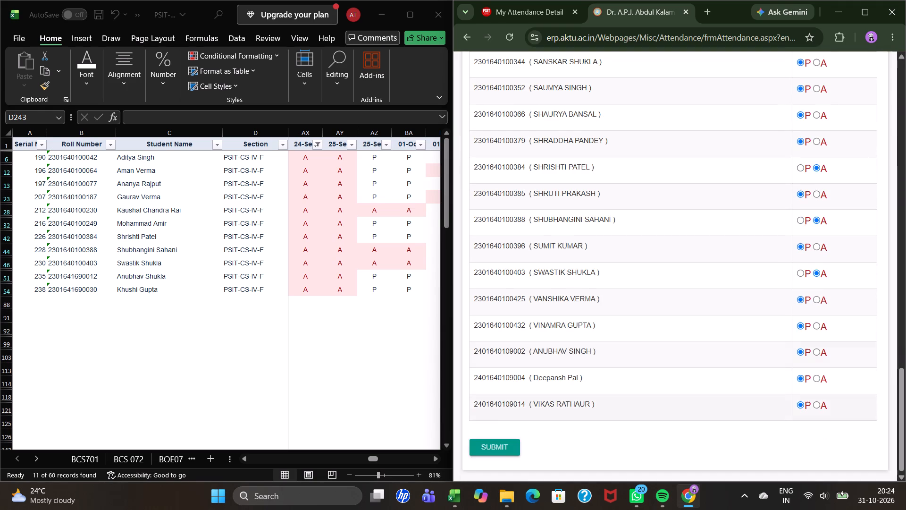
click(500, 443)
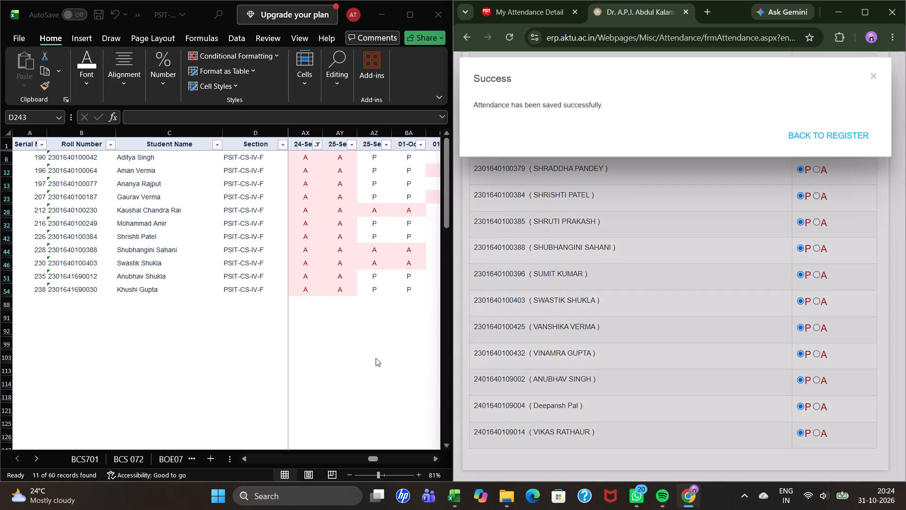
click(376, 358)
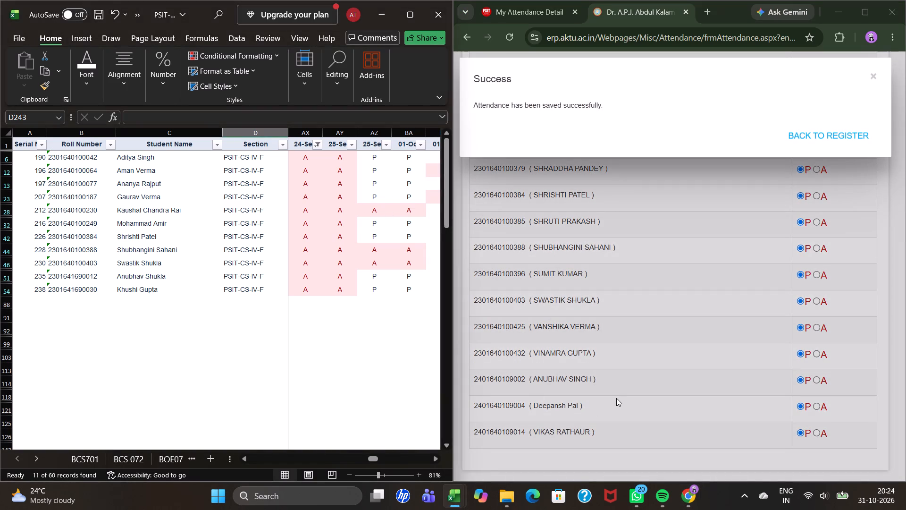
click(616, 398)
Clear the filter from the 24-Sep column in the Excel attendance sheet.
click(351, 143)
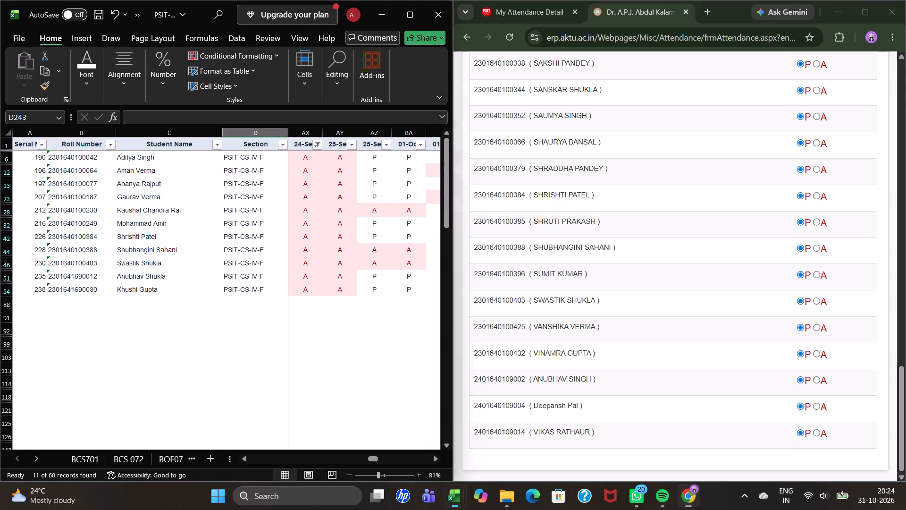
click(318, 144)
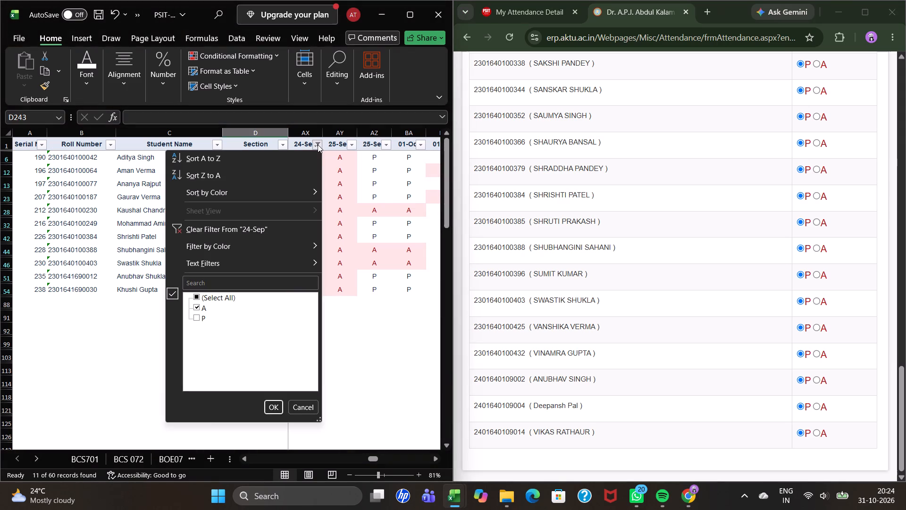
click(279, 228)
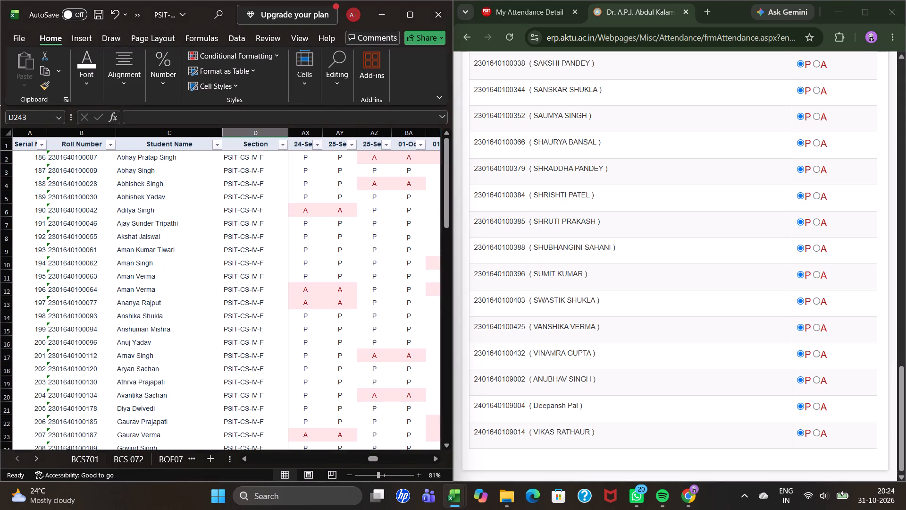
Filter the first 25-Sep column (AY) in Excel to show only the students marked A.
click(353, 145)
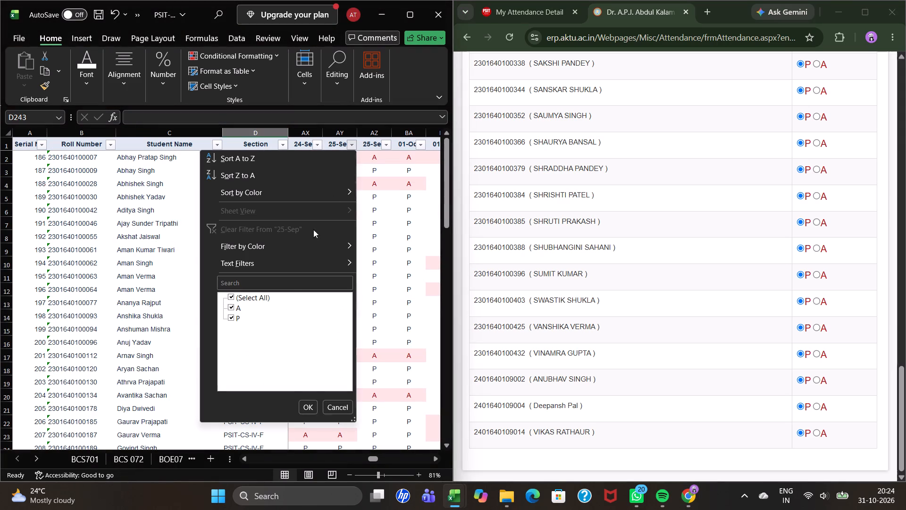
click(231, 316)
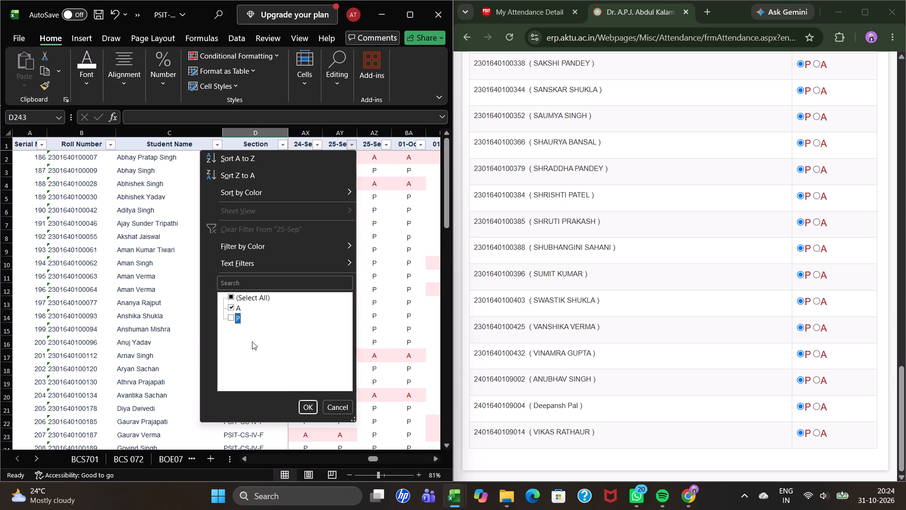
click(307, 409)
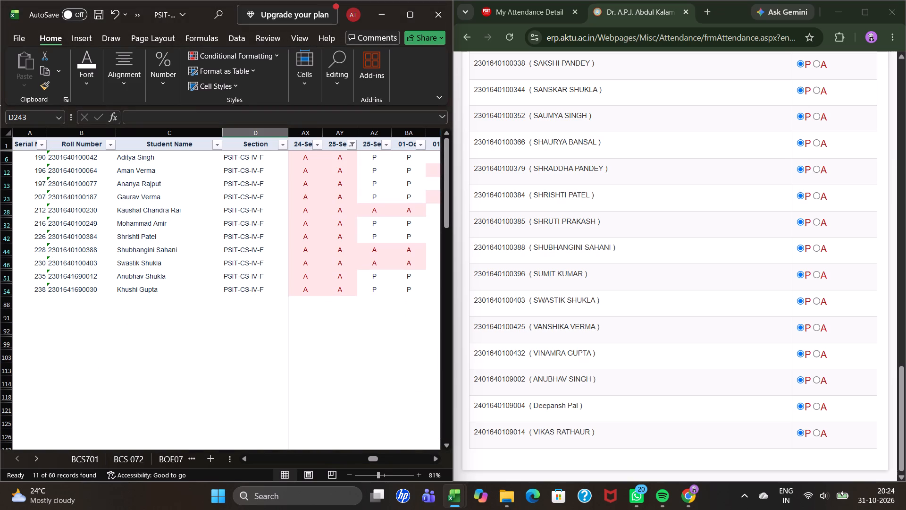
Filter the second 25-Sep column (AZ) to show only A, and clear the filter on the first 25-Sep column (AY).
click(387, 144)
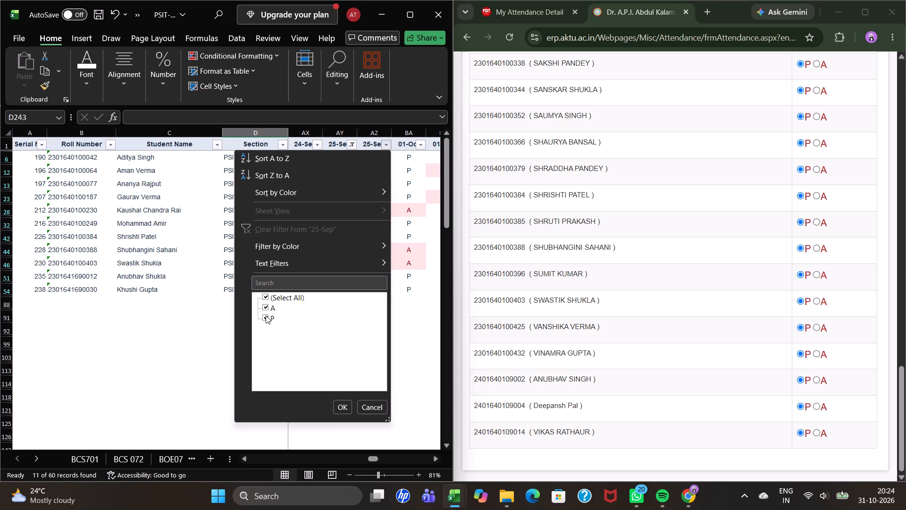
click(266, 315)
click(339, 408)
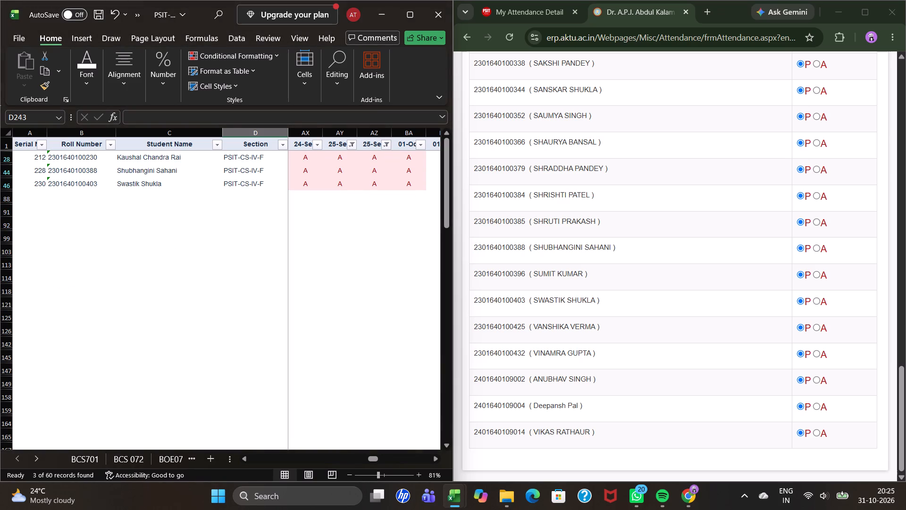
click(352, 143)
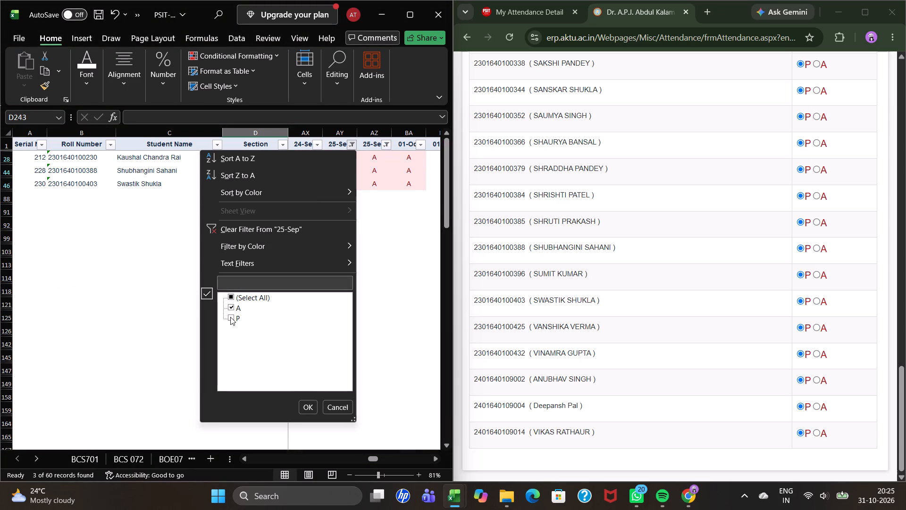
click(278, 225)
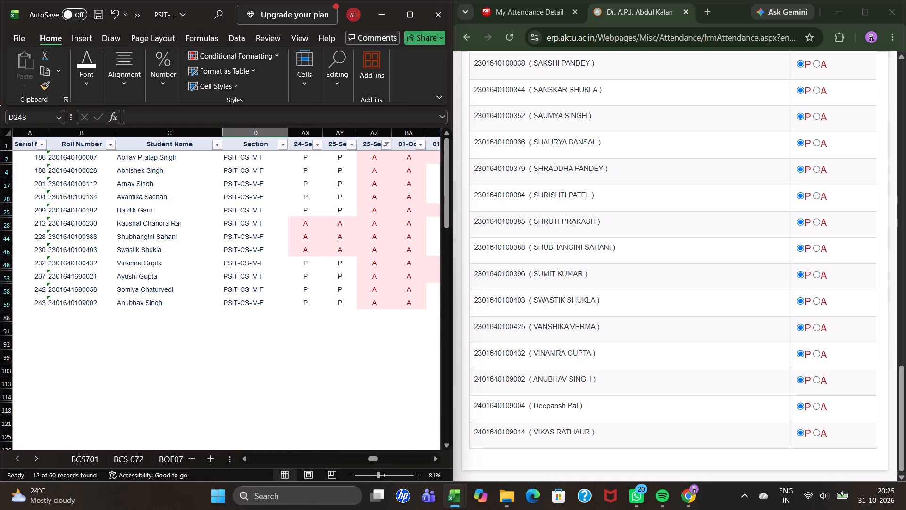
Clear the filter from the second 25-Sep column (AZ) in the Excel attendance sheet.
scroll(391, 223, left, 1)
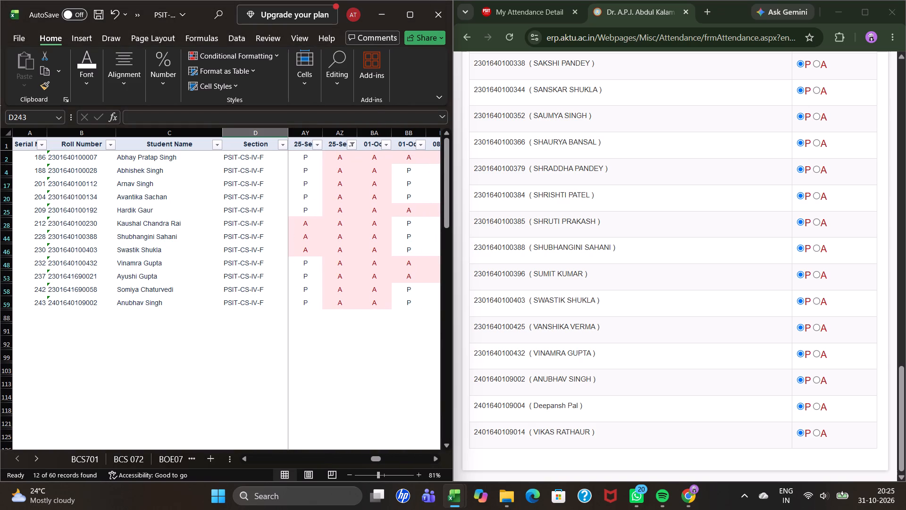
click(385, 146)
click(351, 143)
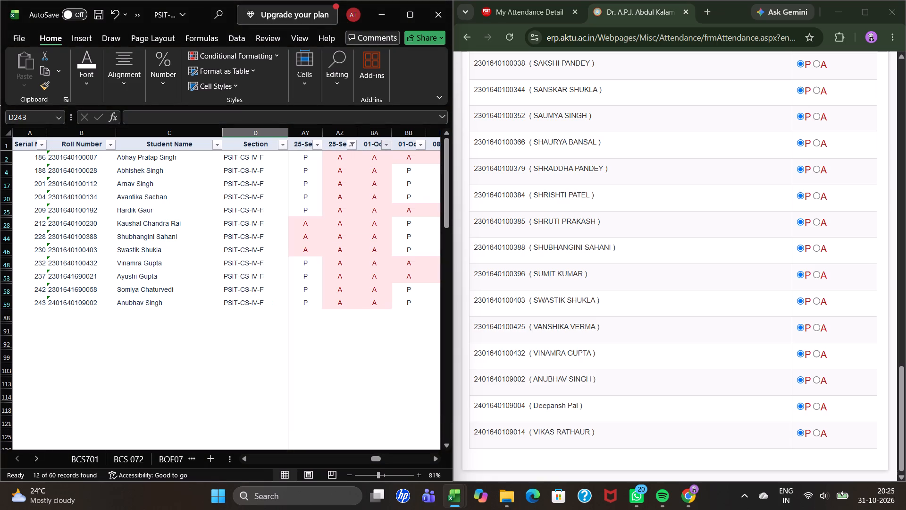
click(351, 143)
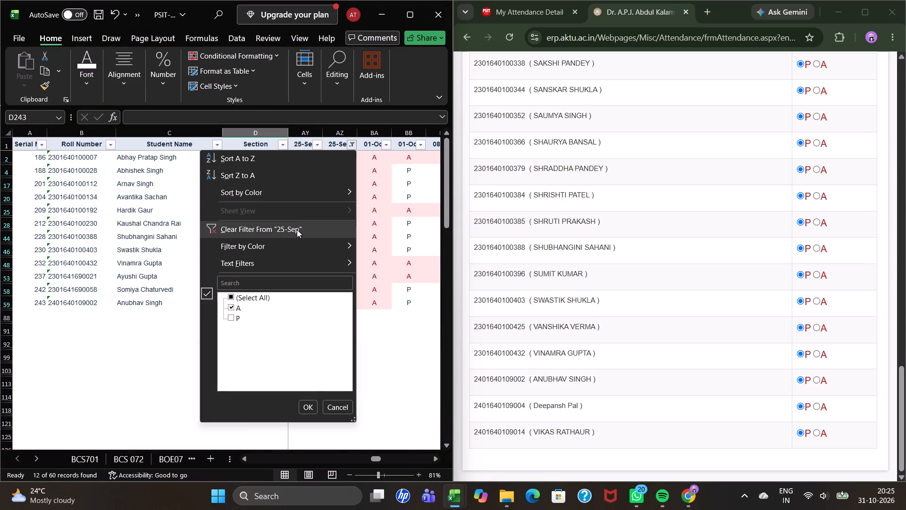
click(297, 229)
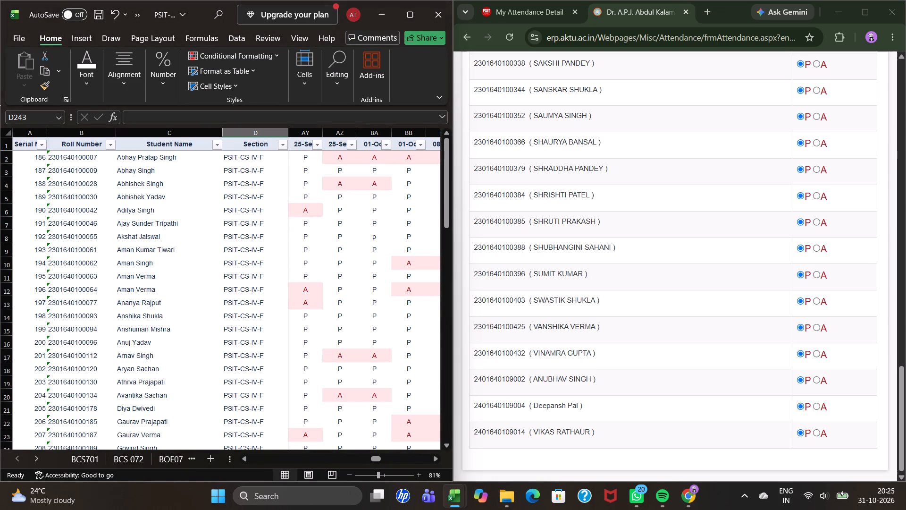
Filter the first 01-Oct column (BA) in the Excel sheet to show only the students marked A.
click(387, 141)
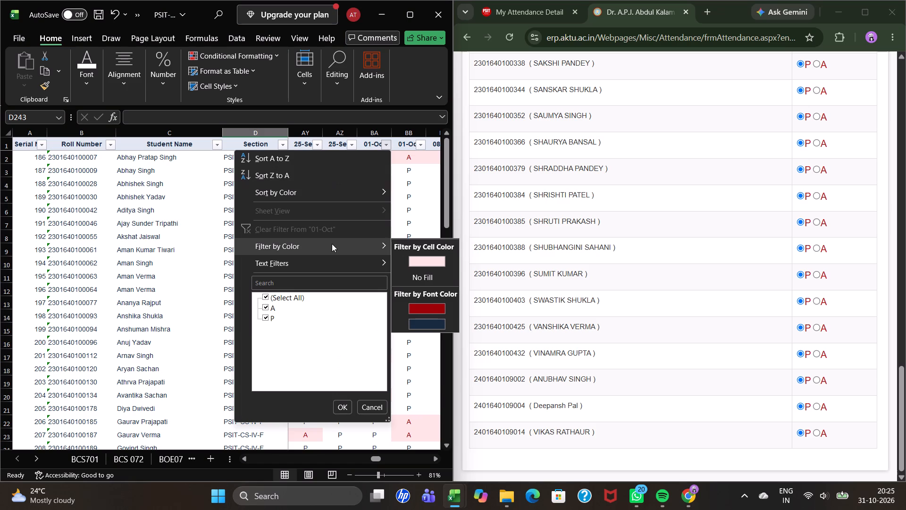
click(267, 317)
click(341, 404)
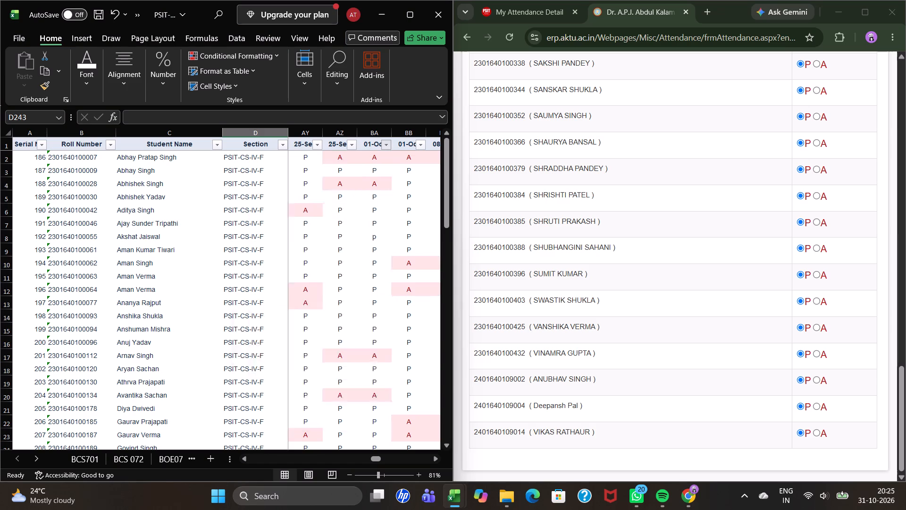
Switch to the AKTU ERP page in Chrome and reload the Add Attendance form for register BCS754_04_7_71.
scroll(638, 264, up, 8)
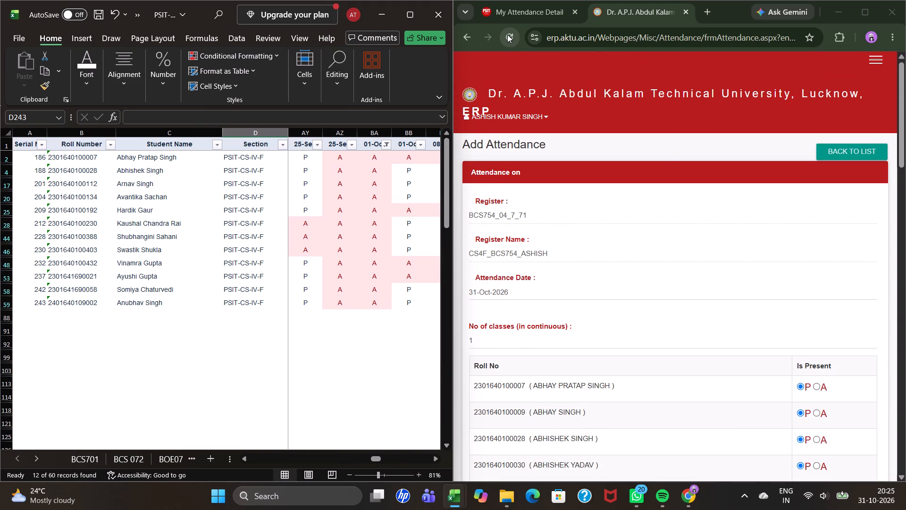
click(507, 34)
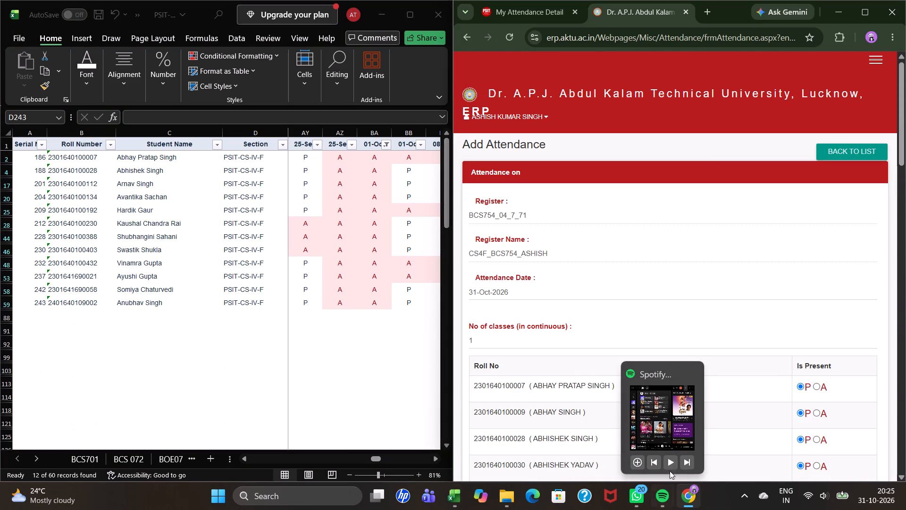
Resume music playback in Spotify.
click(668, 459)
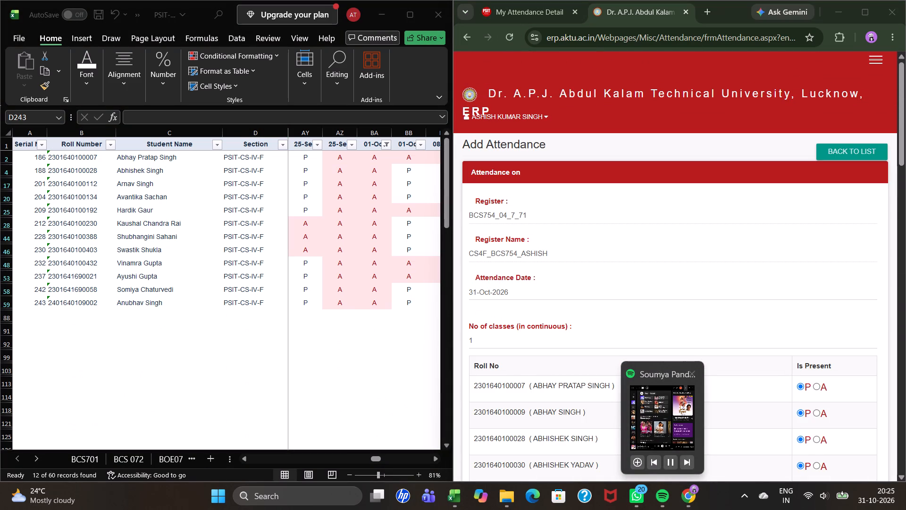
Set the attendance date on the ERP form to 01/Oct/2026.
click(647, 287)
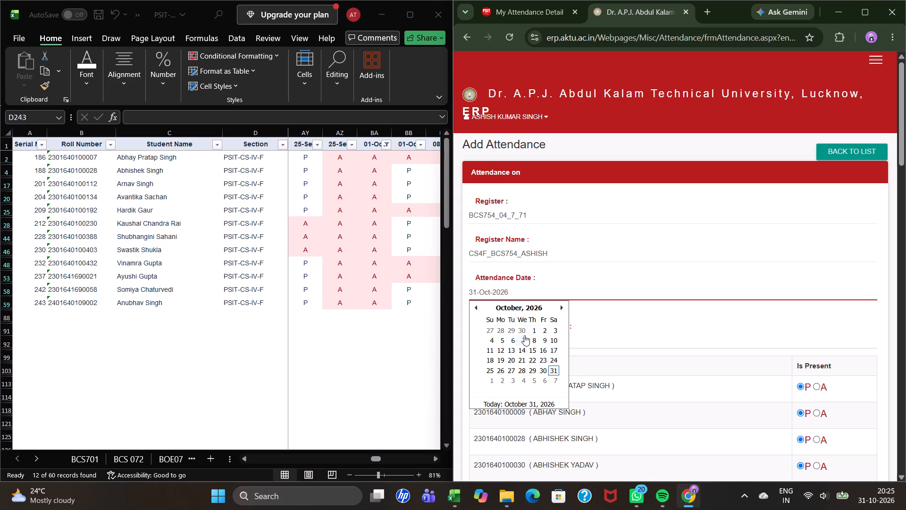
click(533, 330)
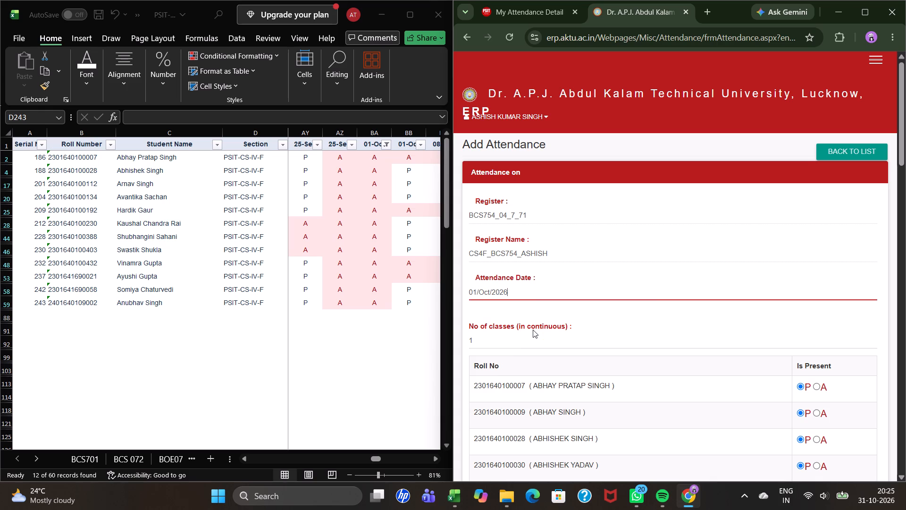
Mark A in the ERP register for the first six students in the filtered 01-Oct list, with roll numbers ending 007, 028, 112, 134, 192 and 230.
scroll(604, 370, down, 1)
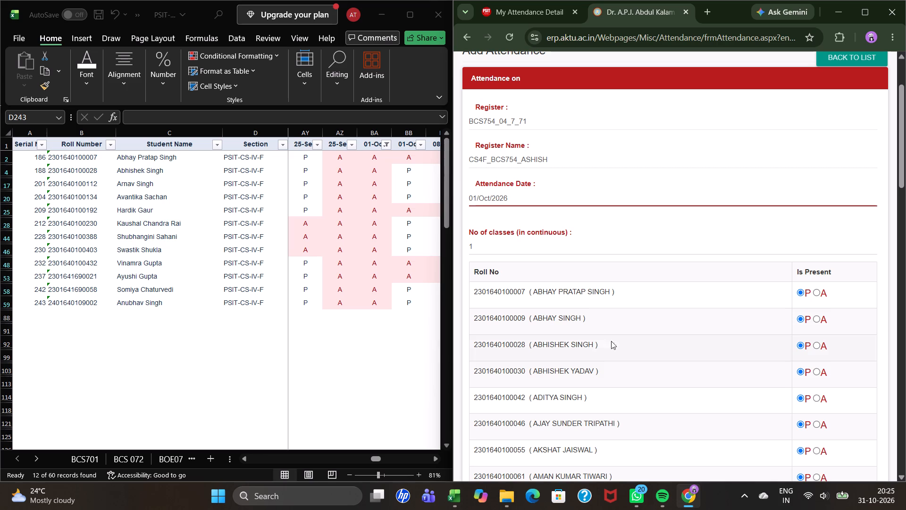
click(818, 293)
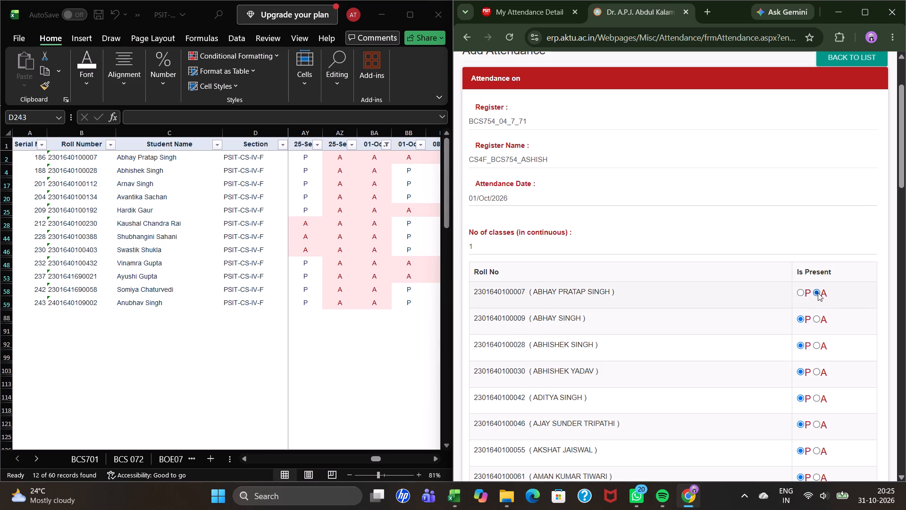
scroll(818, 293, down, 2)
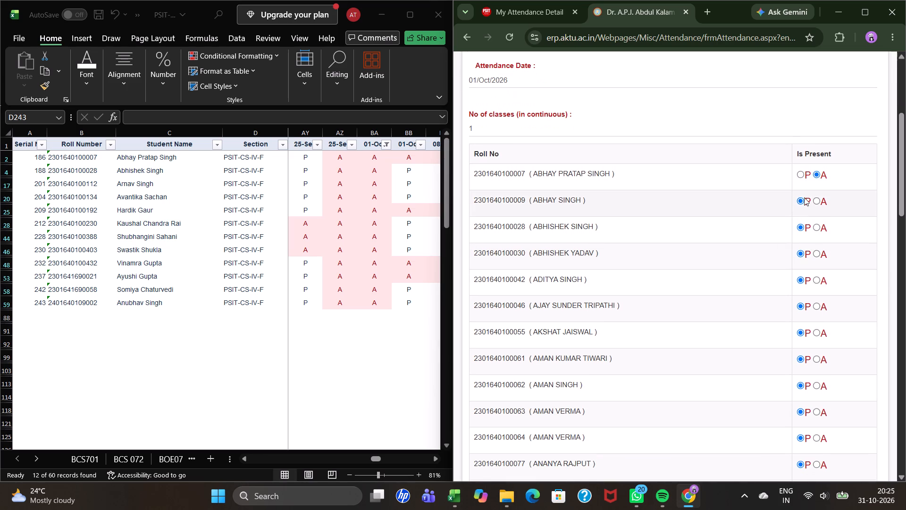
click(818, 228)
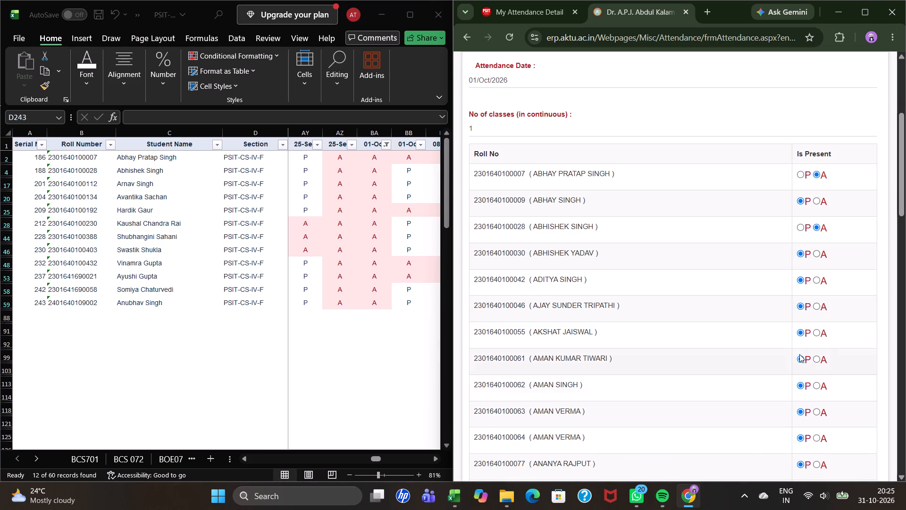
scroll(800, 340, down, 4)
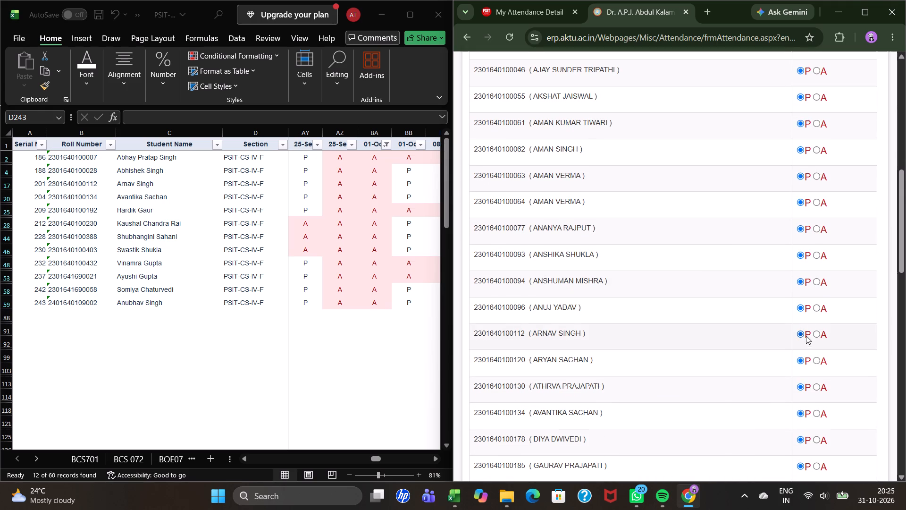
click(816, 335)
scroll(815, 410, down, 1)
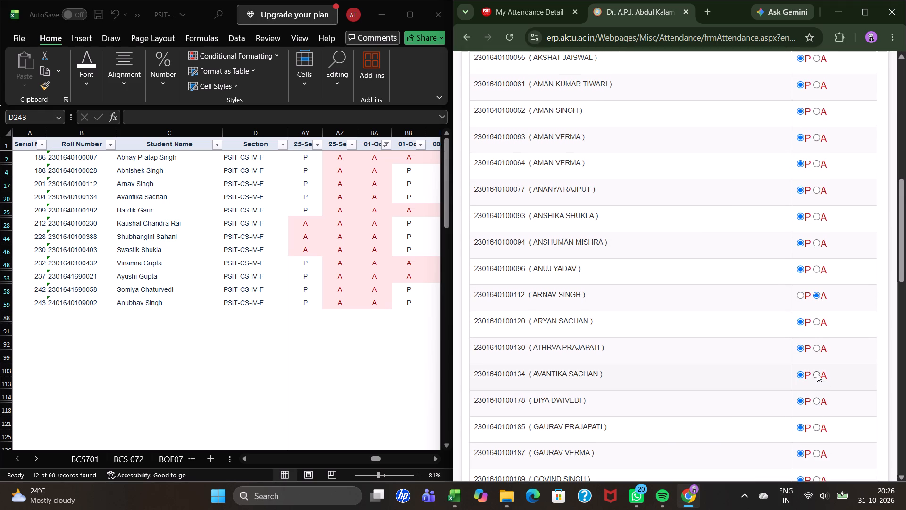
click(817, 374)
scroll(817, 374, down, 4)
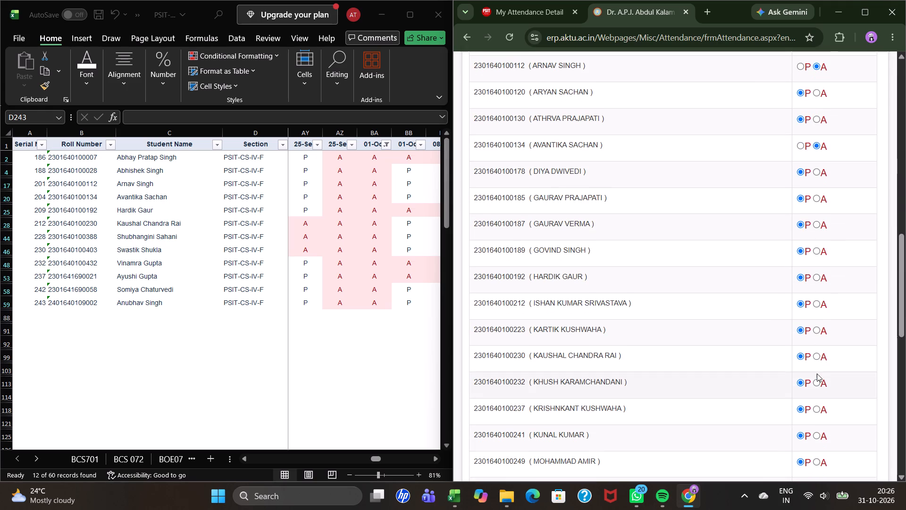
click(819, 280)
scroll(825, 410, down, 1)
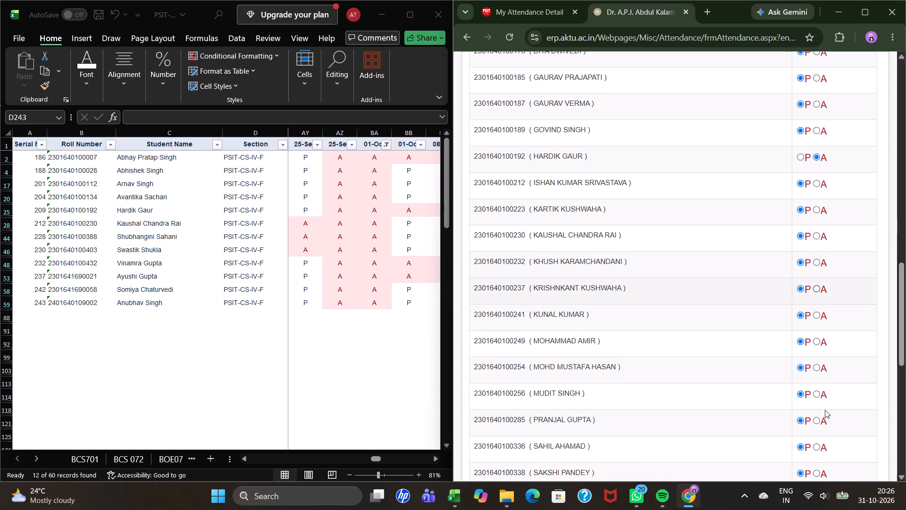
scroll(825, 410, down, 1)
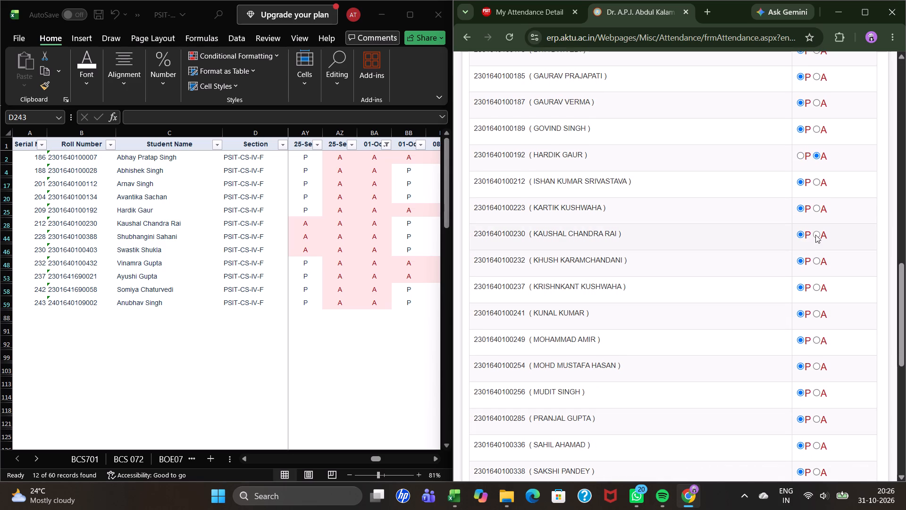
click(815, 235)
Mark A in the ERP register for the listed 01-Oct absentees with roll numbers ending 388, 403, 432 and 002.
scroll(813, 313, down, 3)
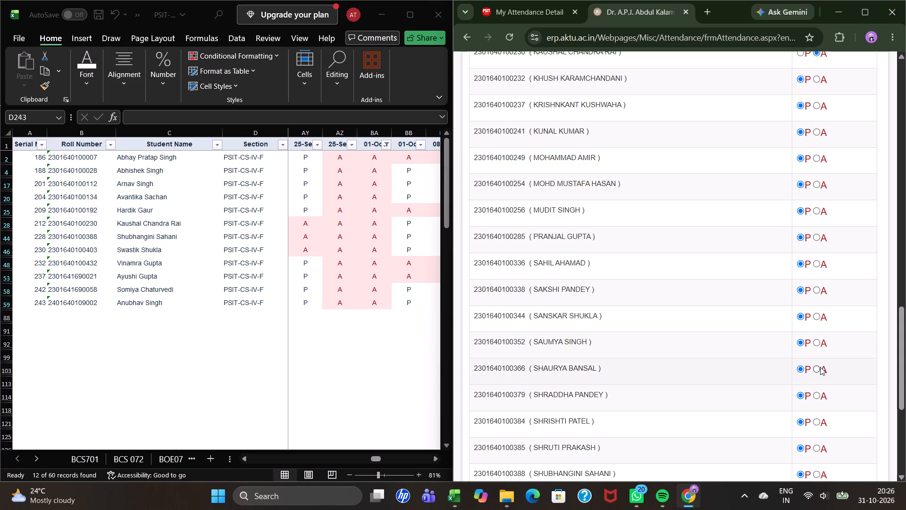
scroll(800, 426, down, 1)
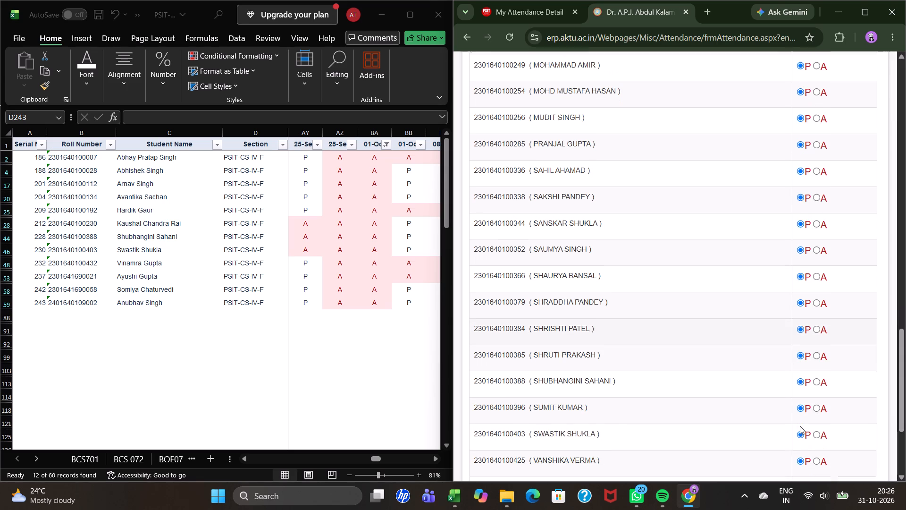
scroll(800, 426, down, 1)
click(818, 381)
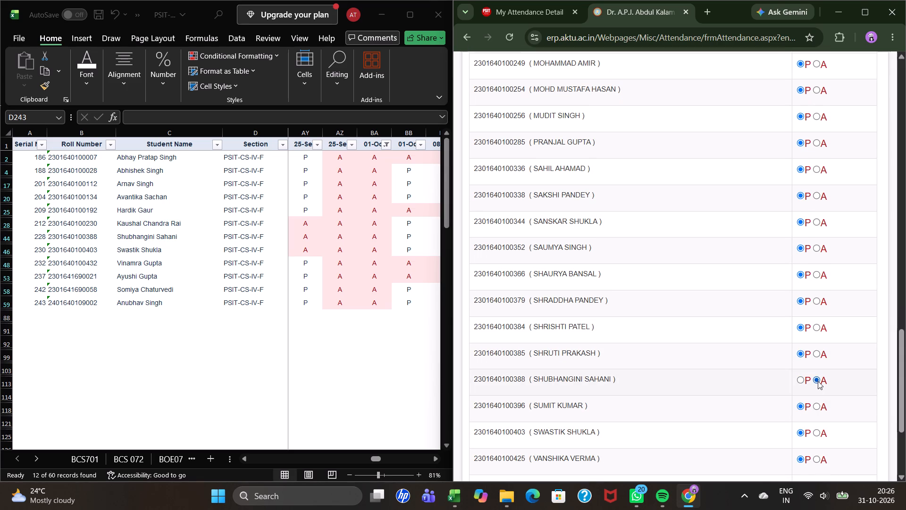
scroll(818, 381, down, 4)
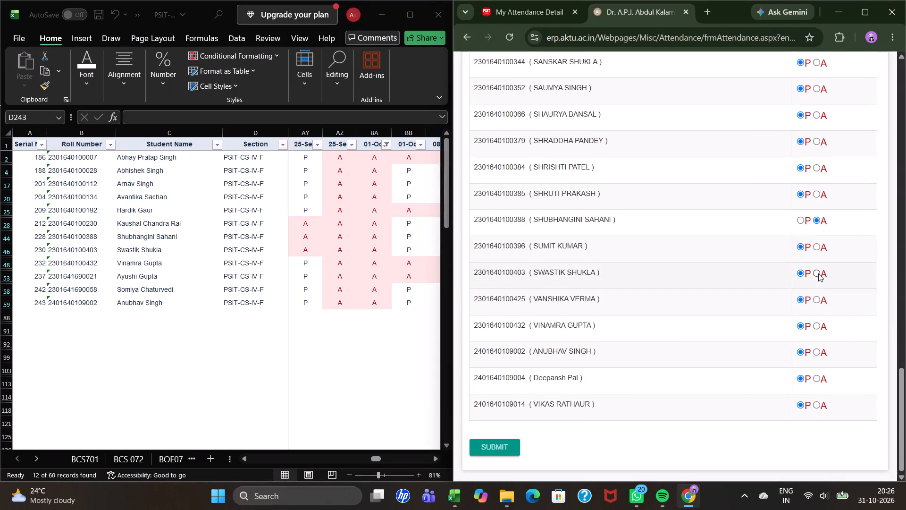
click(818, 272)
click(815, 328)
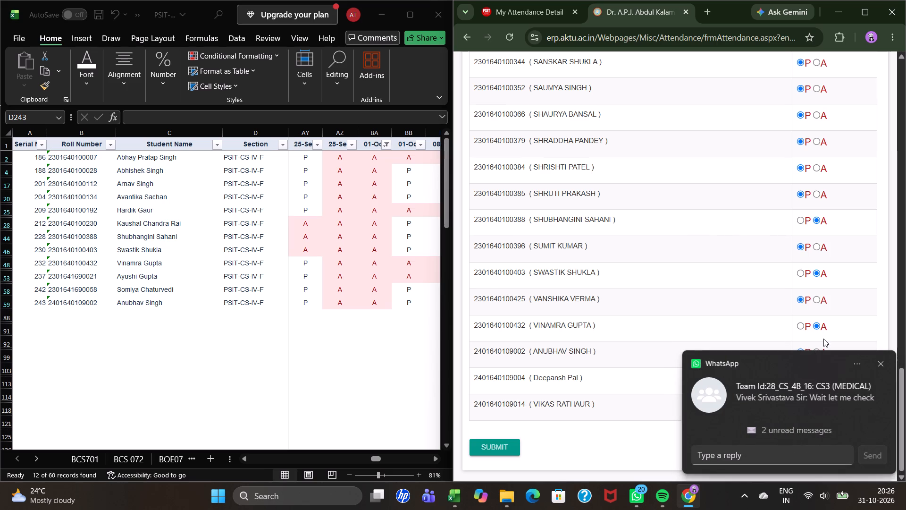
click(881, 362)
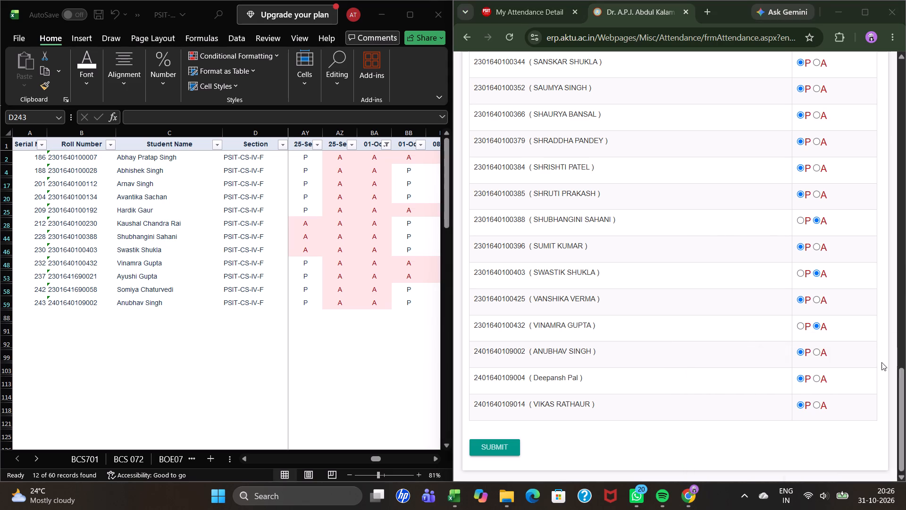
click(819, 349)
Review the marked absences and submit the 01/Oct/2026 attendance form.
scroll(587, 292, up, 11)
scroll(587, 292, down, 10)
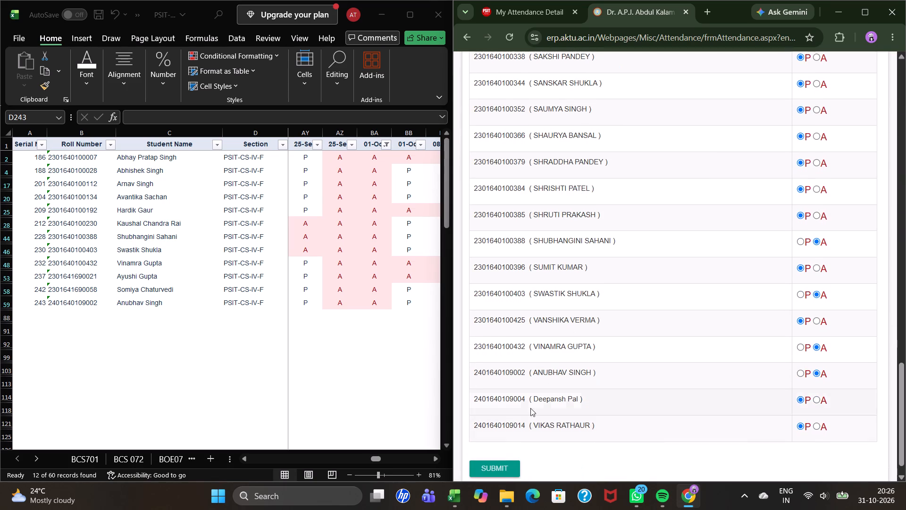
click(502, 467)
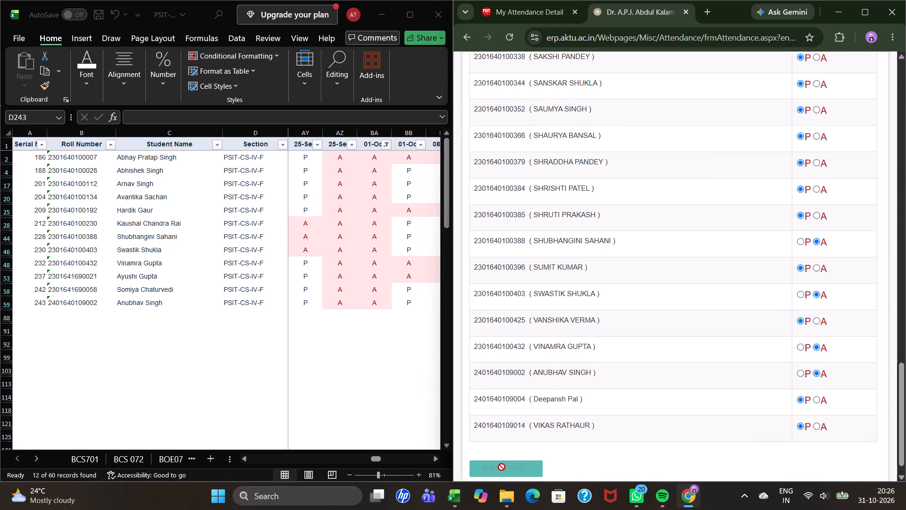
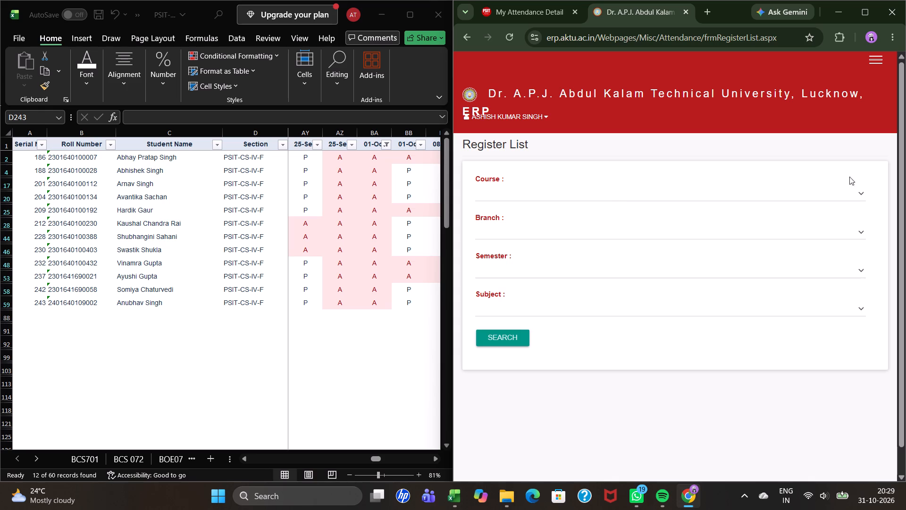
Search the ERP register list for Bachelor of Technology, Computer Science and Engineering, semester 7, subject BCS754 (Startup and Entrepreneurial Activity Assessment#).
click(864, 193)
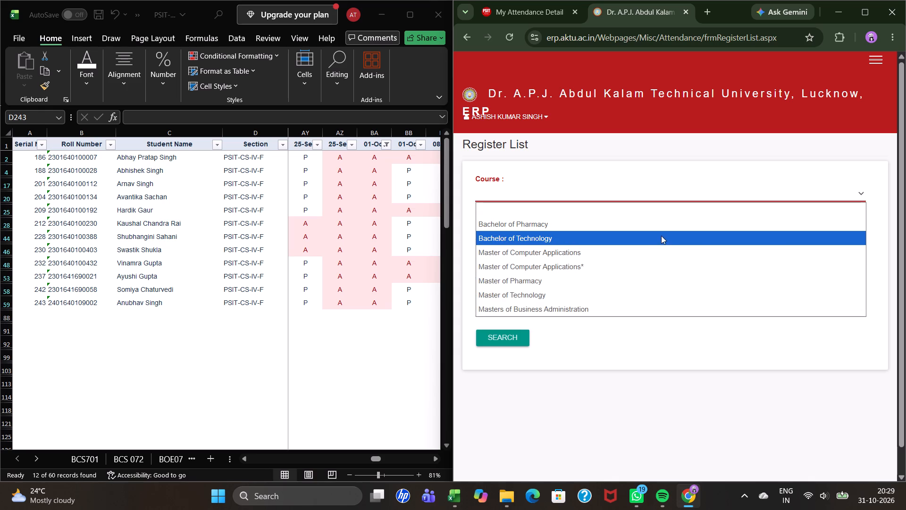
click(651, 238)
click(857, 229)
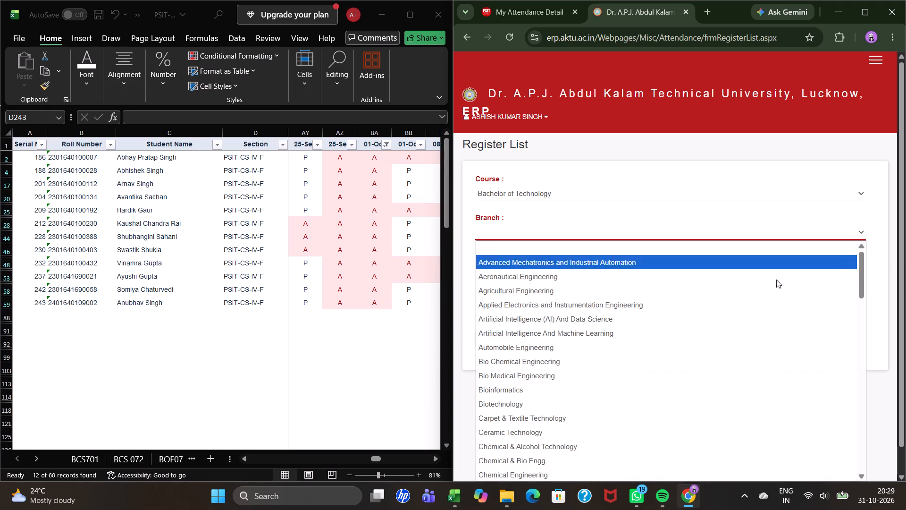
scroll(679, 424, down, 3)
click(581, 394)
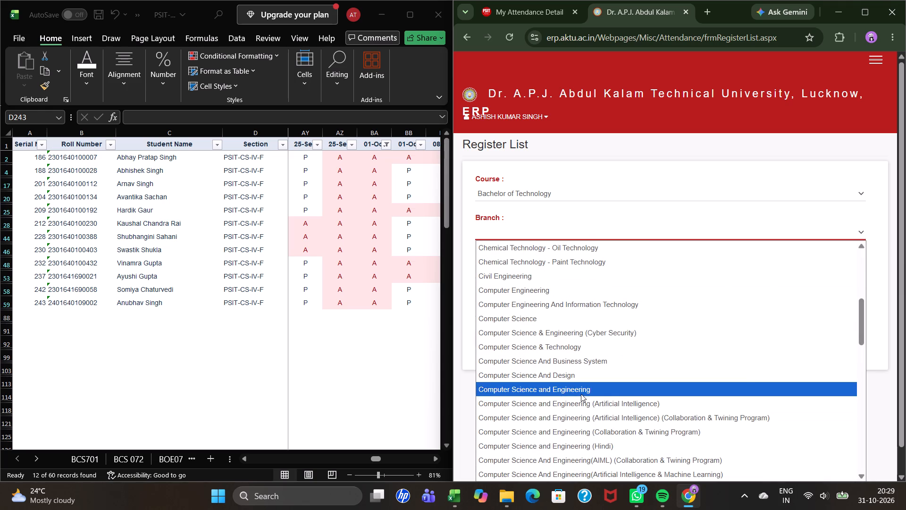
click(861, 269)
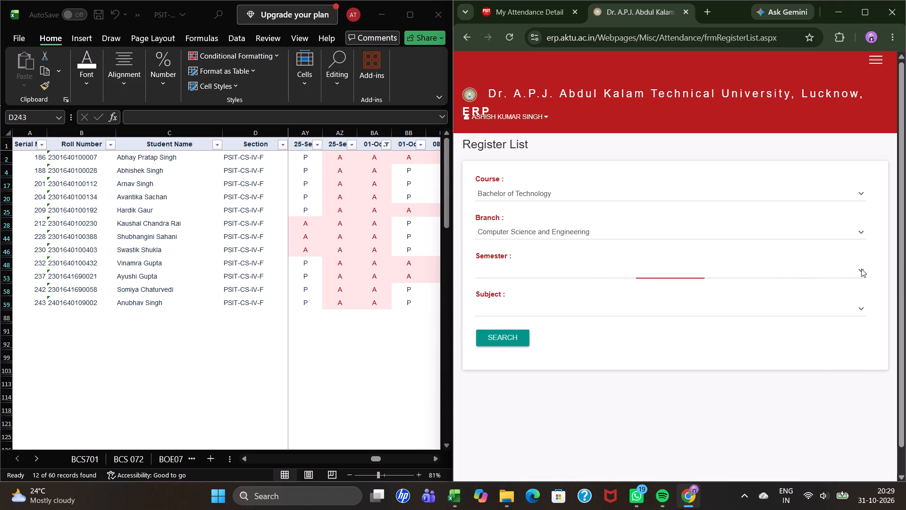
click(622, 399)
click(857, 308)
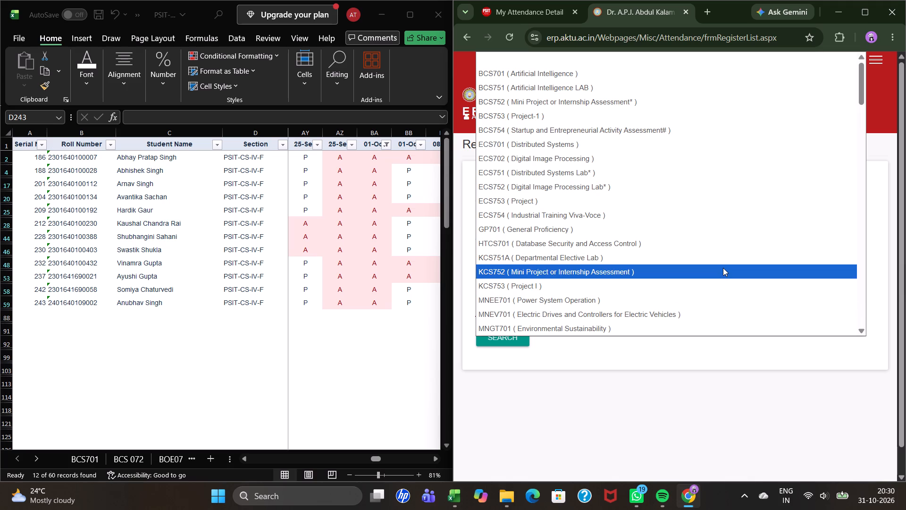
click(666, 130)
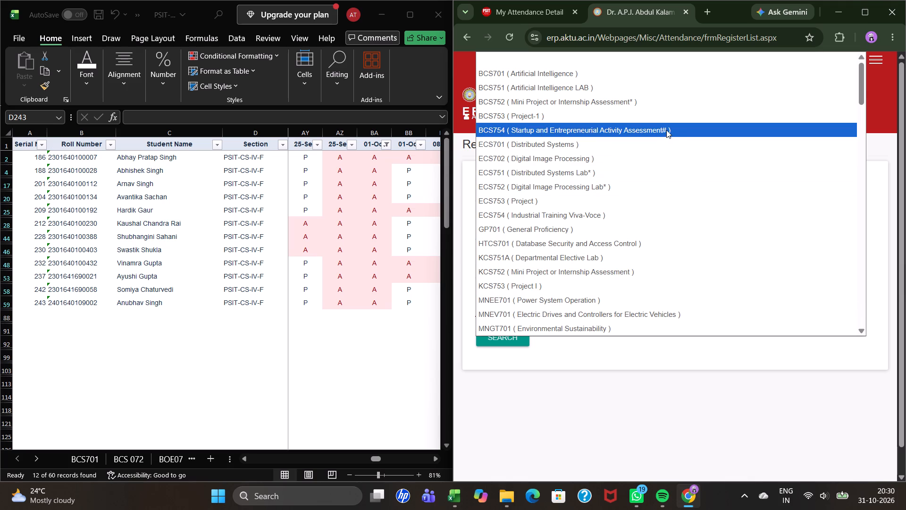
click(503, 331)
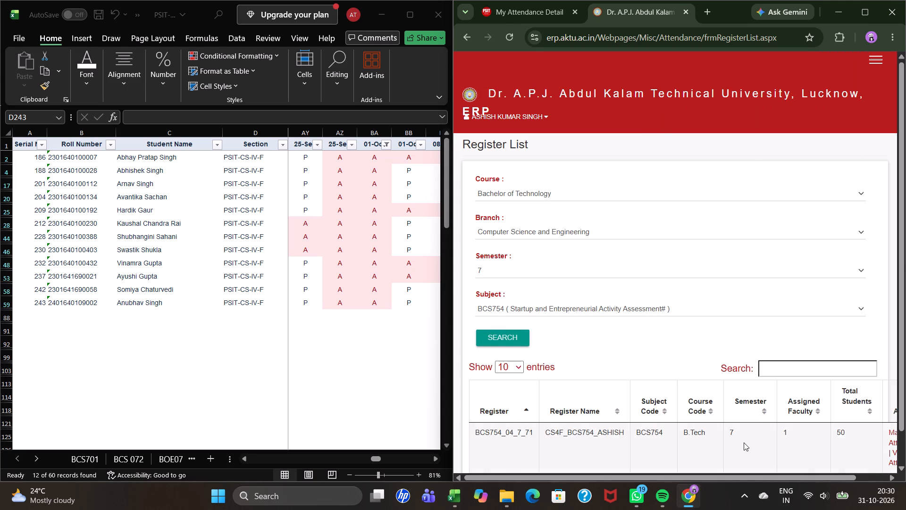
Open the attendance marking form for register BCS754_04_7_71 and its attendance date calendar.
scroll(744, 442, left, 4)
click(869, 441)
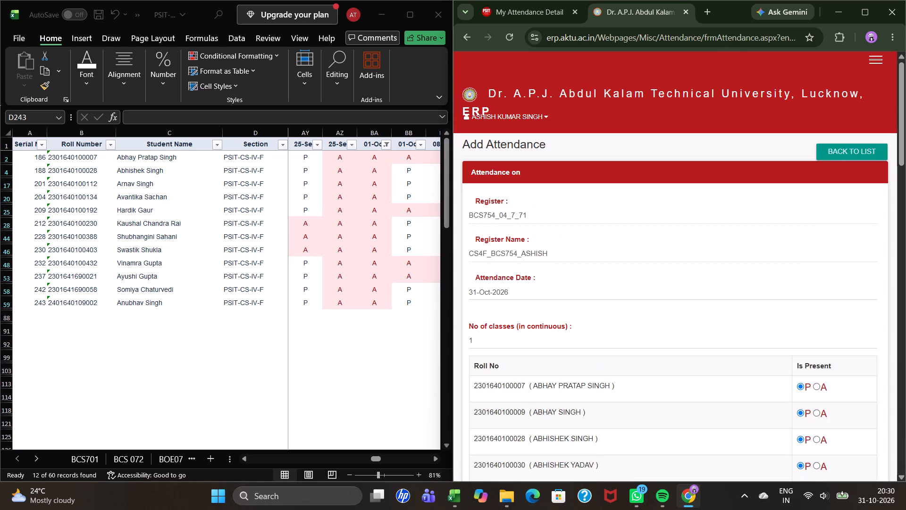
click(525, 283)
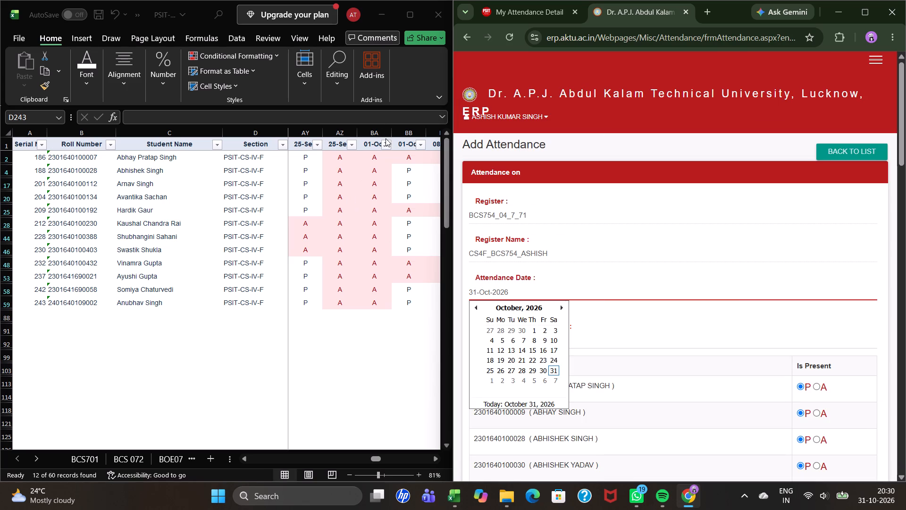
Clear the filter from the first 01-Oct column (BA) in the Excel sheet.
click(386, 138)
click(386, 143)
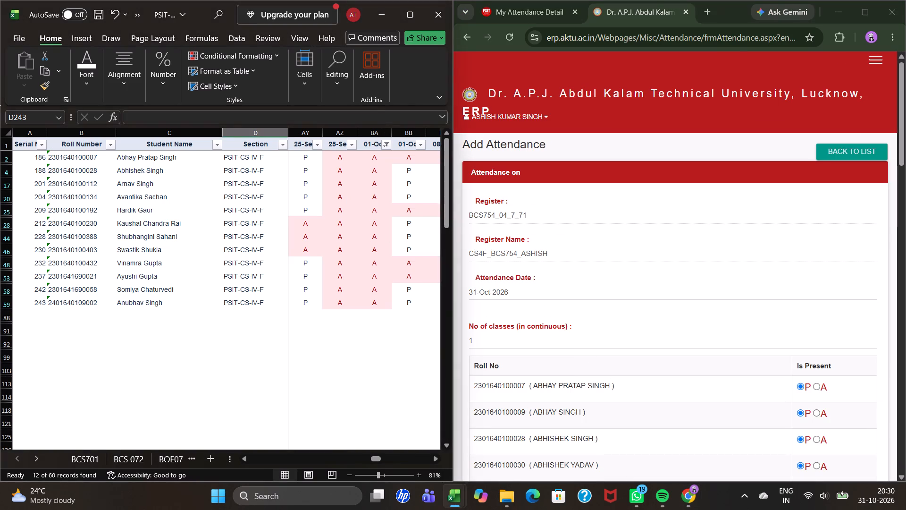
click(315, 227)
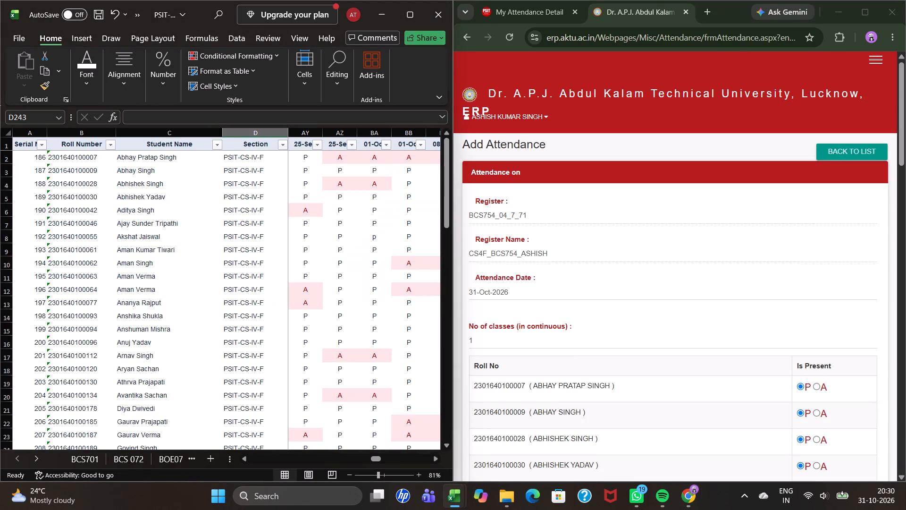
scroll(339, 233, left, 1)
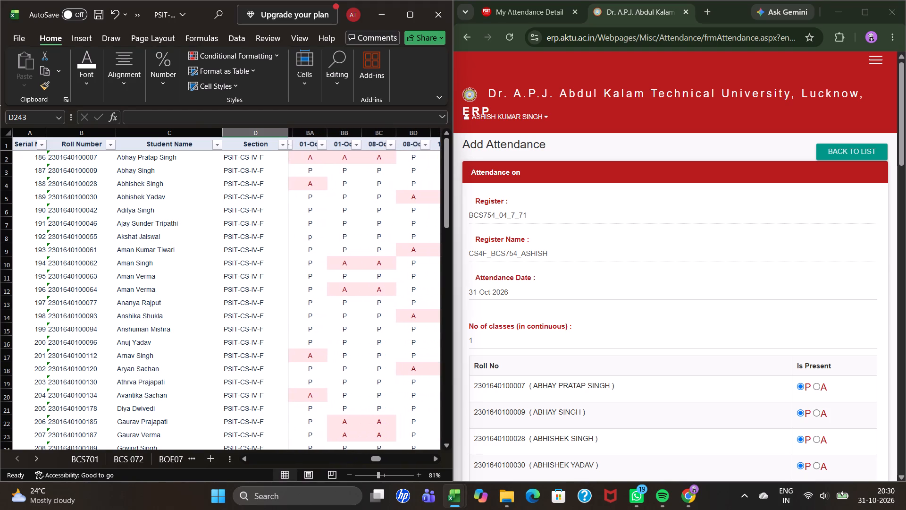
scroll(339, 233, left, 2)
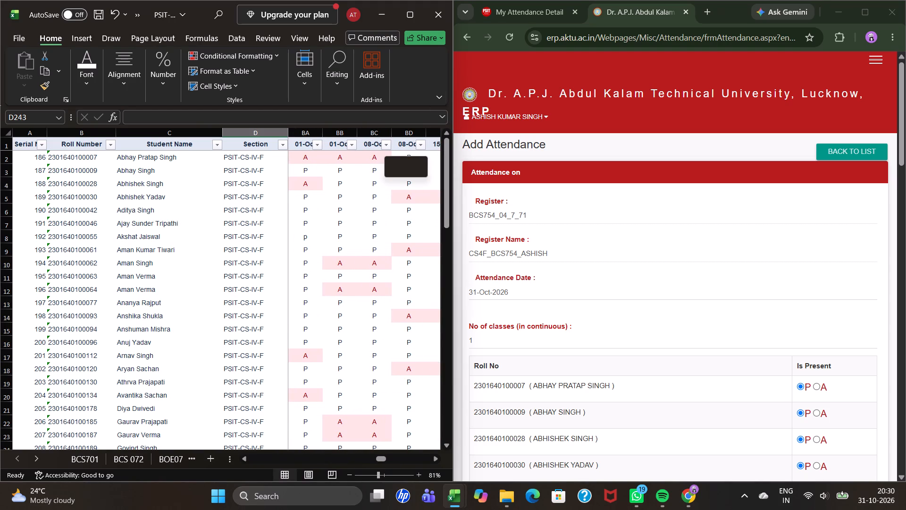
Return to the ERP register list, view all attendance for BCS754_04_7_71 and examine the most recent entries on page 3.
click(468, 35)
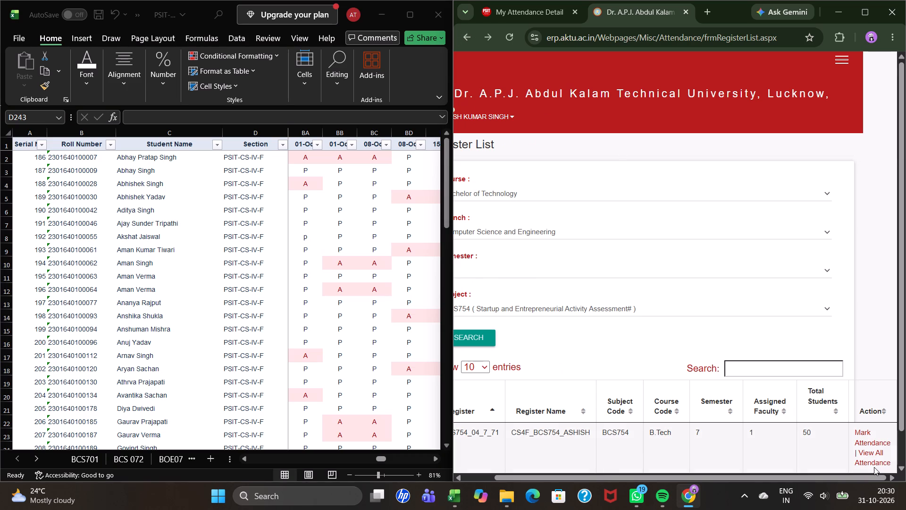
click(873, 458)
click(873, 461)
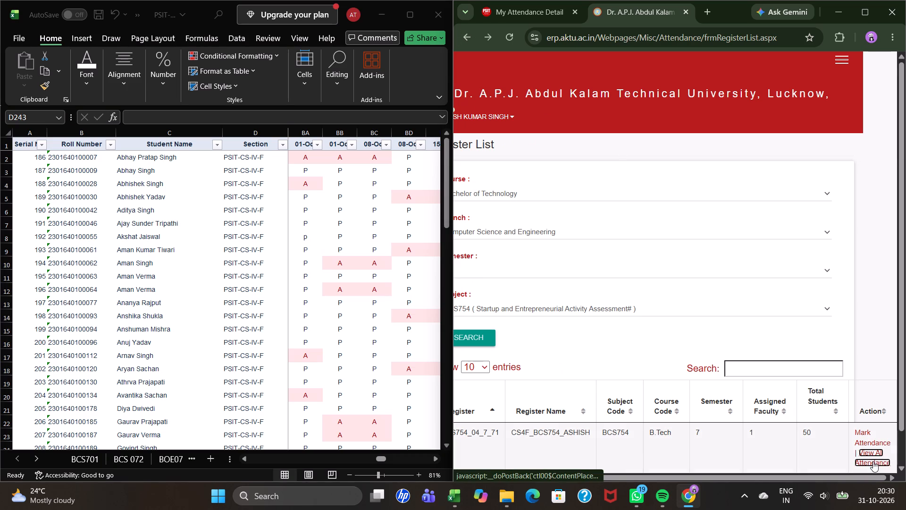
scroll(856, 416, down, 7)
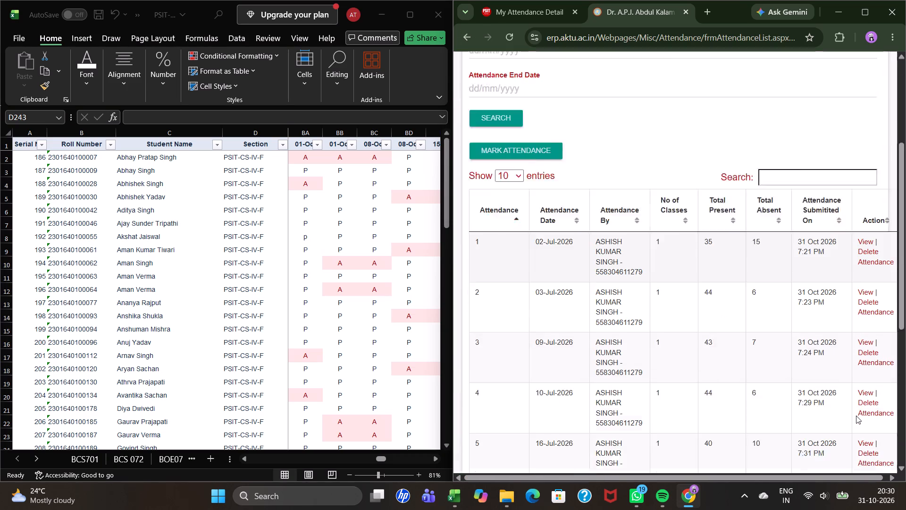
scroll(856, 416, down, 3)
click(863, 444)
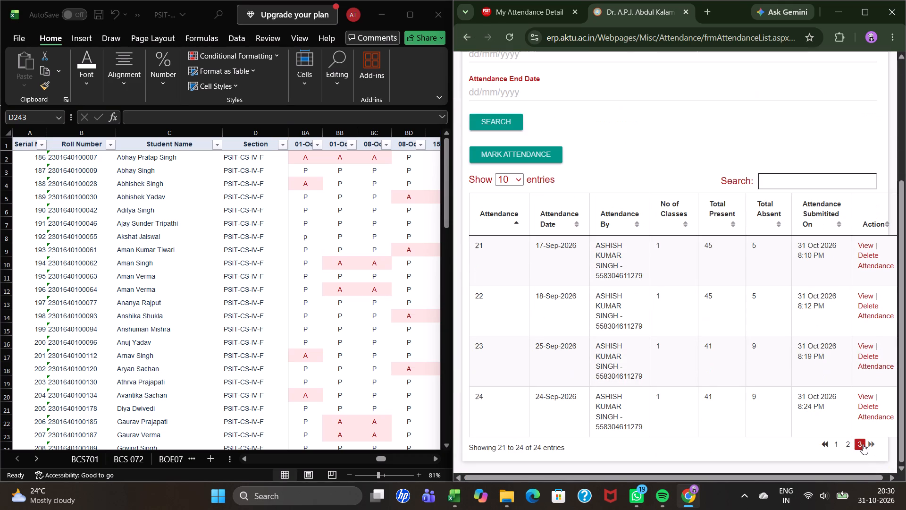
scroll(786, 353, down, 7)
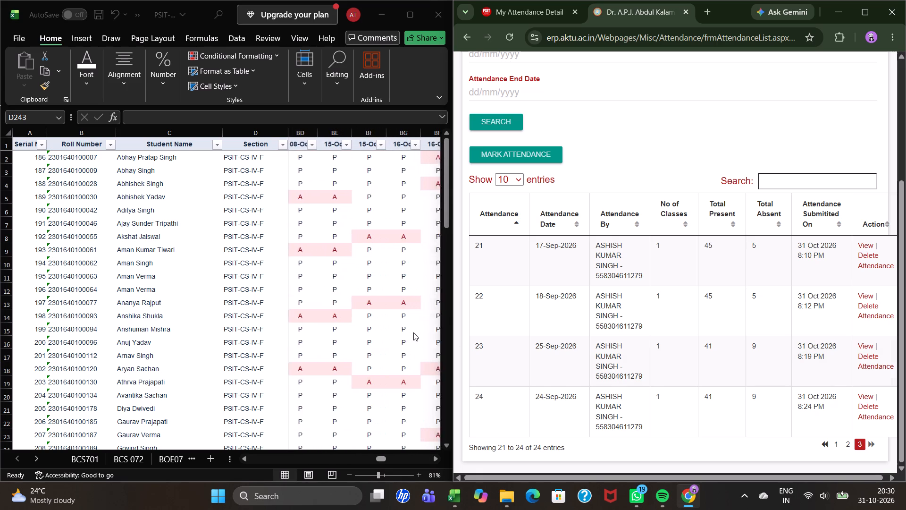
click(872, 442)
scroll(769, 387, down, 3)
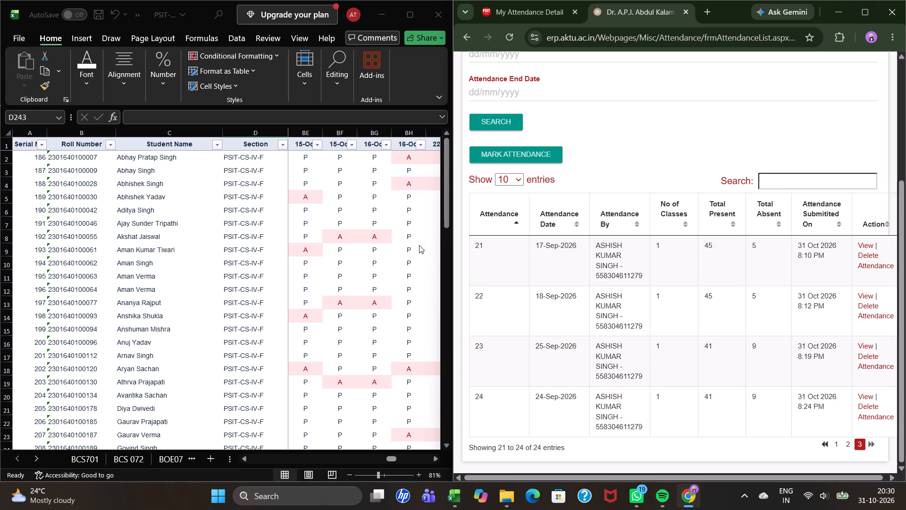
Filter the second 01-Oct column (BB) in the Excel sheet to show only students marked A.
scroll(376, 249, right, 2)
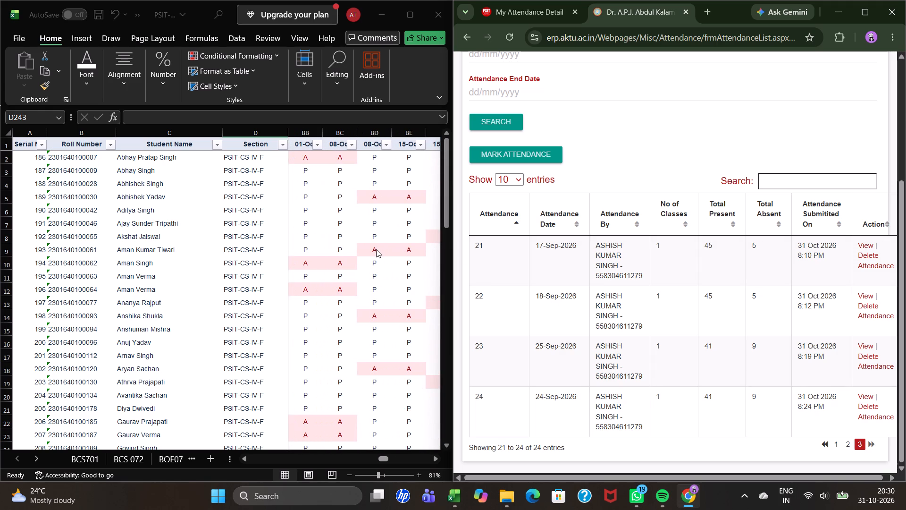
click(315, 144)
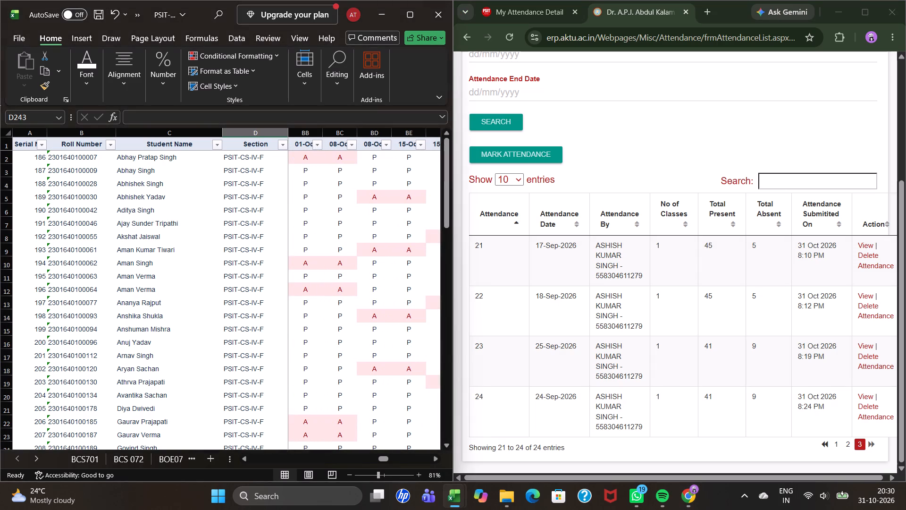
click(318, 144)
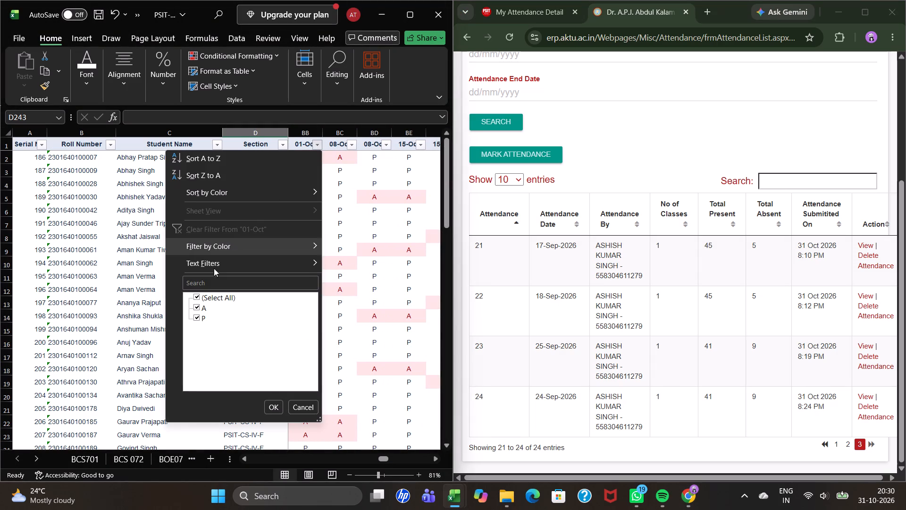
click(196, 317)
click(270, 403)
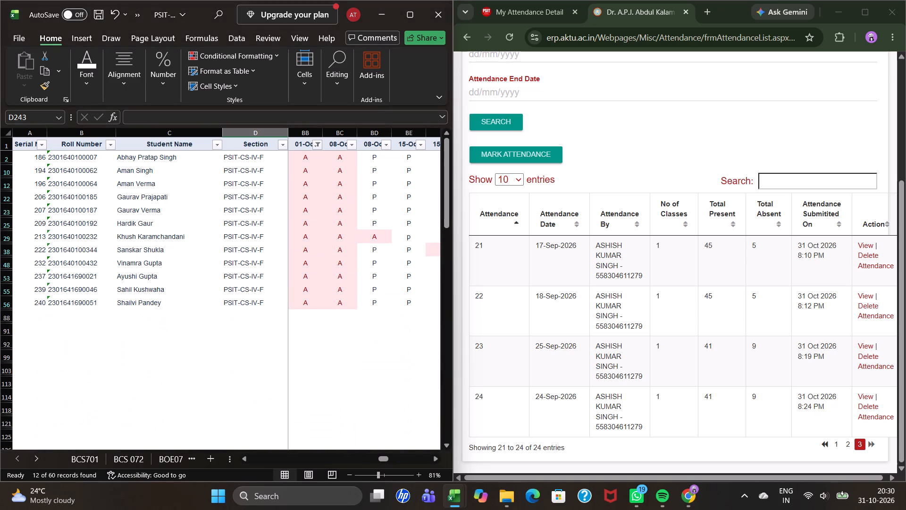
scroll(376, 270, right, 1)
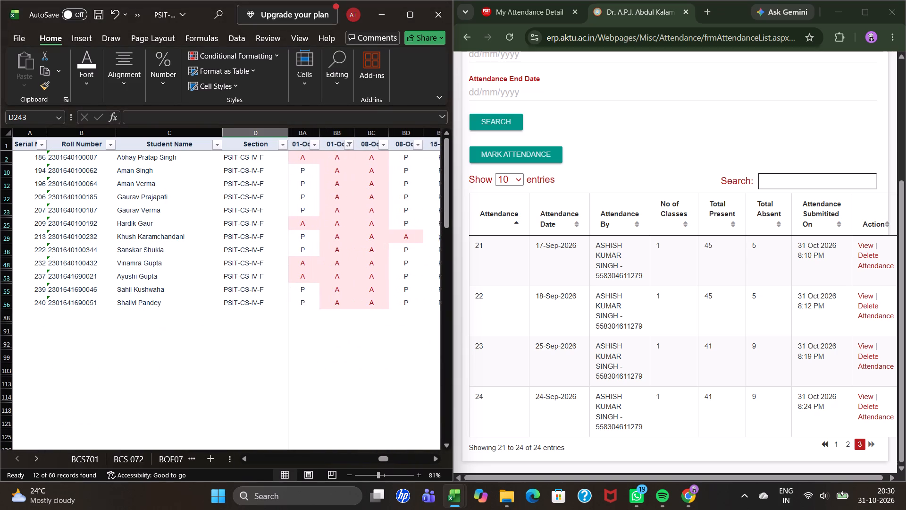
scroll(376, 270, right, 1)
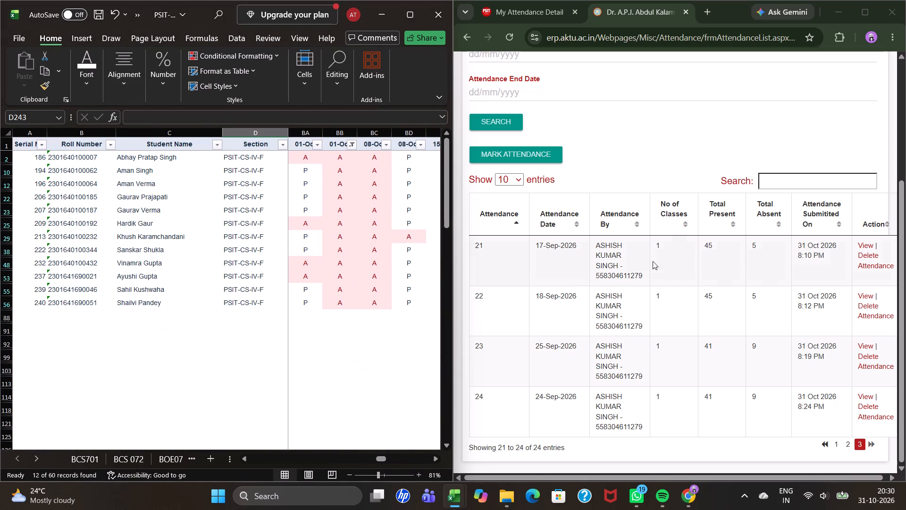
Open a new attendance form for register BCS754_04_7_71 and set the attendance date to 01/Oct/2026.
scroll(811, 154, left, 4)
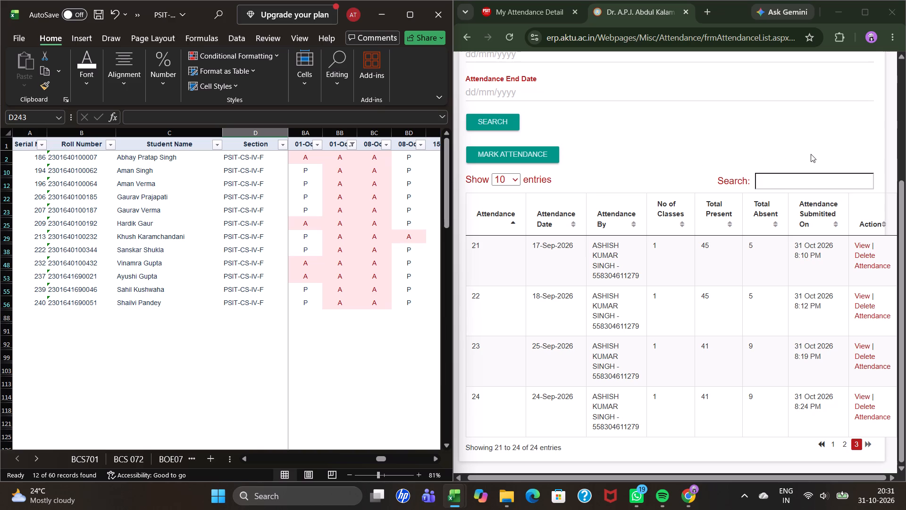
click(535, 150)
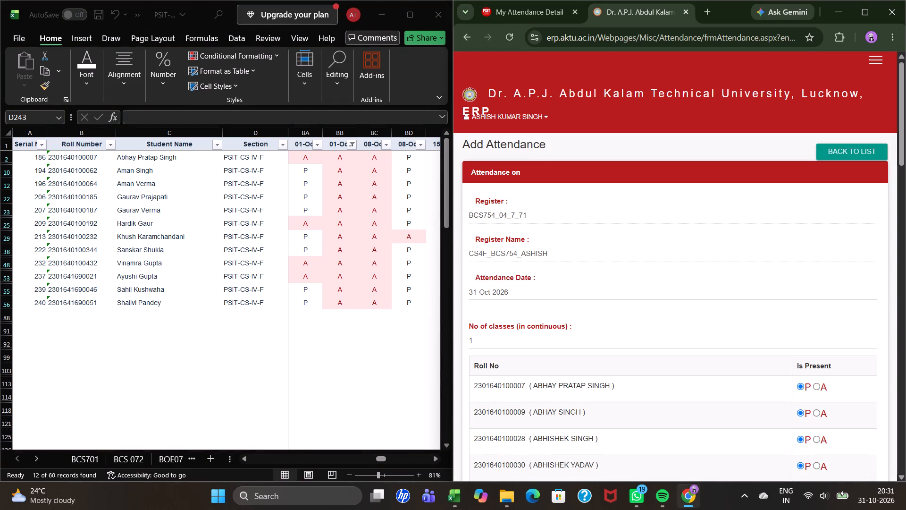
click(524, 290)
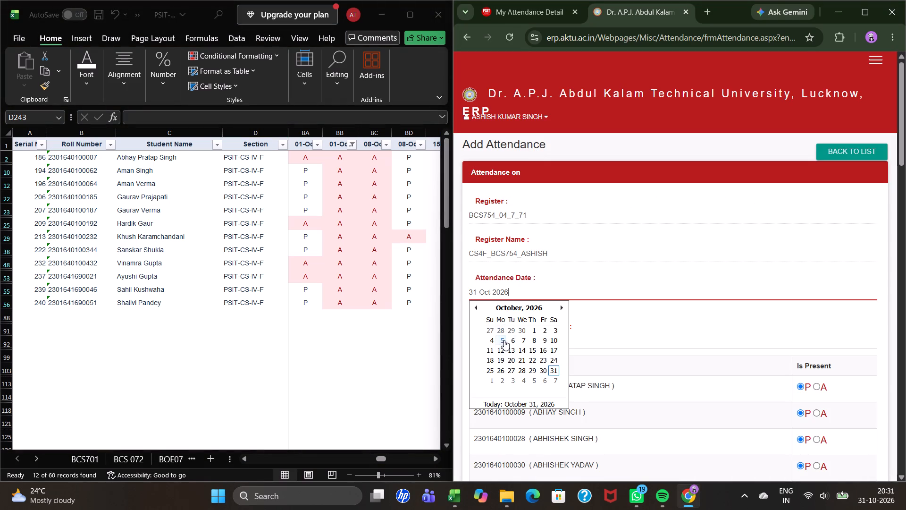
click(534, 329)
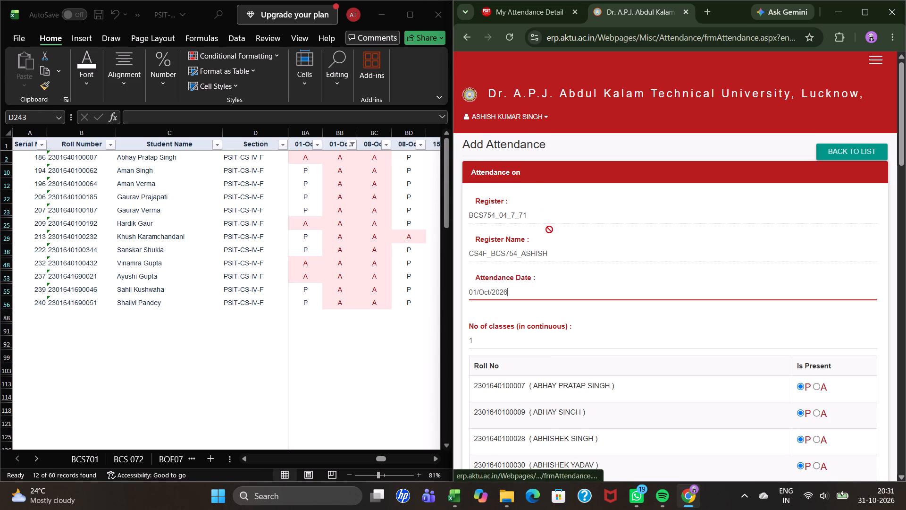
Mark the students with roll numbers ending 007, 062, 064, 185, 187 and 192 as absent (A) in the attendance form.
scroll(566, 278, down, 2)
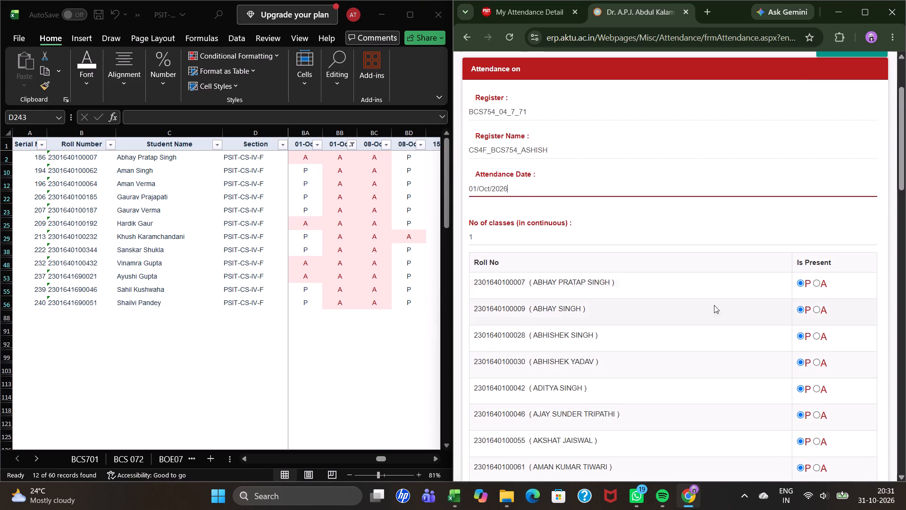
click(816, 285)
scroll(806, 361, down, 1)
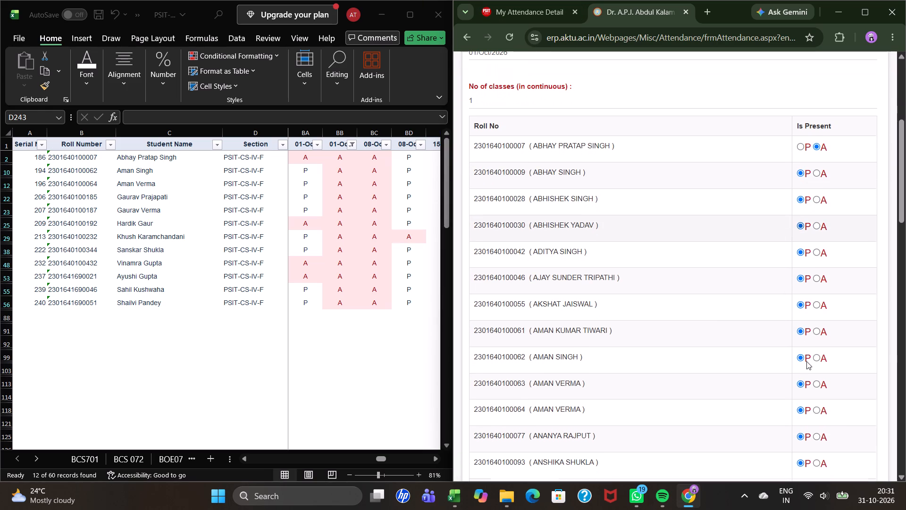
scroll(806, 361, down, 1)
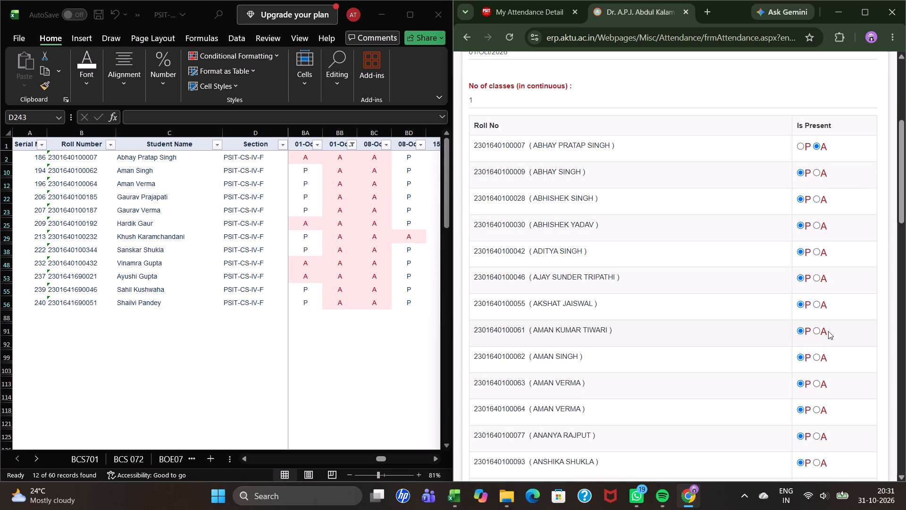
click(815, 358)
scroll(815, 358, down, 4)
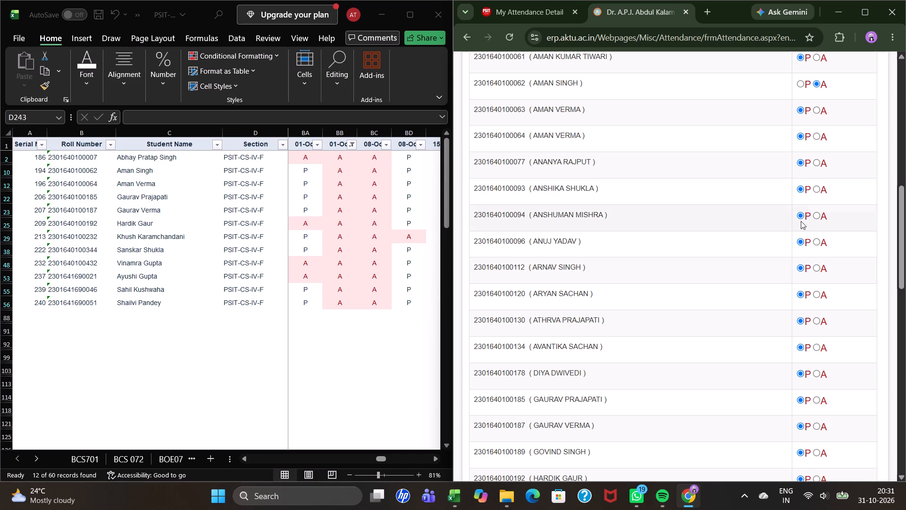
click(815, 135)
scroll(818, 257, down, 3)
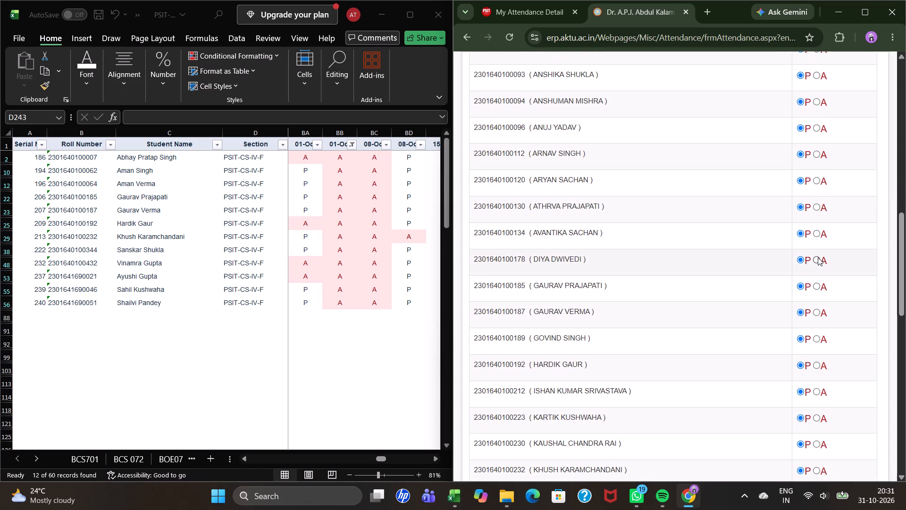
click(815, 285)
click(816, 314)
scroll(816, 314, down, 3)
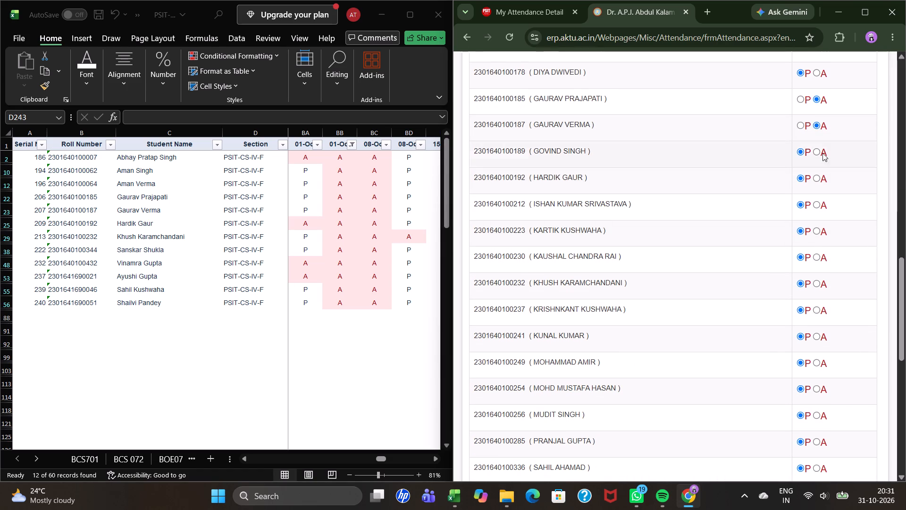
click(817, 182)
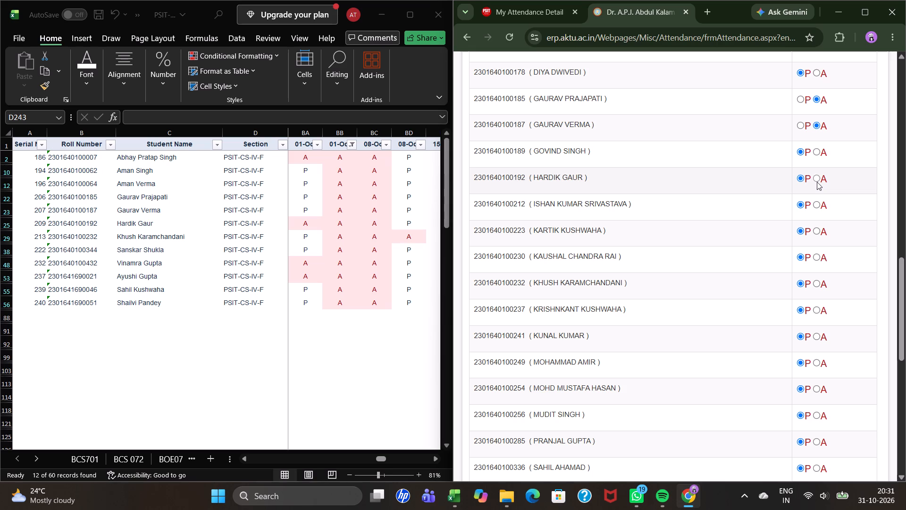
Mark the students with roll numbers ending 232, 344 and 432 as absent (A) in the attendance form.
scroll(819, 221, down, 2)
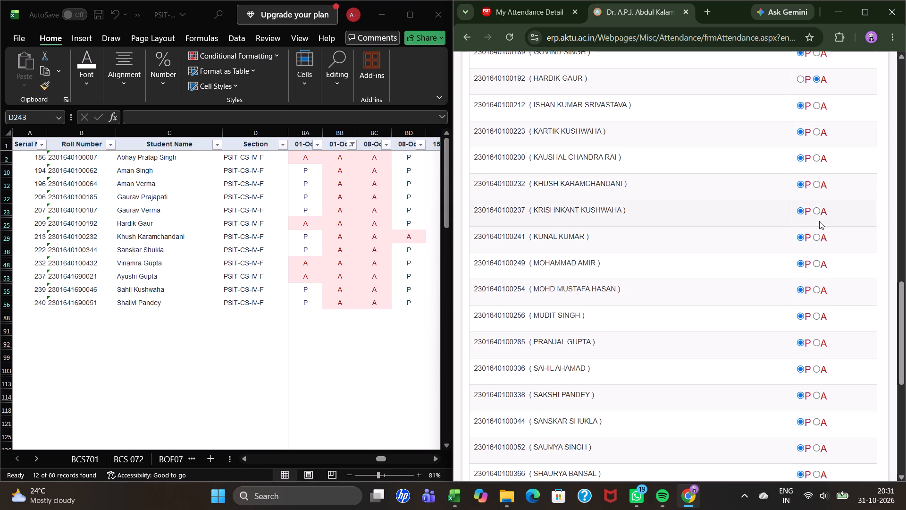
click(815, 183)
scroll(817, 241, down, 1)
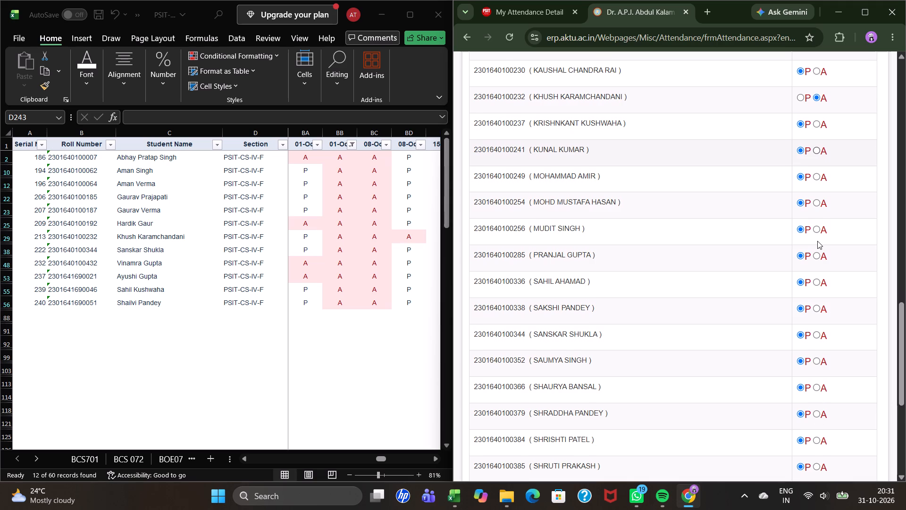
scroll(817, 241, down, 1)
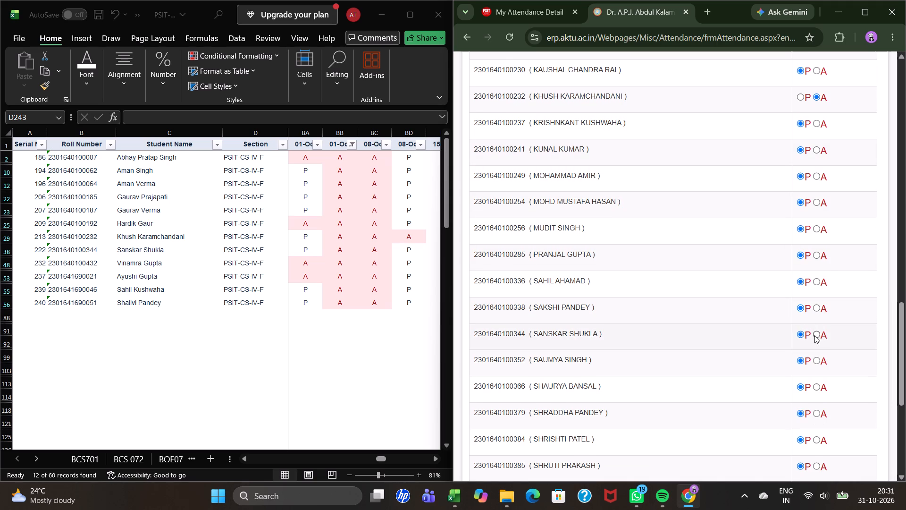
click(814, 335)
scroll(818, 341, down, 3)
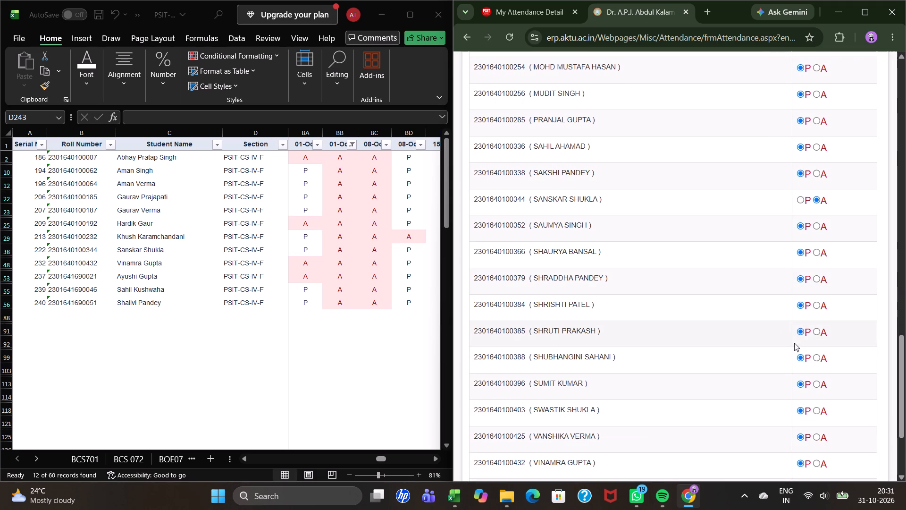
click(815, 464)
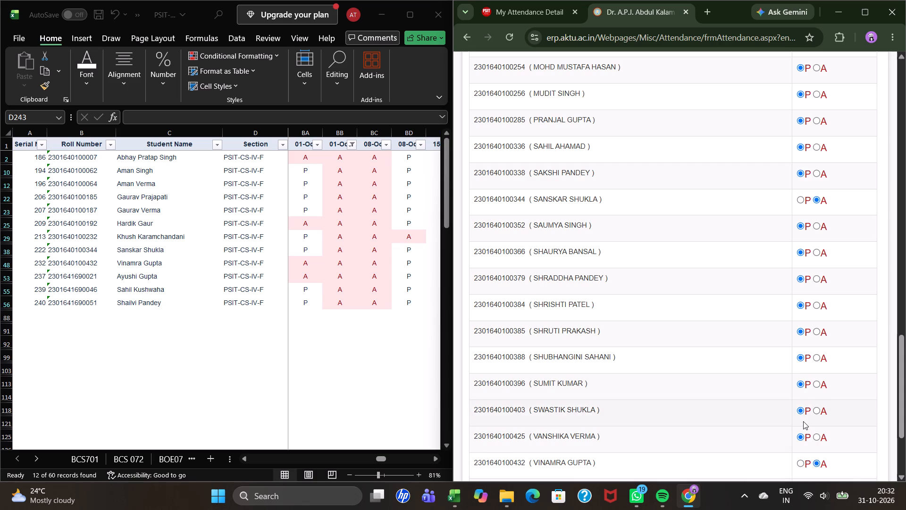
Check the form's date and the end of the student list, submit the 01/Oct/2026 attendance and return to the blank form.
scroll(803, 421, down, 3)
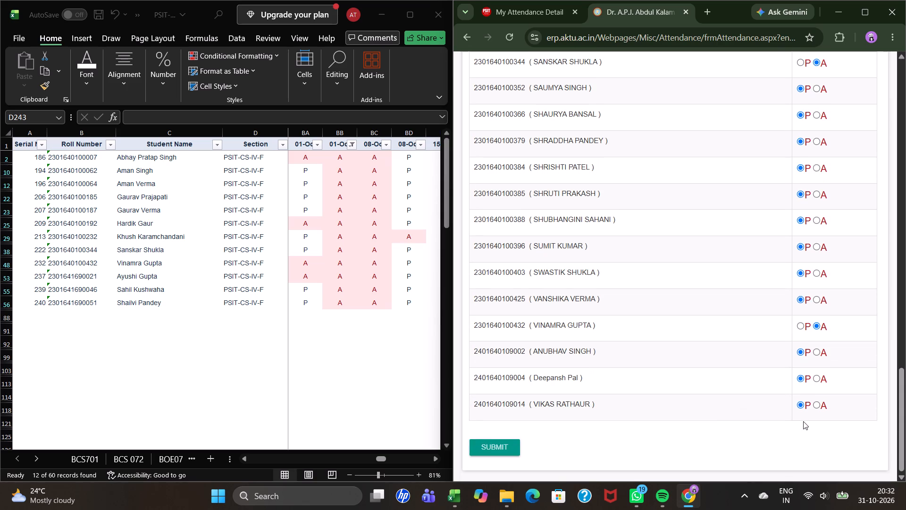
scroll(573, 349, up, 10)
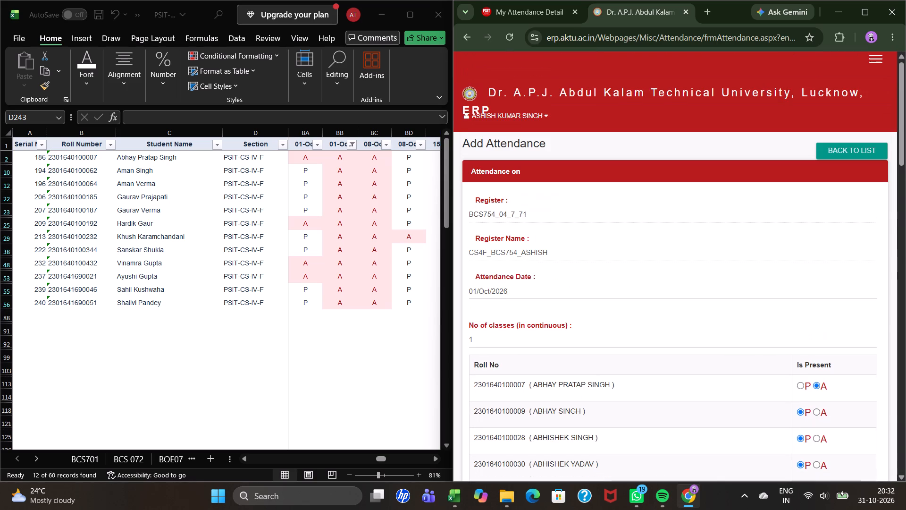
scroll(573, 349, down, 12)
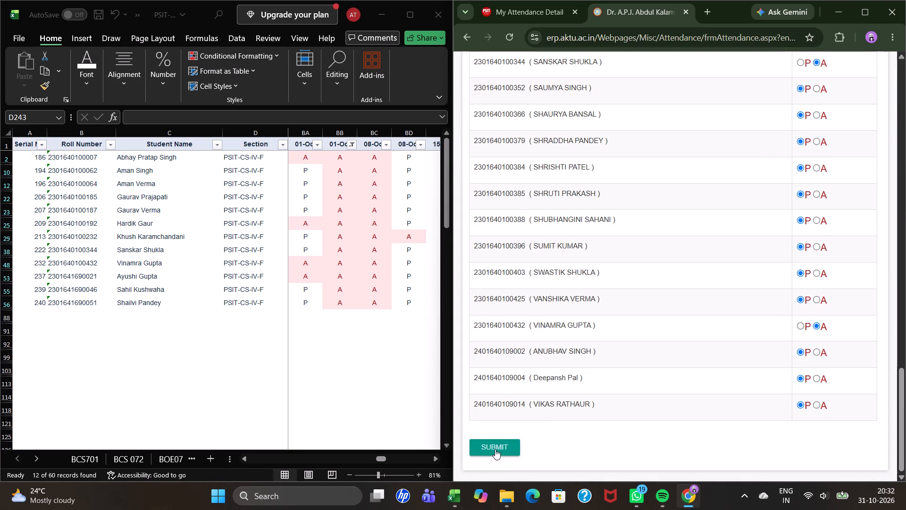
click(497, 442)
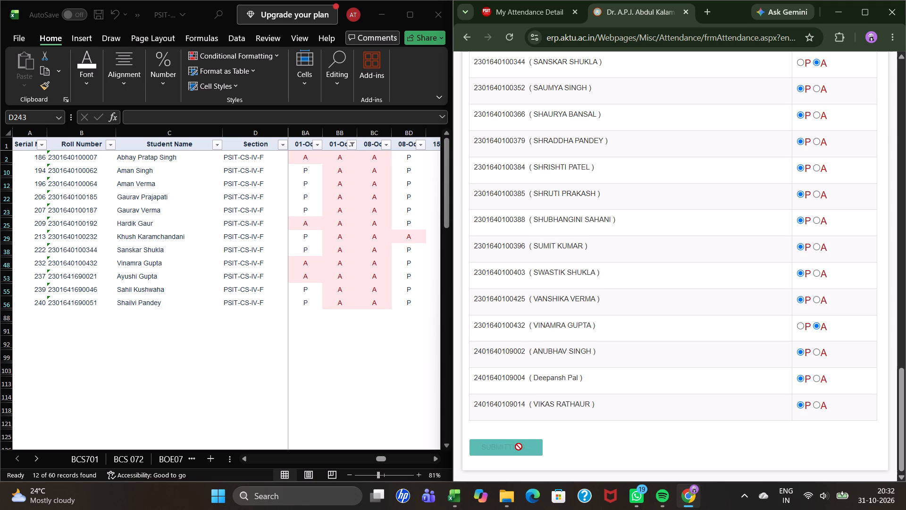
click(662, 361)
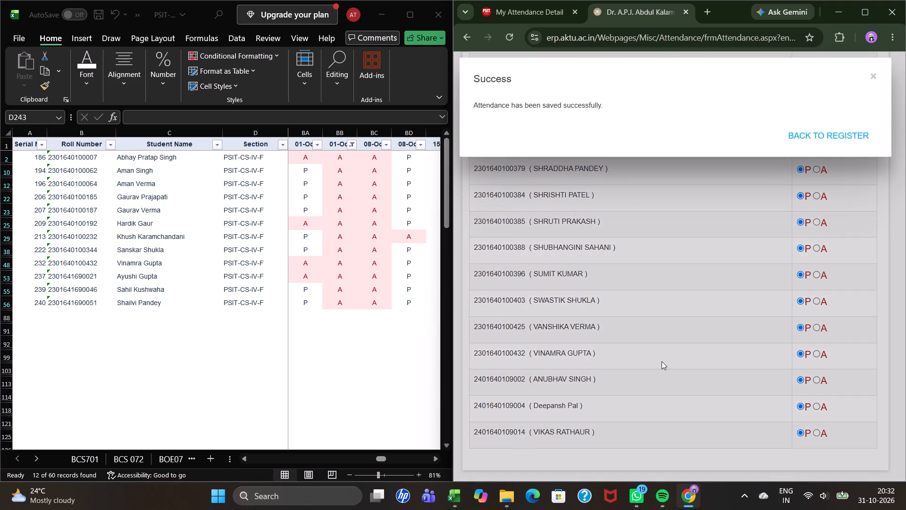
scroll(636, 70, up, 11)
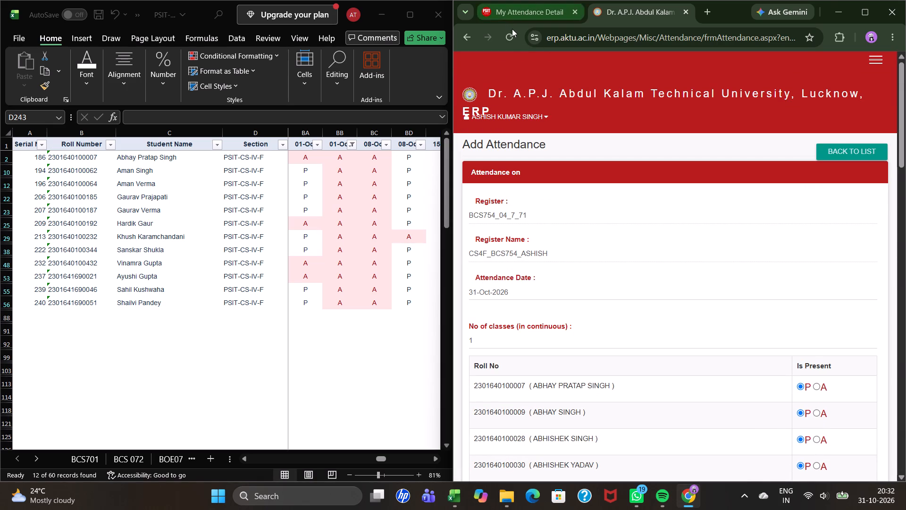
click(512, 32)
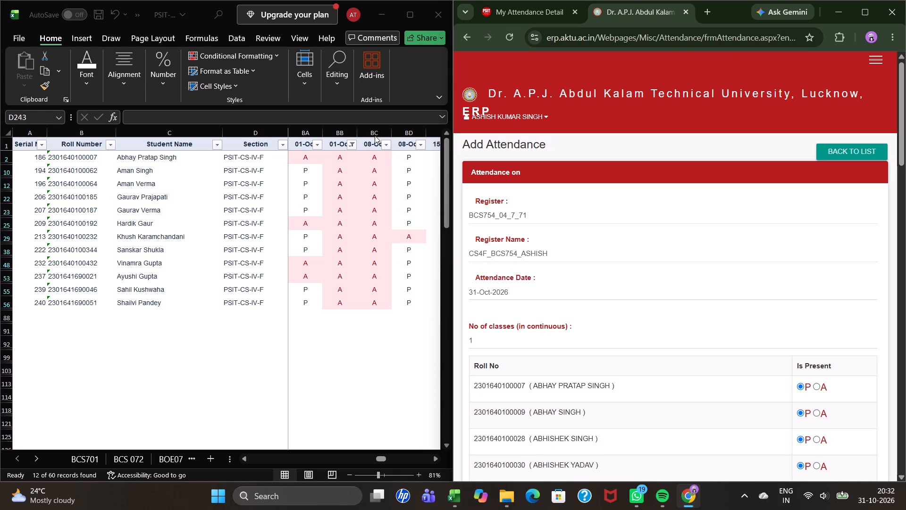
Clear the filter from the second 01-Oct column (BB) in the Excel sheet.
click(384, 145)
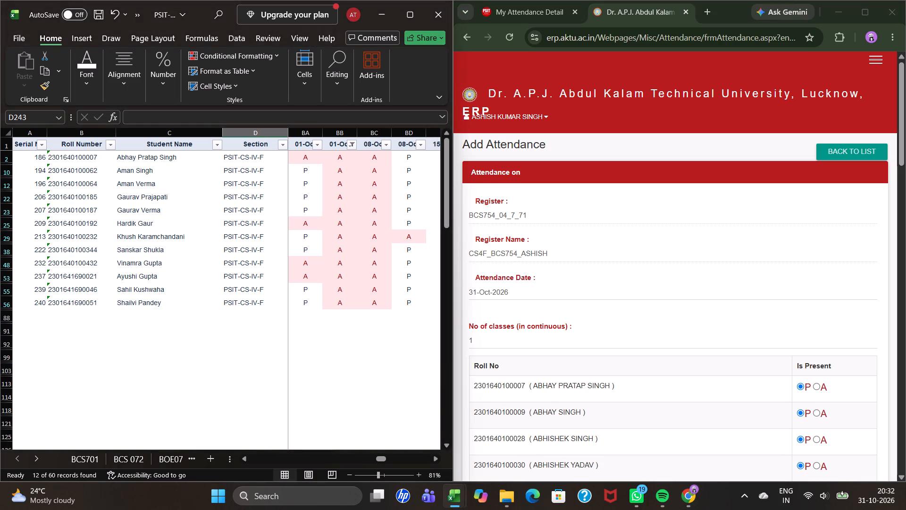
click(351, 143)
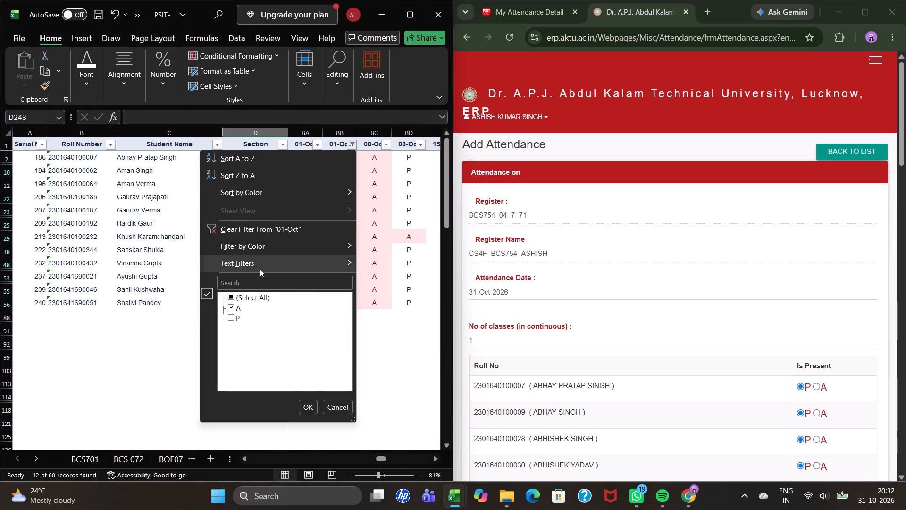
click(259, 230)
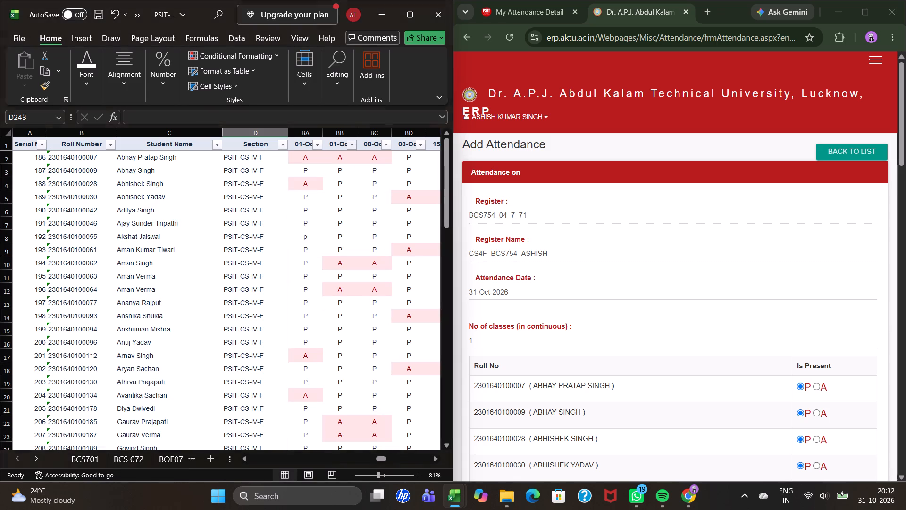
Filter the first 08-Oct column (BC) in the Excel sheet to show only students marked A.
scroll(323, 235, left, 2)
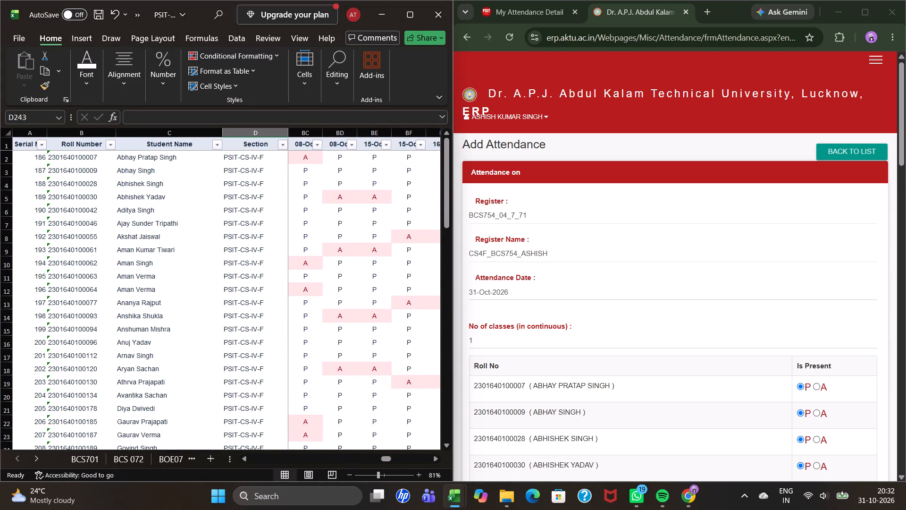
click(319, 145)
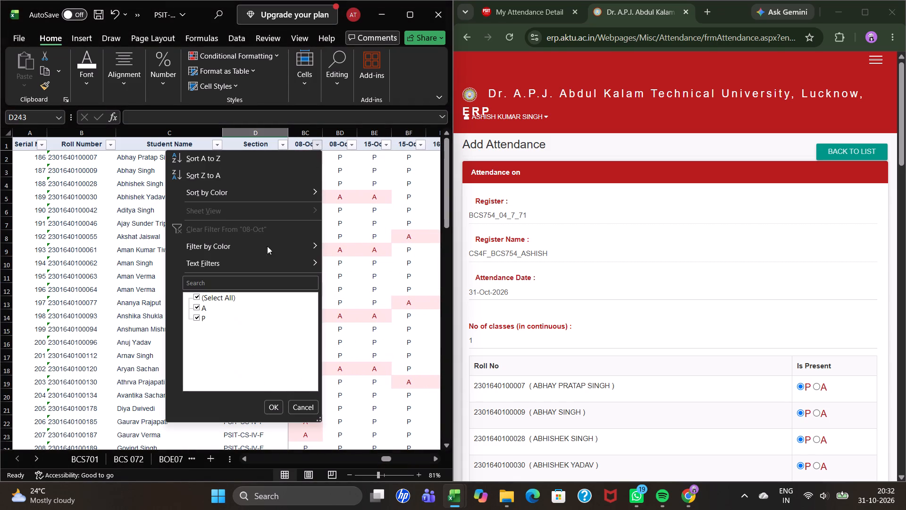
click(198, 317)
click(274, 406)
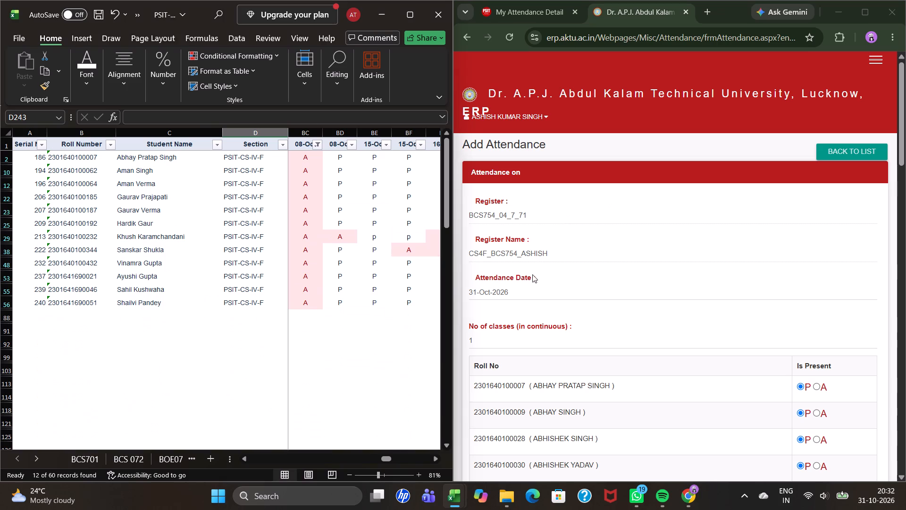
Set the attendance date in the ERP form to 08/Oct/2026.
click(531, 288)
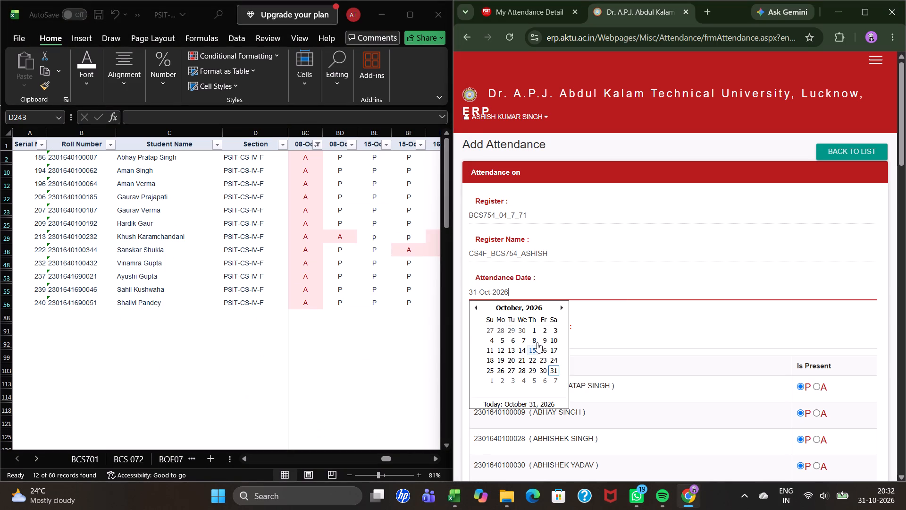
click(537, 342)
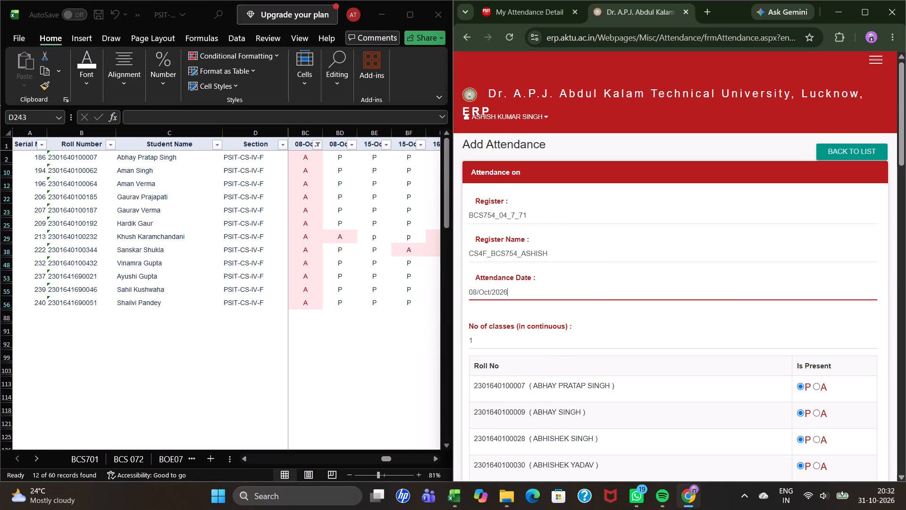
Mark the 08-Oct absentees from Excel rows 2, 10, 12, 22 and 25 as A in the ERP attendance form.
scroll(580, 340, down, 3)
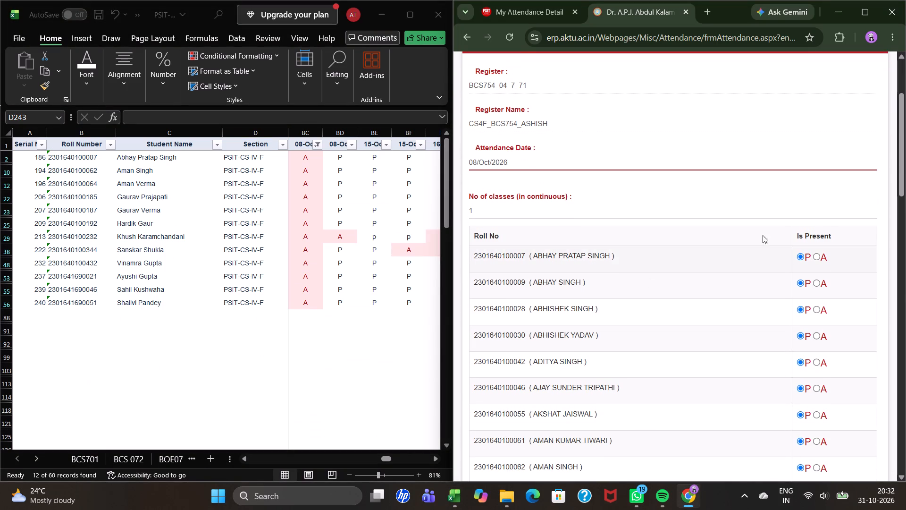
click(817, 255)
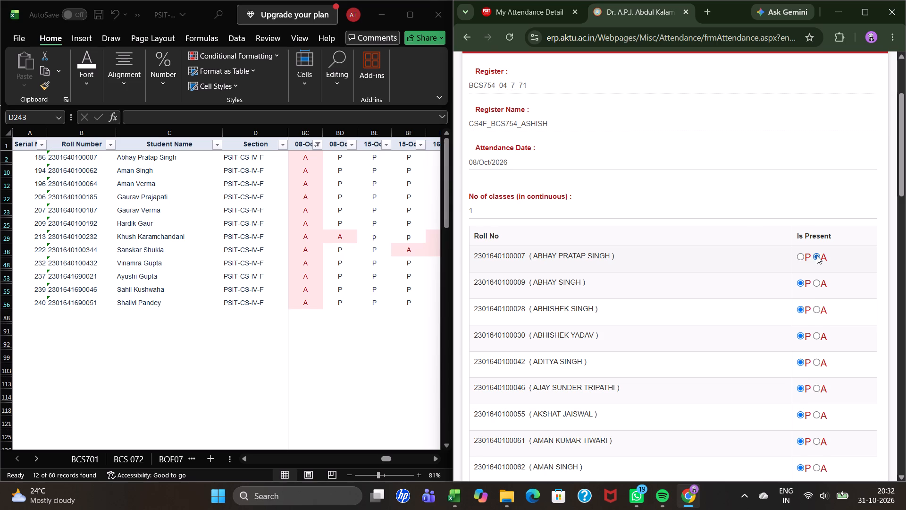
scroll(817, 255, down, 2)
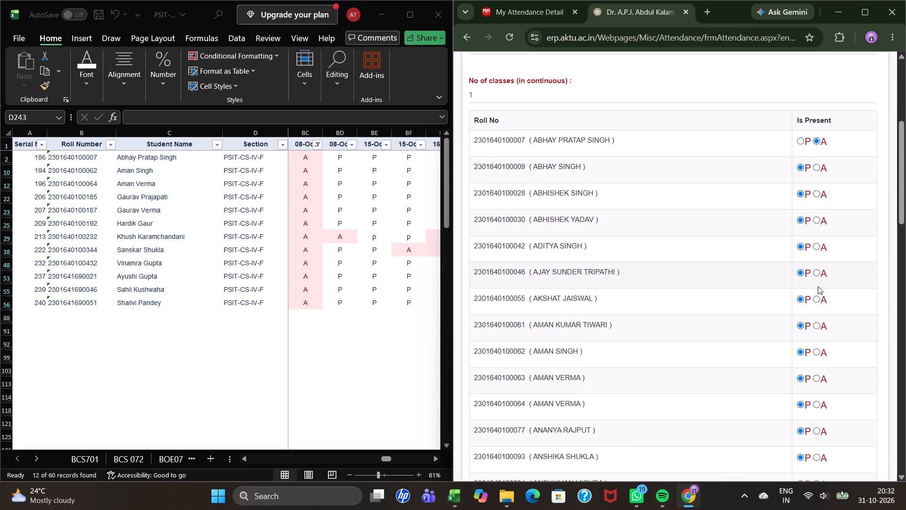
click(816, 351)
scroll(816, 351, down, 3)
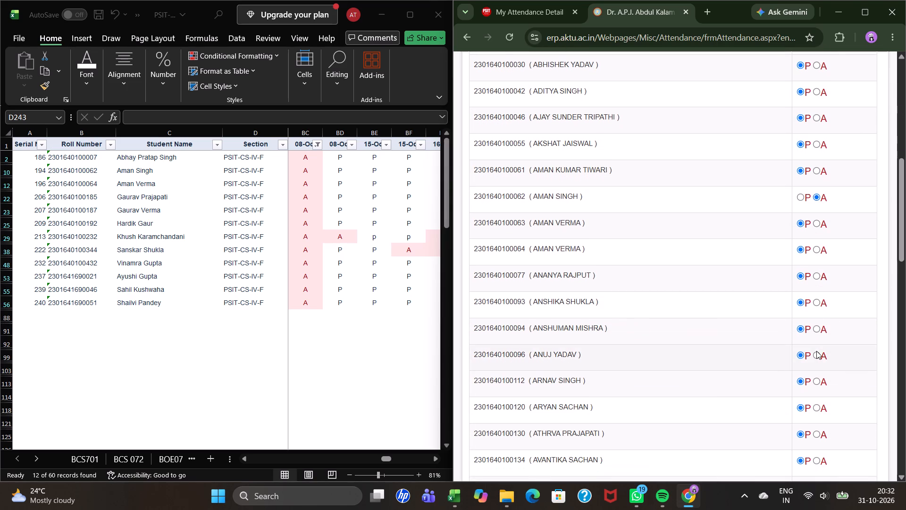
click(817, 250)
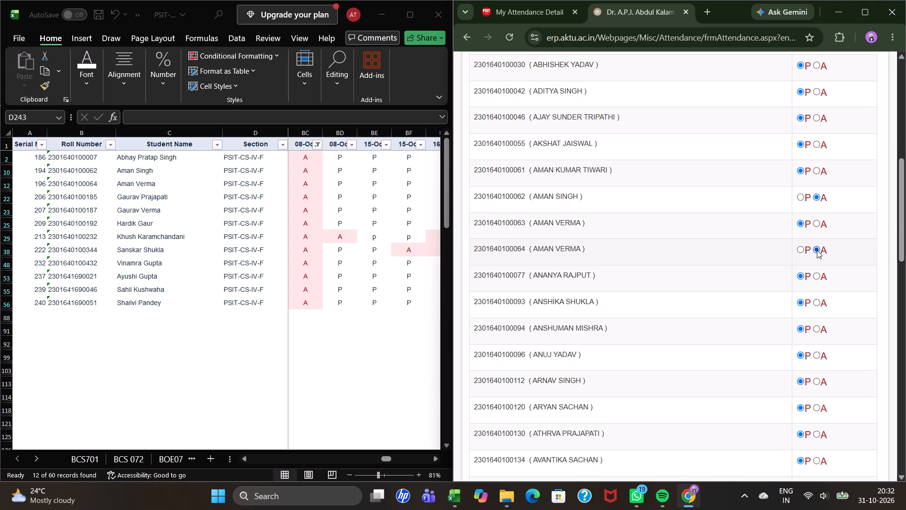
scroll(814, 341, down, 2)
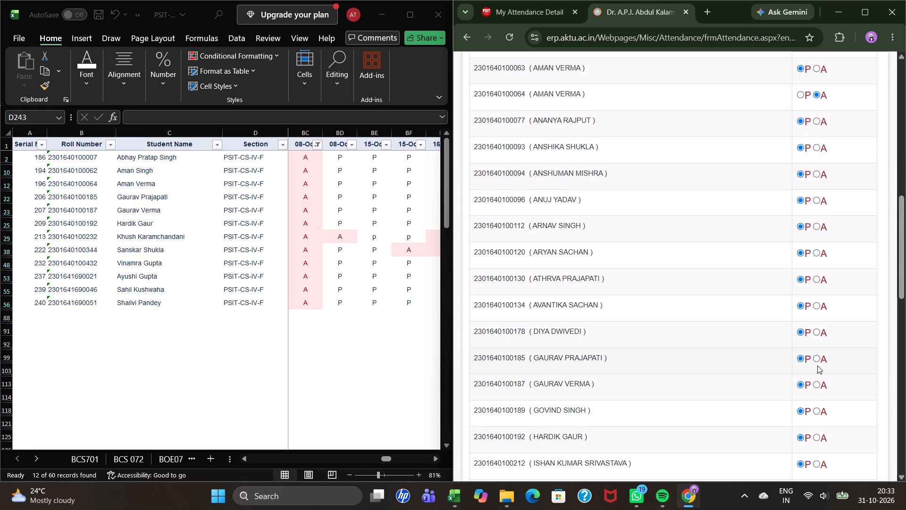
click(816, 357)
scroll(816, 357, down, 3)
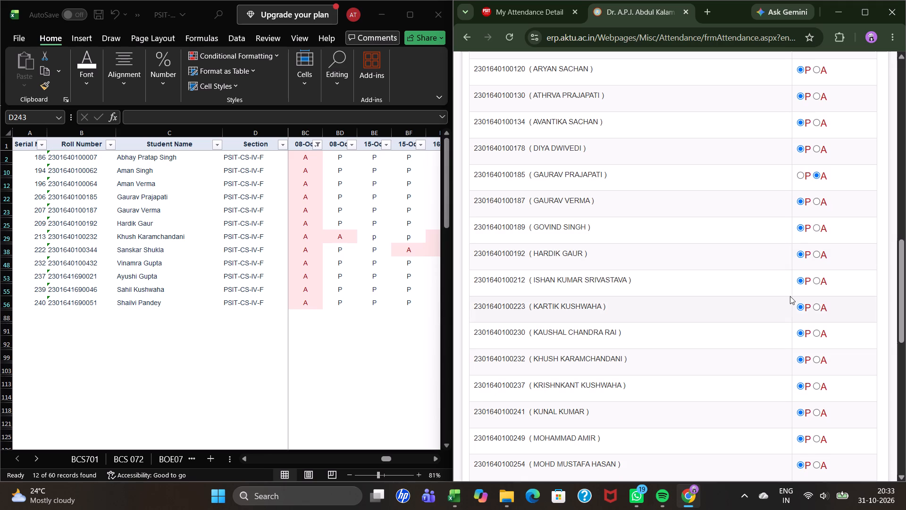
click(815, 254)
Mark the 08-Oct absentees from Excel rows 29, 38 and 48 as A in the ERP attendance form.
scroll(811, 333, down, 1)
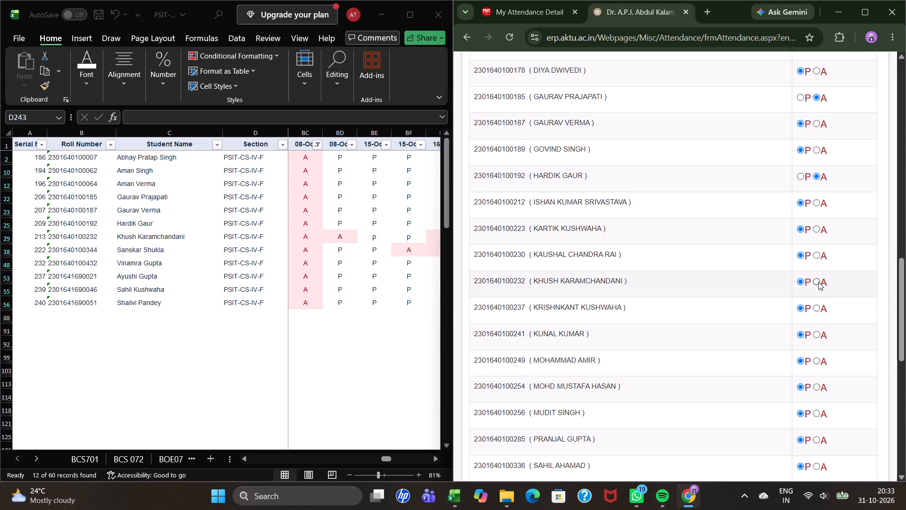
click(816, 280)
scroll(816, 280, down, 2)
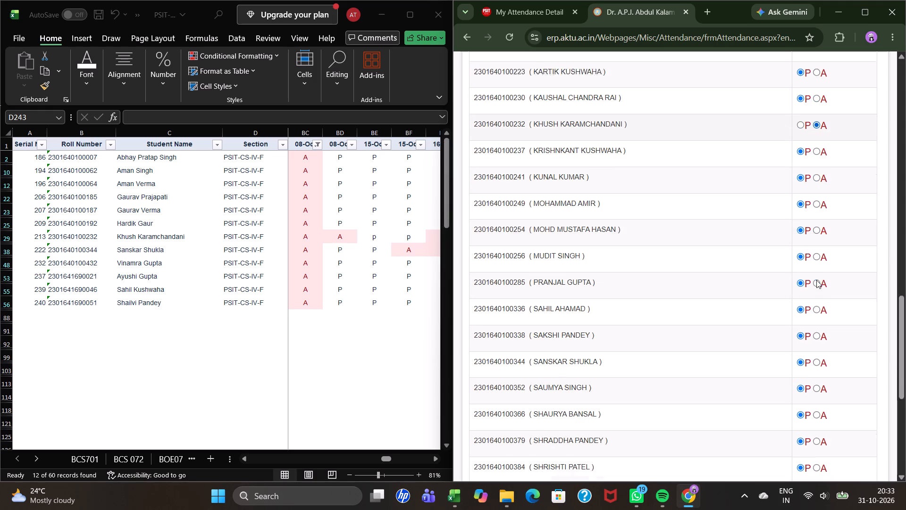
scroll(816, 280, down, 1)
click(819, 330)
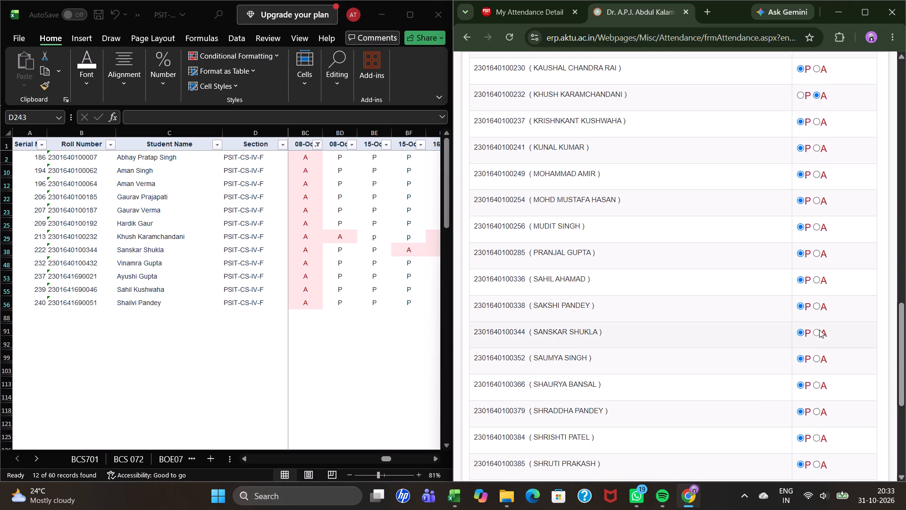
scroll(819, 330, down, 3)
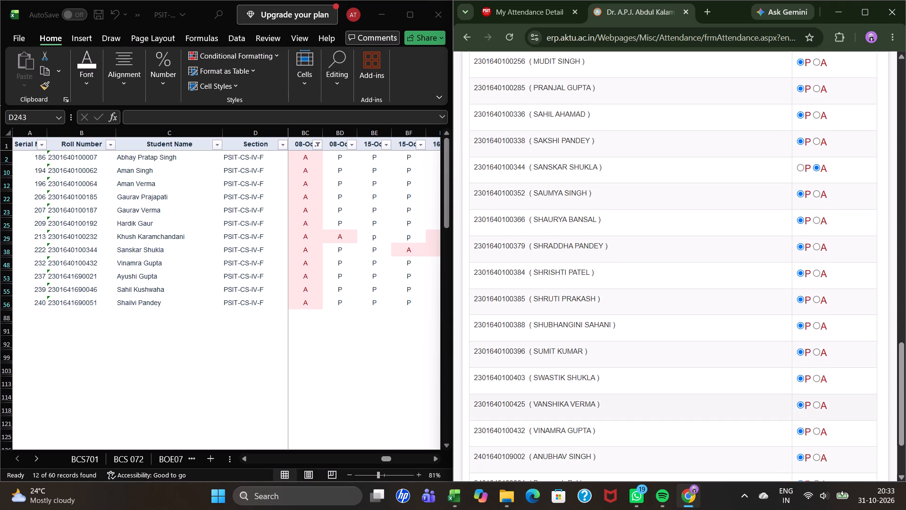
scroll(813, 408, down, 1)
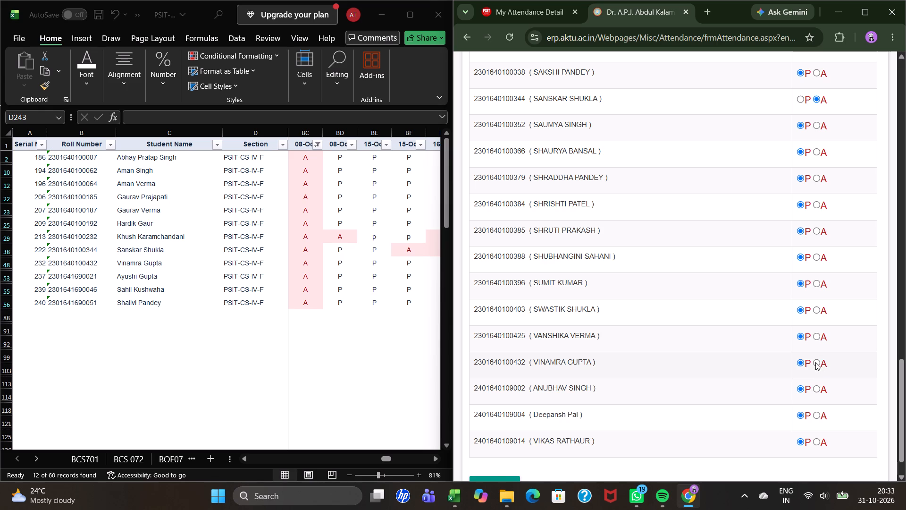
click(815, 362)
Check the marks through the end of the student list, submit the 08/Oct/2026 attendance and reload the blank form.
scroll(811, 389, down, 1)
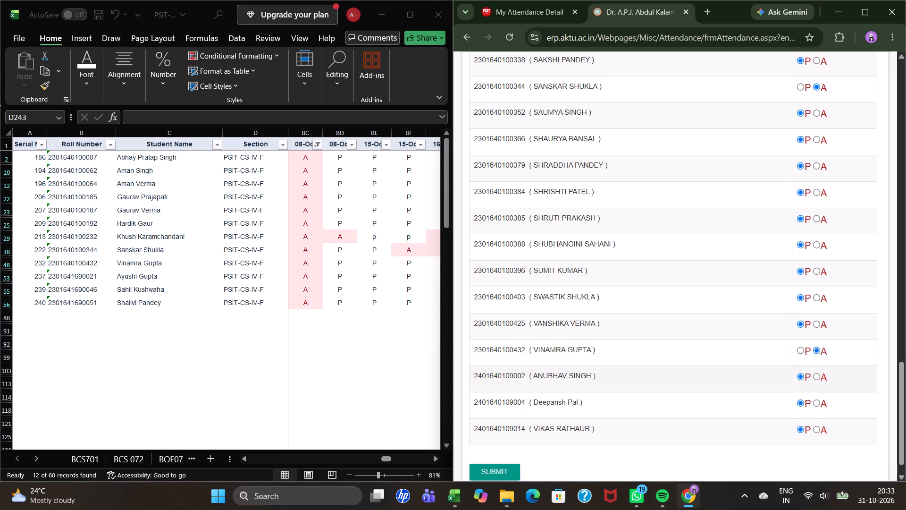
scroll(811, 389, down, 1)
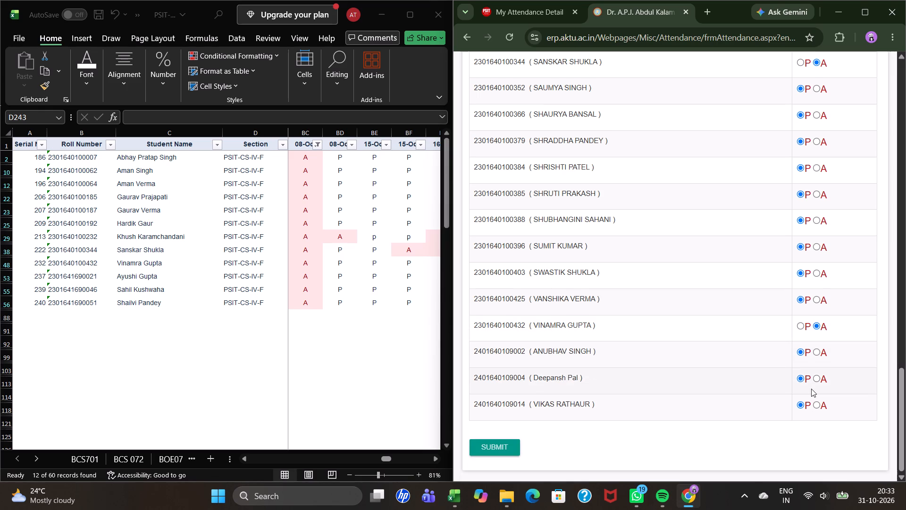
scroll(706, 346, up, 9)
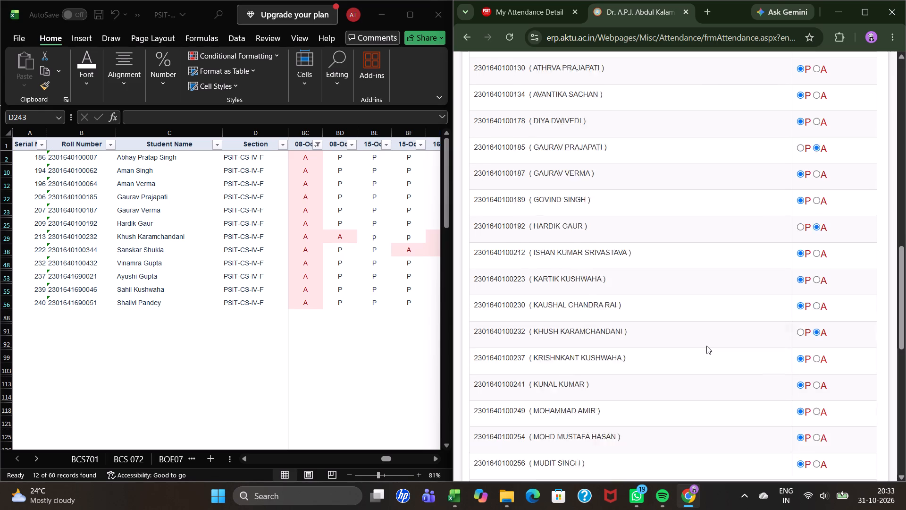
scroll(706, 346, down, 9)
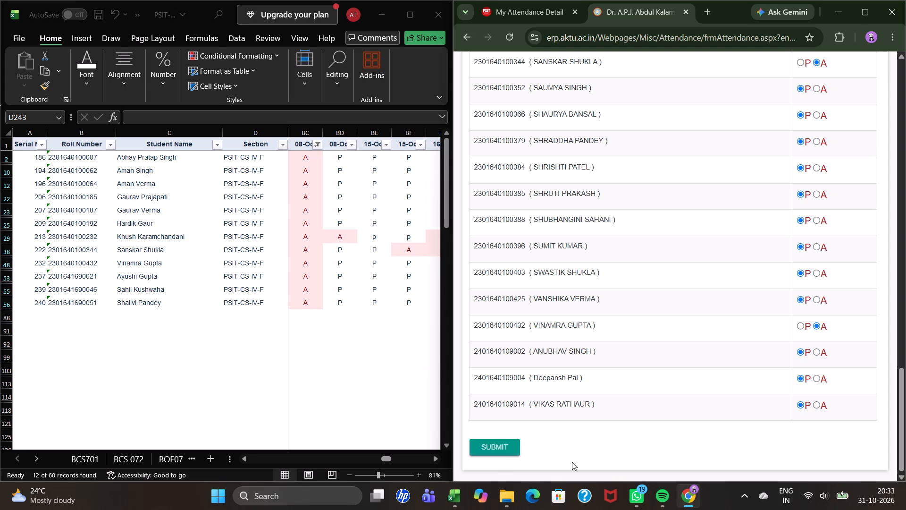
click(504, 448)
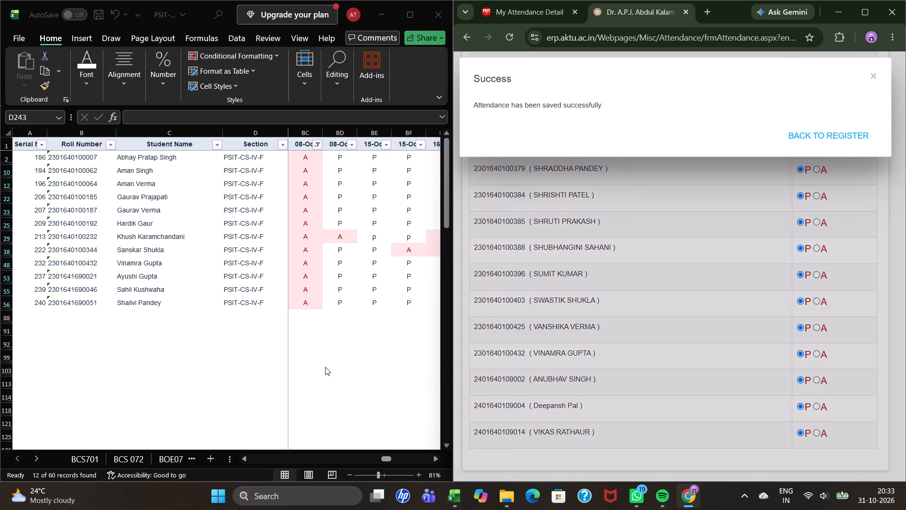
click(615, 225)
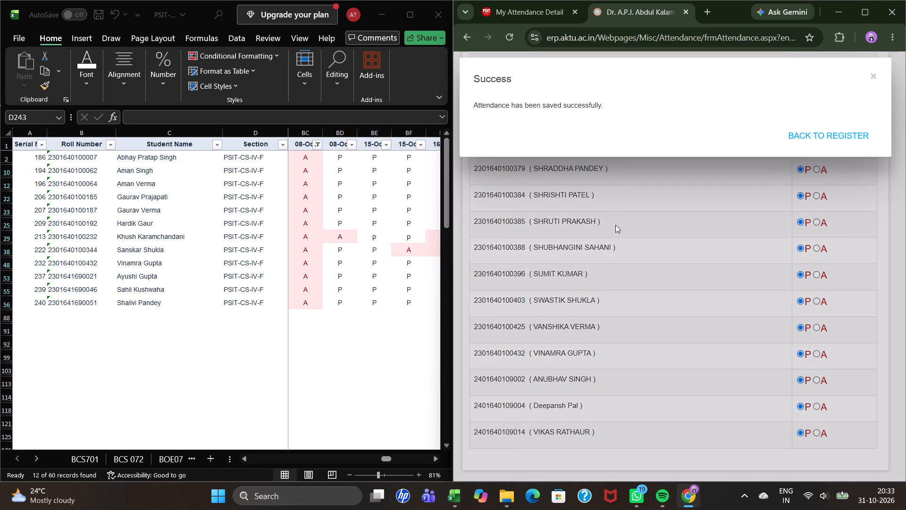
click(506, 38)
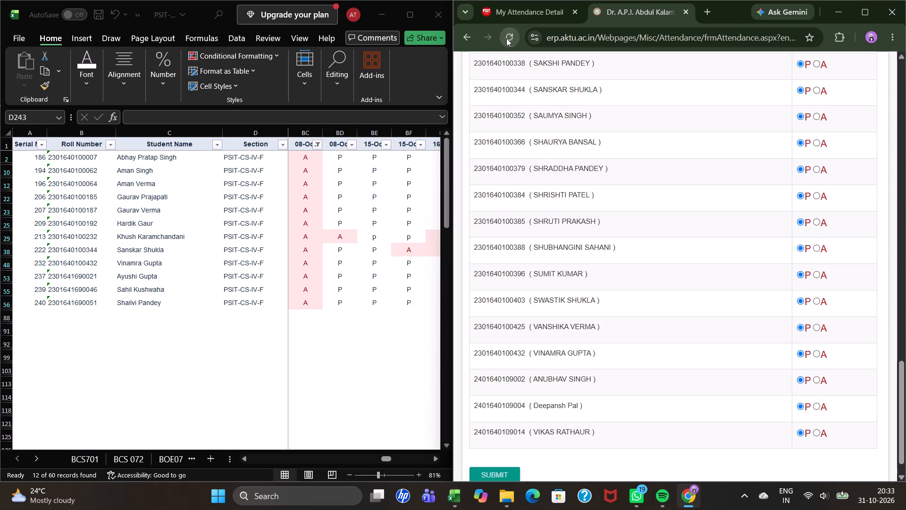
Clear the filter from the first 08-Oct column (BC) in the Excel sheet.
click(318, 142)
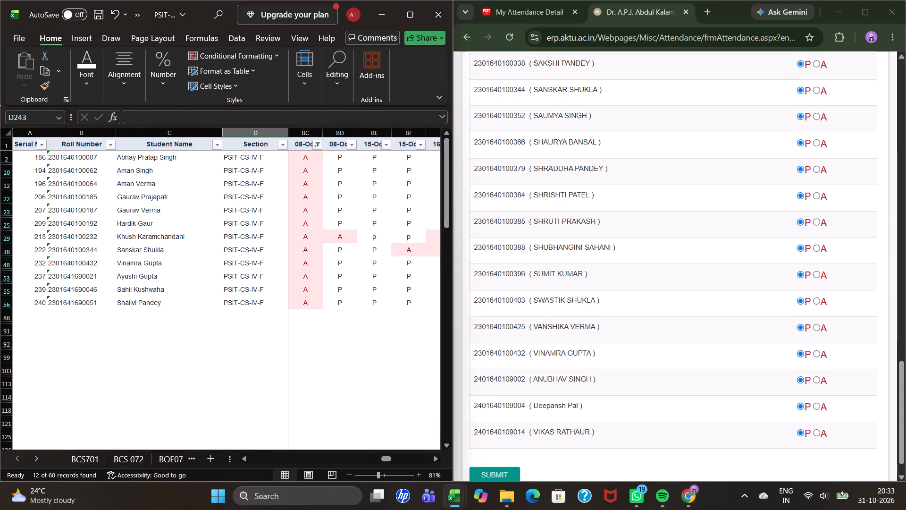
click(318, 145)
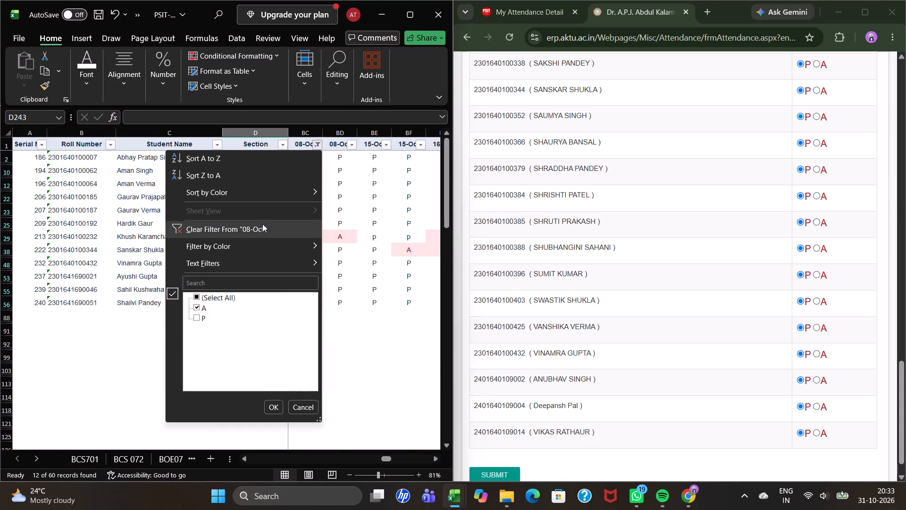
click(262, 224)
Filter the first 15-Oct column (BE) in the Excel sheet to show only students marked A.
scroll(335, 233, left, 1)
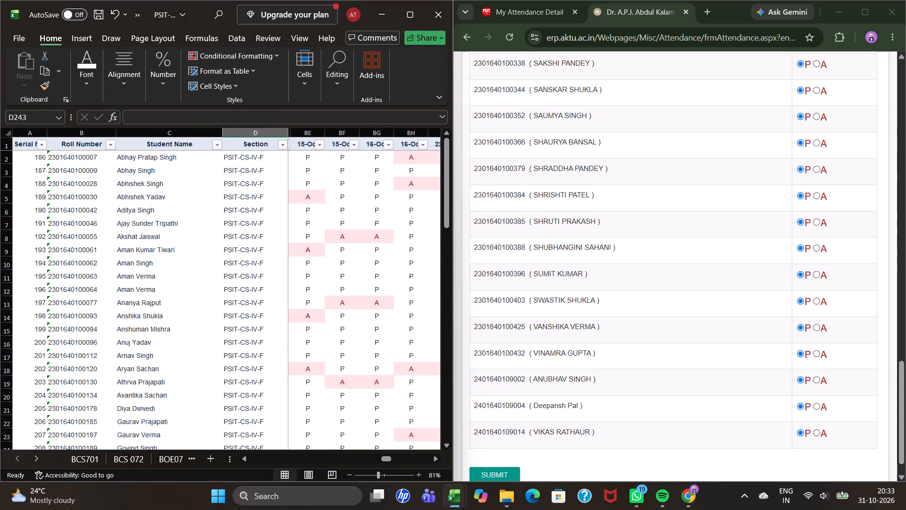
scroll(335, 233, left, 1)
click(316, 143)
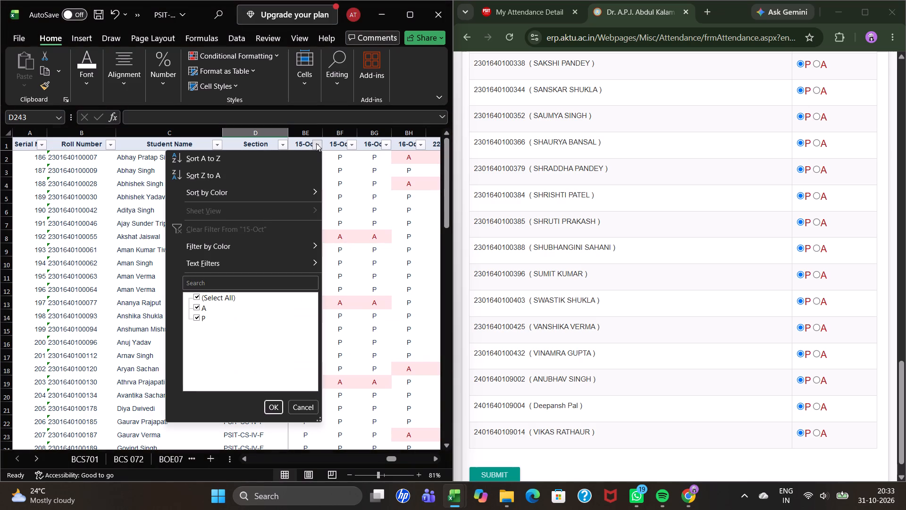
click(196, 315)
click(273, 400)
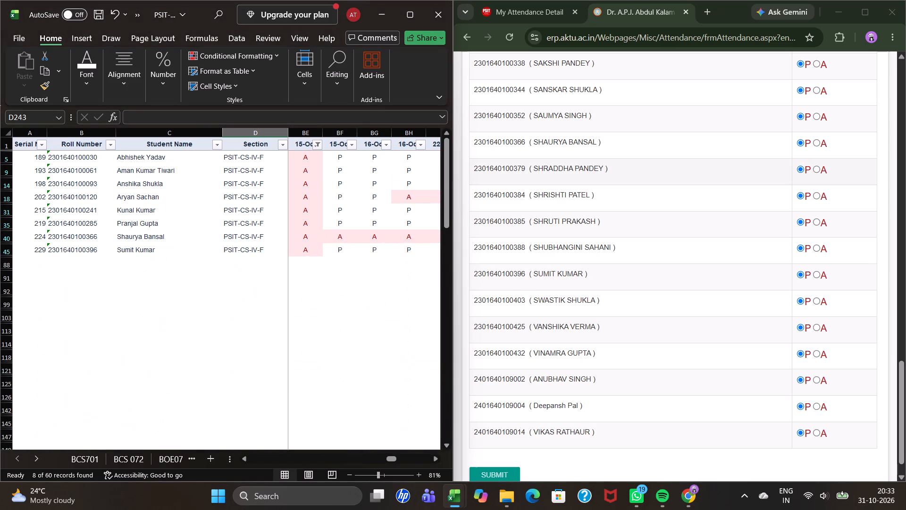
Set the attendance date in the ERP form to 15/Oct/2026.
scroll(591, 142, up, 7)
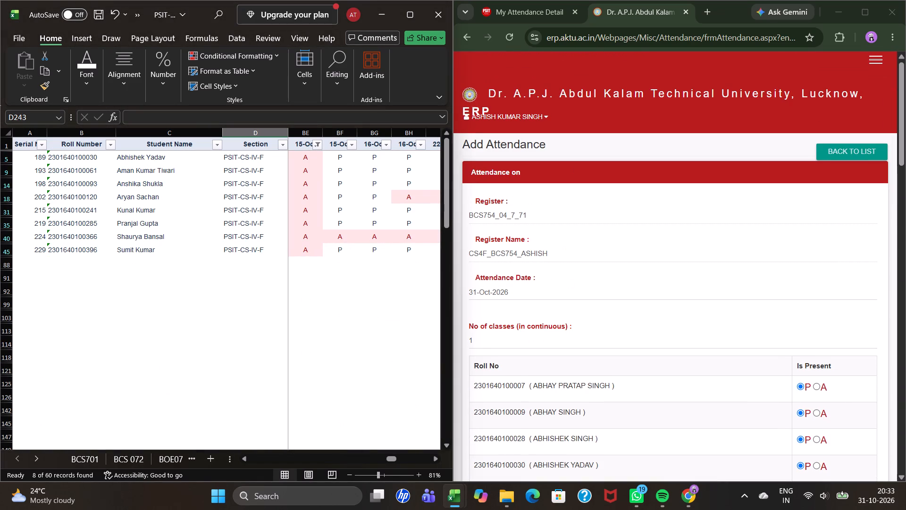
click(520, 289)
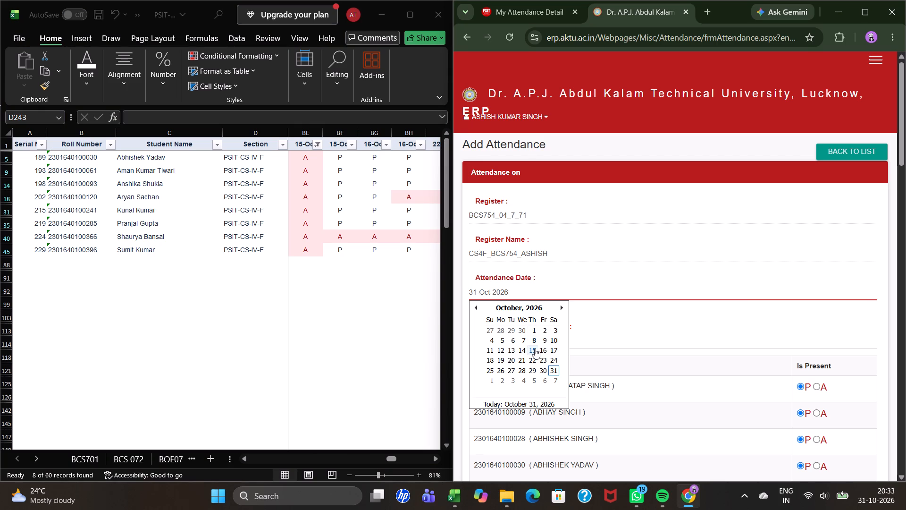
click(535, 348)
Mark the first four students in the filtered Excel list (serials 189, 193, 198 and 202) as absent in the 15/Oct/2026 form.
scroll(535, 348, down, 2)
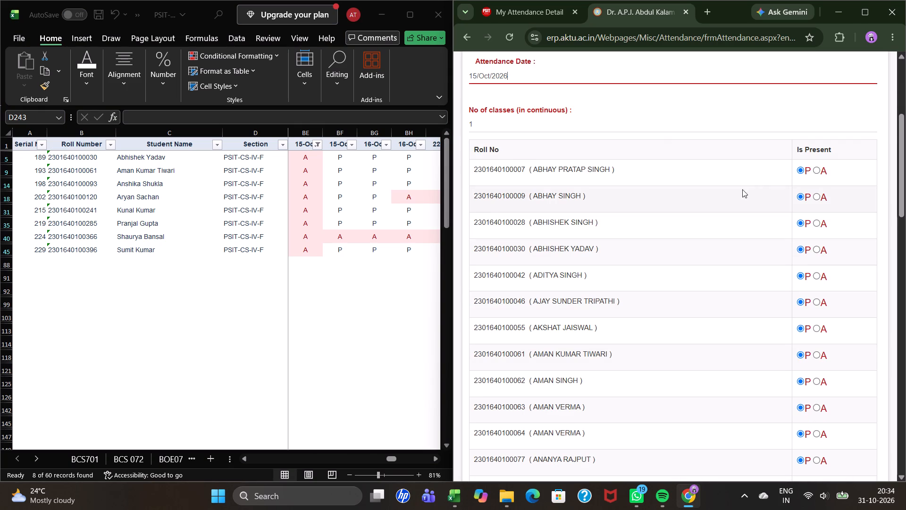
click(814, 251)
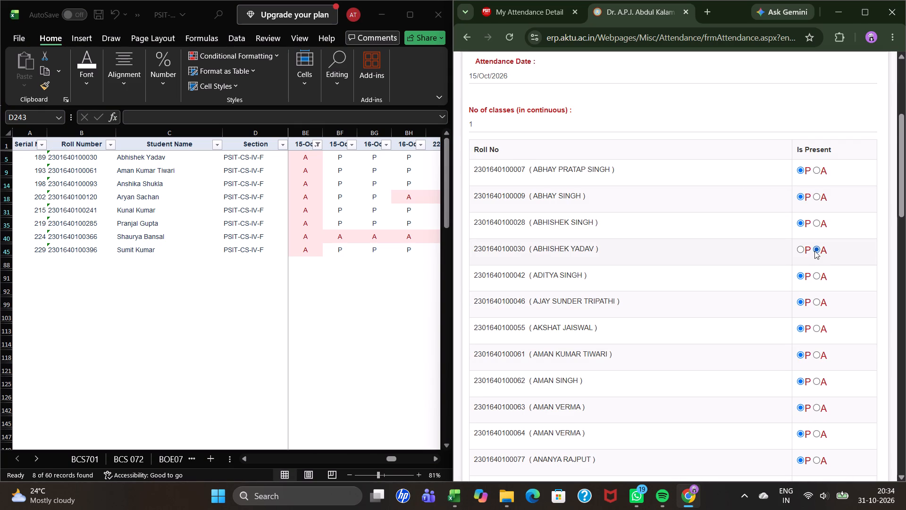
scroll(815, 274, down, 2)
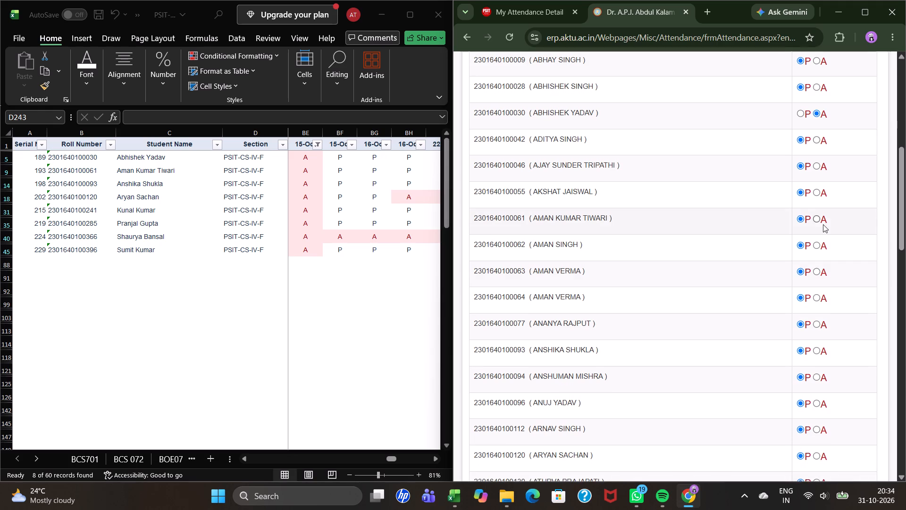
click(817, 215)
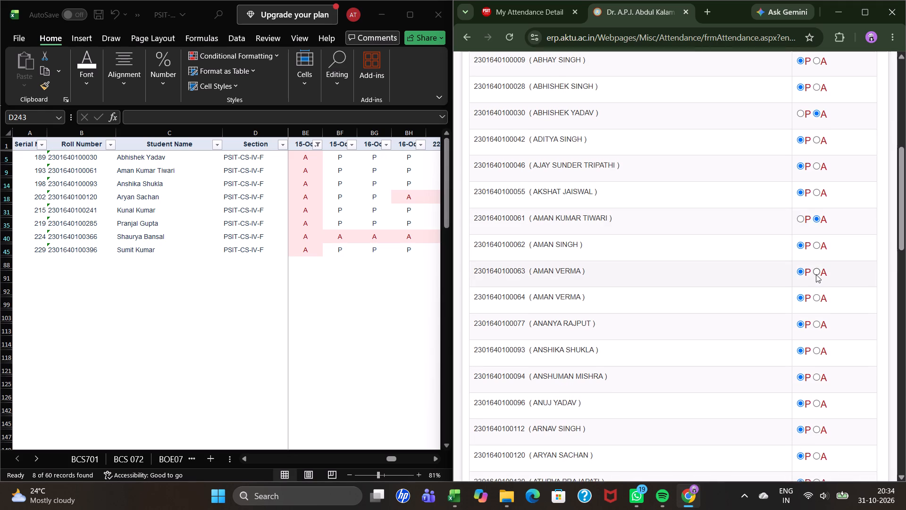
scroll(816, 274, down, 2)
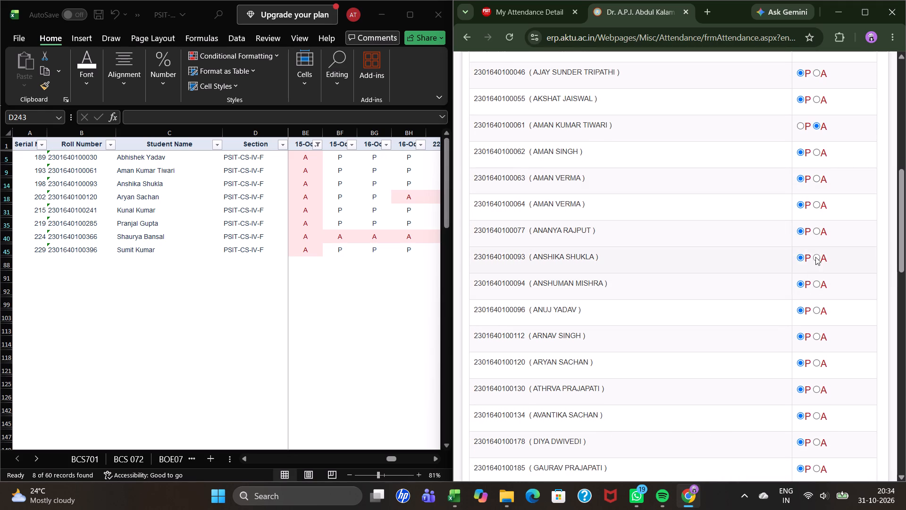
click(815, 257)
scroll(811, 309, down, 1)
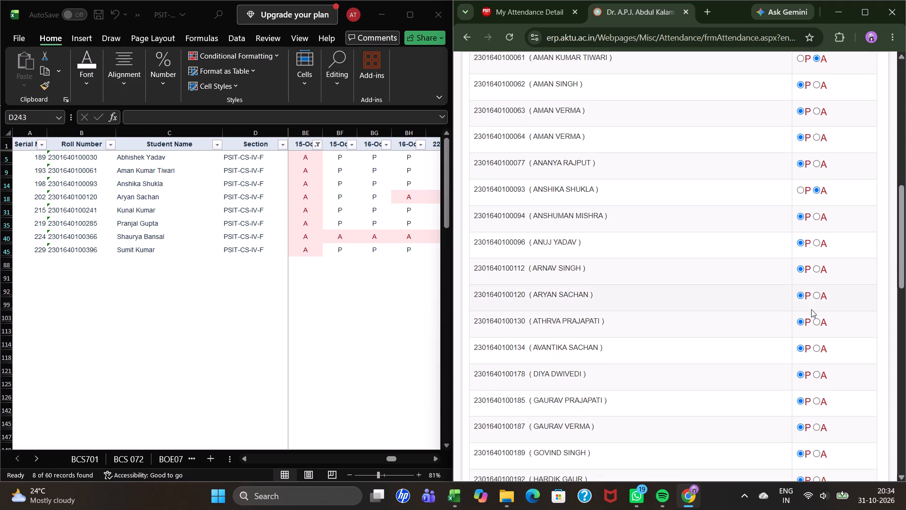
click(817, 294)
Mark the remaining four filtered students (serials 215, 219, 224 and 229) as absent in the 15/Oct/2026 form.
scroll(817, 294, down, 2)
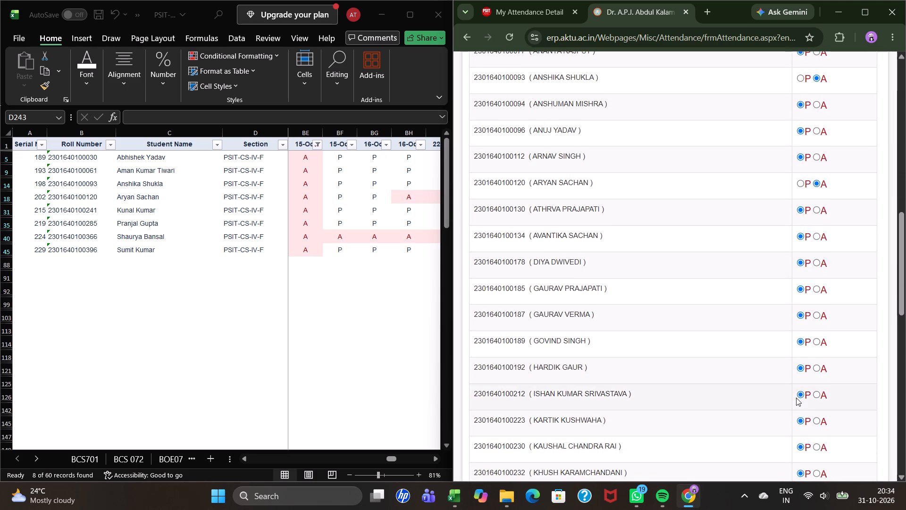
scroll(796, 398, down, 2)
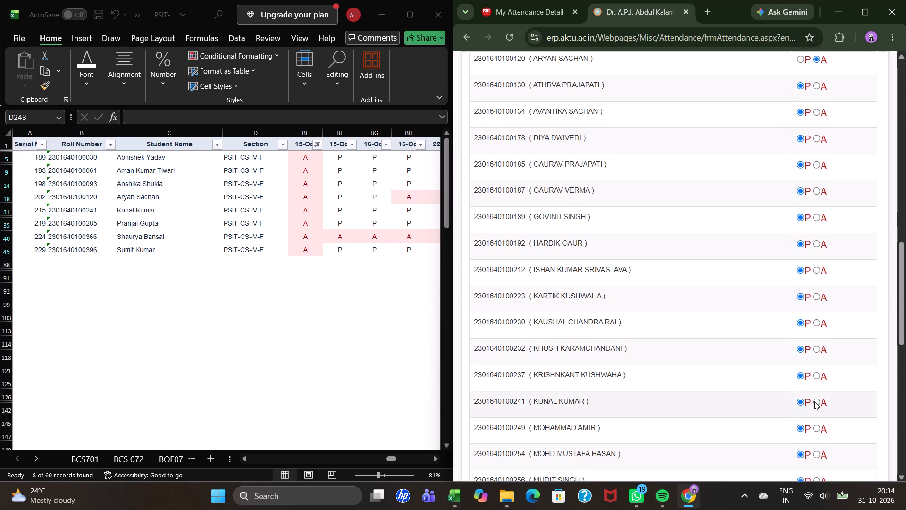
click(814, 401)
scroll(814, 401, down, 3)
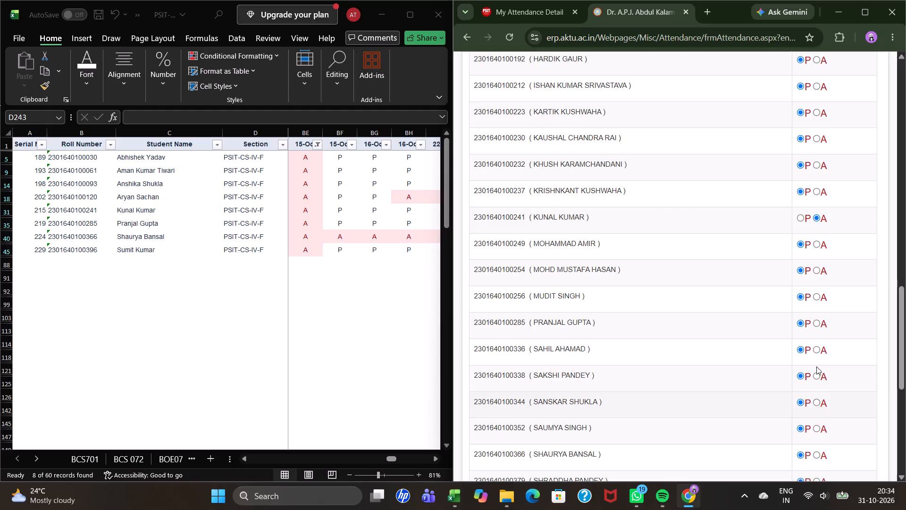
click(817, 323)
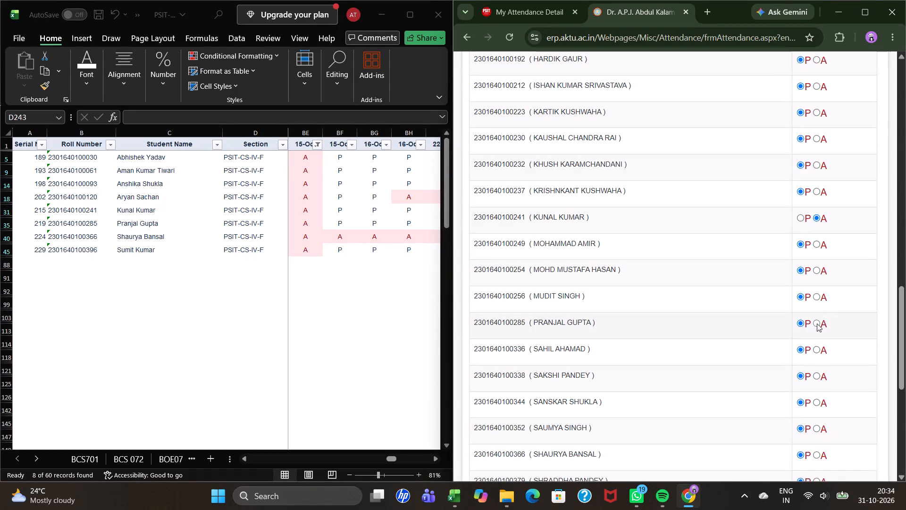
scroll(817, 323, down, 3)
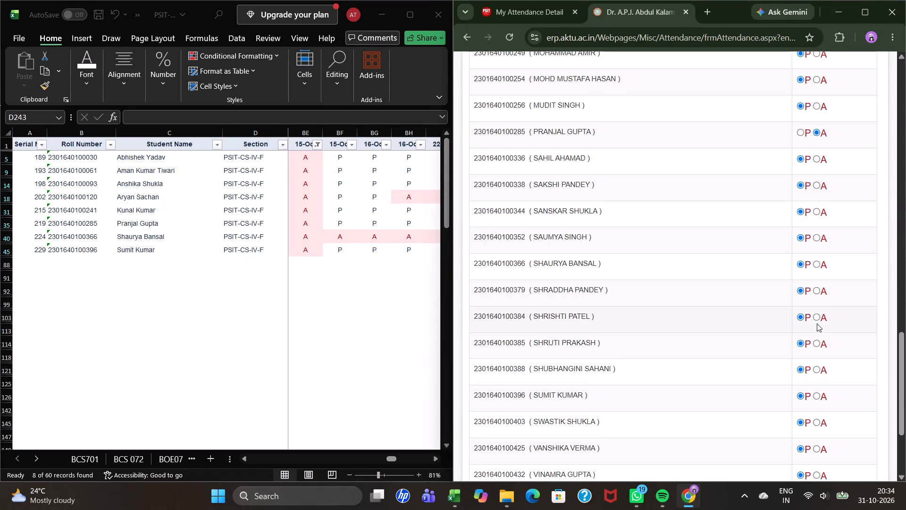
click(816, 264)
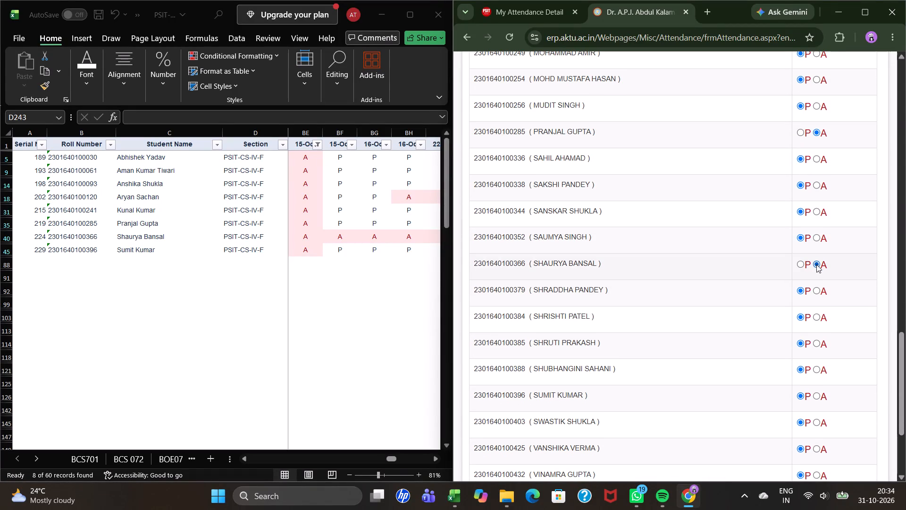
scroll(816, 264, down, 2)
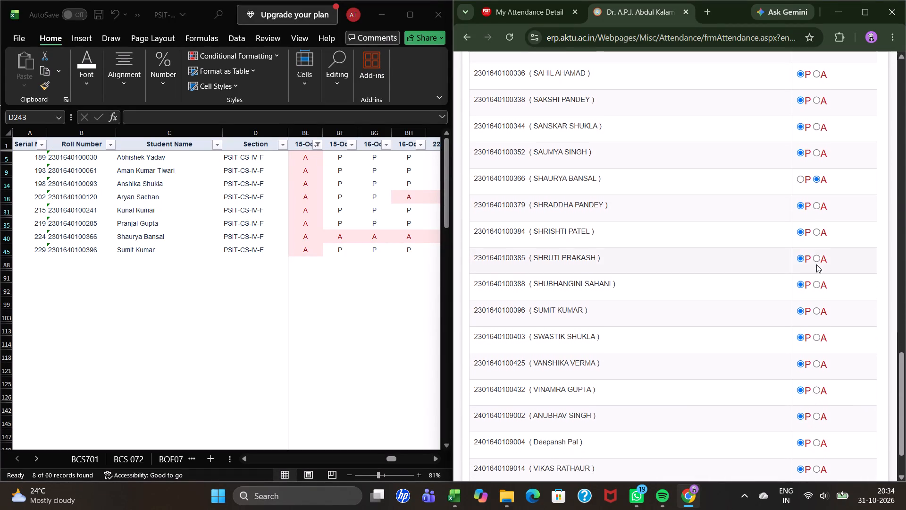
click(815, 311)
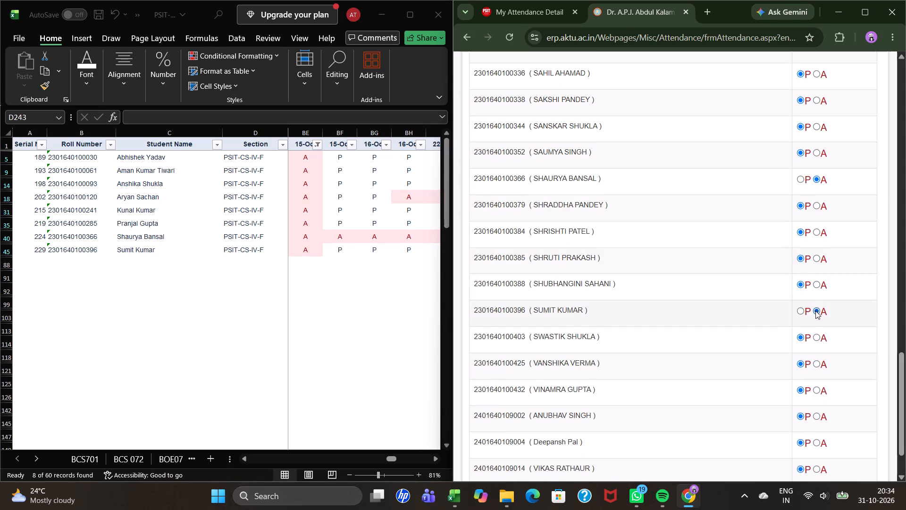
Check the form from its header to the end of the student list, submit the 15/Oct/2026 attendance and reload the blank form.
scroll(815, 311, down, 6)
scroll(815, 311, up, 9)
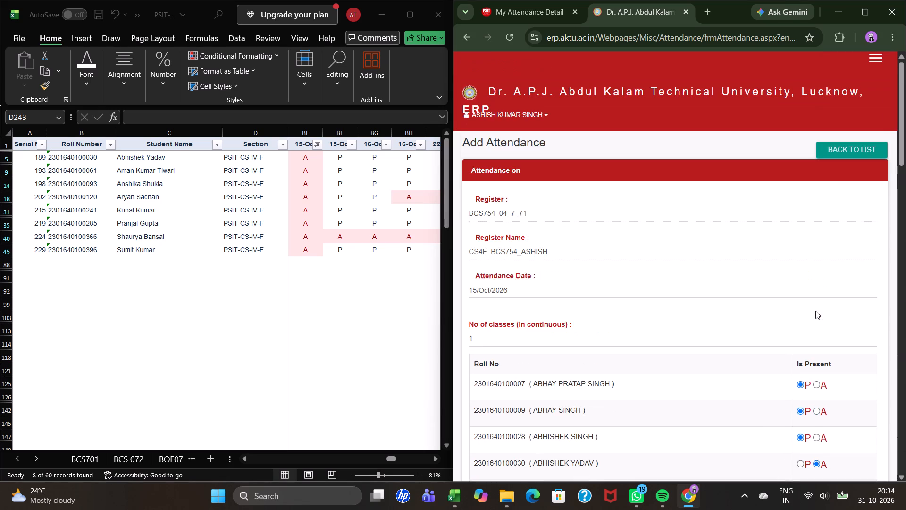
scroll(815, 311, down, 9)
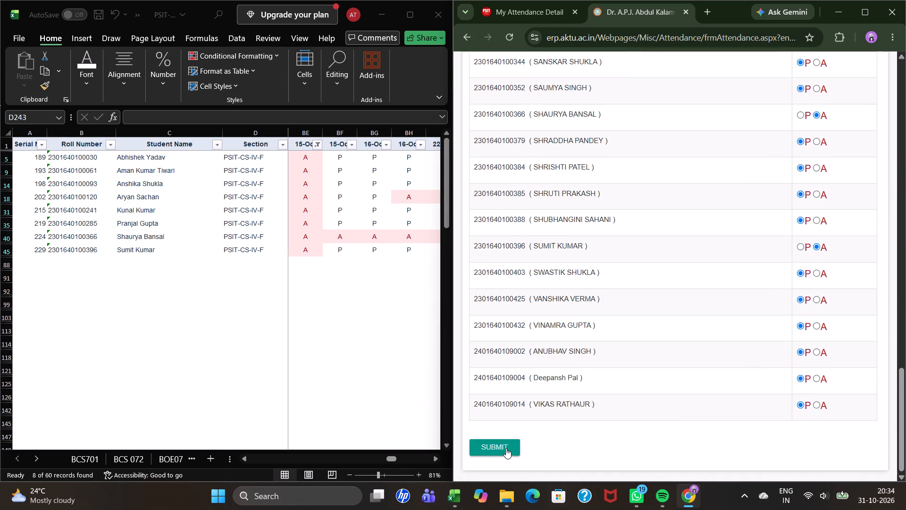
click(505, 447)
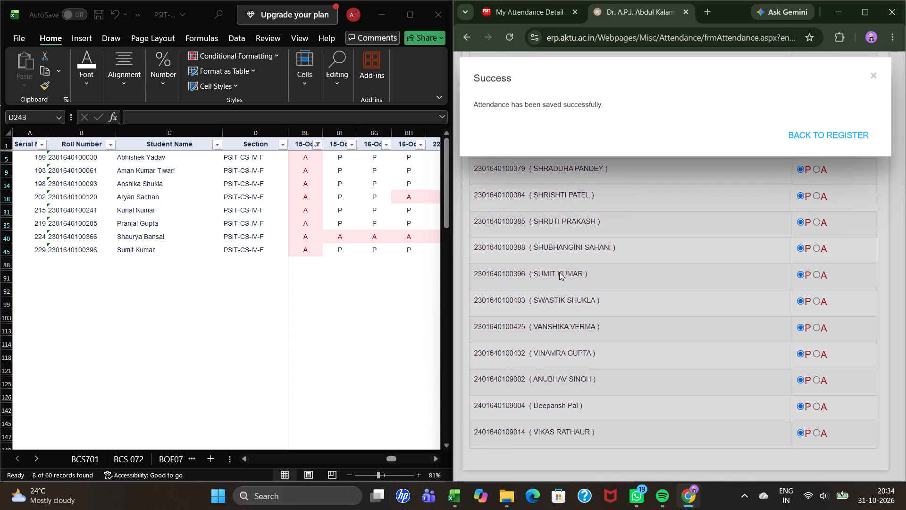
scroll(559, 272, up, 7)
click(560, 205)
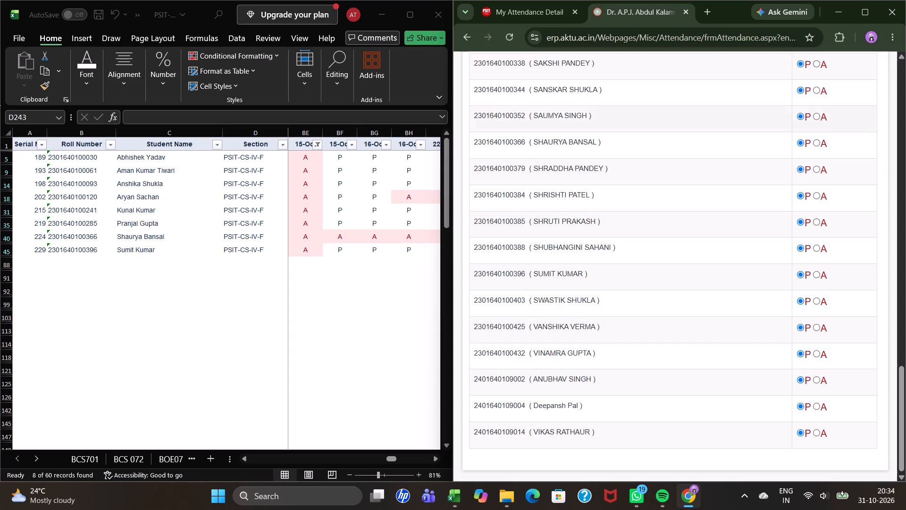
click(510, 31)
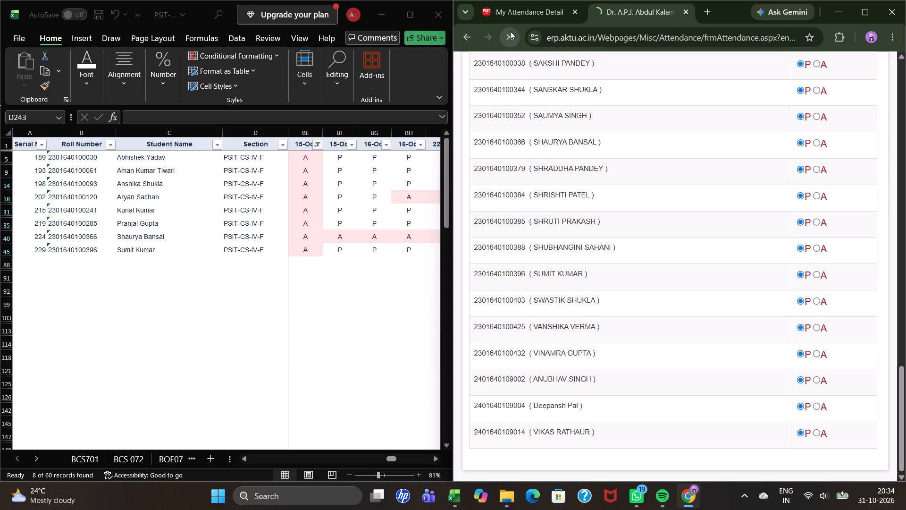
Clear the filter from the first 15-Oct column (BE) in the Excel sheet.
click(317, 143)
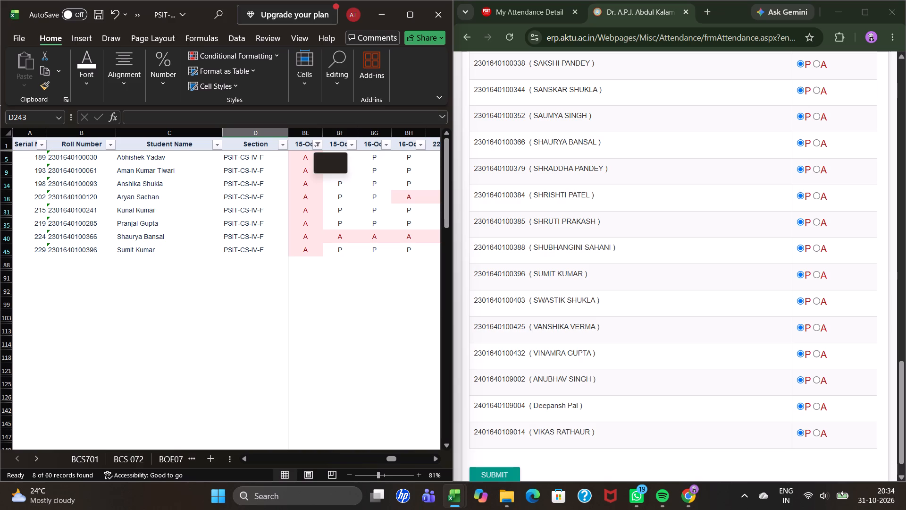
click(317, 142)
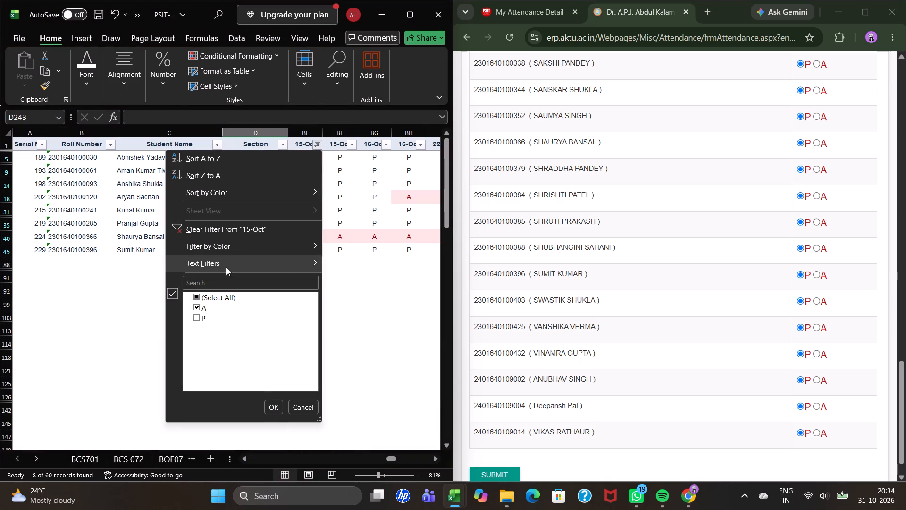
click(264, 227)
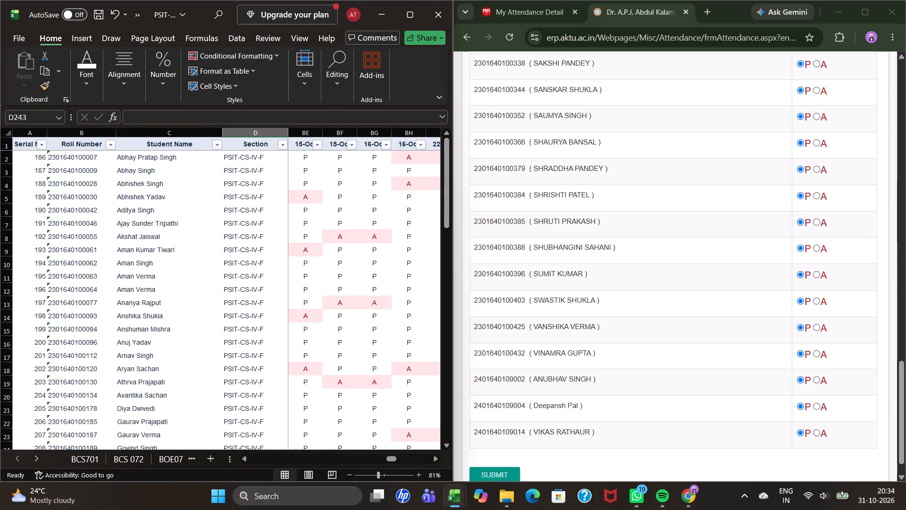
Filter the first 16-Oct column (BG) in the Excel sheet to show only students marked A.
scroll(344, 174, left, 1)
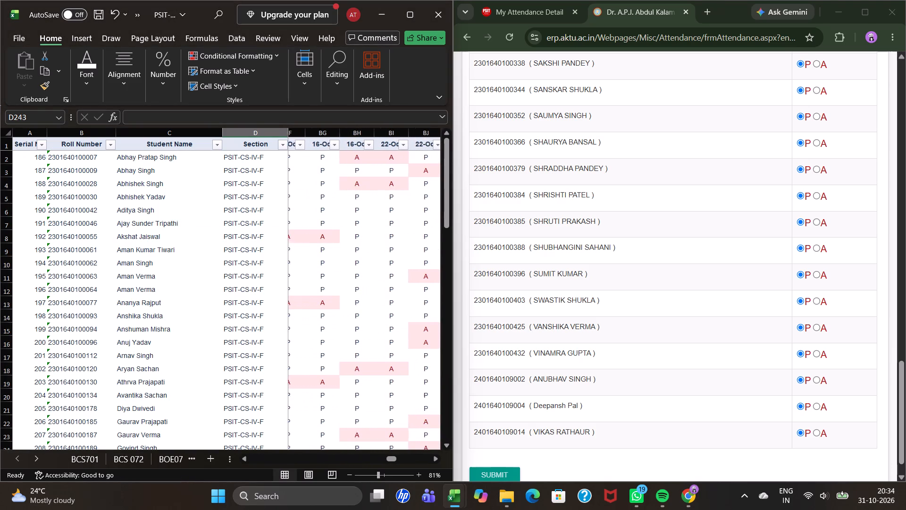
scroll(344, 174, left, 1)
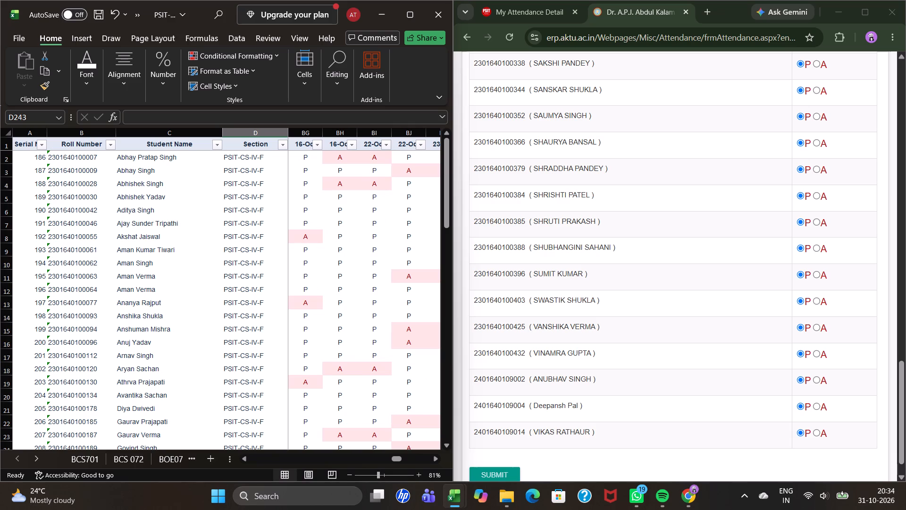
click(318, 144)
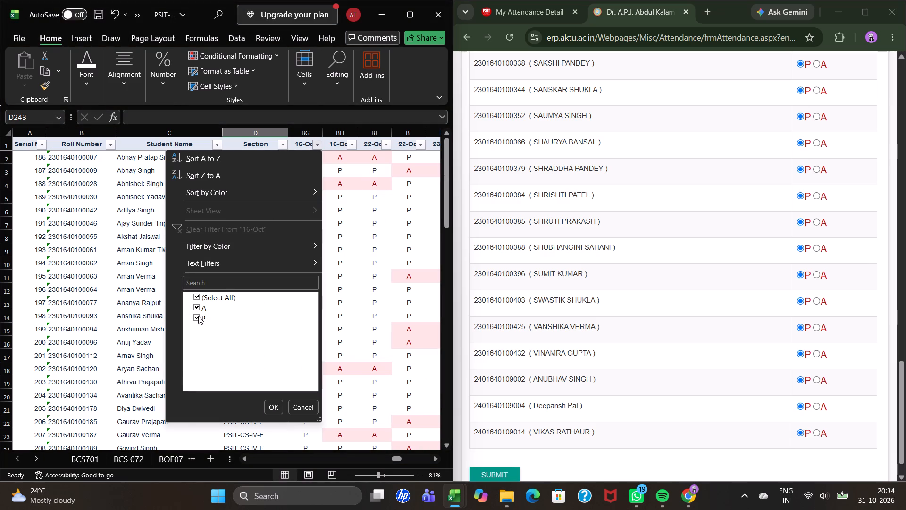
click(197, 316)
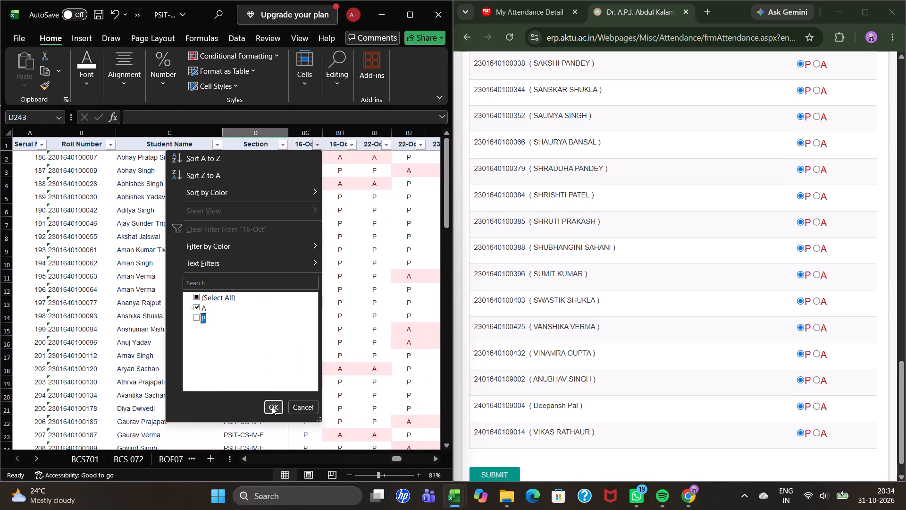
click(272, 407)
Reload the ERP attendance form and set its attendance date to 16/Oct/2026.
scroll(698, 235, up, 9)
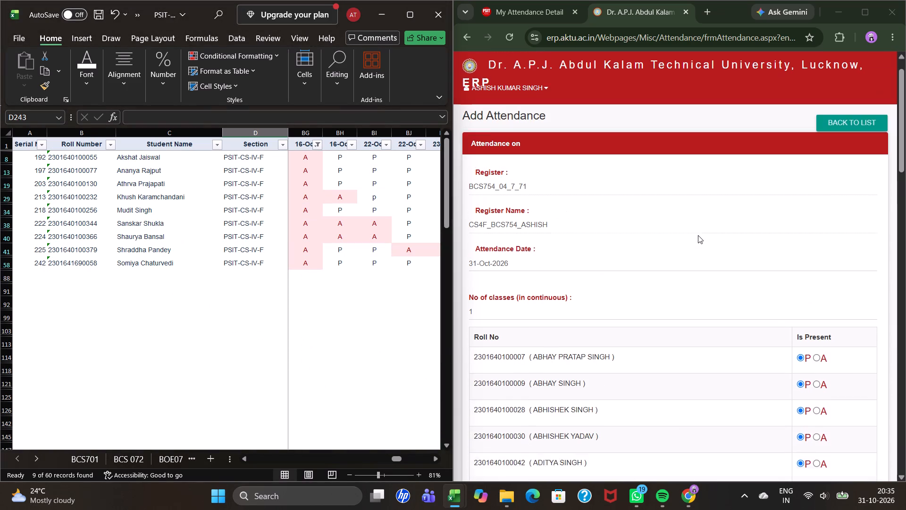
click(512, 36)
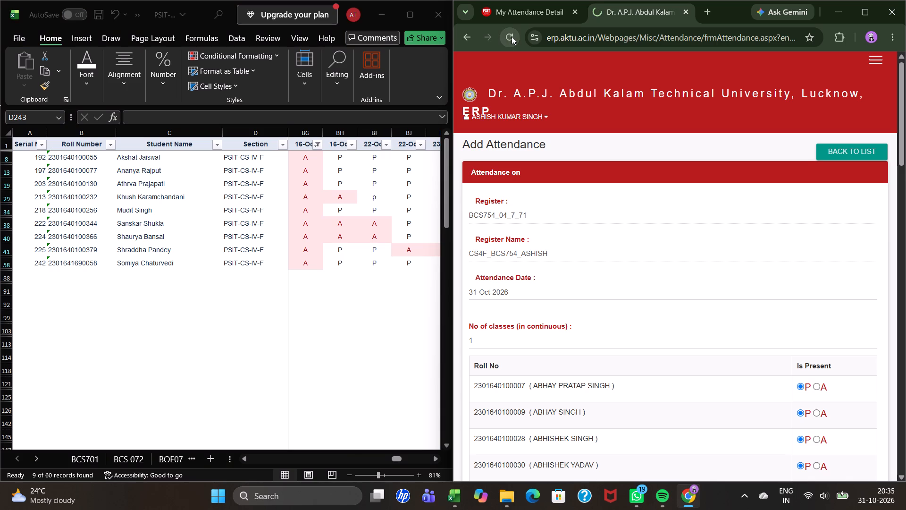
click(513, 290)
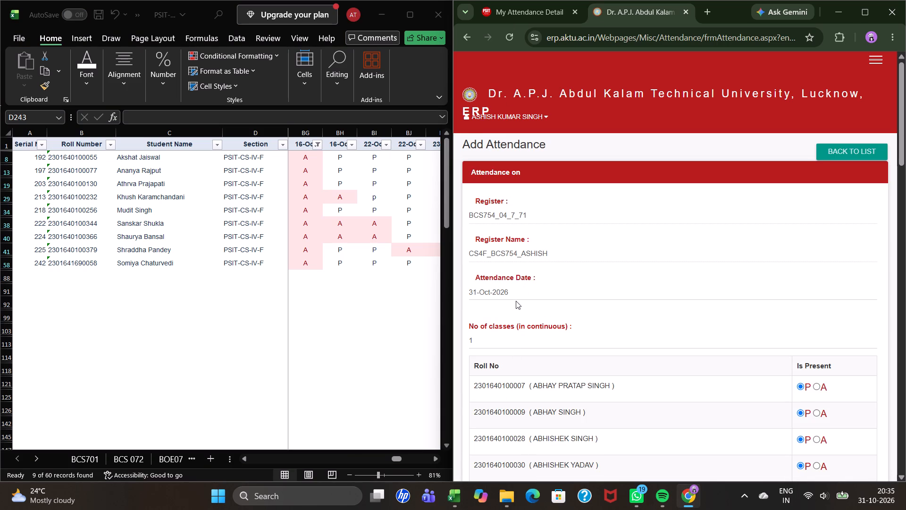
click(517, 293)
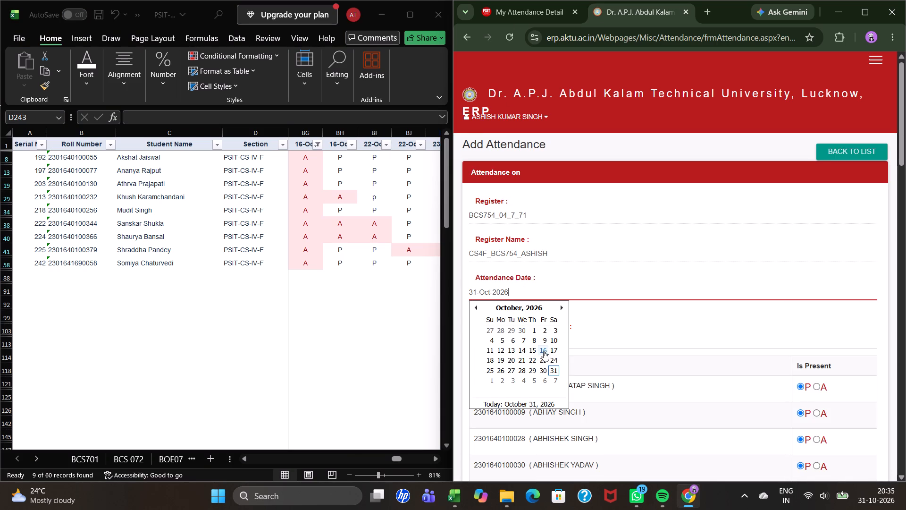
click(543, 350)
Mark the filtered students from Excel rows 8, 13, 19, 29 and 34 as absent on the 16/Oct/2026 form.
scroll(554, 370, down, 2)
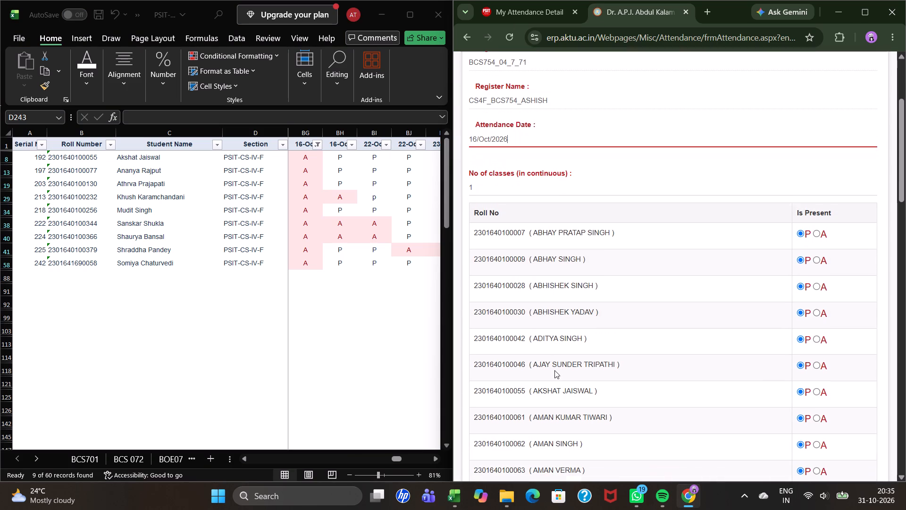
scroll(554, 370, down, 1)
scroll(661, 321, down, 2)
click(821, 246)
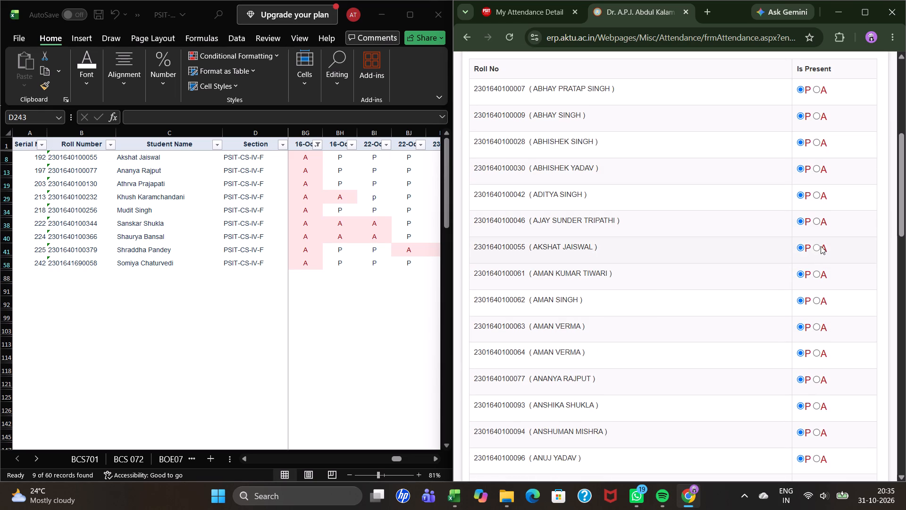
scroll(818, 274, down, 1)
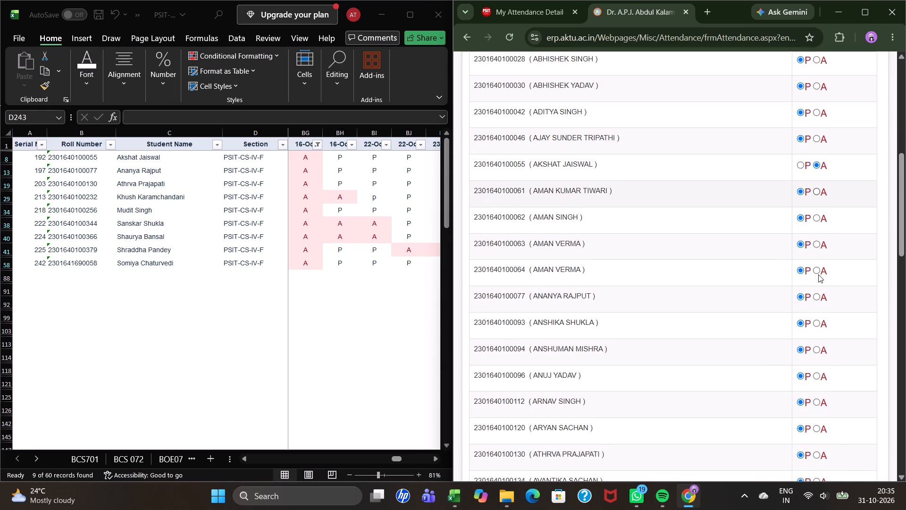
click(818, 295)
scroll(818, 295, down, 2)
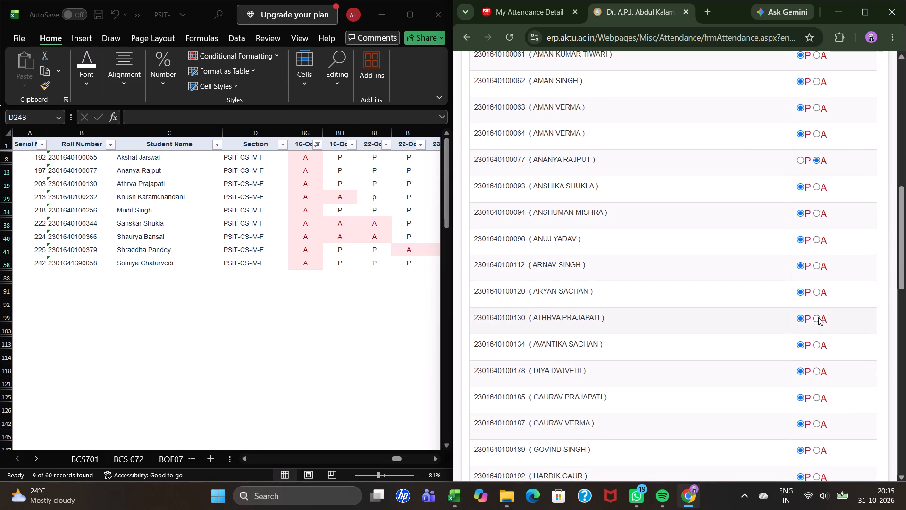
click(818, 317)
scroll(818, 317, down, 3)
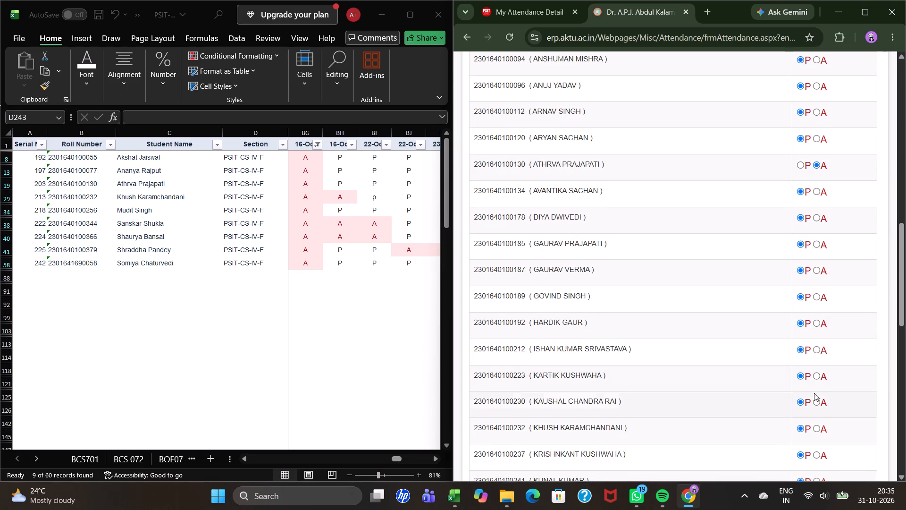
scroll(805, 394, down, 1)
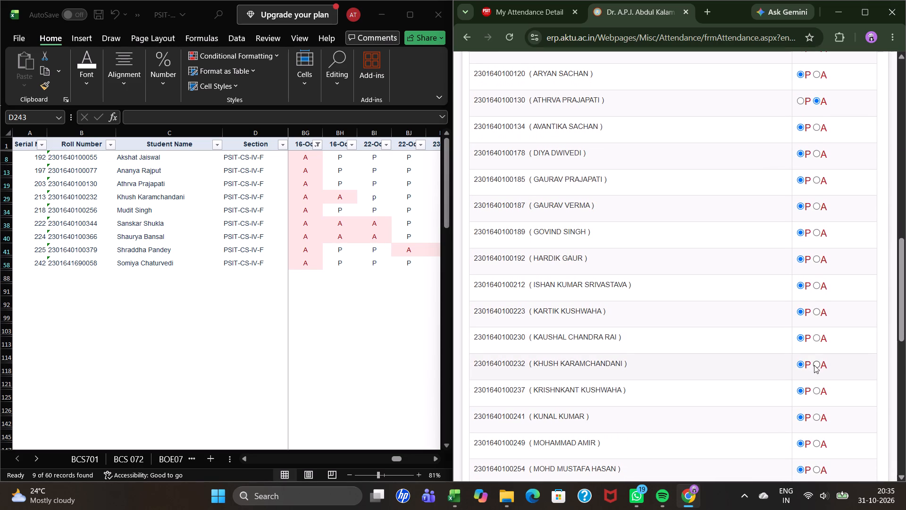
click(816, 363)
scroll(816, 363, down, 2)
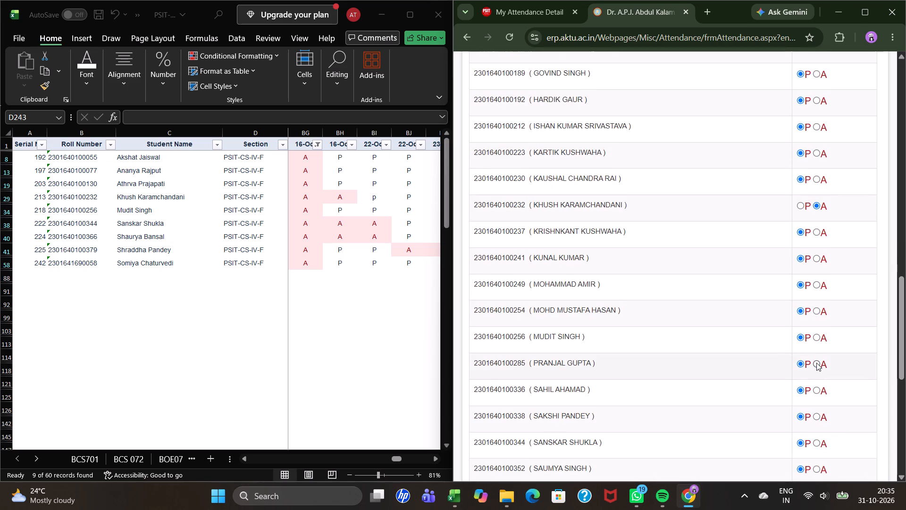
click(816, 338)
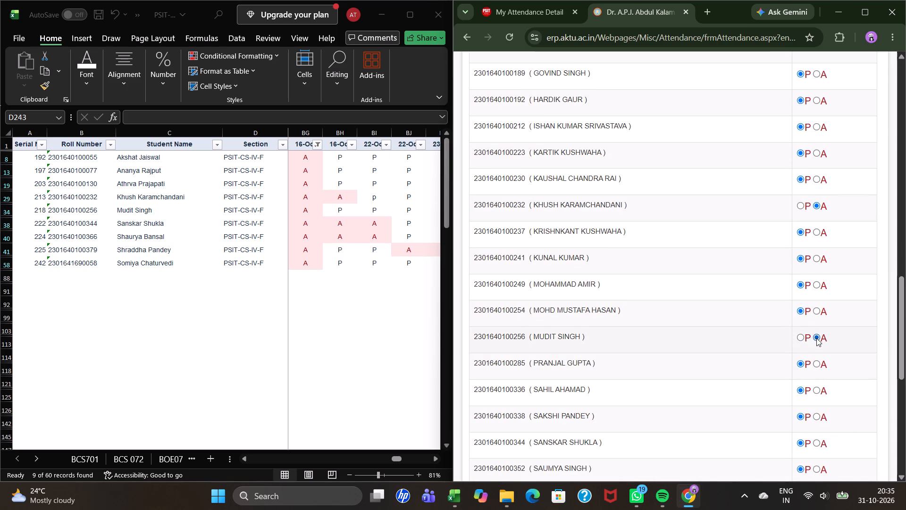
Mark the filtered students from Excel rows 38, 40 and 41 as absent on the same form.
scroll(816, 338, down, 3)
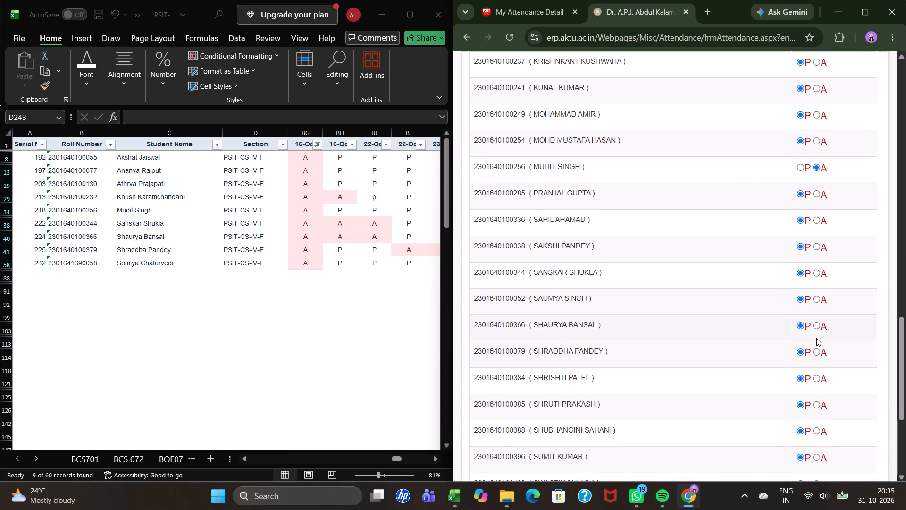
click(814, 271)
scroll(813, 337, down, 1)
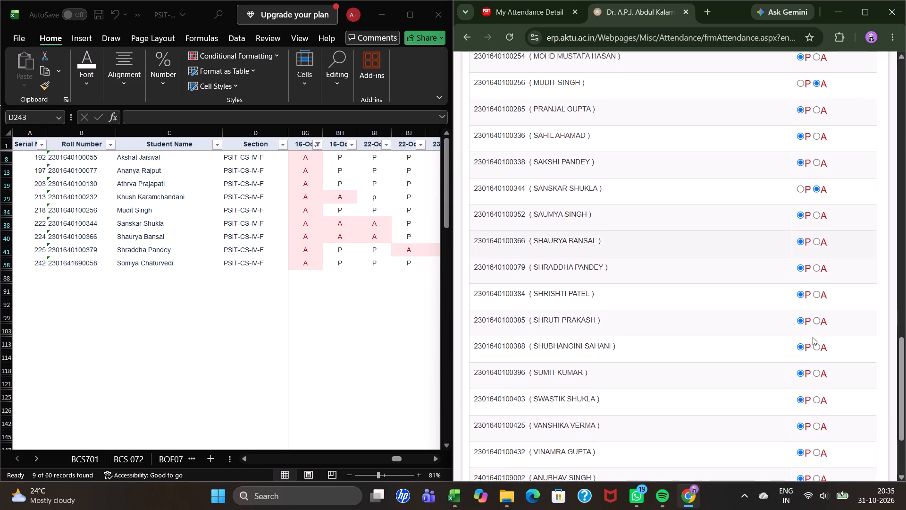
scroll(813, 337, down, 1)
click(818, 240)
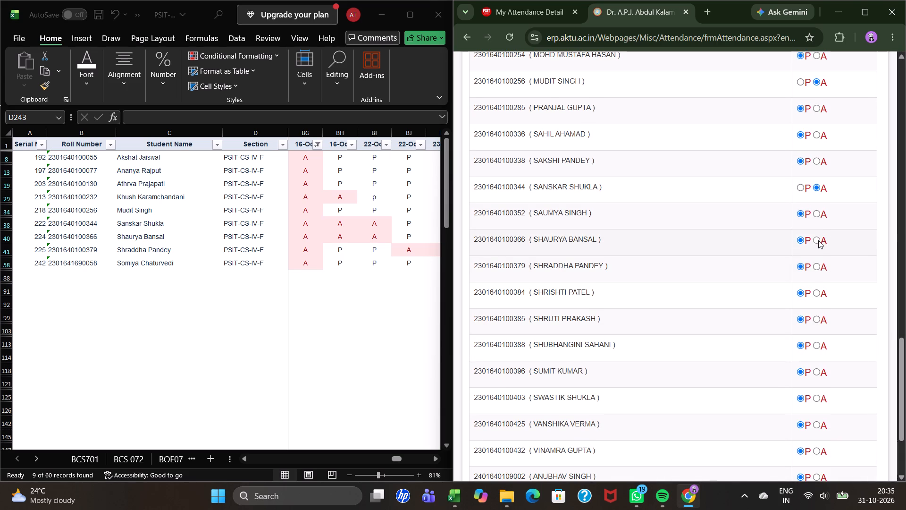
scroll(816, 329, down, 1)
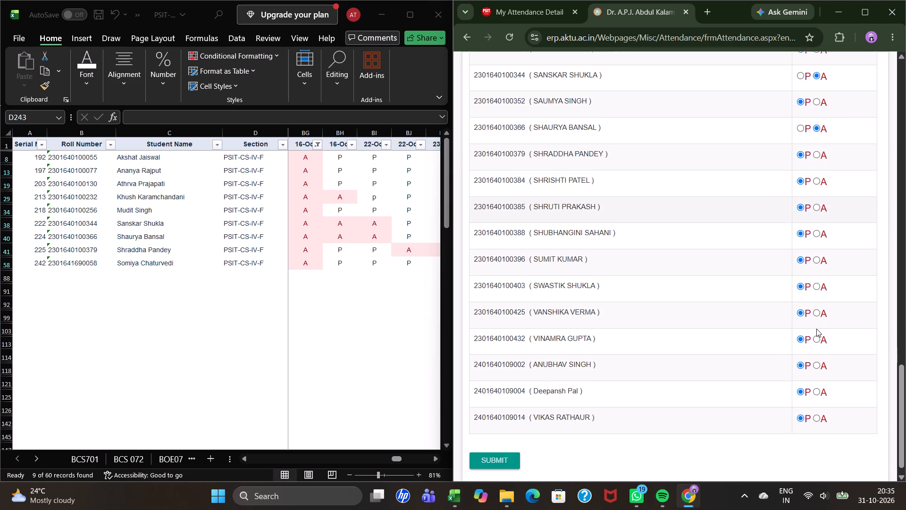
scroll(816, 329, down, 1)
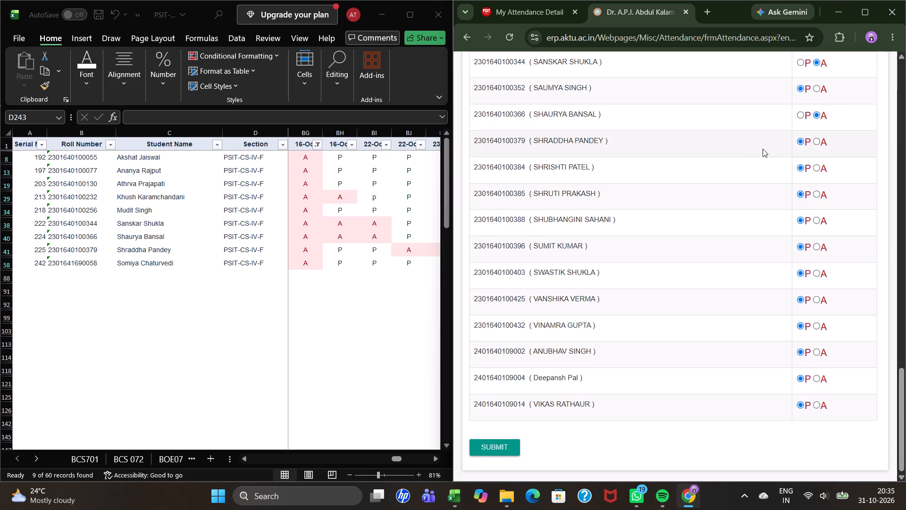
click(816, 141)
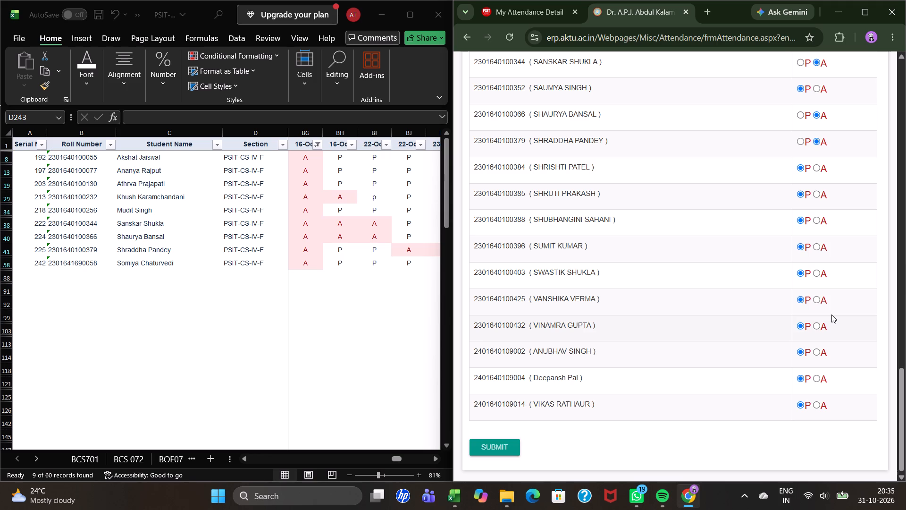
Check the absent marks in the student list, submit the 16/Oct/2026 attendance and reload the form page.
scroll(683, 234, up, 9)
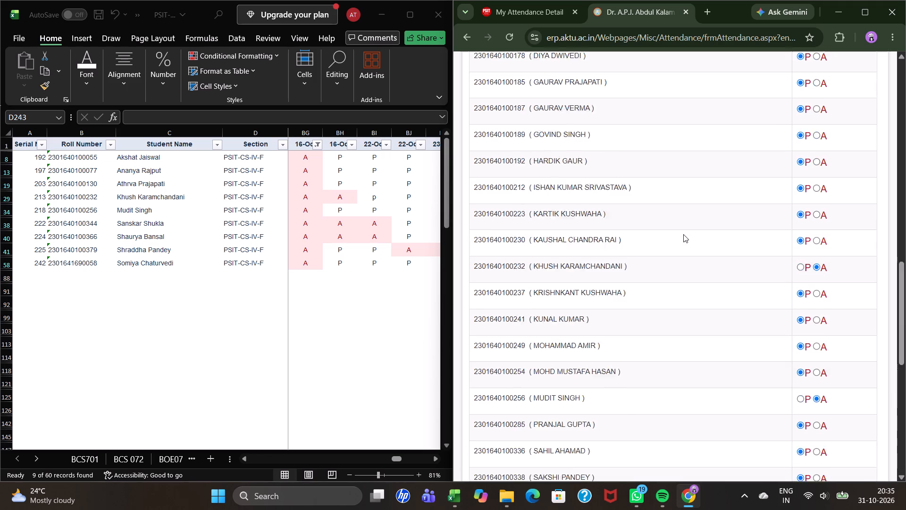
scroll(683, 234, up, 2)
scroll(683, 234, down, 11)
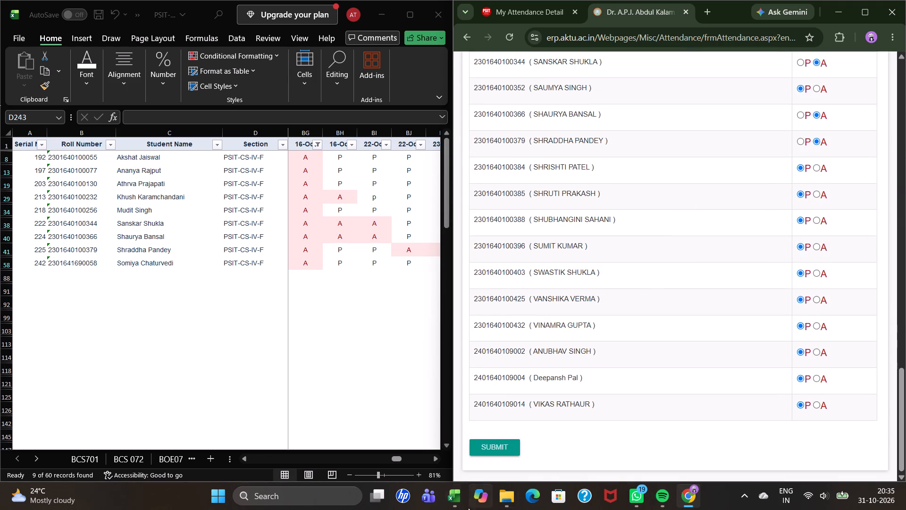
click(497, 444)
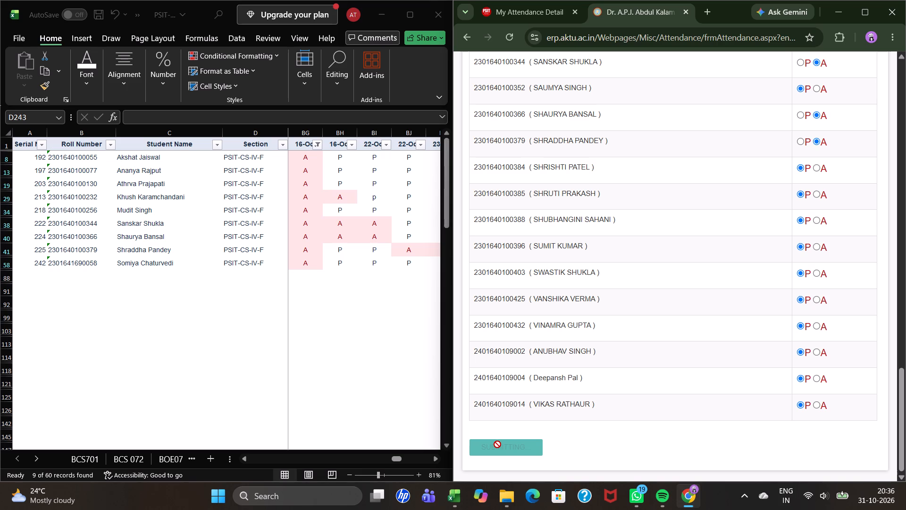
click(507, 39)
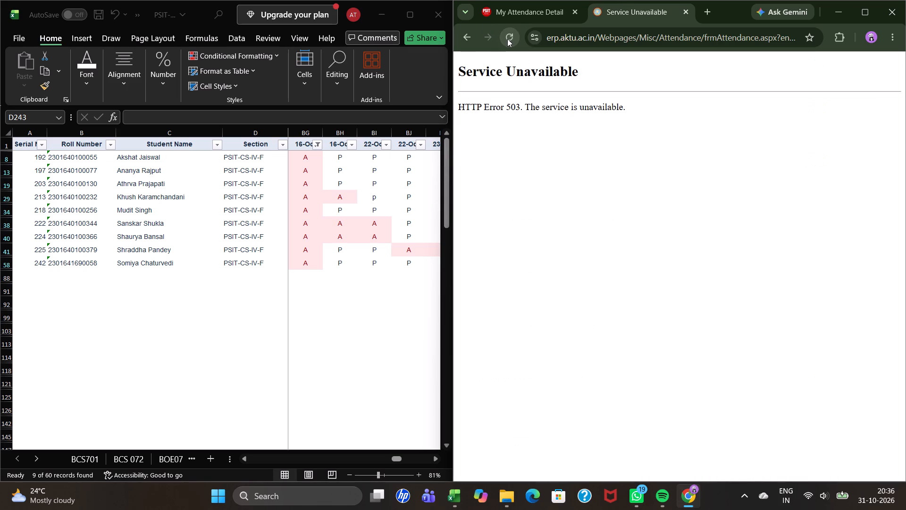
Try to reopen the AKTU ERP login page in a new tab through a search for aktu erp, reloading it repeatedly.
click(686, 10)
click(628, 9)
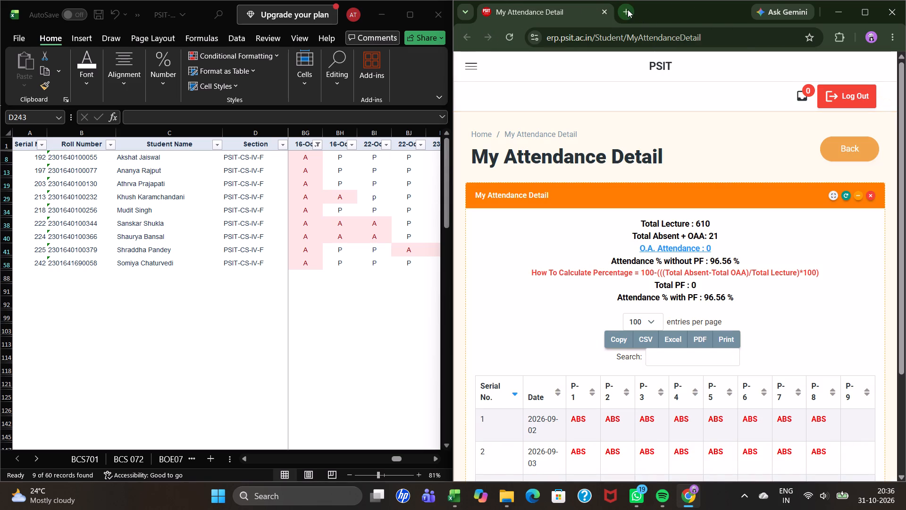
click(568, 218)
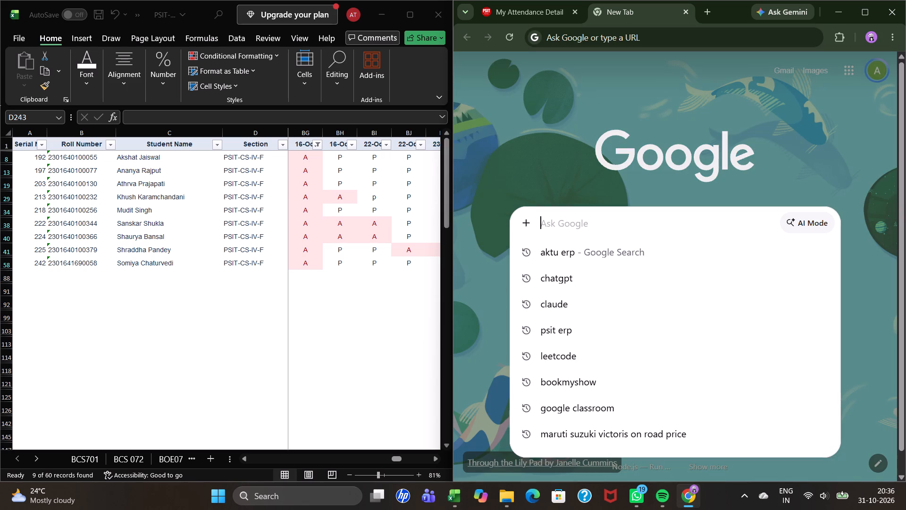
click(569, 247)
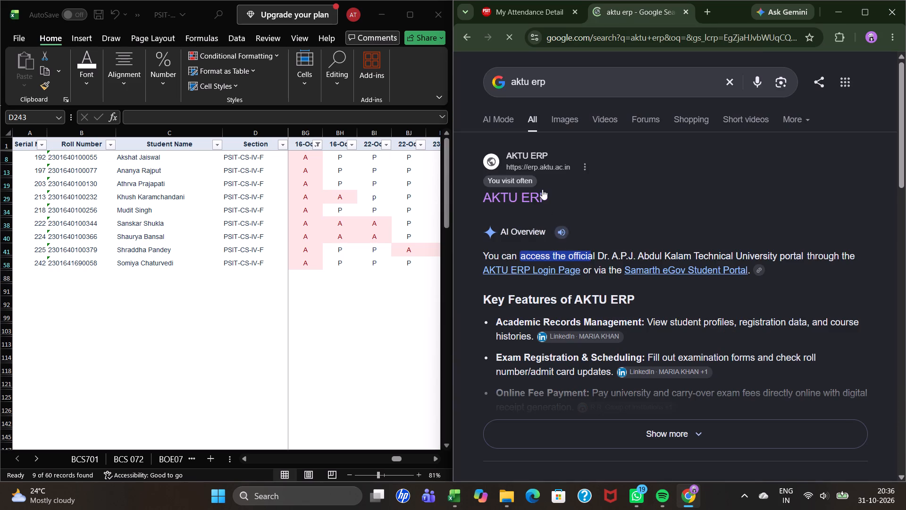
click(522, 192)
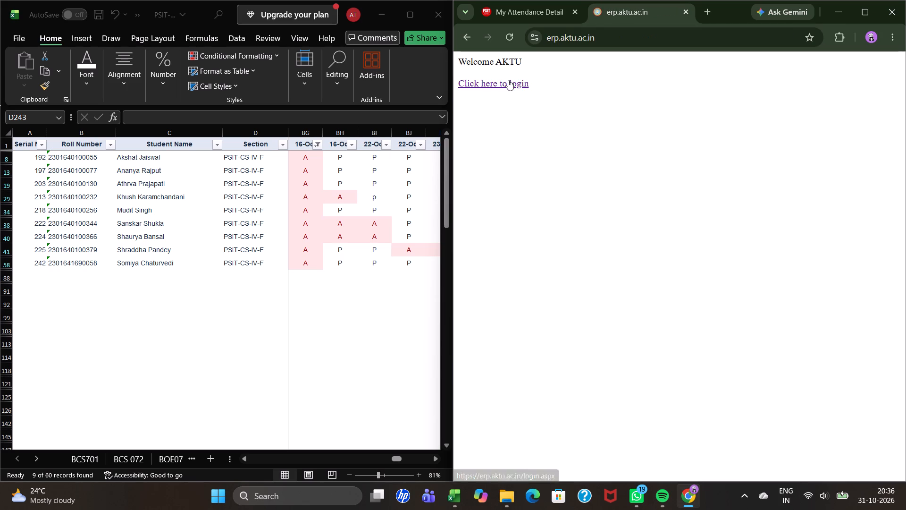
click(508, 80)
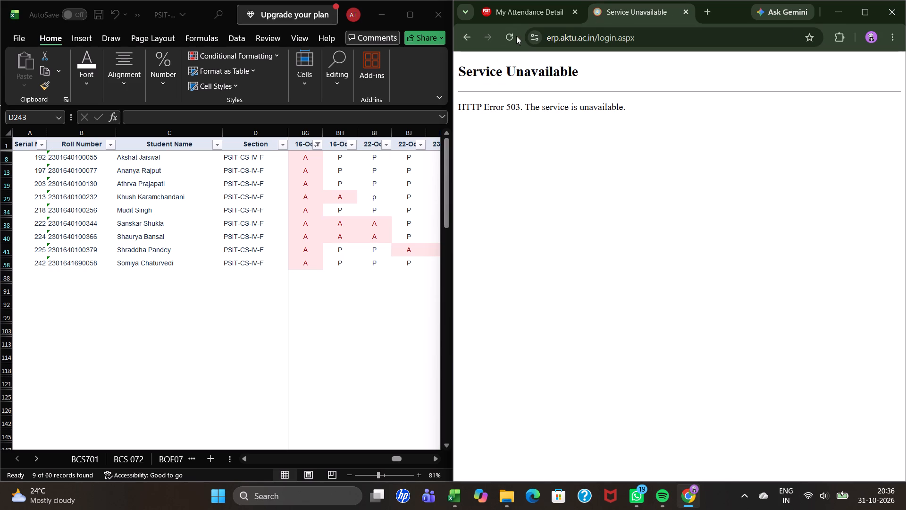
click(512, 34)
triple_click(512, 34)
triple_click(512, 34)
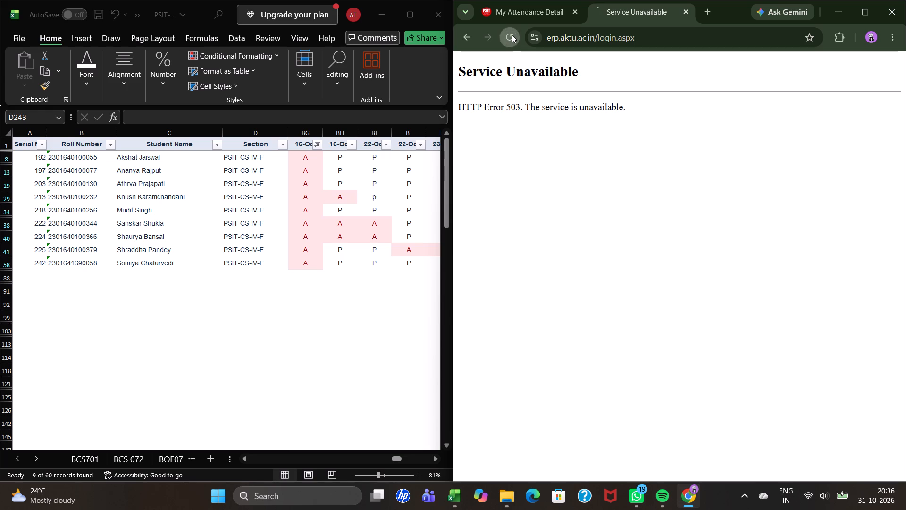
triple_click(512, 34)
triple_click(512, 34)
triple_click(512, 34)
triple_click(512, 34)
Review the filtered students' attendance in the Excel sheet across the September and October date columns and the lecture totals.
scroll(380, 206, left, 5)
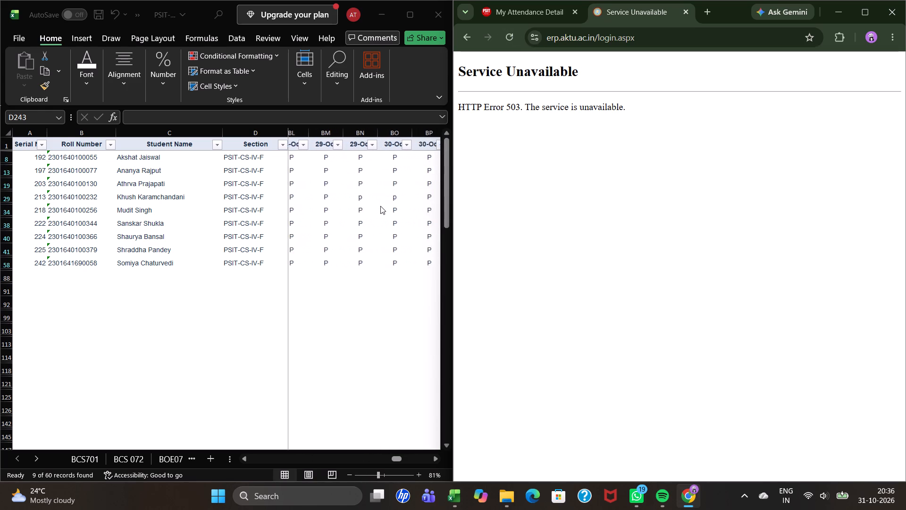
scroll(380, 206, right, 2)
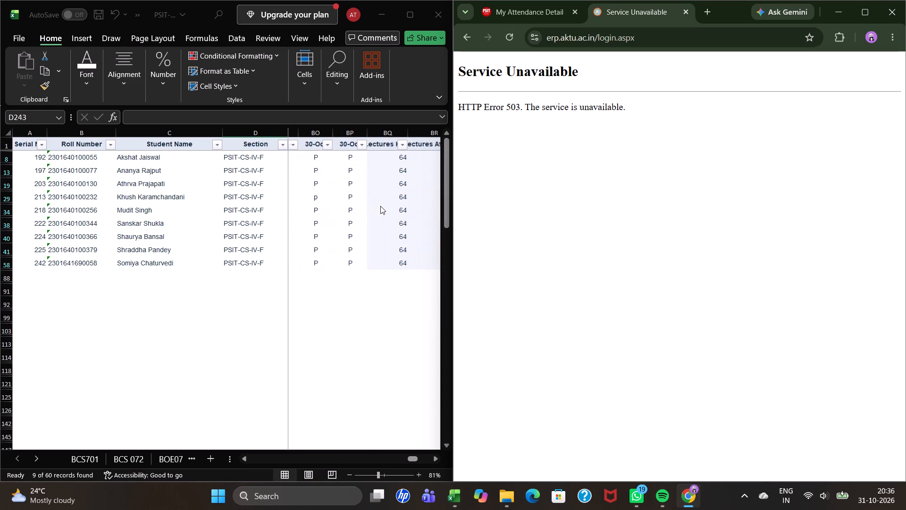
scroll(380, 206, right, 2)
scroll(380, 206, left, 5)
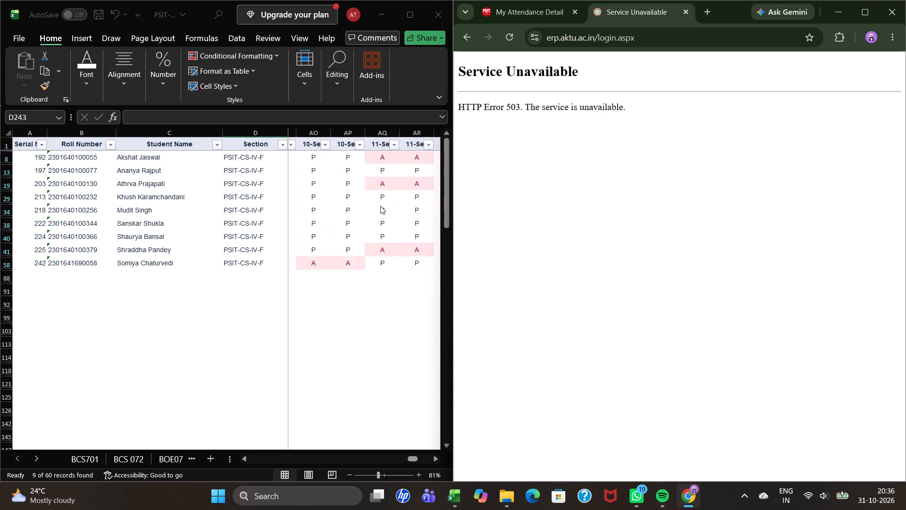
scroll(380, 206, left, 1)
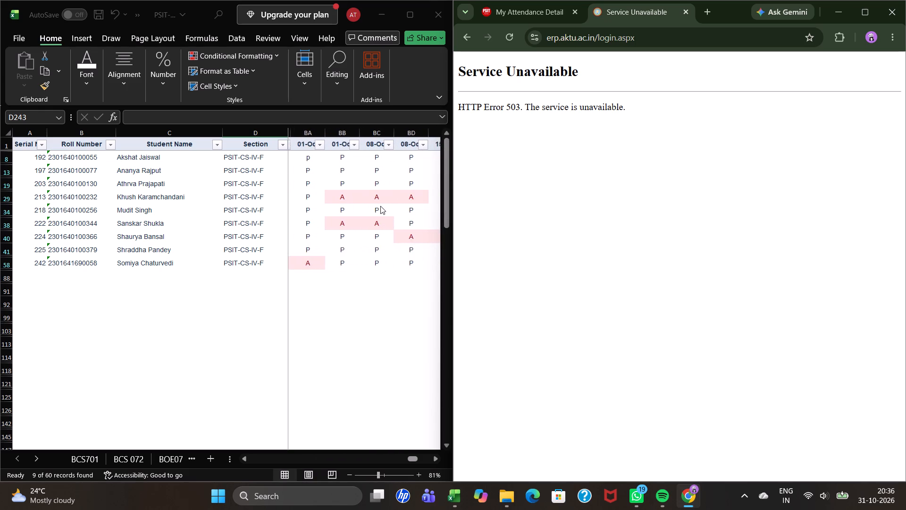
scroll(380, 206, left, 3)
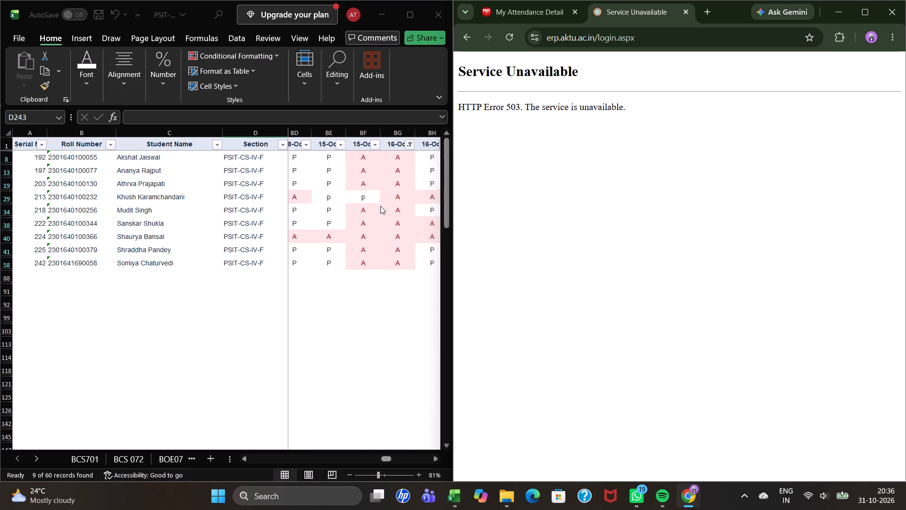
scroll(380, 206, left, 1)
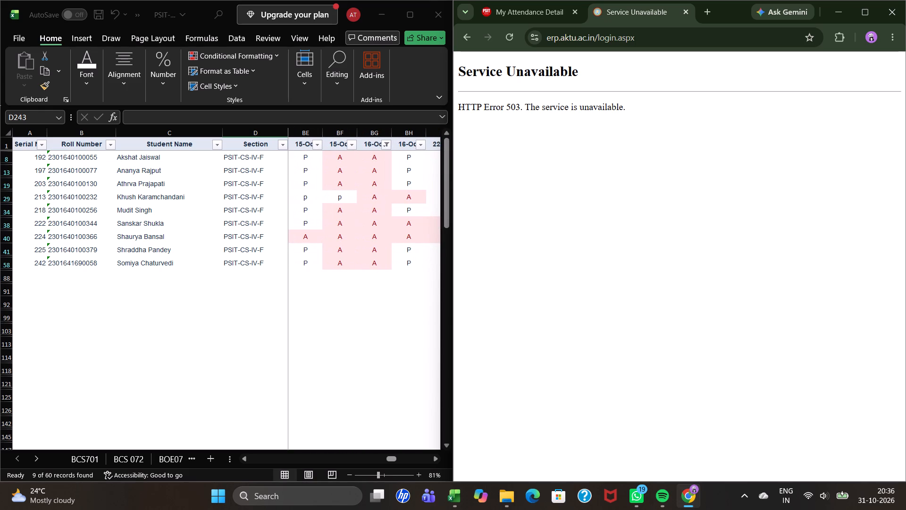
Retry the ERP login page, and reopen the AKTU ERP site in a fresh tab through a search for aktu erp.
click(508, 36)
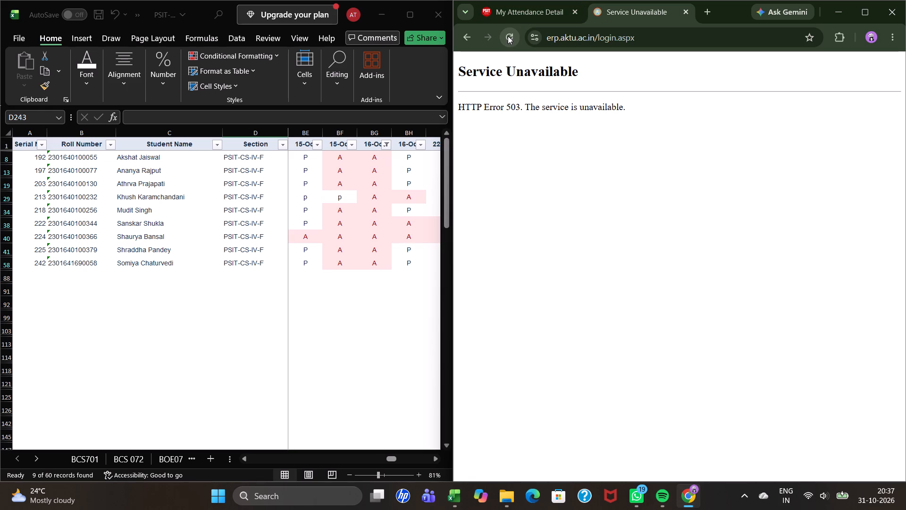
click(508, 36)
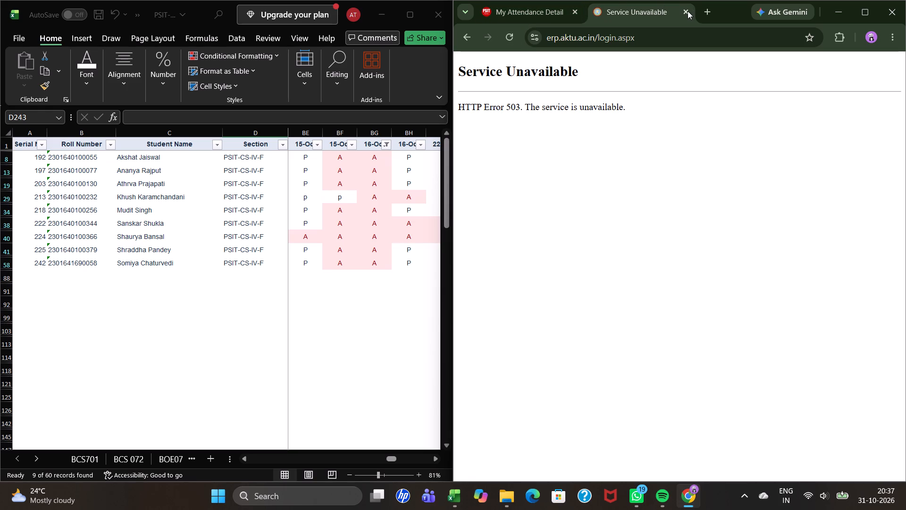
click(688, 11)
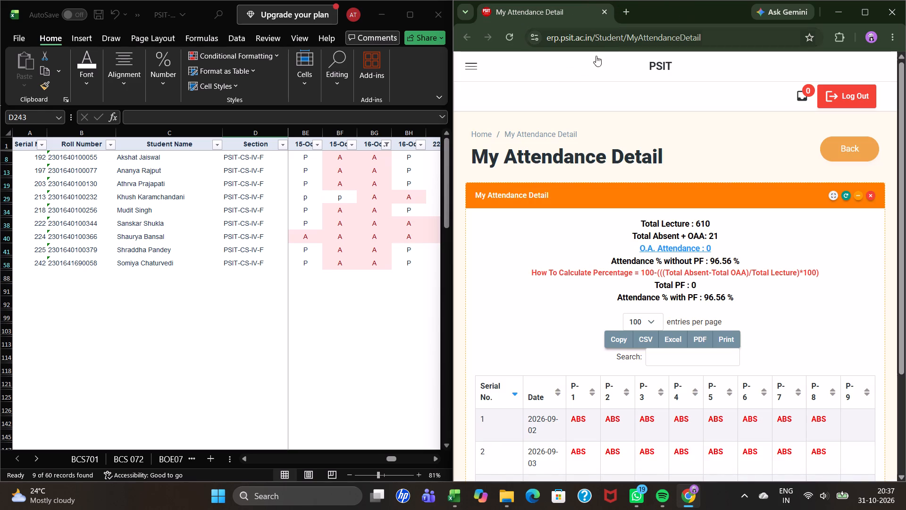
click(624, 8)
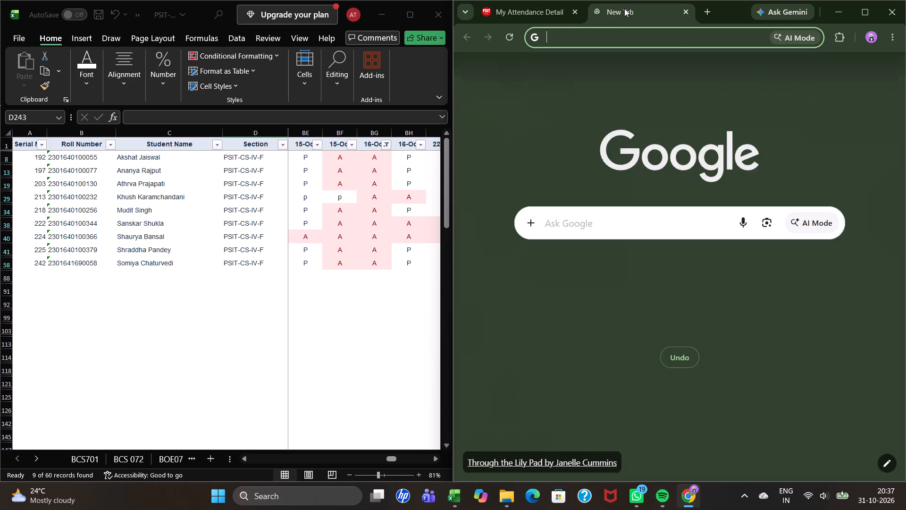
click(597, 214)
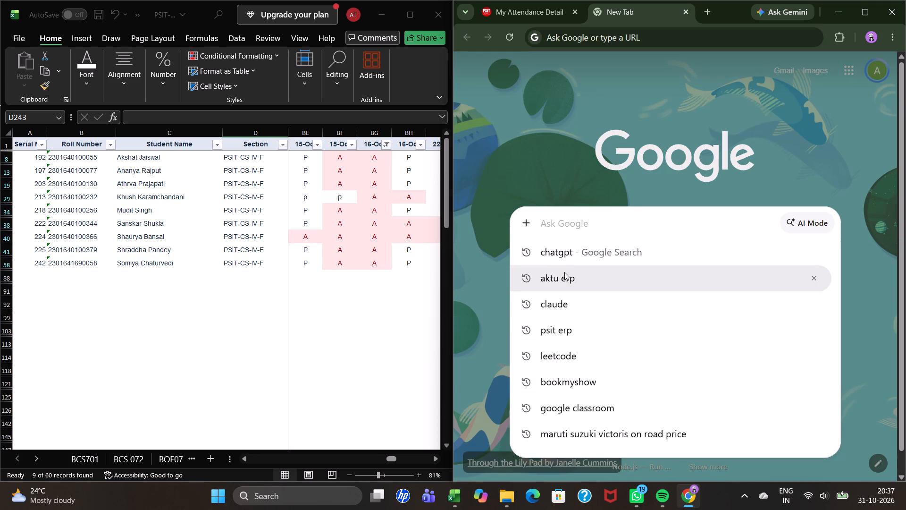
click(563, 279)
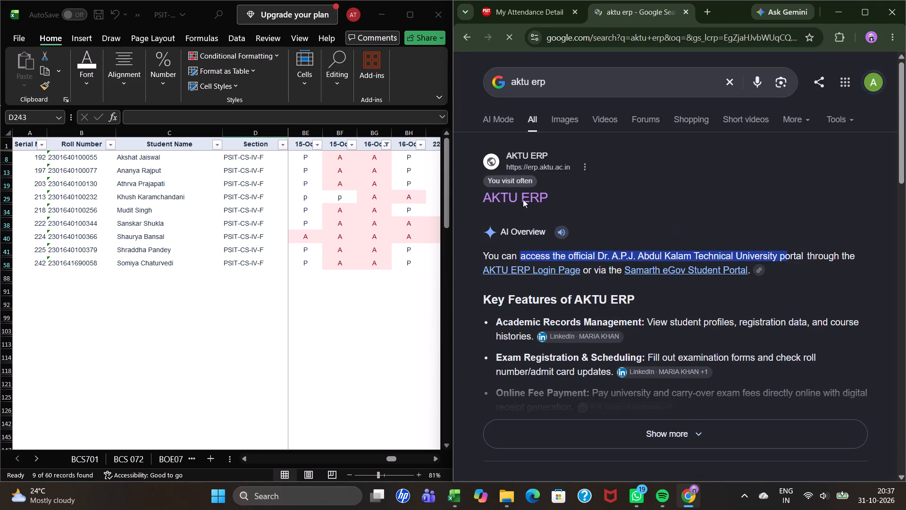
click(523, 198)
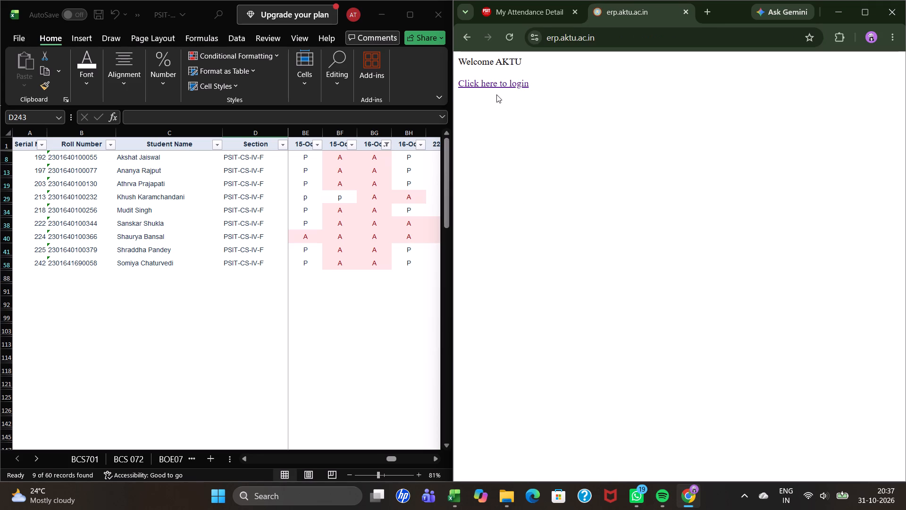
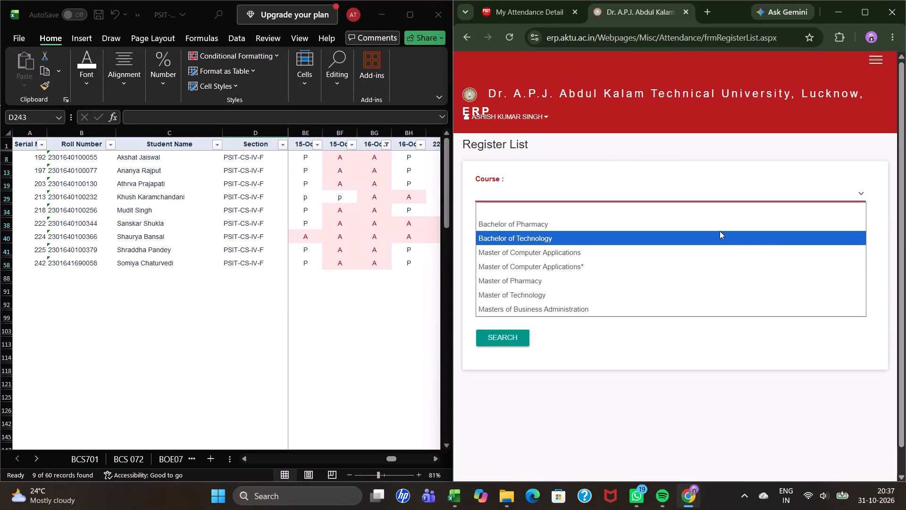
Set the register list's course to Bachelor of Technology and its branch to Computer Science and Engineering.
click(720, 231)
click(859, 232)
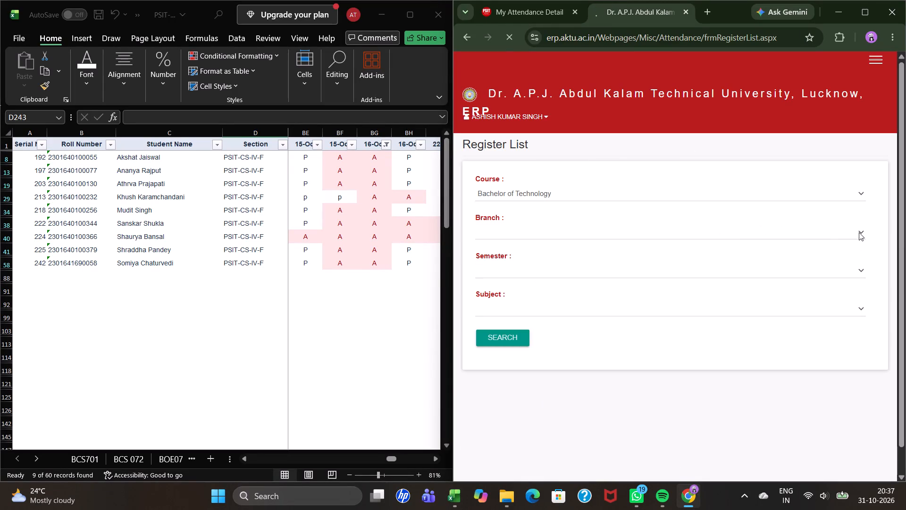
click(861, 229)
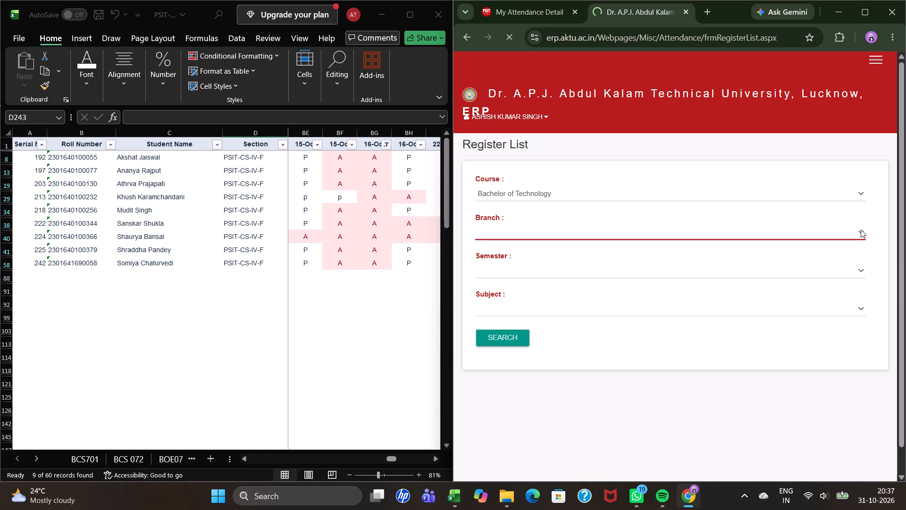
click(861, 229)
click(861, 229)
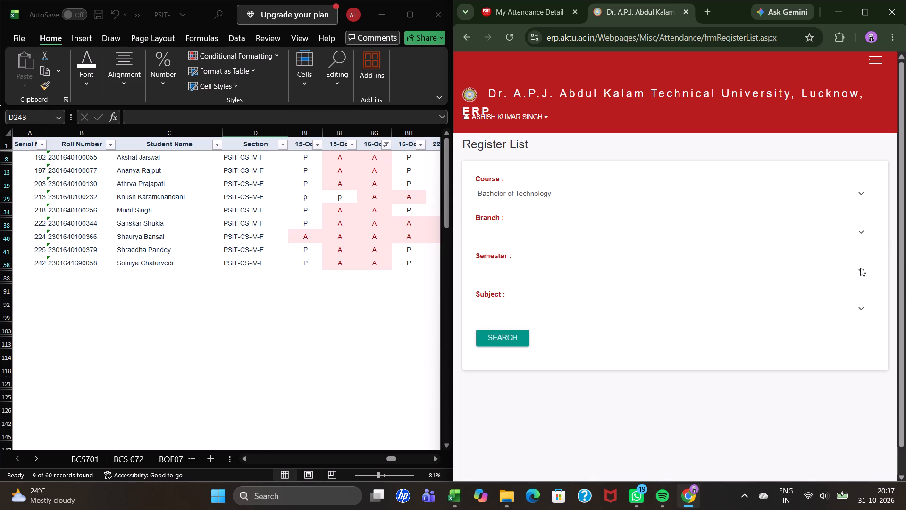
click(860, 268)
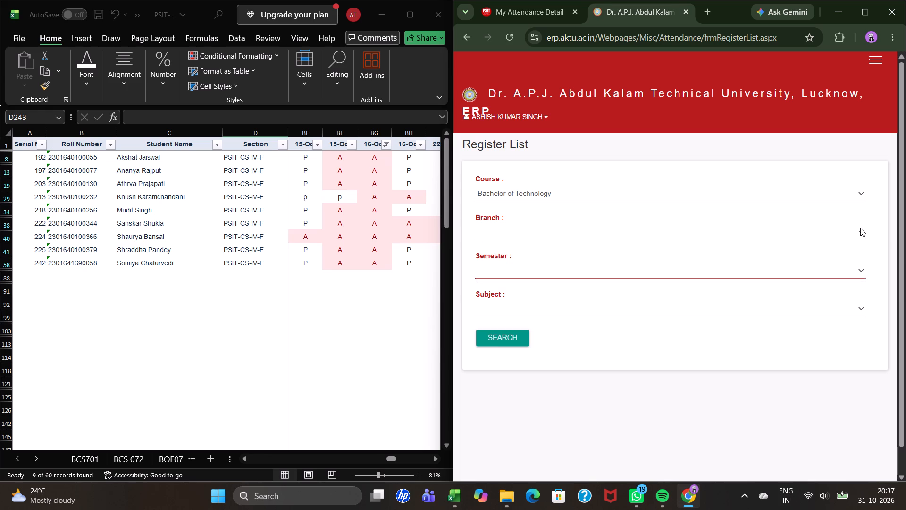
click(860, 228)
scroll(625, 420, down, 1)
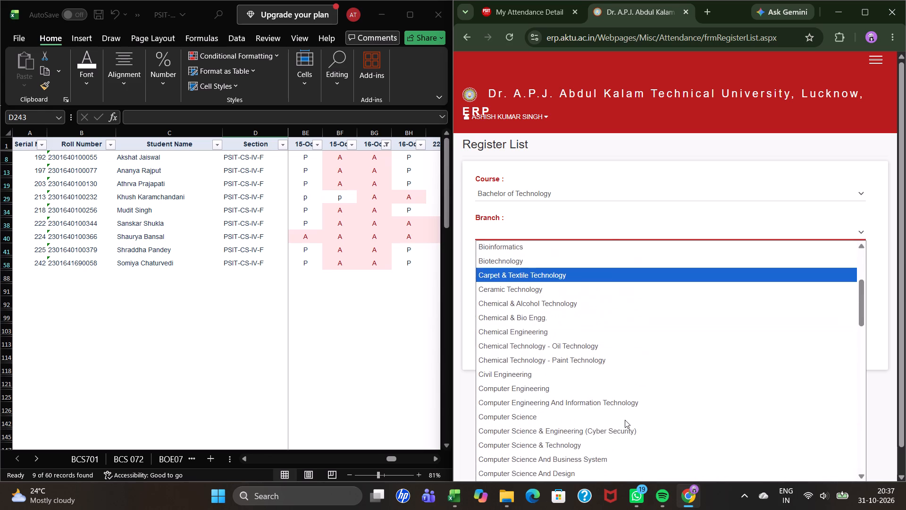
scroll(625, 420, down, 1)
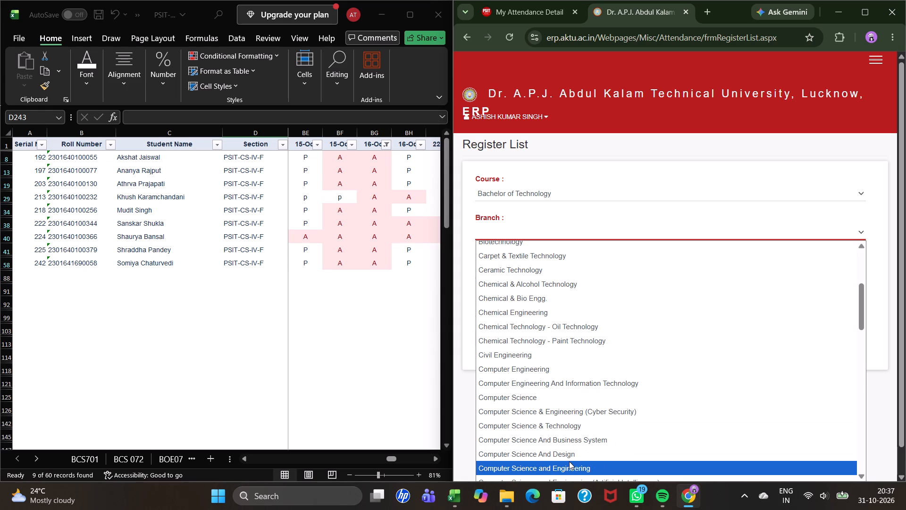
click(572, 464)
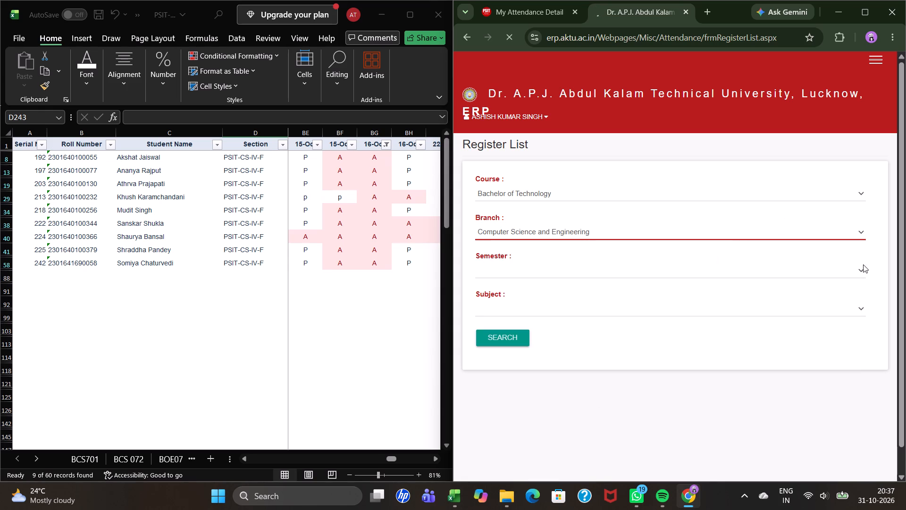
Search the register list for semester 7 and subject BCS754 (Startup and Entrepreneurial Activity Assessment#).
click(860, 272)
click(860, 265)
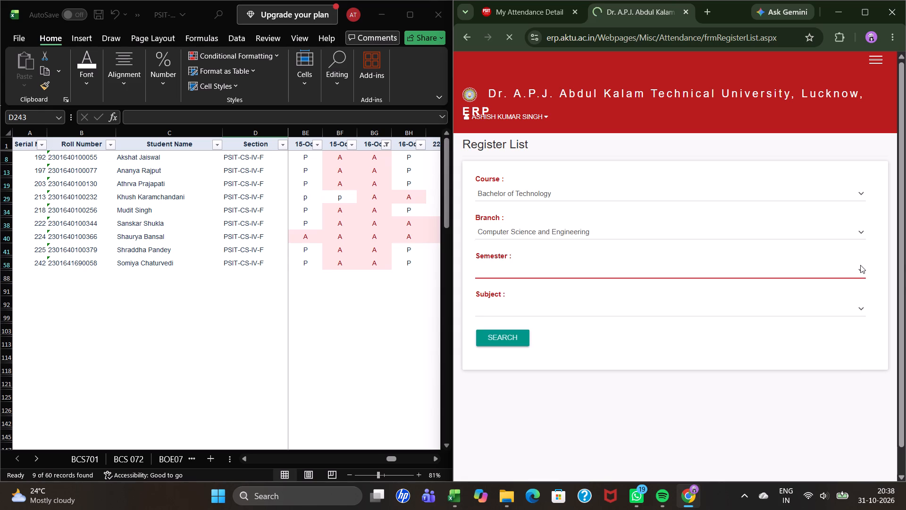
triple_click(860, 265)
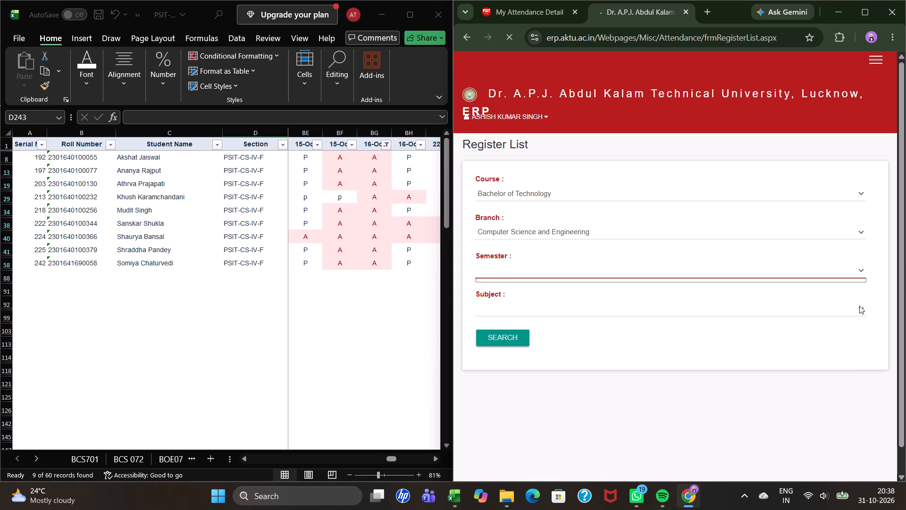
click(859, 306)
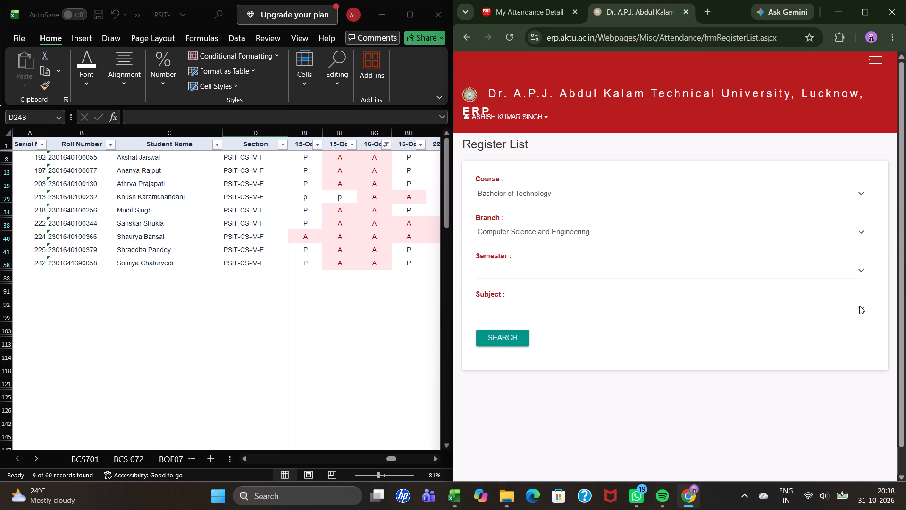
click(859, 306)
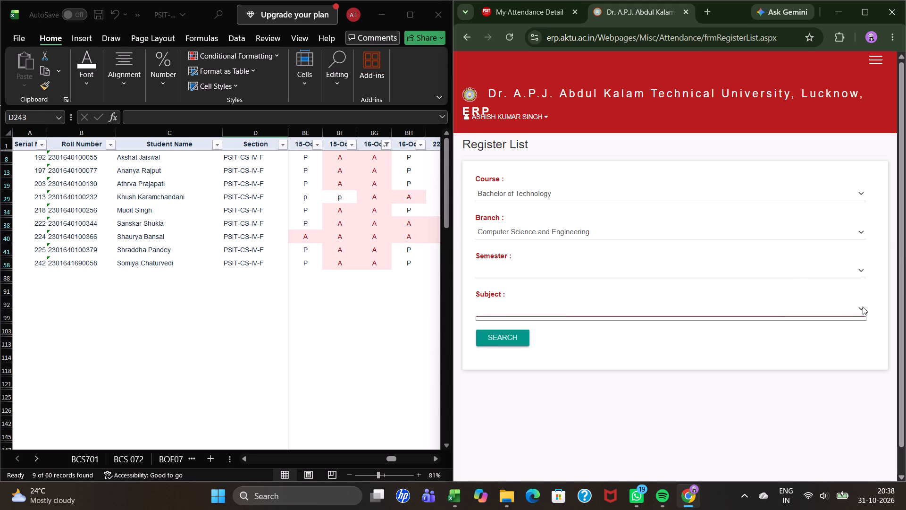
click(863, 307)
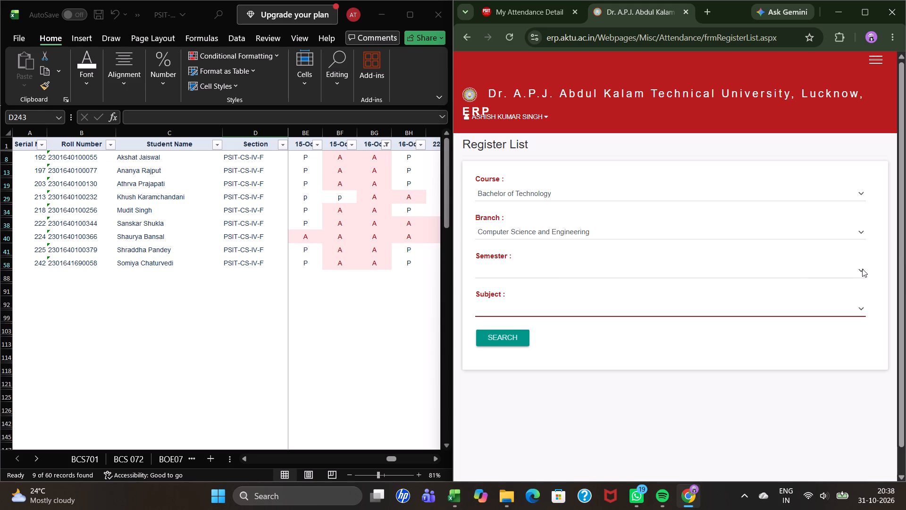
click(862, 269)
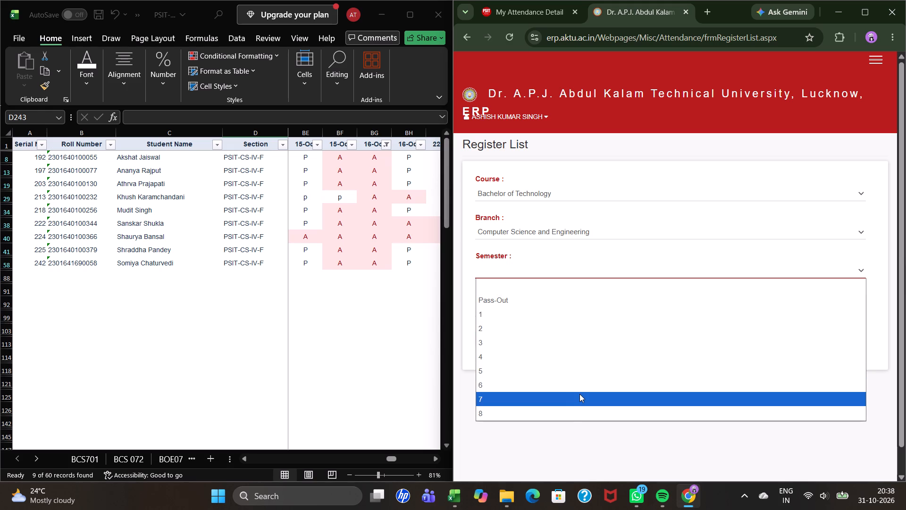
click(580, 395)
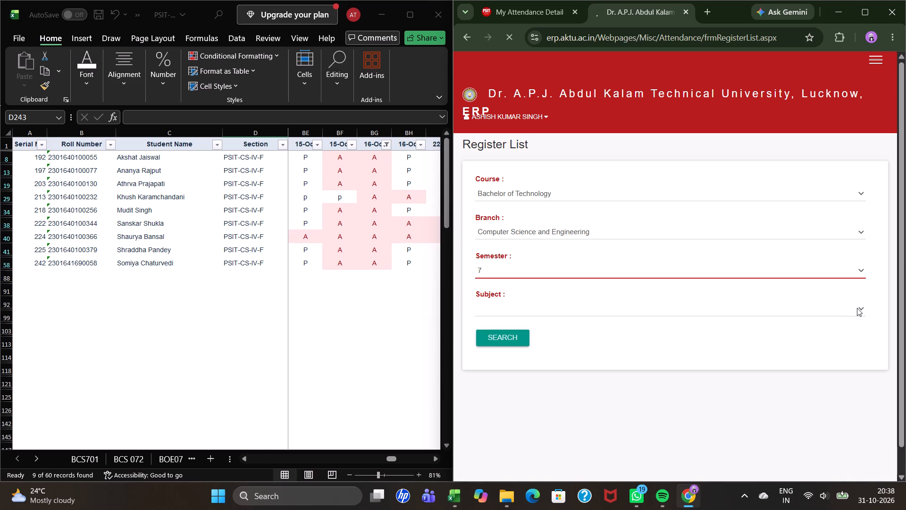
click(861, 308)
click(861, 308)
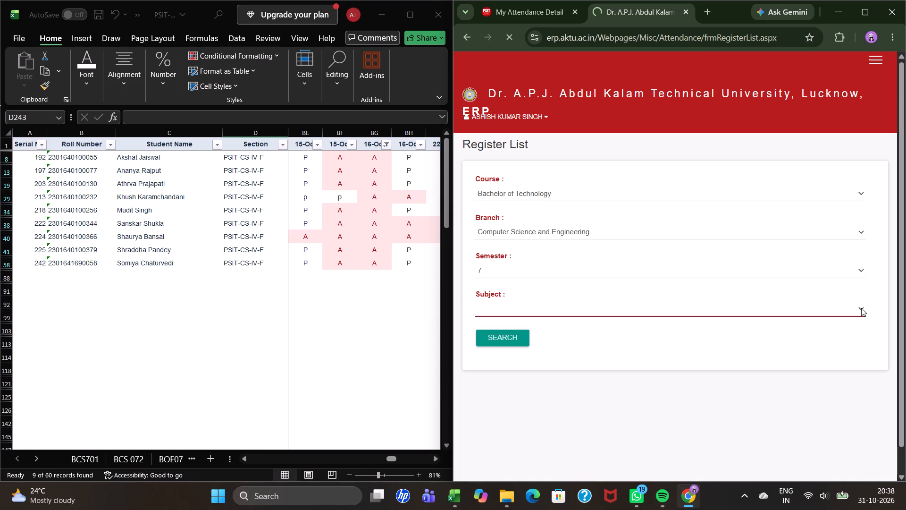
click(861, 308)
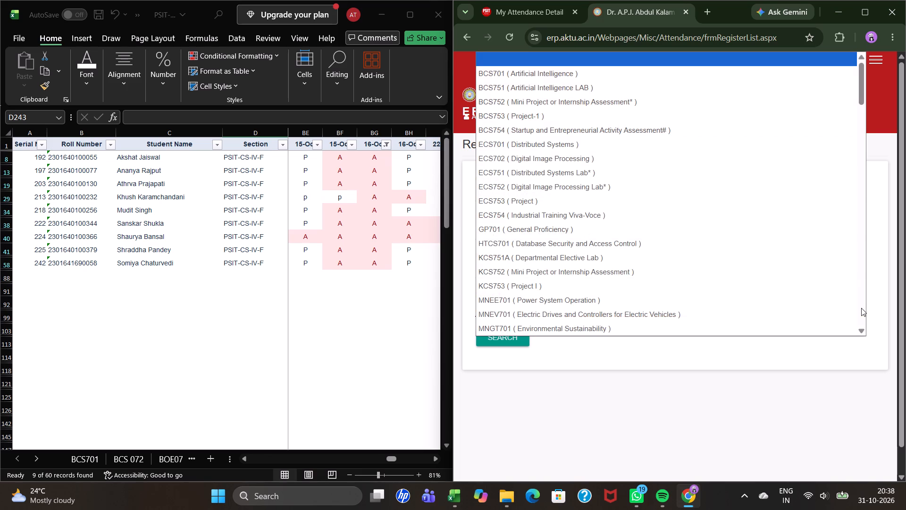
click(662, 126)
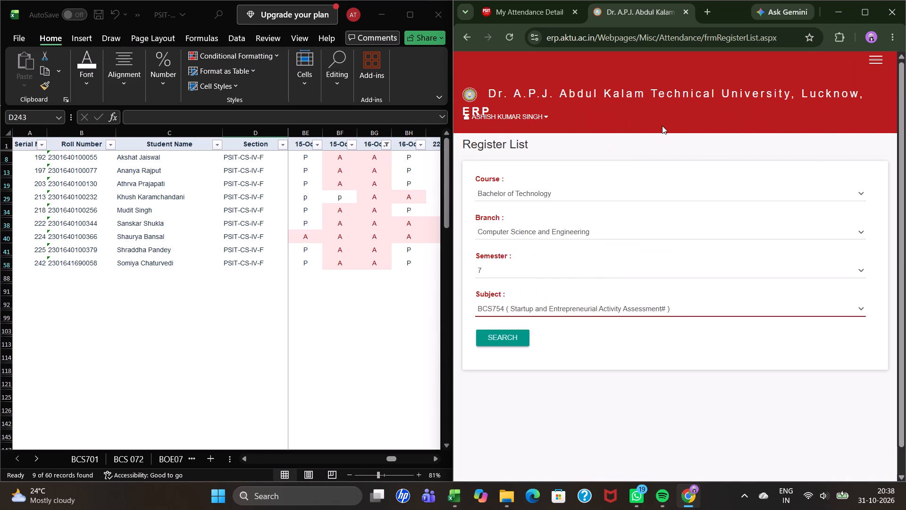
click(508, 340)
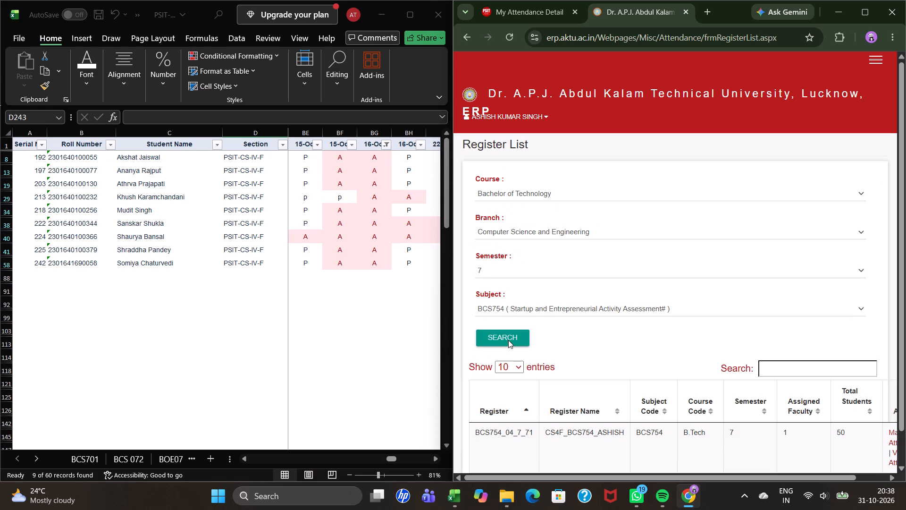
Open attendance marking for register BCS754_04_7_71 and set the attendance date to 16/Oct/2026.
scroll(787, 431, left, 6)
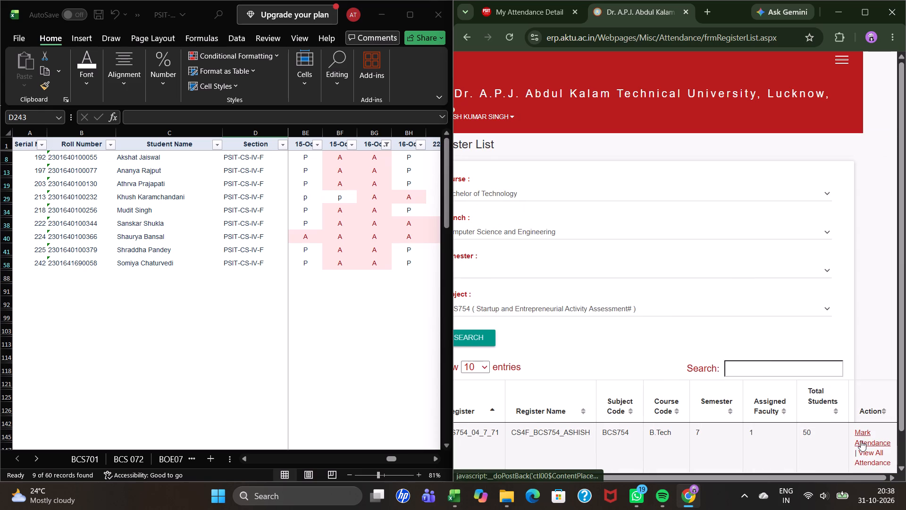
click(861, 441)
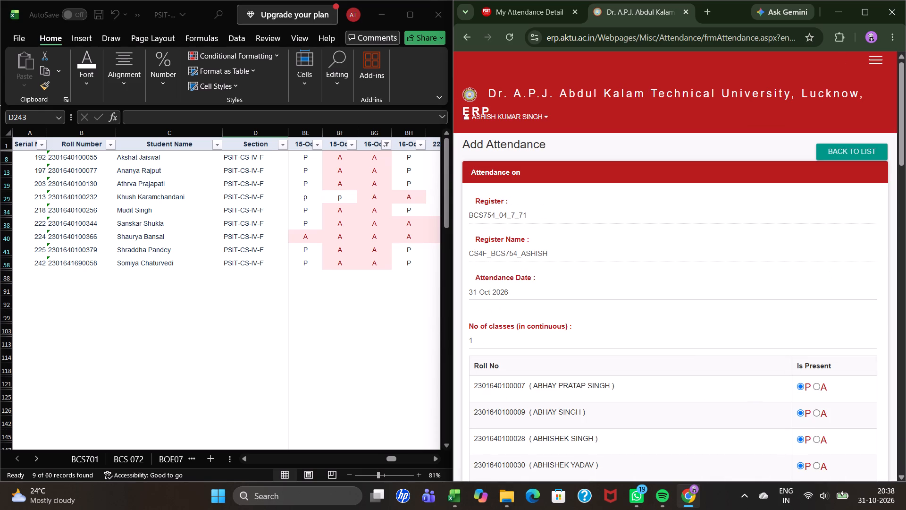
click(532, 296)
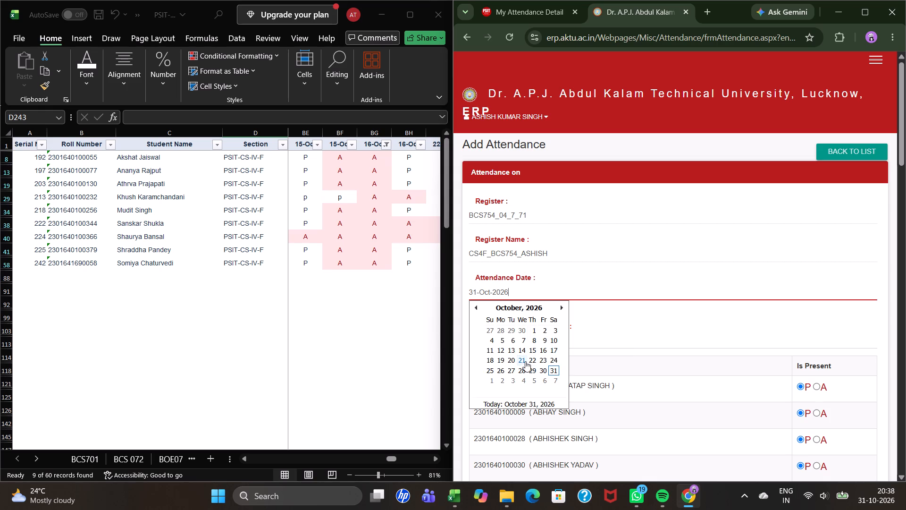
click(541, 352)
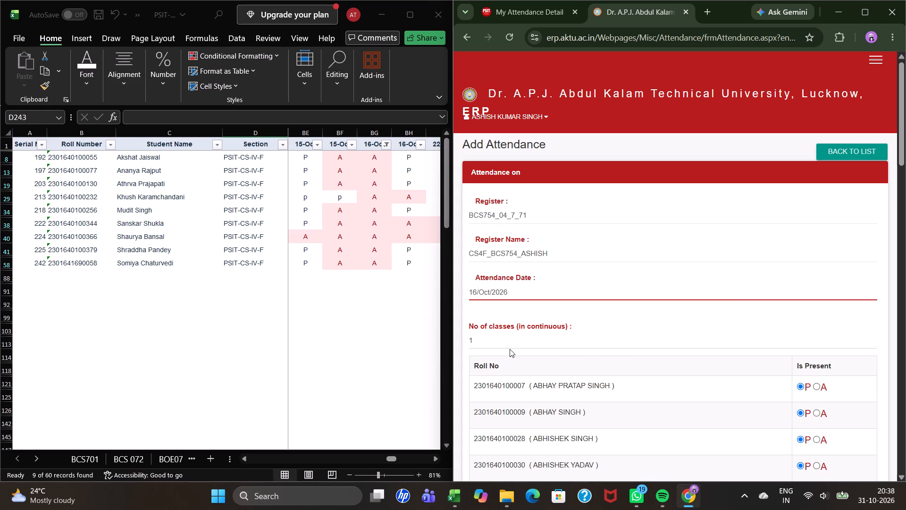
Mark the students with roll numbers ending 055, 077, 130 and 232 absent, following the filtered 16-Oct column in Excel.
scroll(510, 349, down, 3)
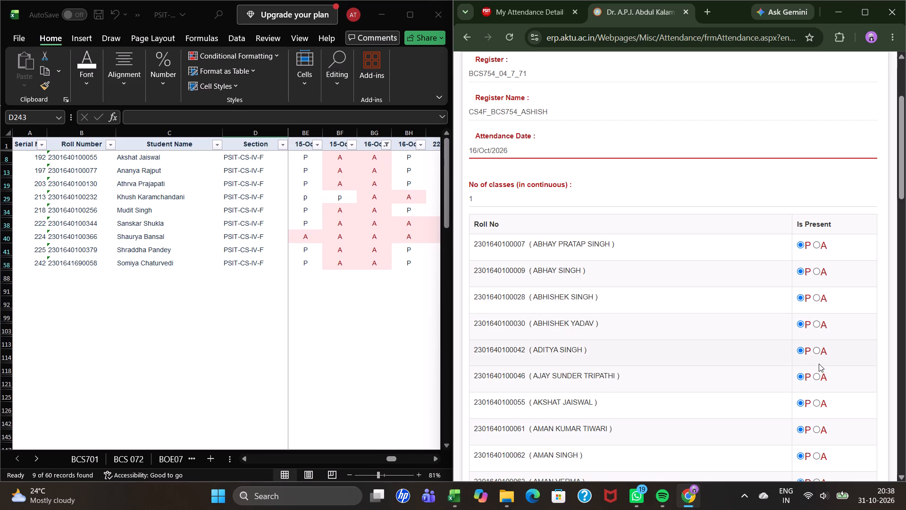
click(815, 401)
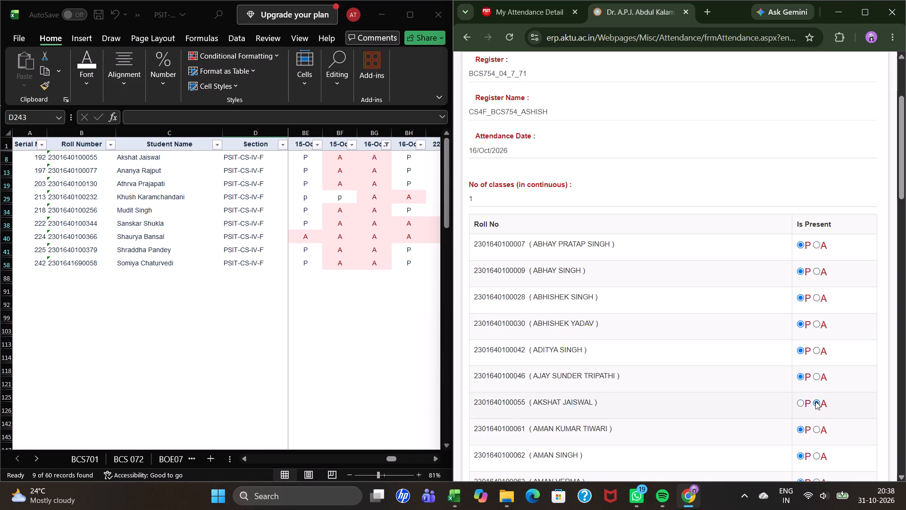
scroll(815, 401, down, 3)
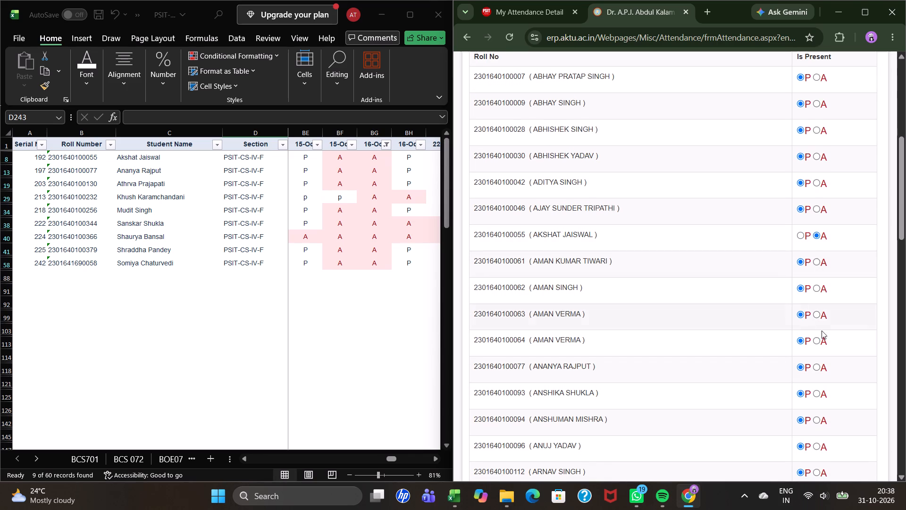
click(817, 365)
scroll(817, 365, down, 3)
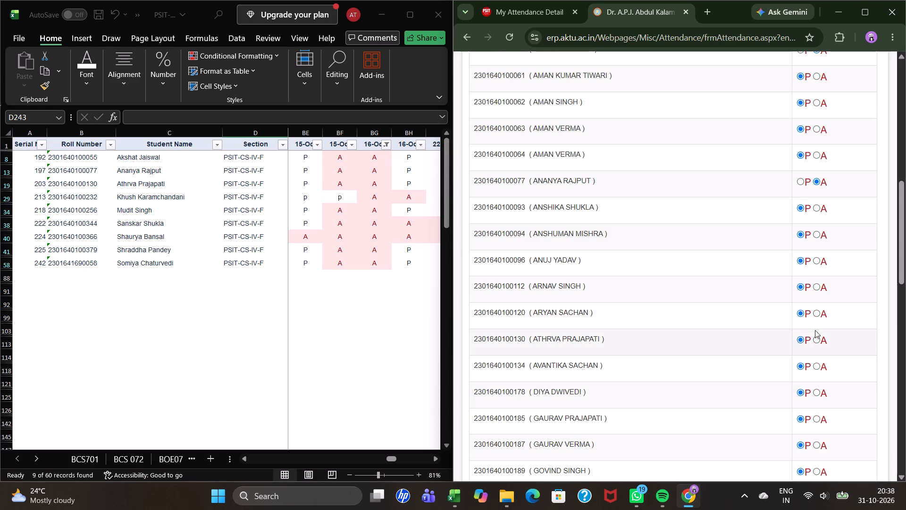
click(814, 338)
scroll(814, 338, down, 2)
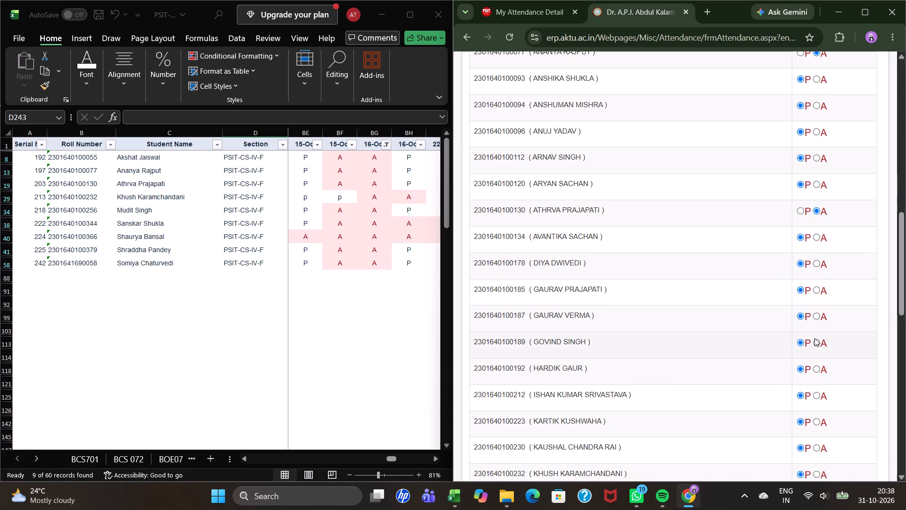
scroll(798, 405, down, 2)
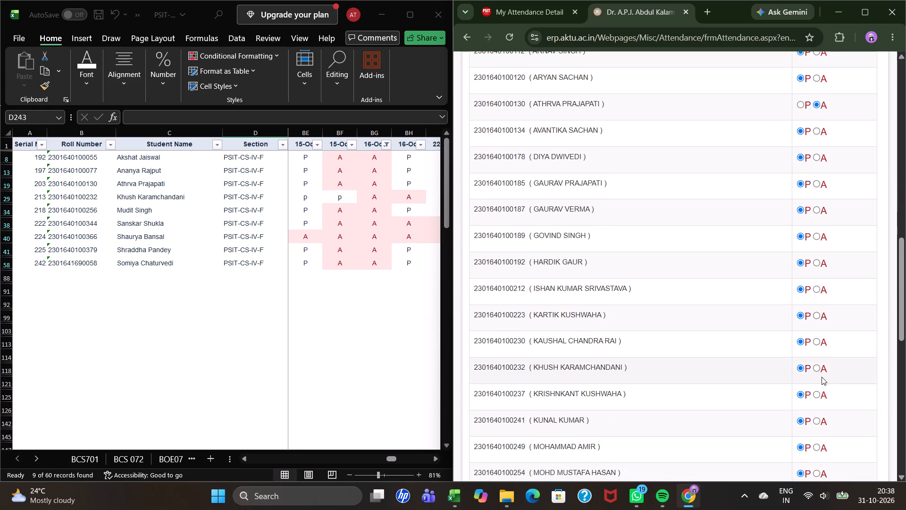
click(817, 369)
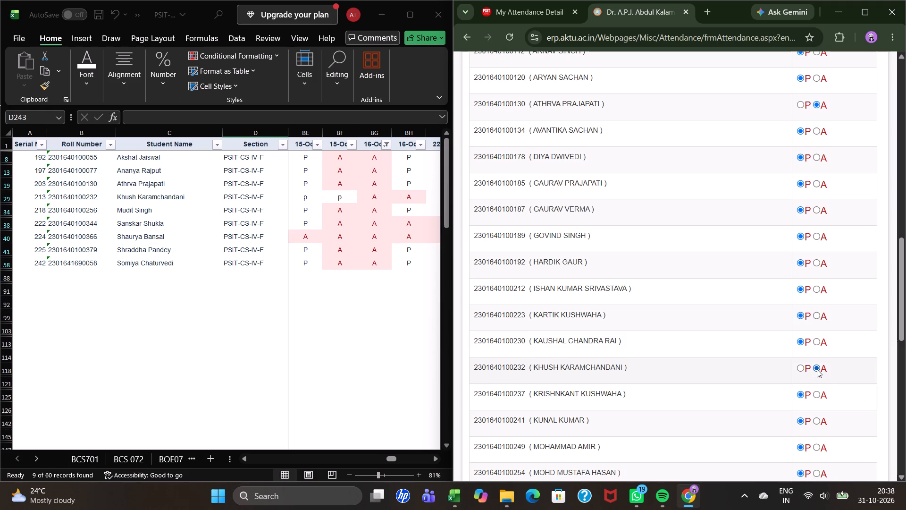
Mark the students with roll numbers ending 256, 344, 366 and 379 absent, following the filtered 16-Oct column in Excel.
scroll(817, 369, down, 3)
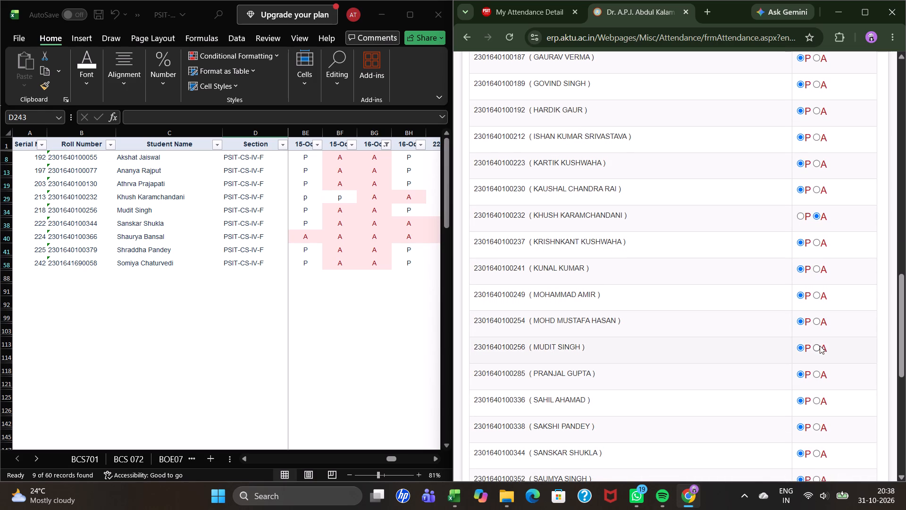
click(816, 346)
scroll(816, 346, down, 2)
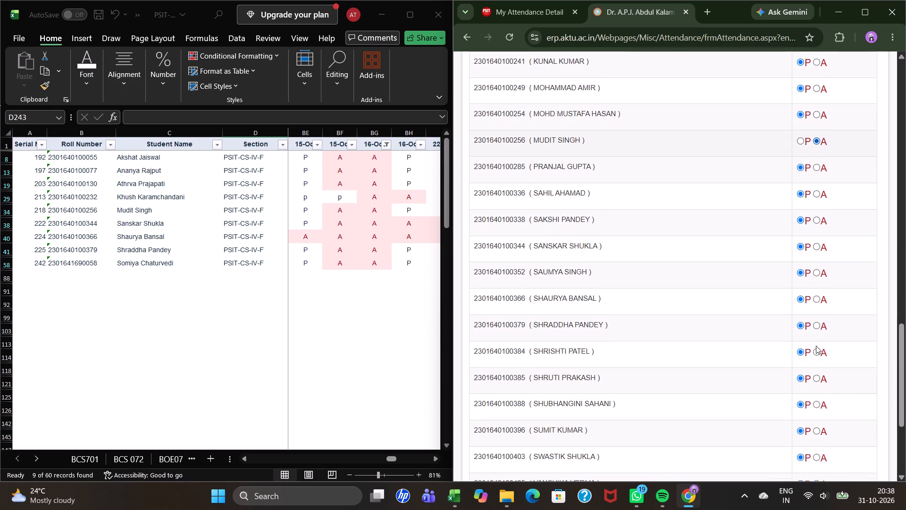
scroll(816, 346, down, 1)
click(818, 248)
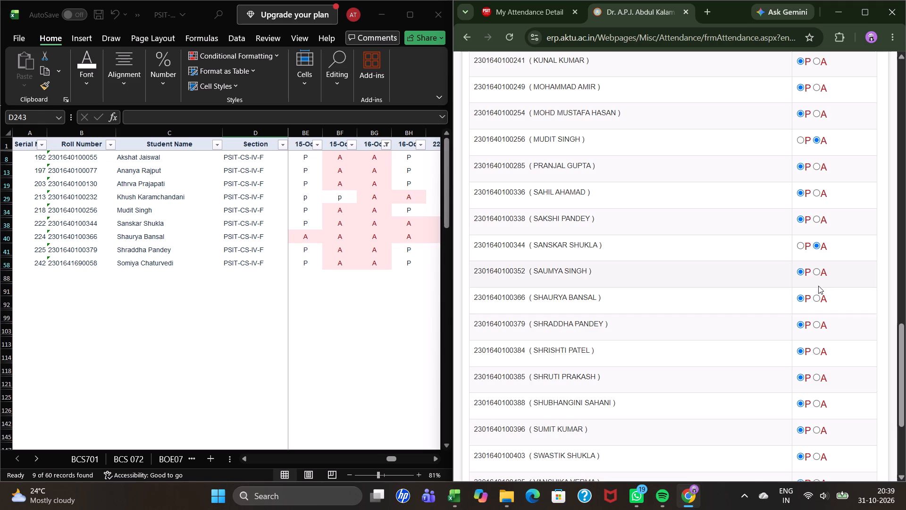
click(817, 299)
scroll(817, 299, down, 1)
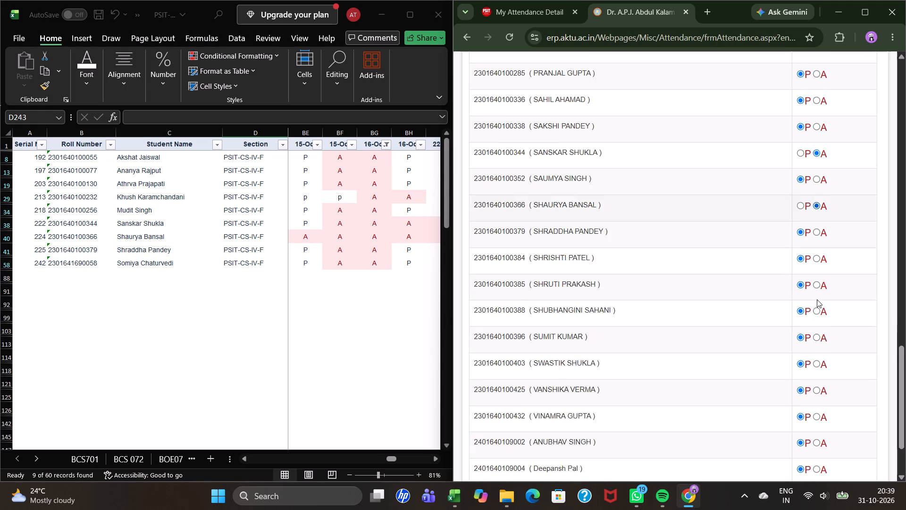
scroll(817, 299, down, 1)
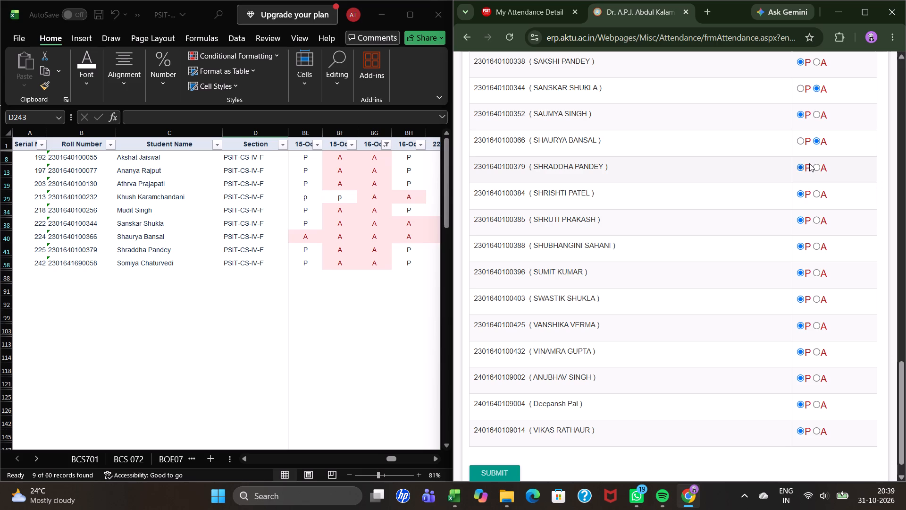
click(817, 167)
Check the 16/Oct/2026 attendance form for register BCS754_04_7_71 and submit it.
scroll(705, 422, down, 1)
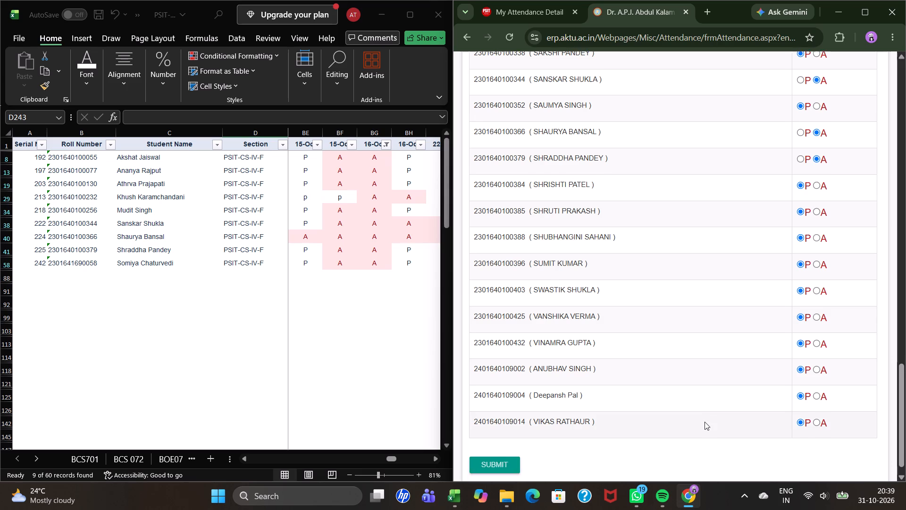
scroll(705, 422, down, 1)
scroll(701, 253, up, 6)
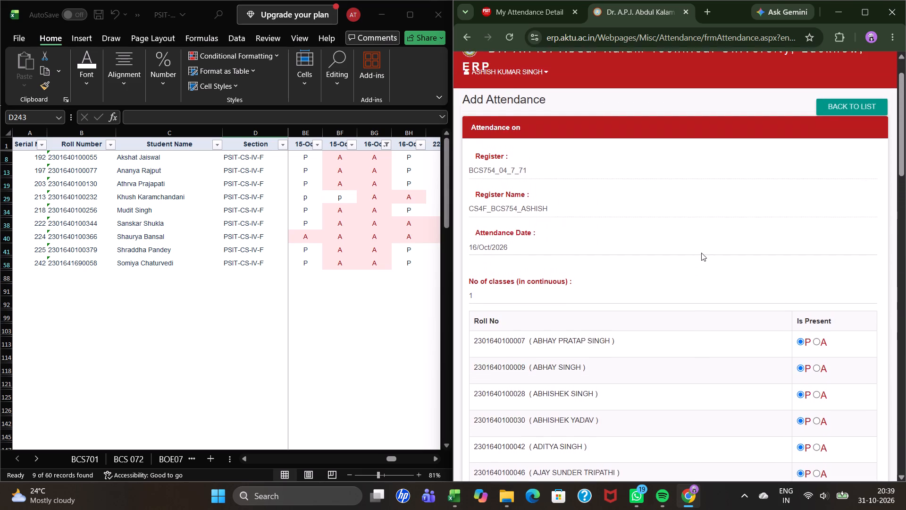
scroll(701, 253, down, 10)
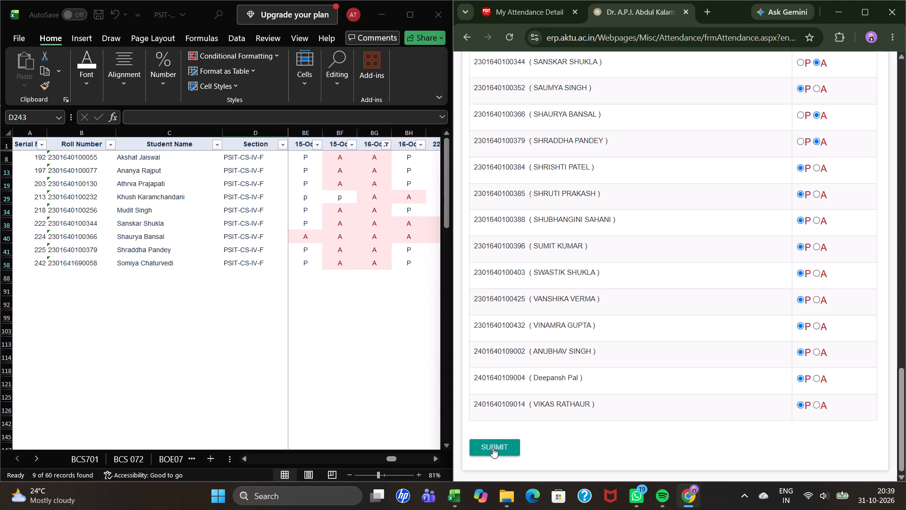
click(493, 448)
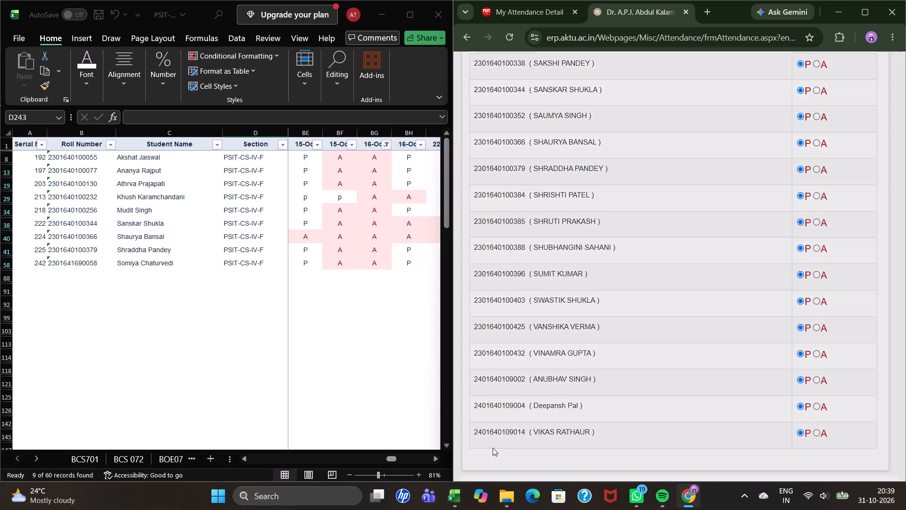
click(619, 389)
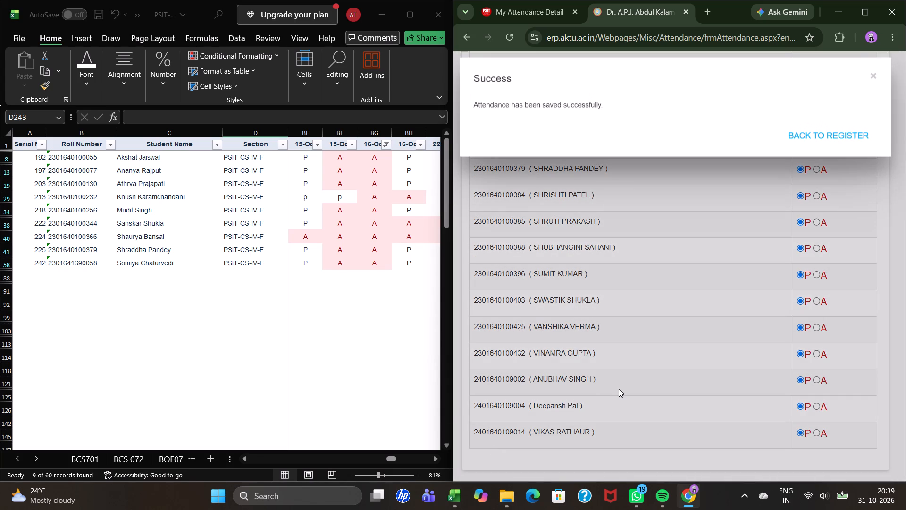
Switch to Excel and clear the filter from the first 16-Oct column.
scroll(419, 348, left, 1)
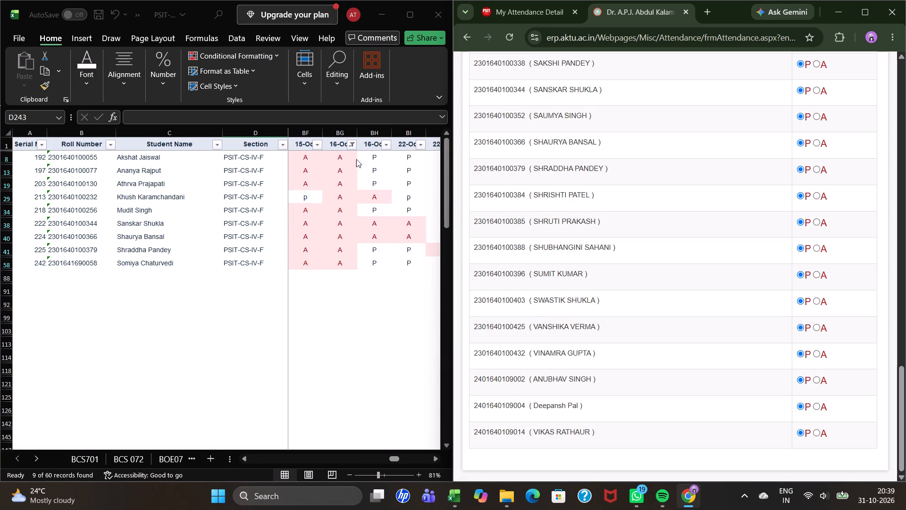
click(351, 144)
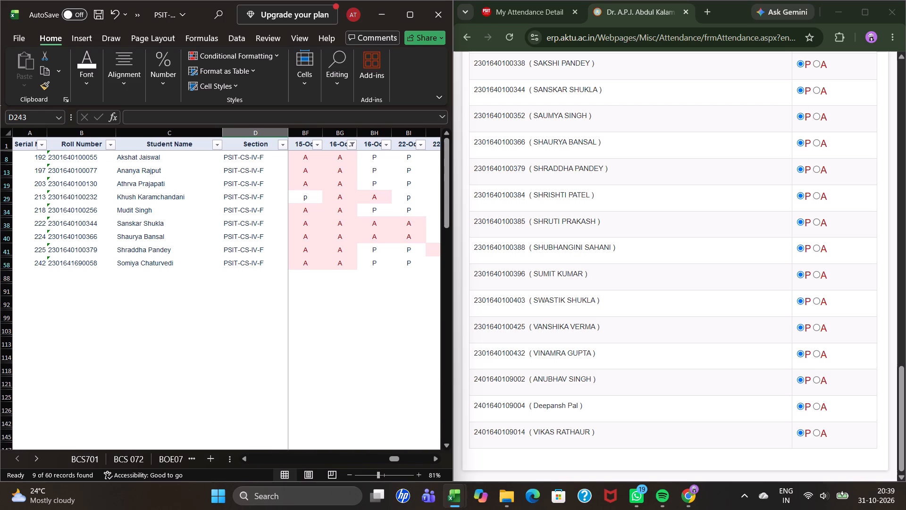
click(352, 141)
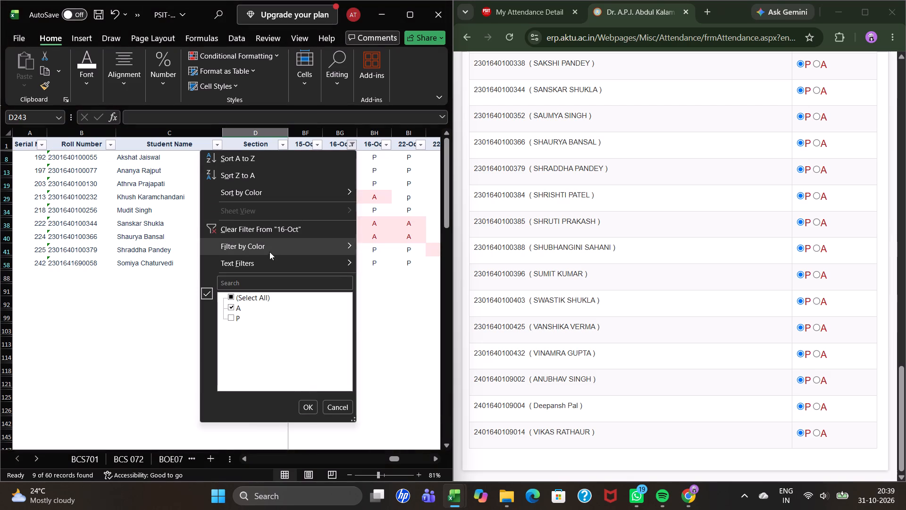
click(298, 226)
Filter the first 22-Oct column in the attendance sheet to show only the students marked A.
scroll(356, 232, left, 1)
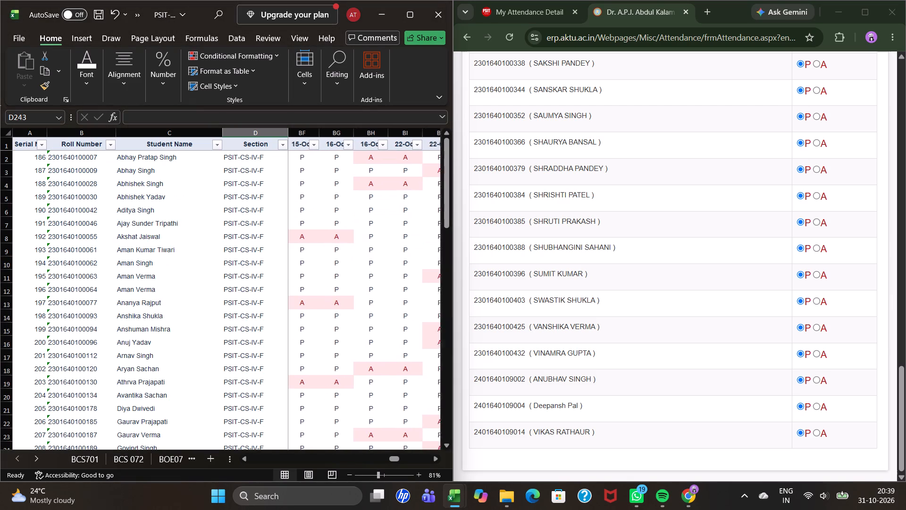
scroll(356, 232, left, 2)
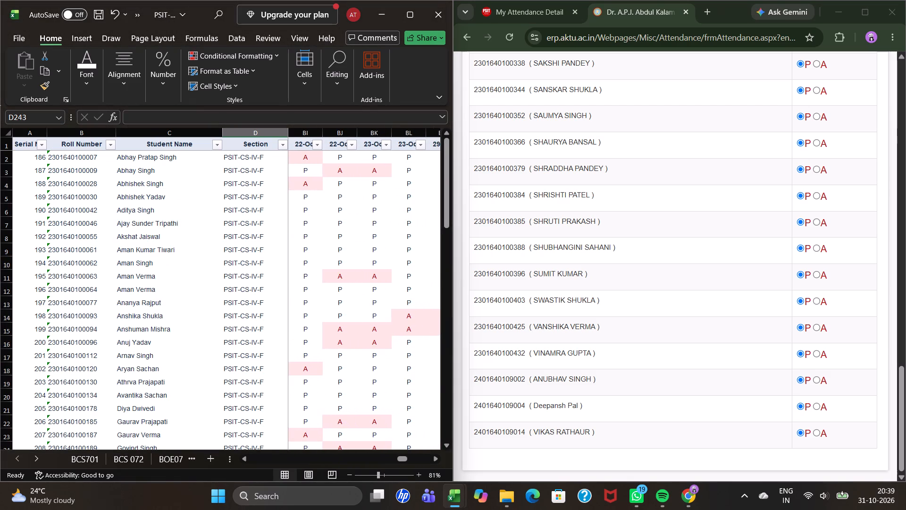
click(317, 143)
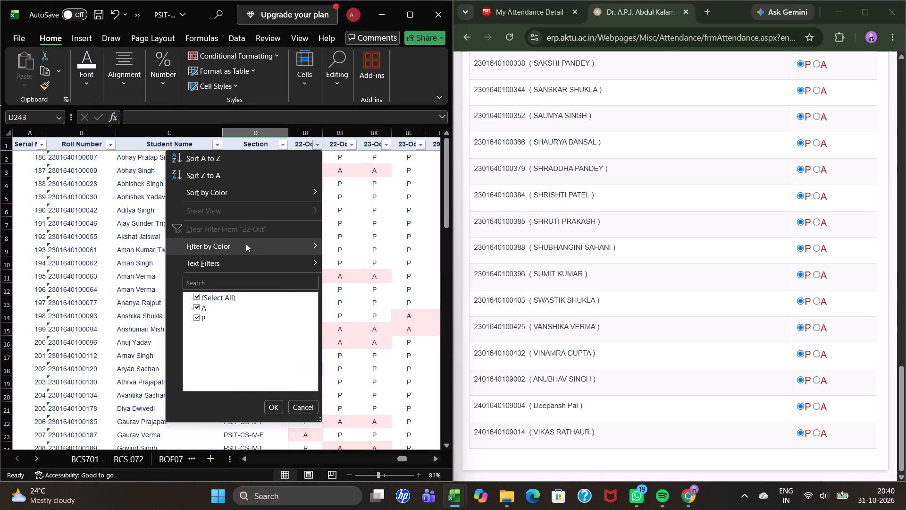
click(196, 318)
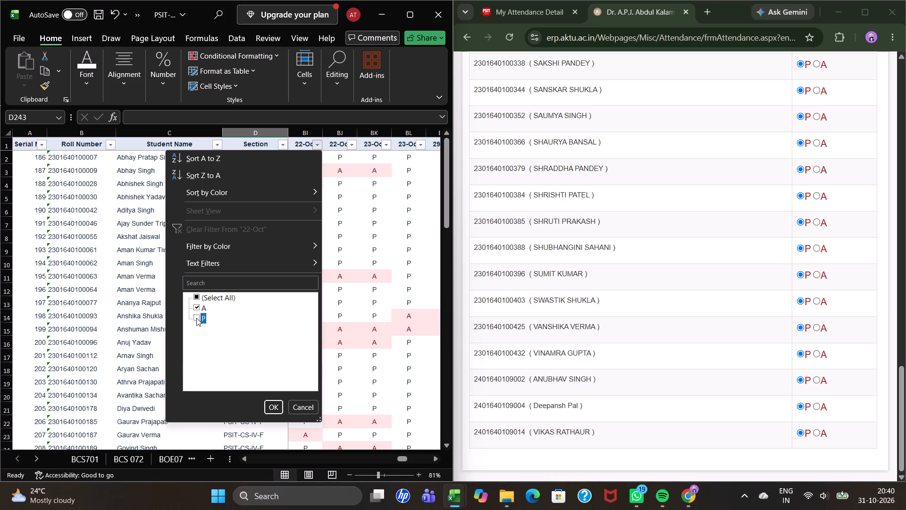
click(271, 405)
Back in the ERP attendance form in Chrome, set the attendance date to 22/Oct/2026.
scroll(684, 243, up, 8)
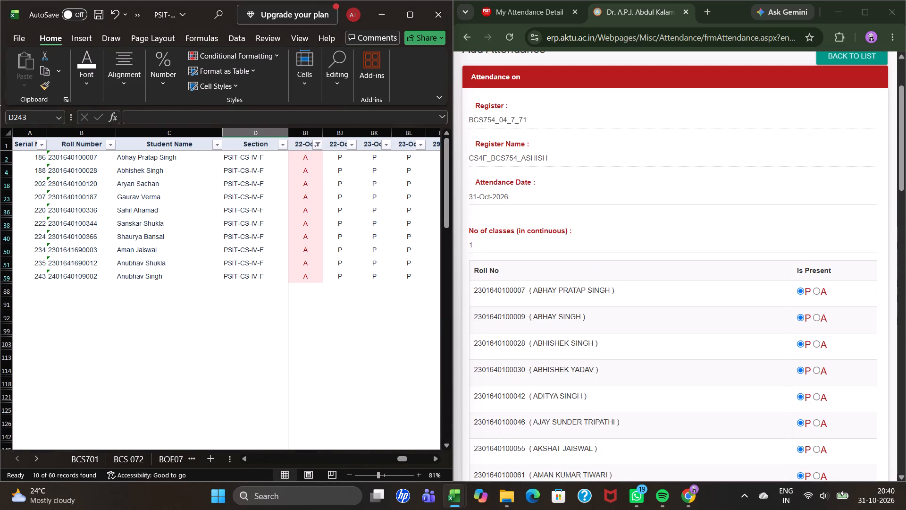
click(506, 34)
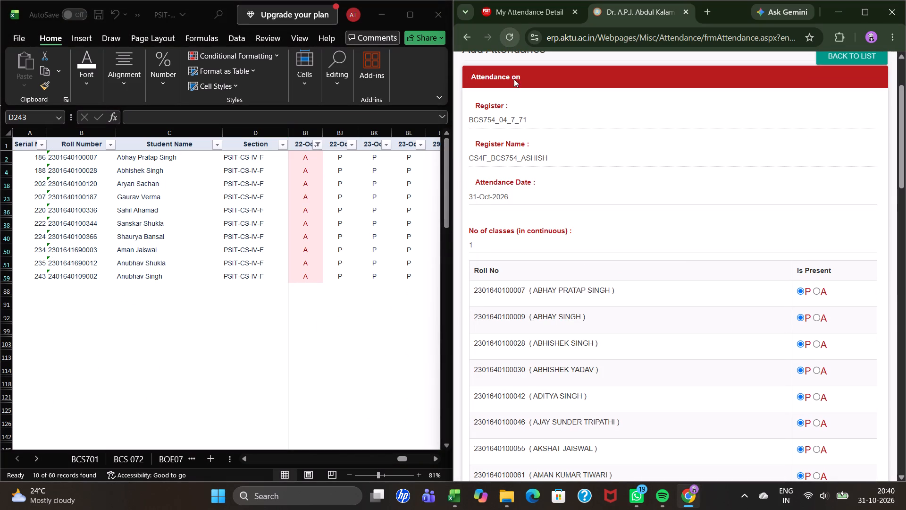
click(517, 199)
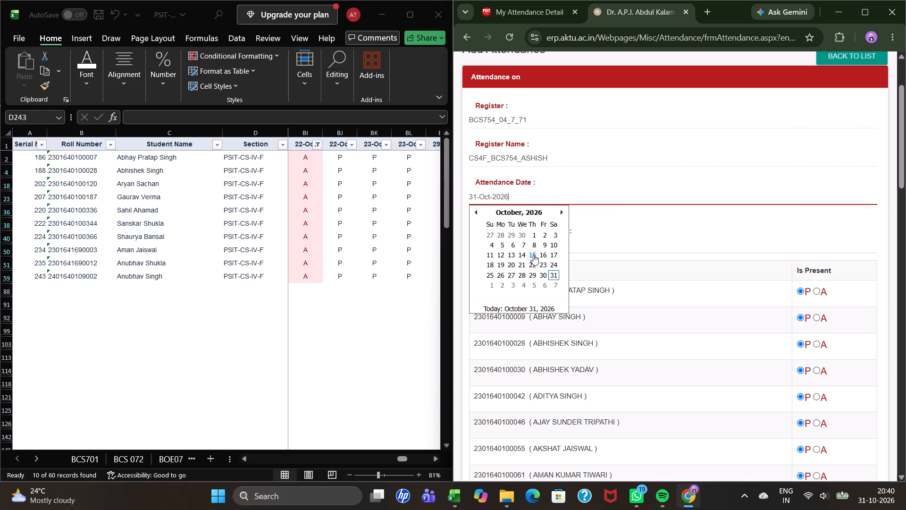
click(532, 263)
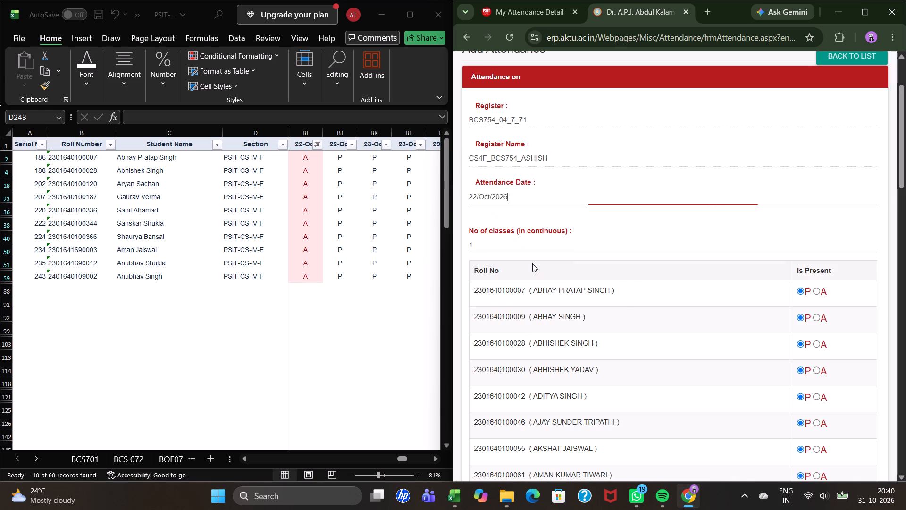
Mark the students with roll numbers ending 007, 028, 120 and 187 absent, following the filtered 22-Oct column in Excel.
scroll(622, 270, down, 1)
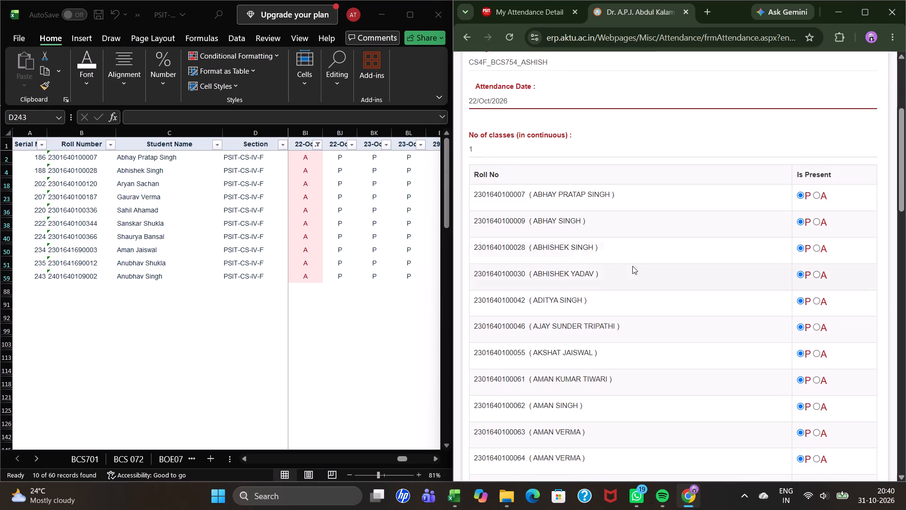
click(816, 196)
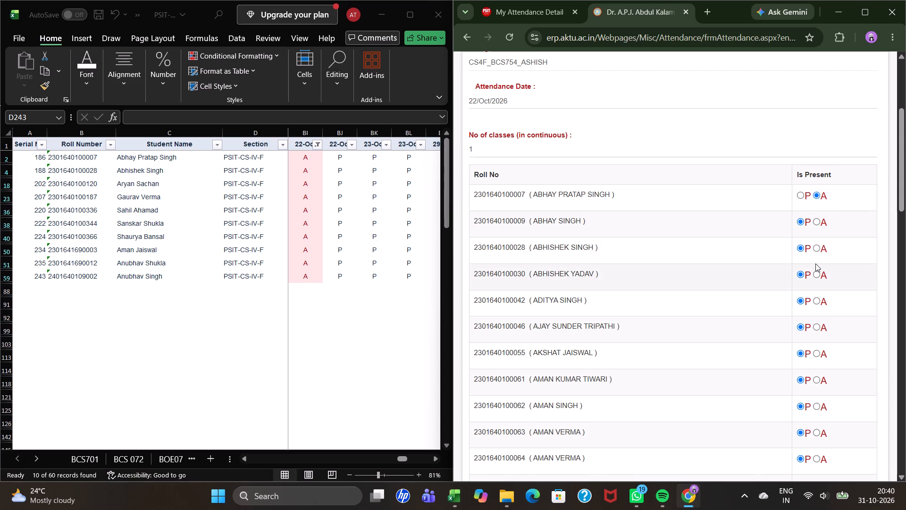
click(818, 250)
scroll(818, 250, down, 2)
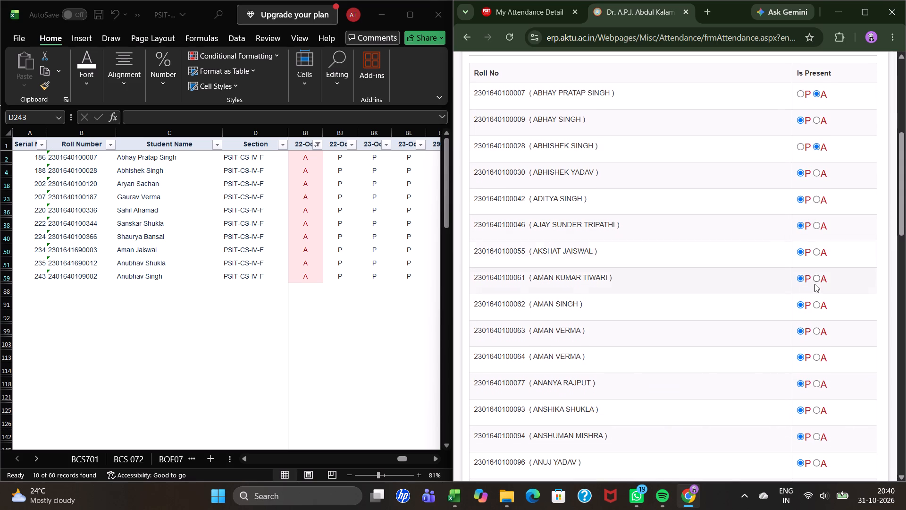
scroll(799, 390, down, 2)
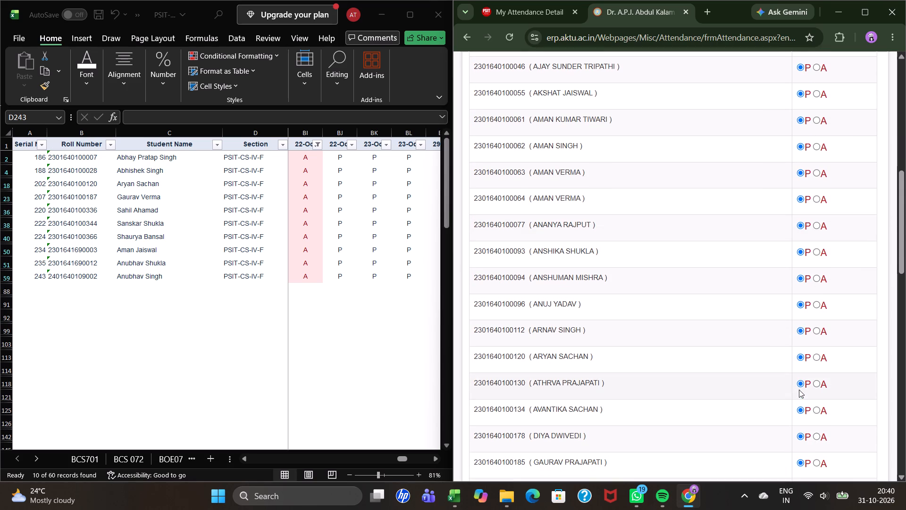
click(815, 357)
scroll(815, 357, down, 2)
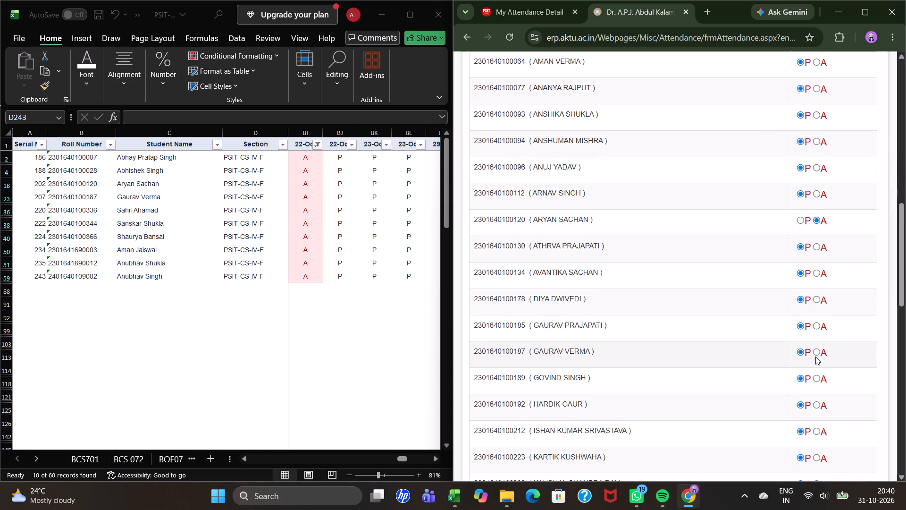
click(817, 352)
Mark the students with roll numbers ending 336, 344, 366 and 9002 absent, following the filtered 22-Oct column in Excel.
scroll(817, 352, down, 1)
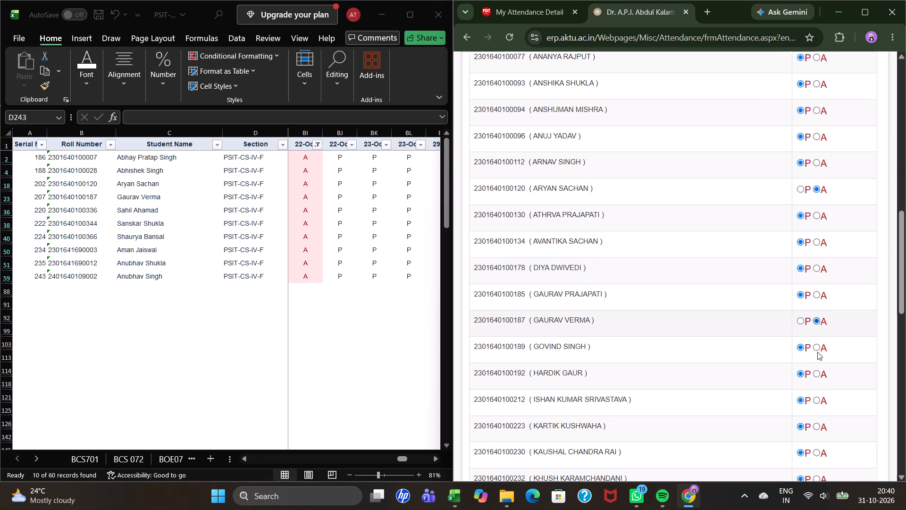
scroll(817, 352, down, 2)
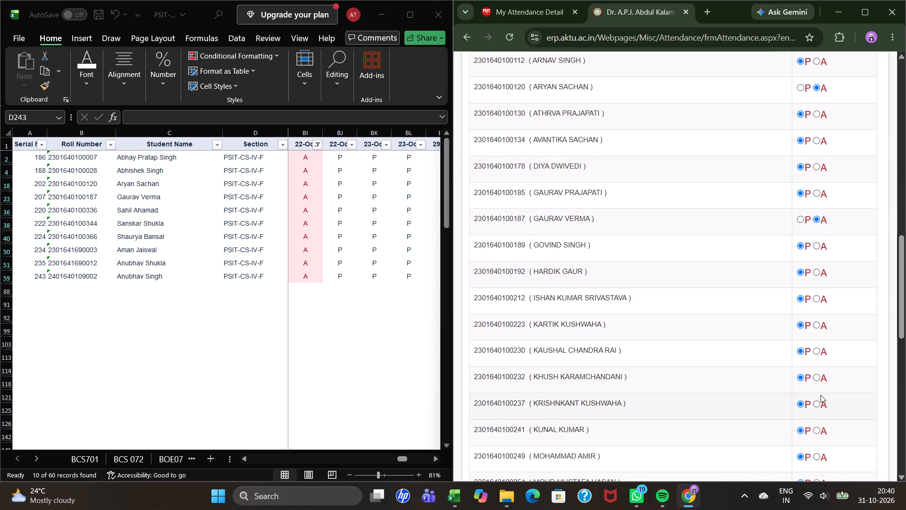
scroll(822, 407, down, 3)
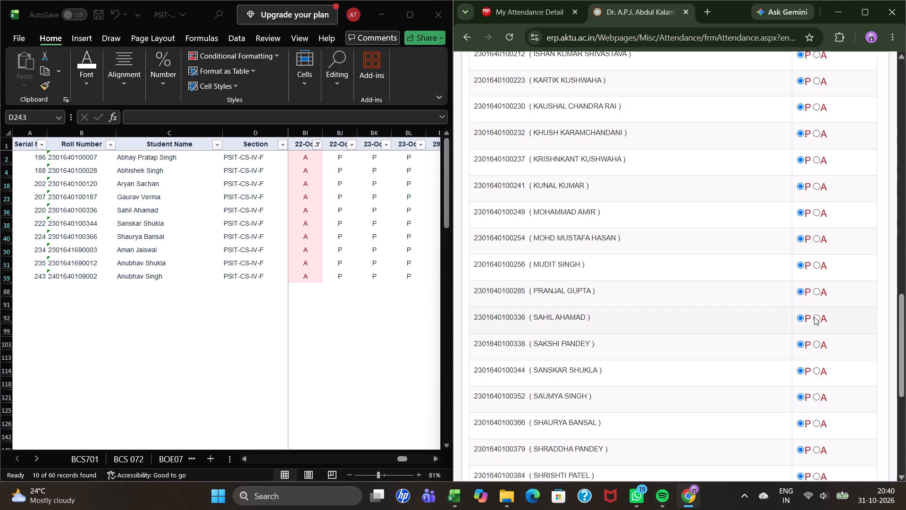
click(813, 316)
scroll(817, 350, down, 2)
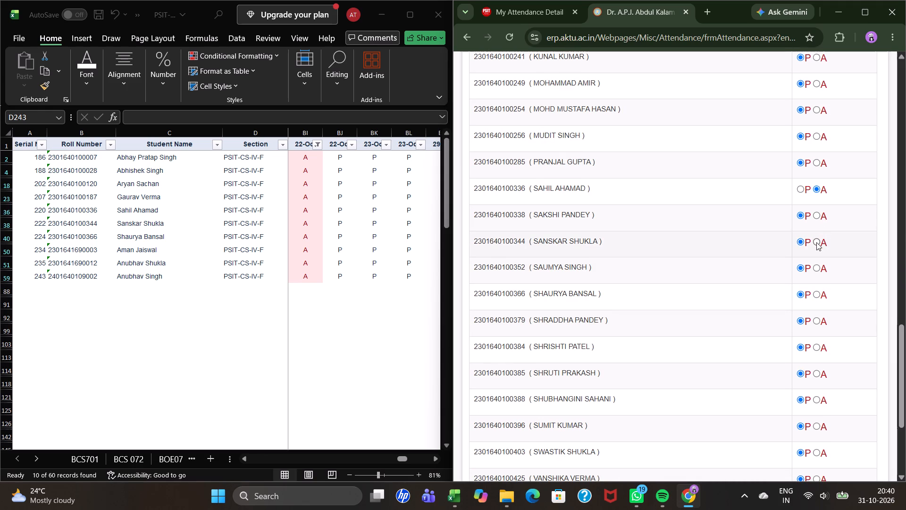
click(816, 242)
scroll(814, 294, down, 1)
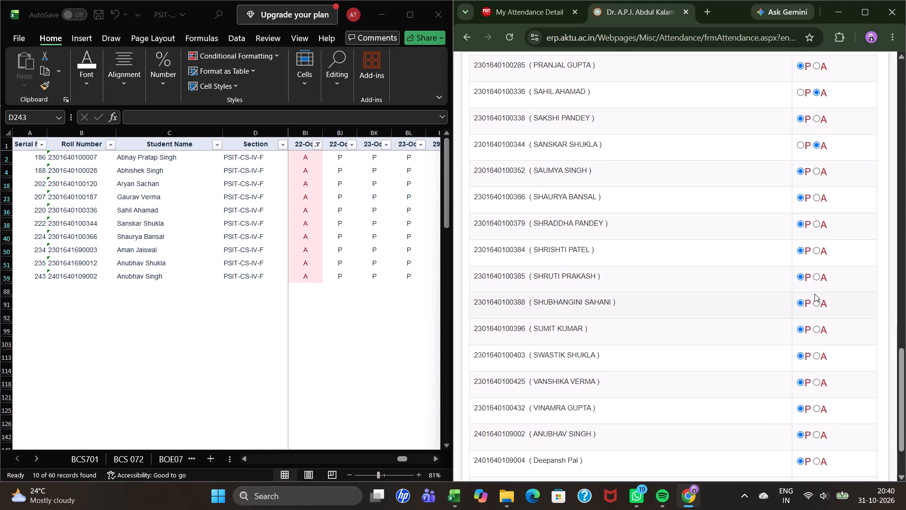
click(818, 198)
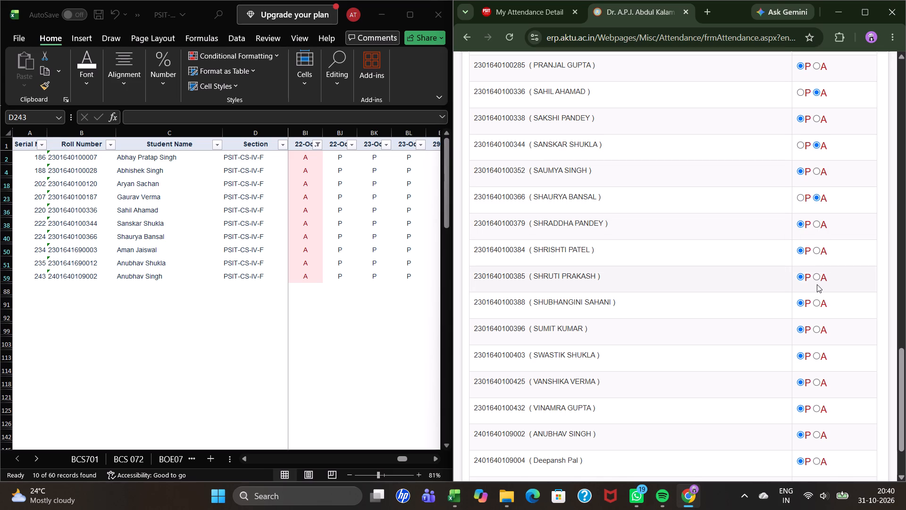
scroll(817, 284, down, 1)
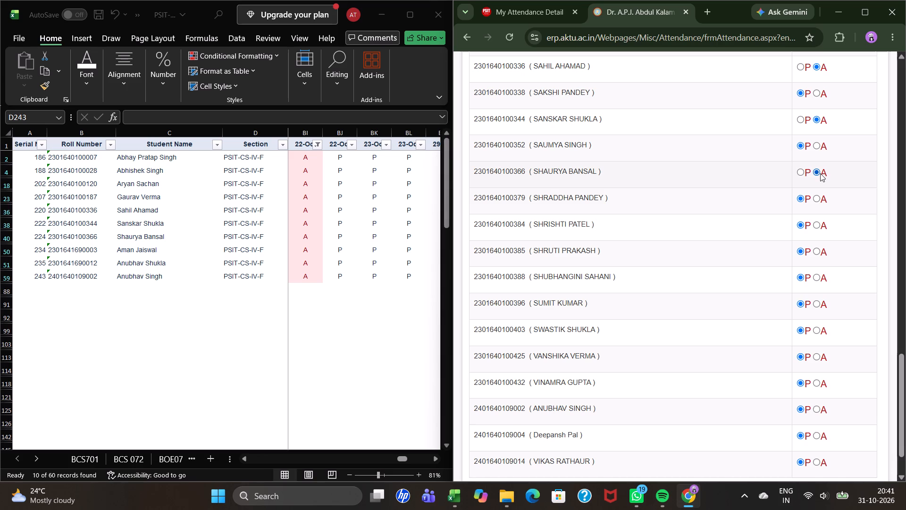
scroll(822, 259, down, 1)
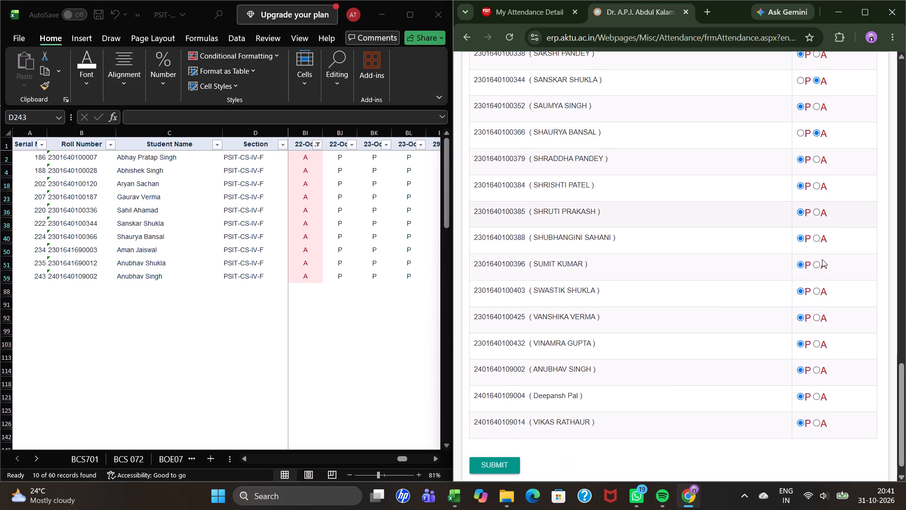
scroll(822, 259, down, 1)
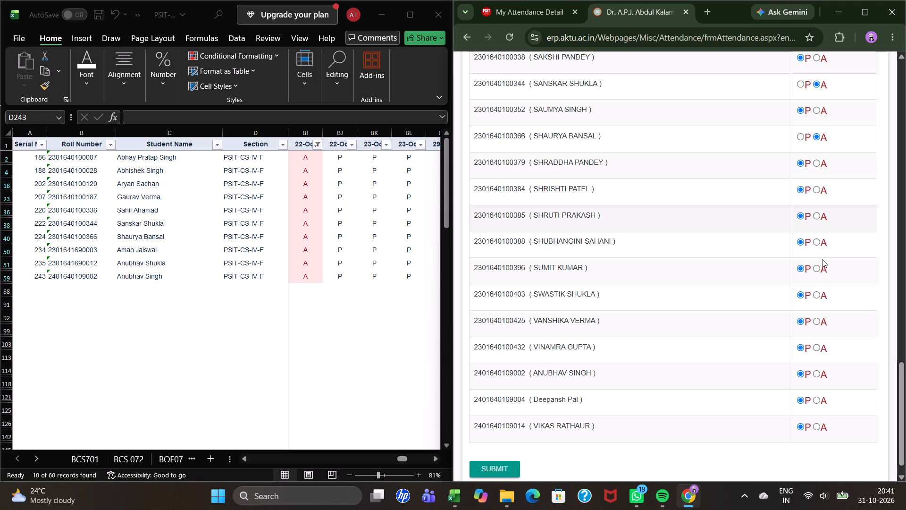
scroll(822, 259, down, 1)
click(818, 373)
Check the marked absentees, submit the 22-Oct attendance, and reload the attendance form.
scroll(612, 348, up, 7)
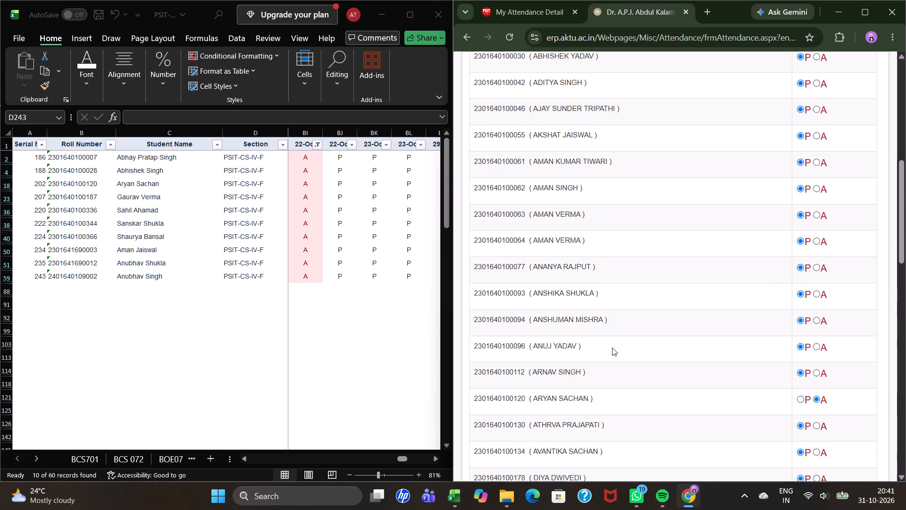
scroll(612, 348, down, 10)
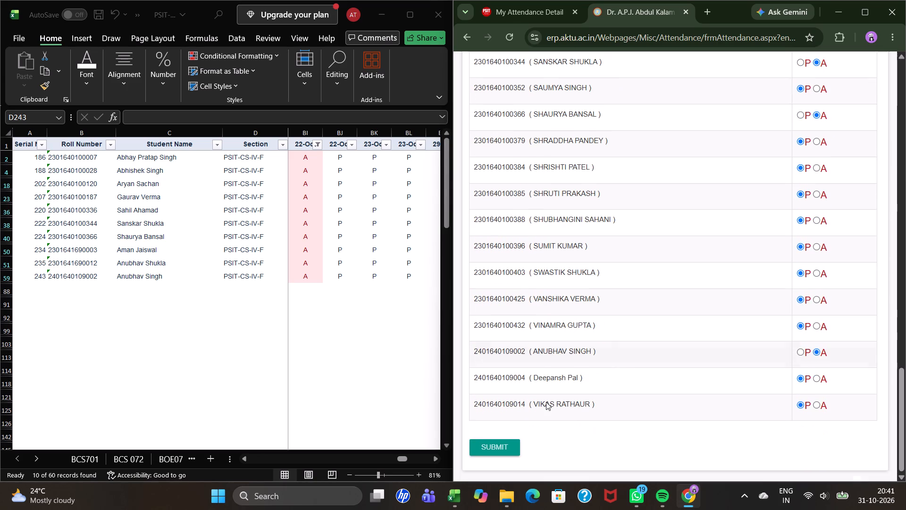
click(486, 447)
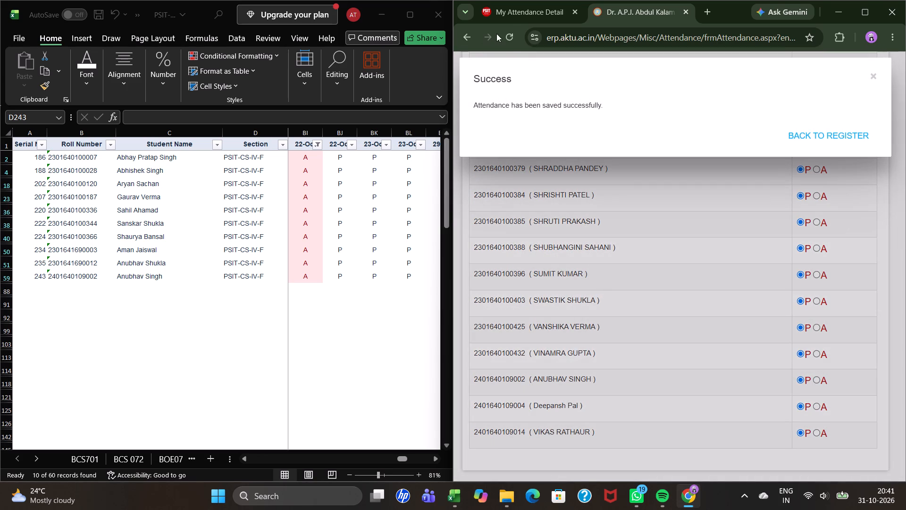
click(508, 37)
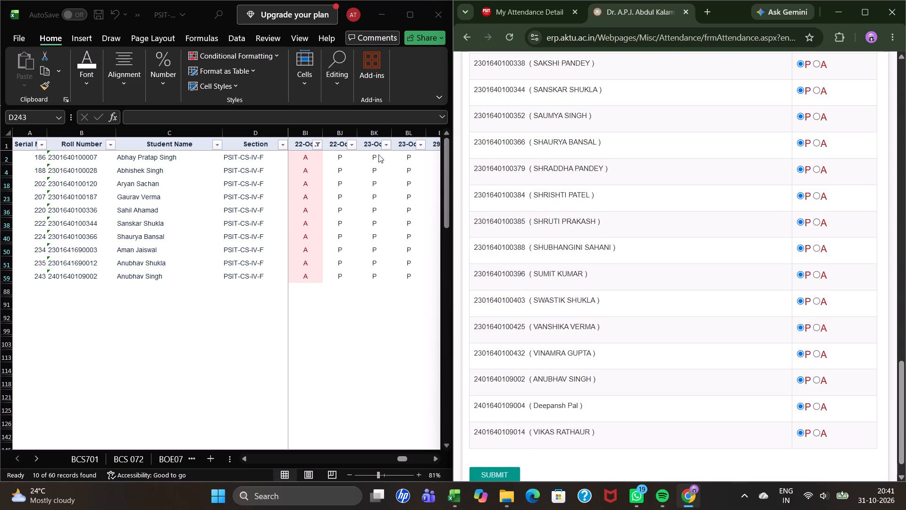
Switch to Excel and clear the filter from the first 22-Oct column.
click(317, 142)
click(317, 142)
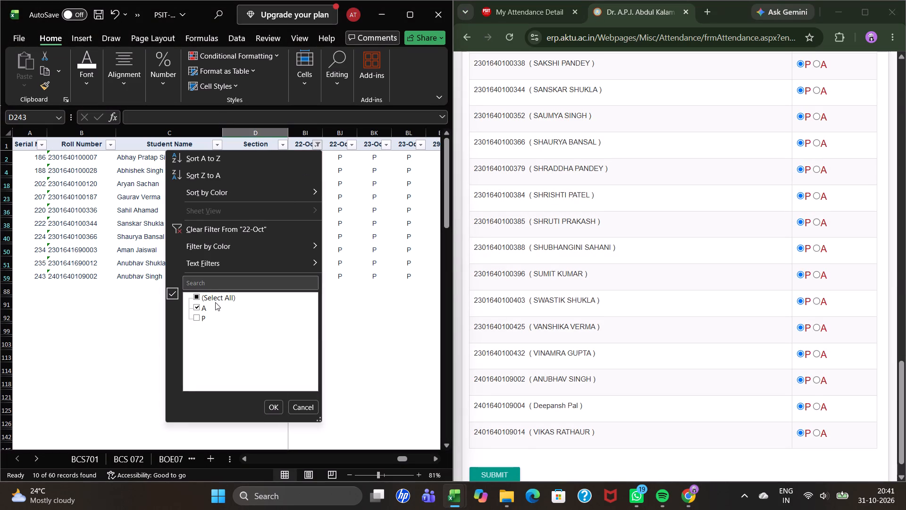
click(214, 227)
Filter the first 23-Oct column in the attendance sheet to show only the students marked A.
scroll(333, 277, left, 2)
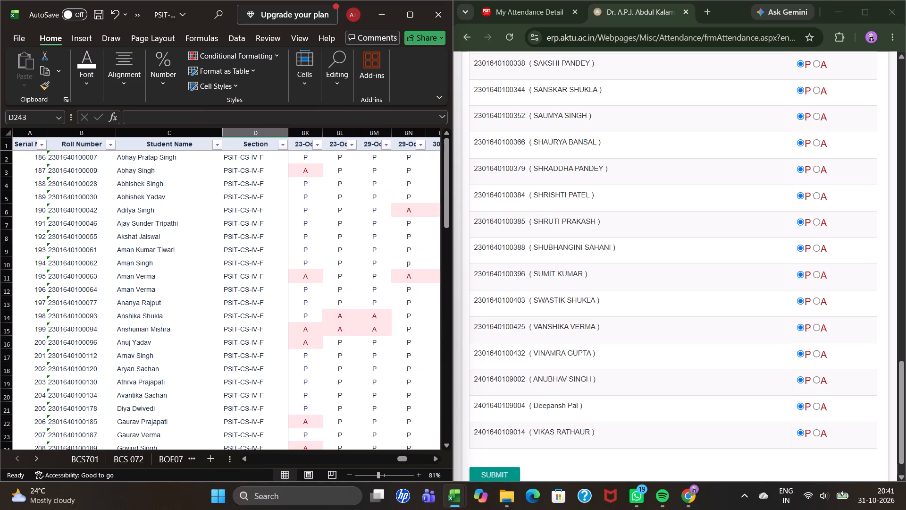
click(314, 146)
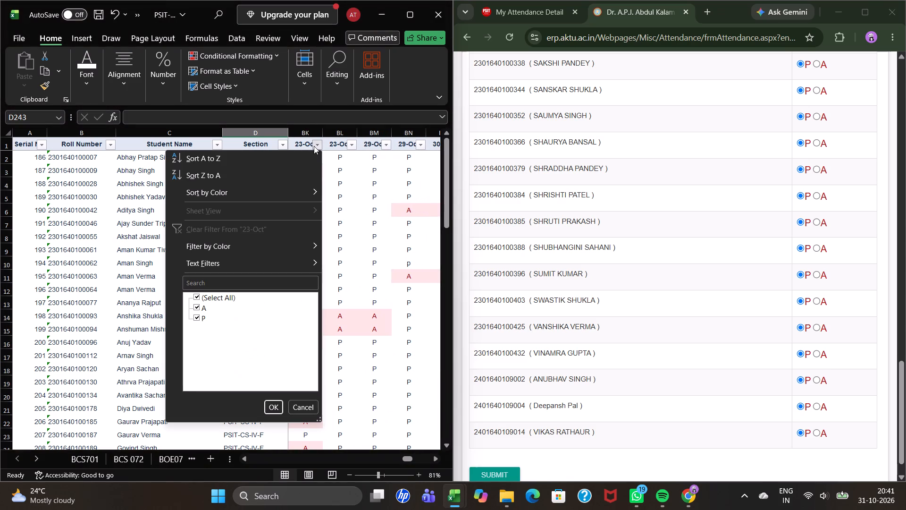
click(195, 316)
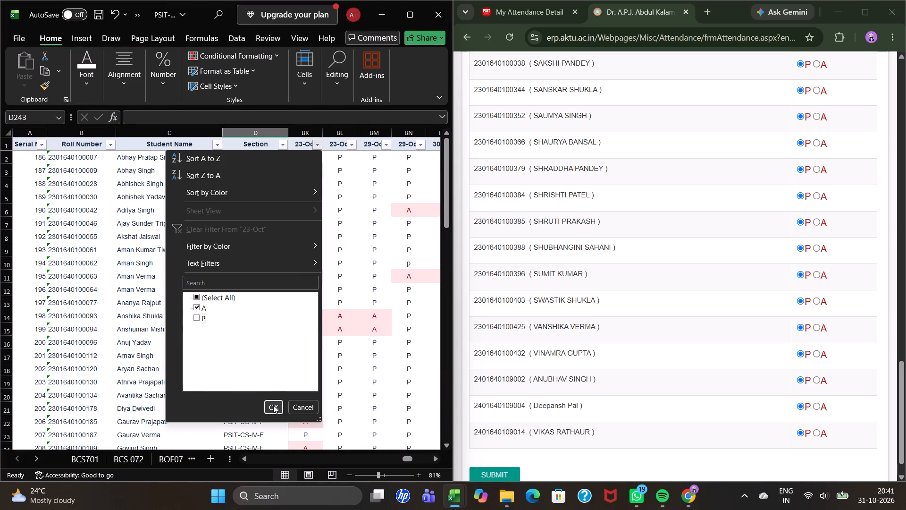
click(273, 405)
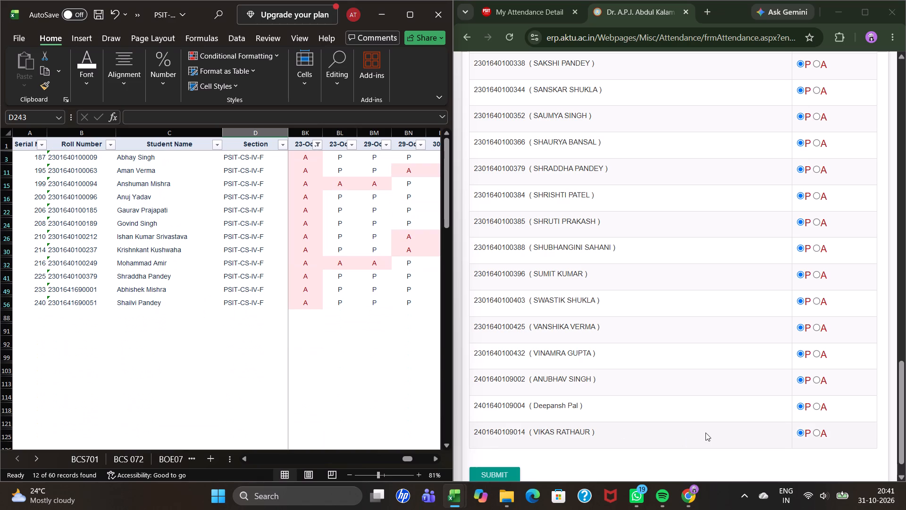
Back in Chrome, reload the ERP attendance form and set the attendance date to 23/Oct/2026.
scroll(705, 433, up, 1)
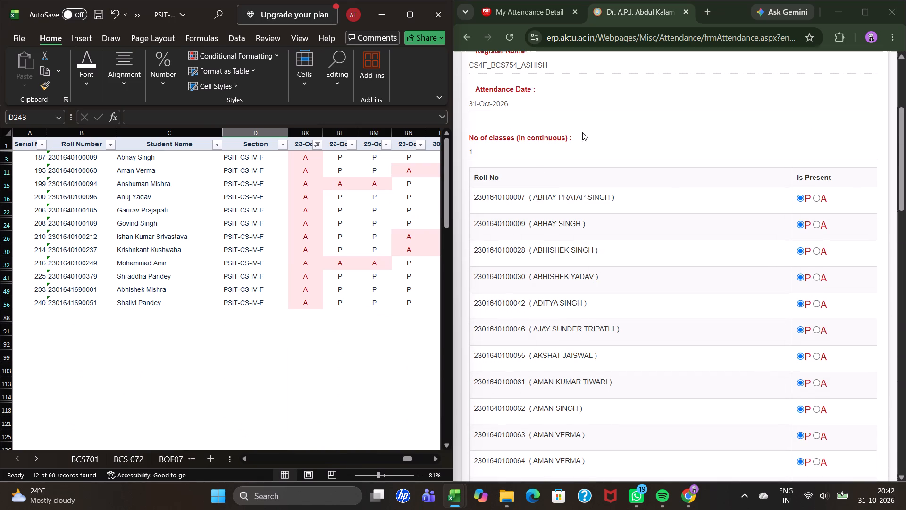
click(510, 34)
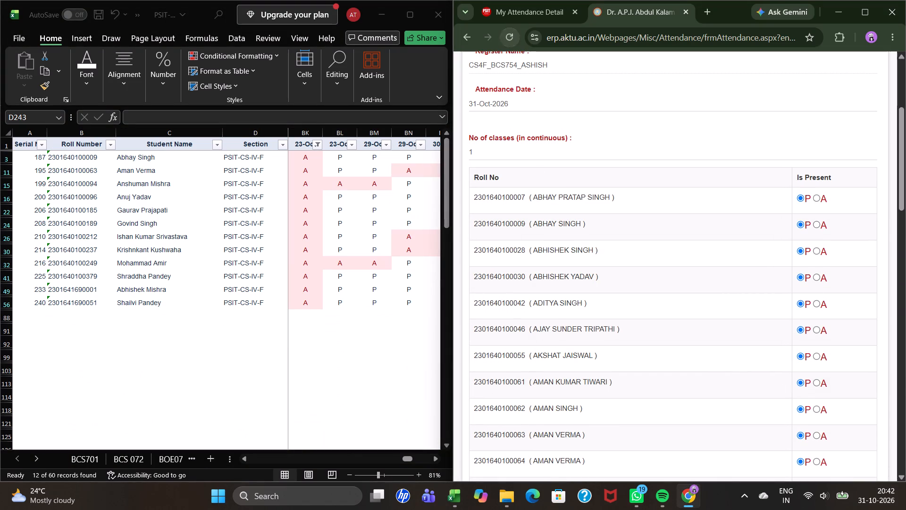
scroll(563, 125, up, 3)
click(551, 295)
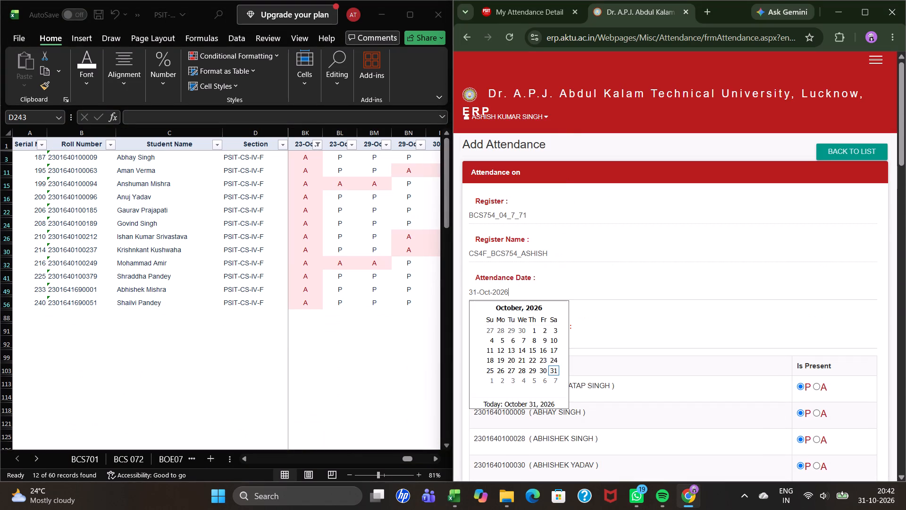
click(543, 360)
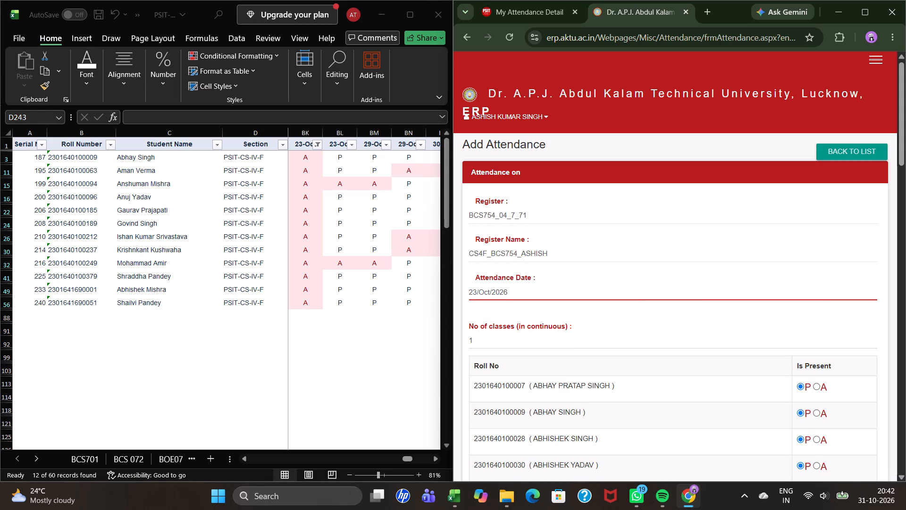
Mark the students with roll numbers ending 009, 063 and 094 absent, following the filtered 23-Oct column in Excel.
scroll(572, 296, down, 2)
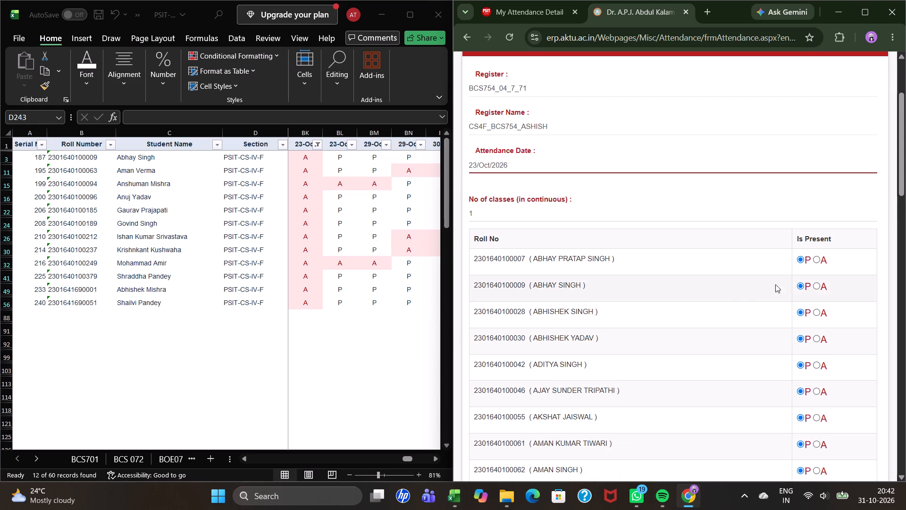
click(817, 284)
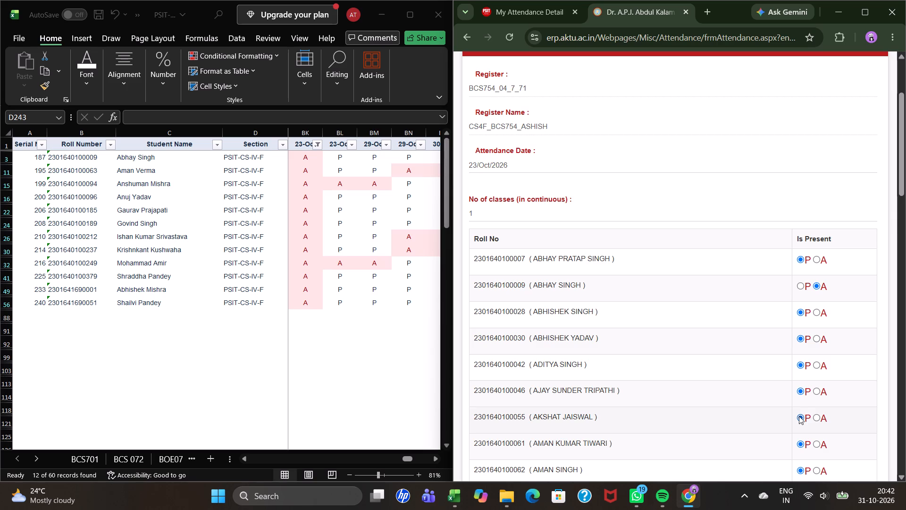
scroll(799, 416, down, 2)
click(819, 359)
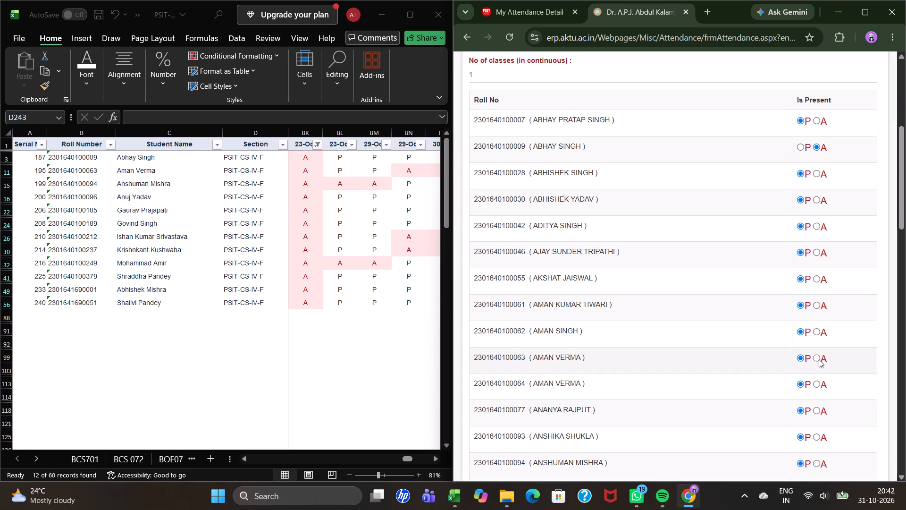
scroll(819, 359, down, 1)
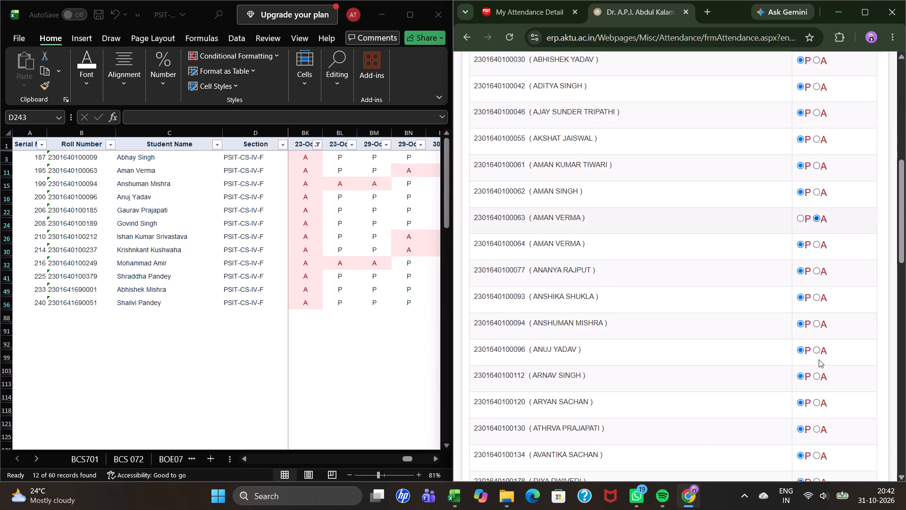
scroll(819, 359, down, 1)
click(815, 323)
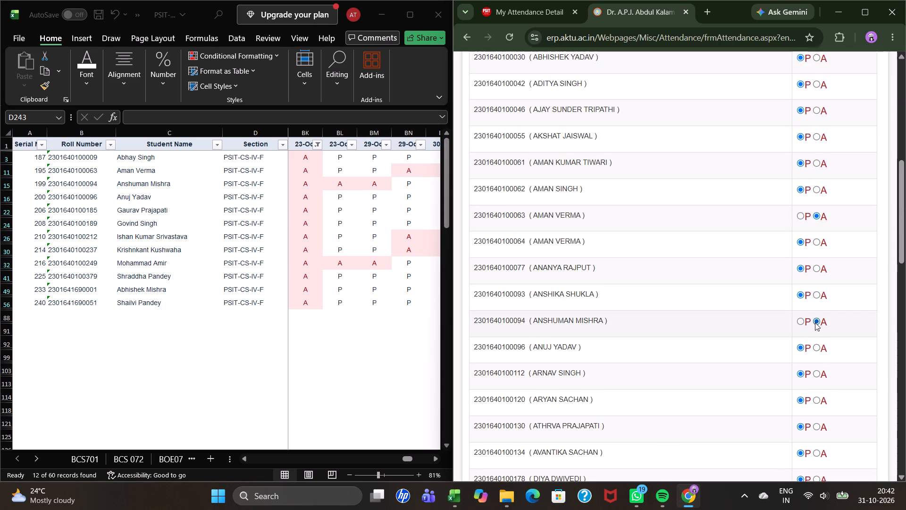
Mark the students with roll numbers ending 185, 189, 212 and 237 absent, following the filtered 23-Oct column in Excel.
scroll(800, 427, down, 1)
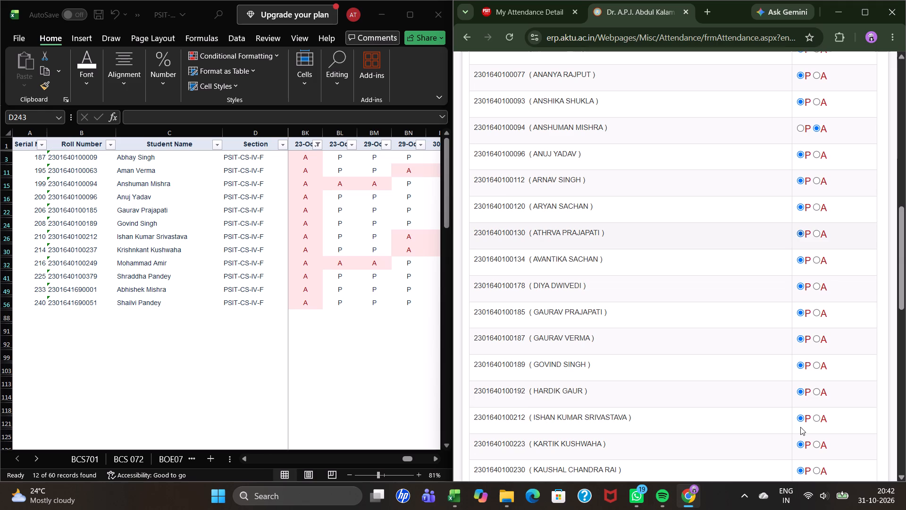
scroll(800, 427, down, 1)
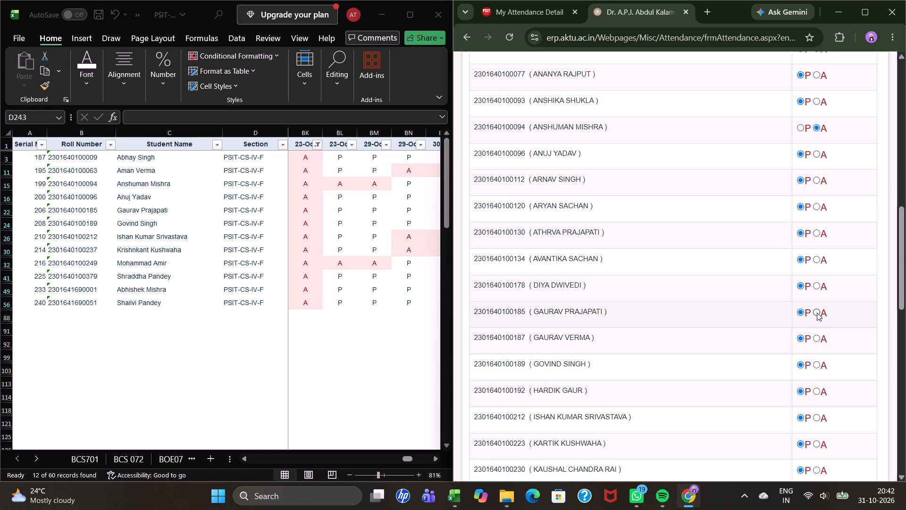
click(817, 313)
click(815, 365)
scroll(815, 365, down, 1)
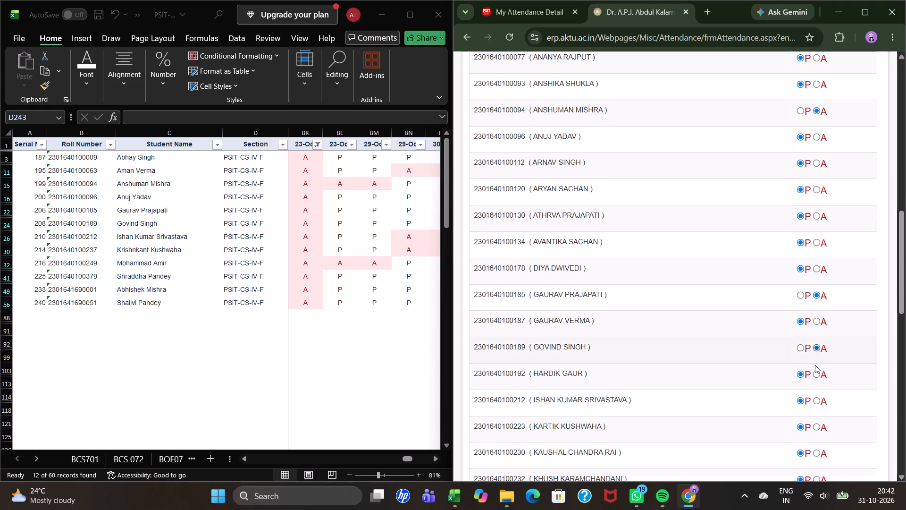
scroll(815, 365, down, 2)
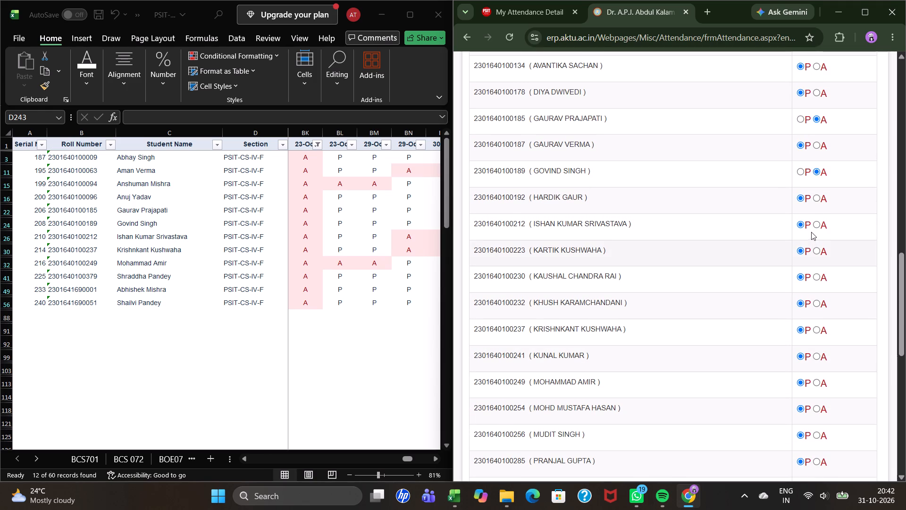
click(815, 222)
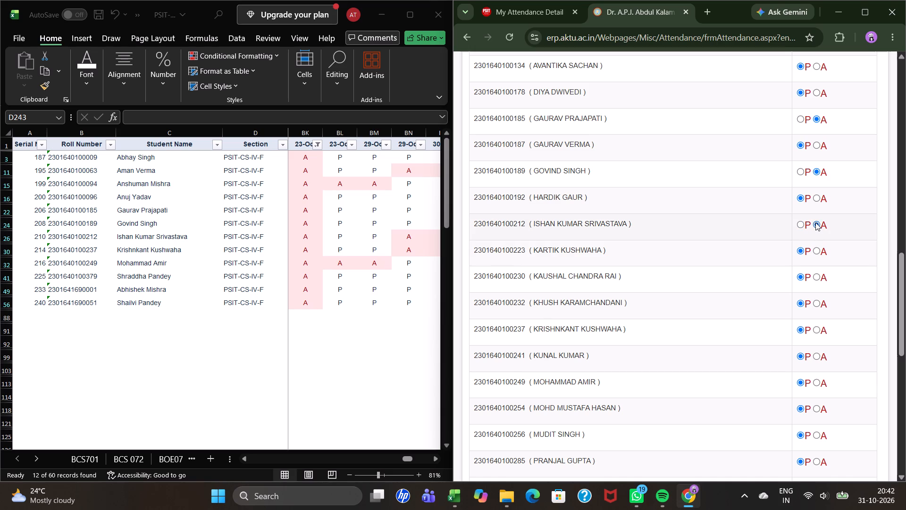
click(816, 325)
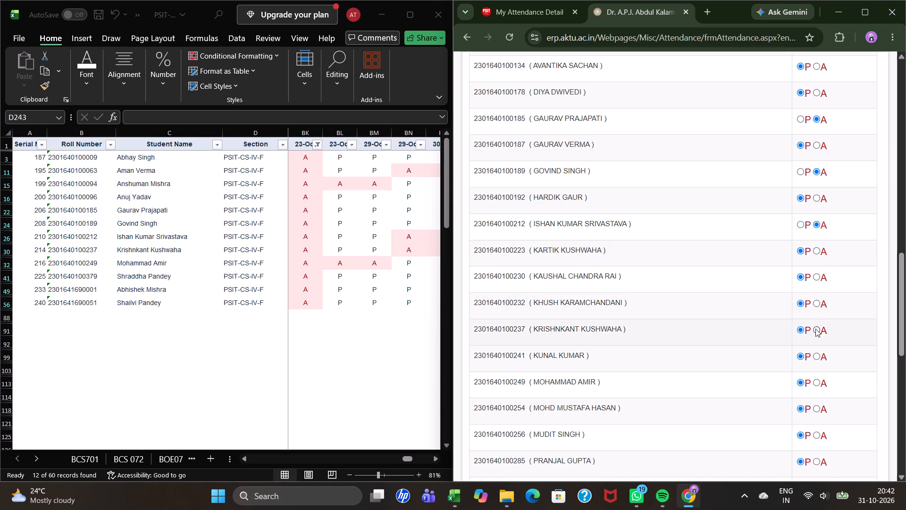
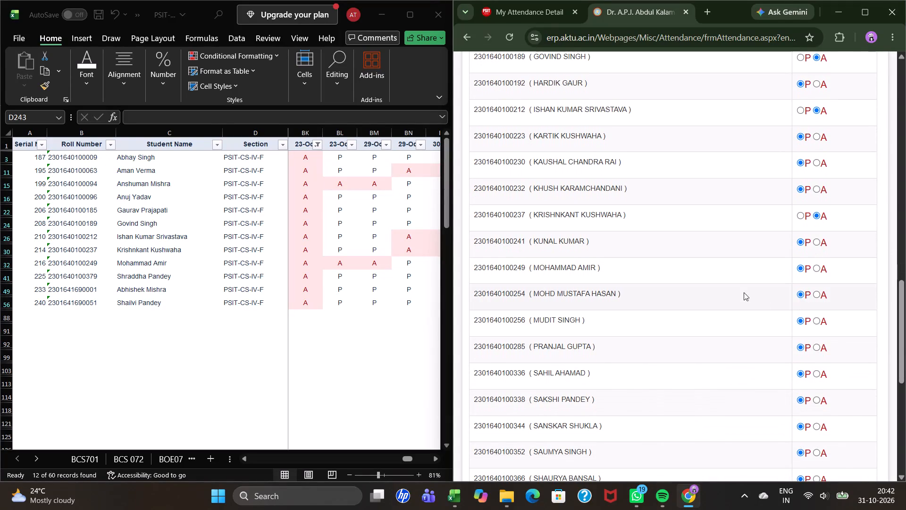
Mark the students with roll numbers ending 249 and 379 absent, following the filtered 23-Oct column in Excel.
click(817, 266)
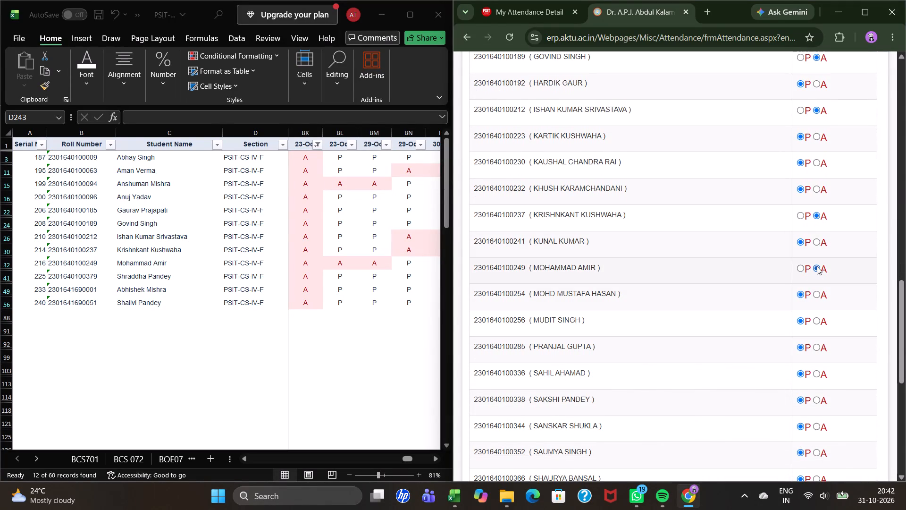
scroll(812, 305, down, 1)
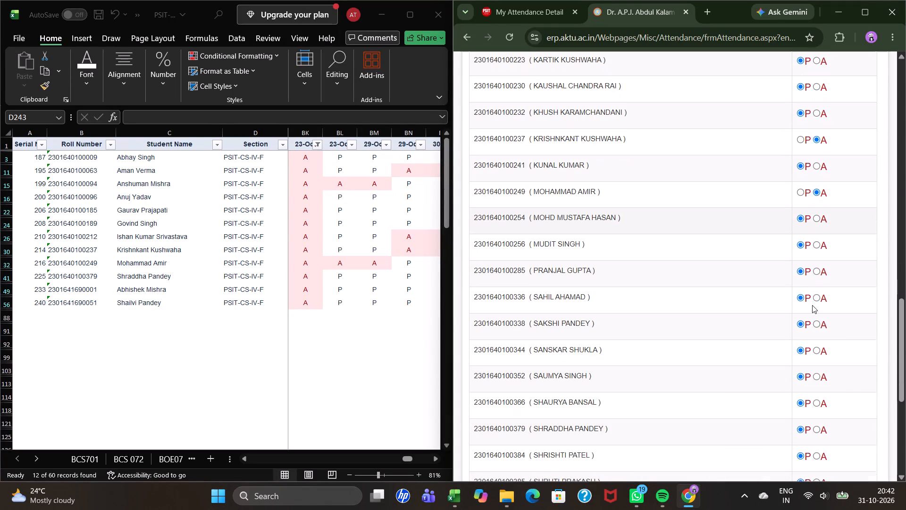
scroll(812, 305, down, 1)
scroll(811, 420, down, 1)
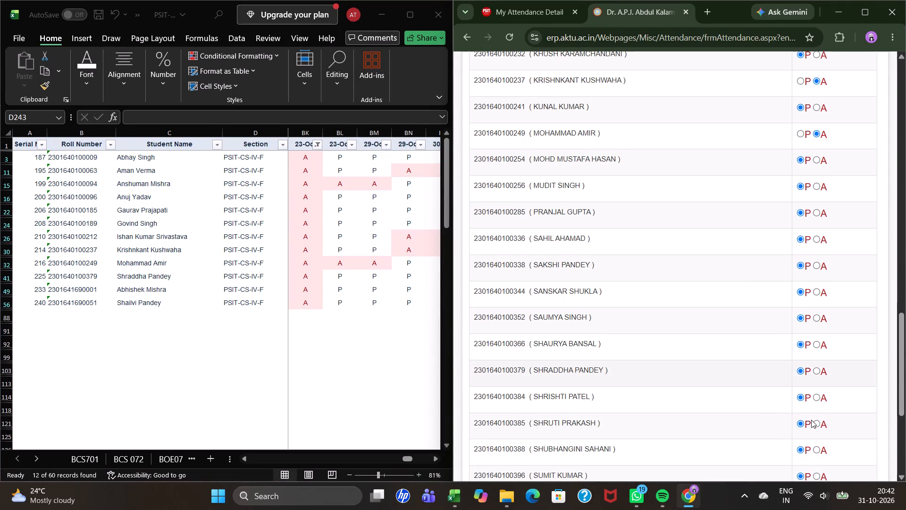
click(818, 370)
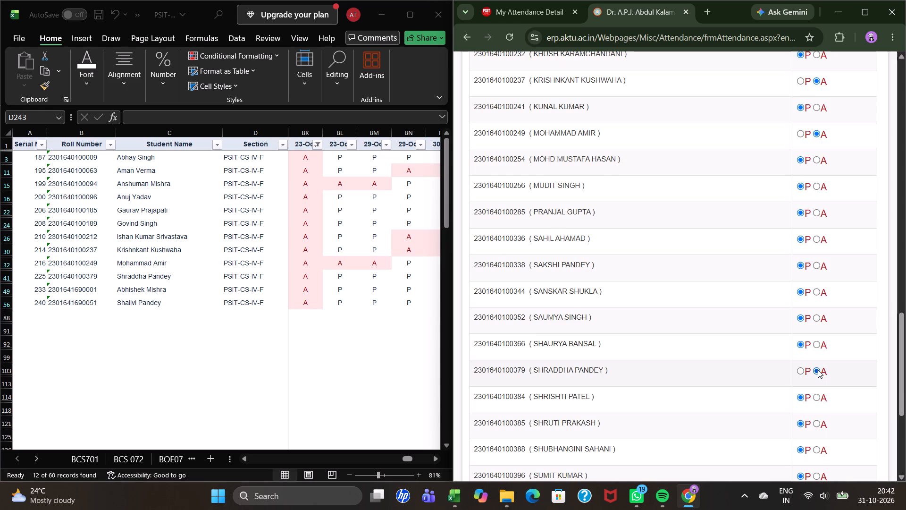
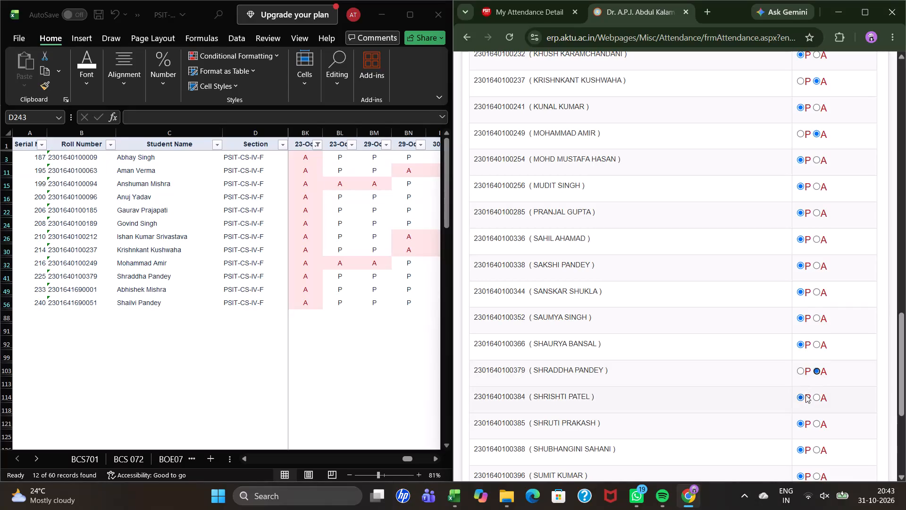
Review the remaining roll numbers, submit the 23/Oct/2026 attendance for register BCS754_04_7_71, and dismiss the confirmation.
scroll(805, 395, down, 2)
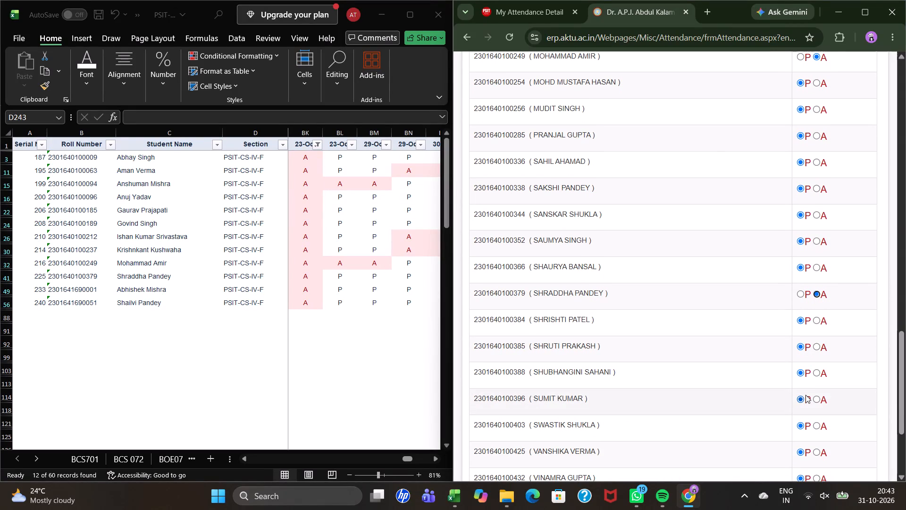
scroll(805, 395, down, 2)
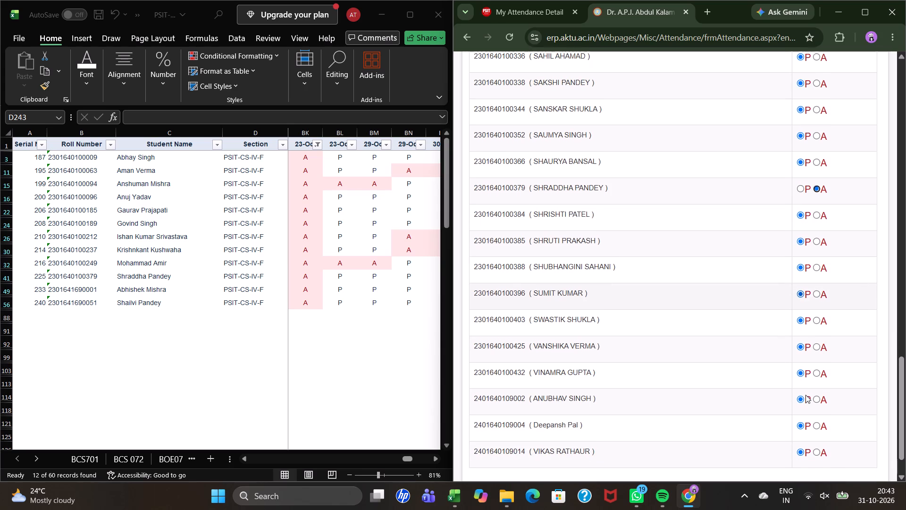
scroll(805, 395, down, 1)
scroll(648, 345, up, 9)
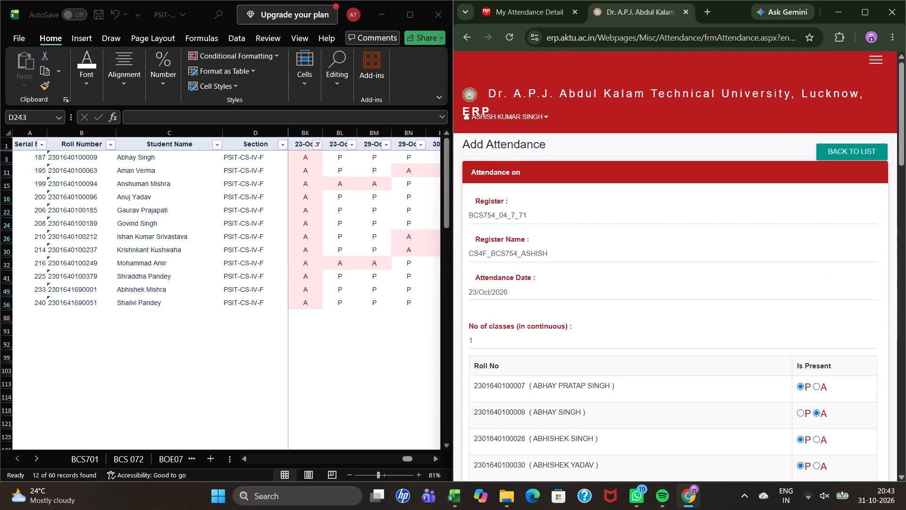
scroll(648, 345, down, 8)
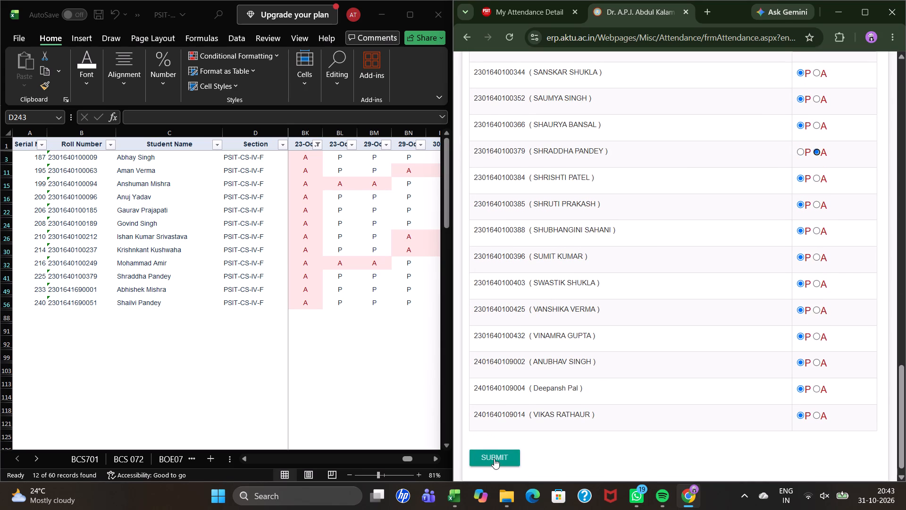
click(494, 459)
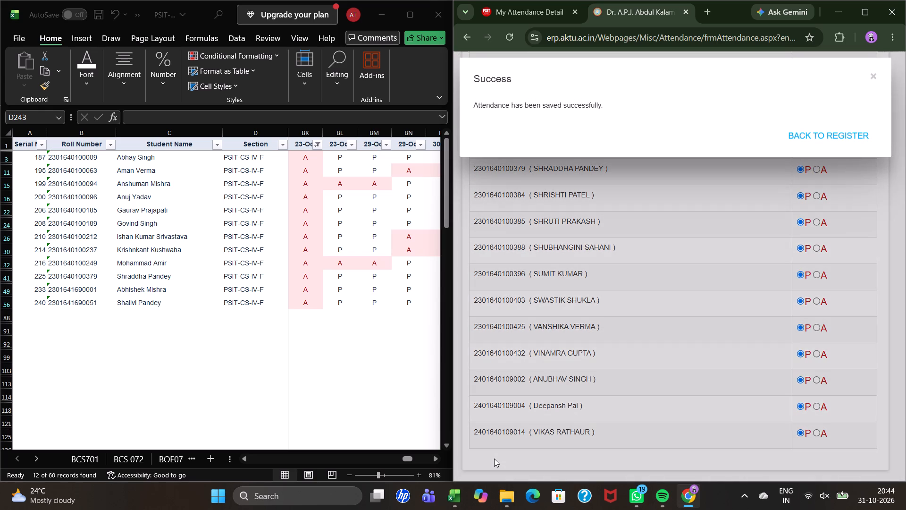
click(595, 459)
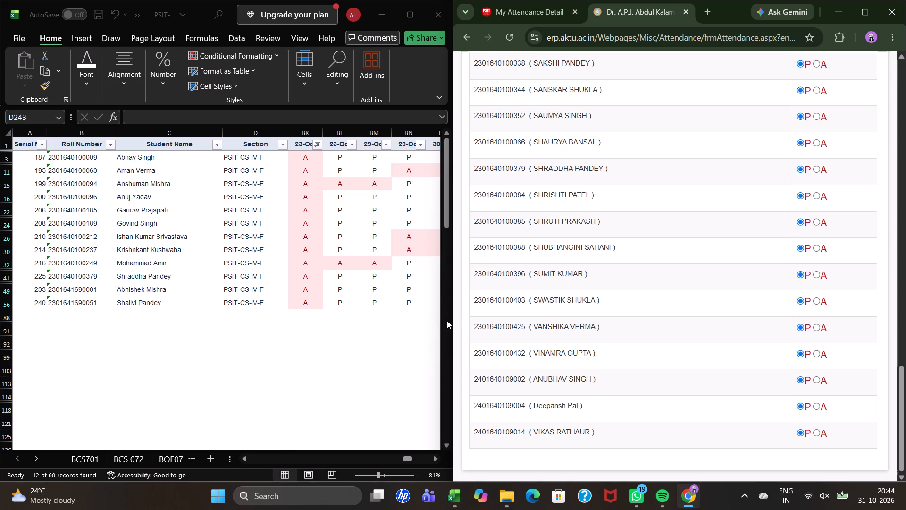
Reload the Add Attendance page for a fresh BCS754 attendance entry.
scroll(762, 275, up, 6)
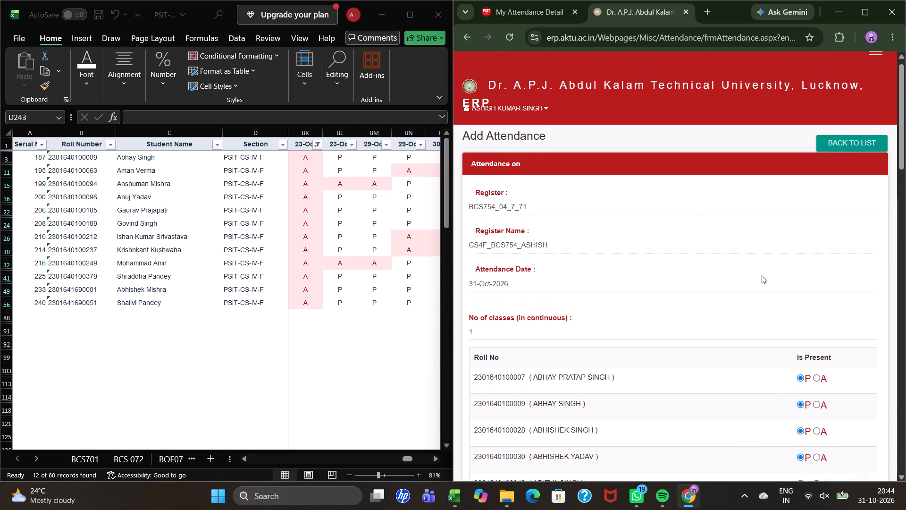
scroll(762, 275, up, 2)
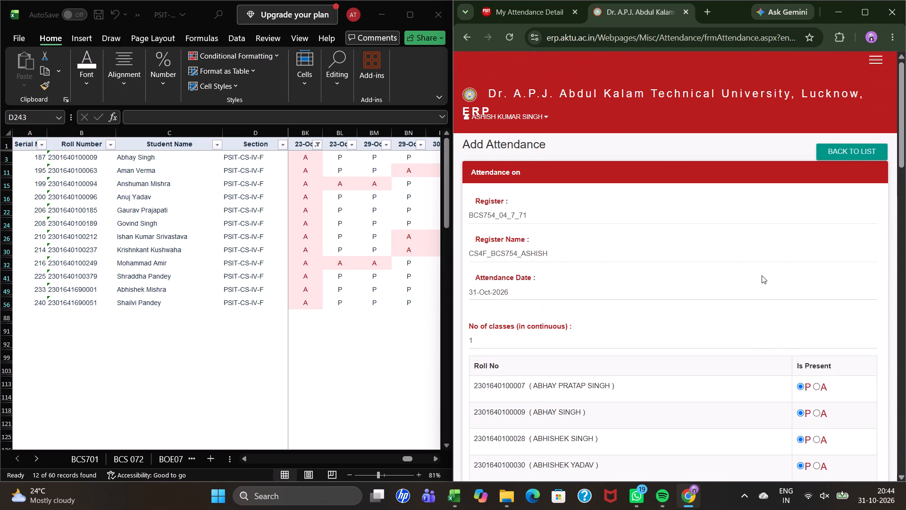
click(512, 33)
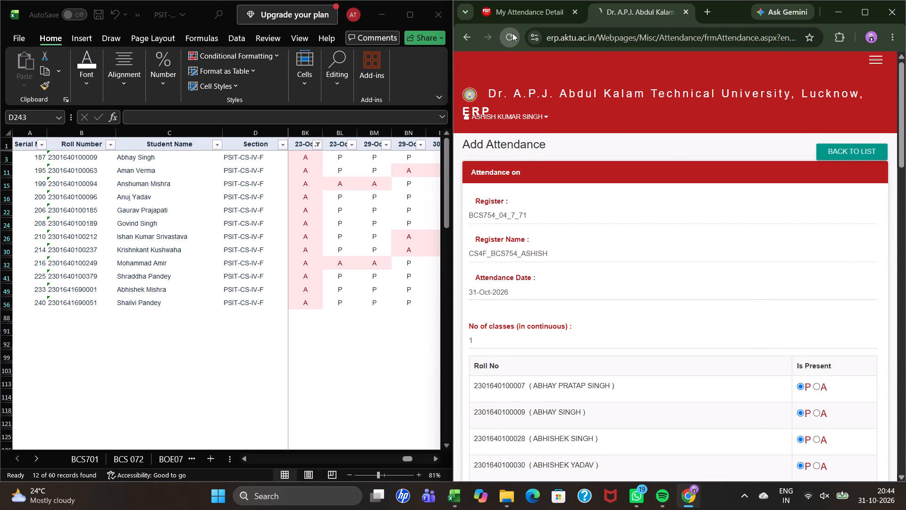
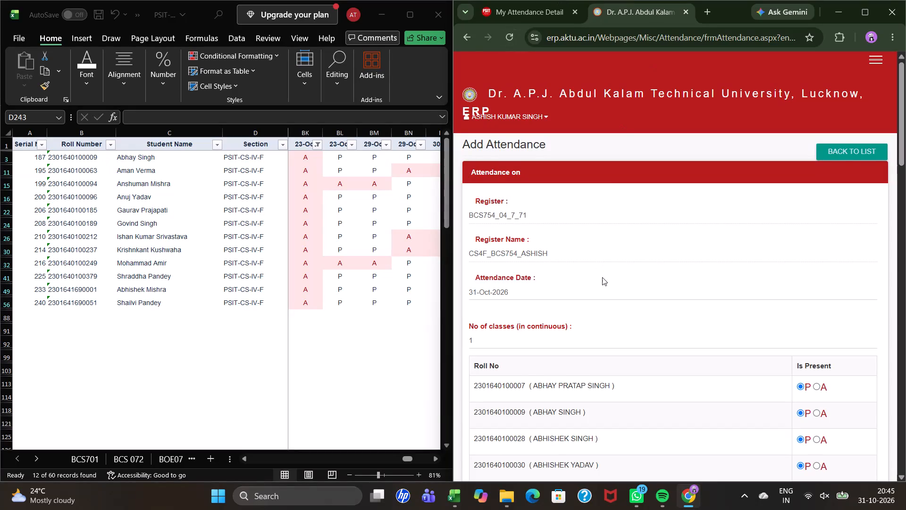
Close the AKTU ERP Add Attendance page without submitting the entry.
scroll(602, 280, down, 7)
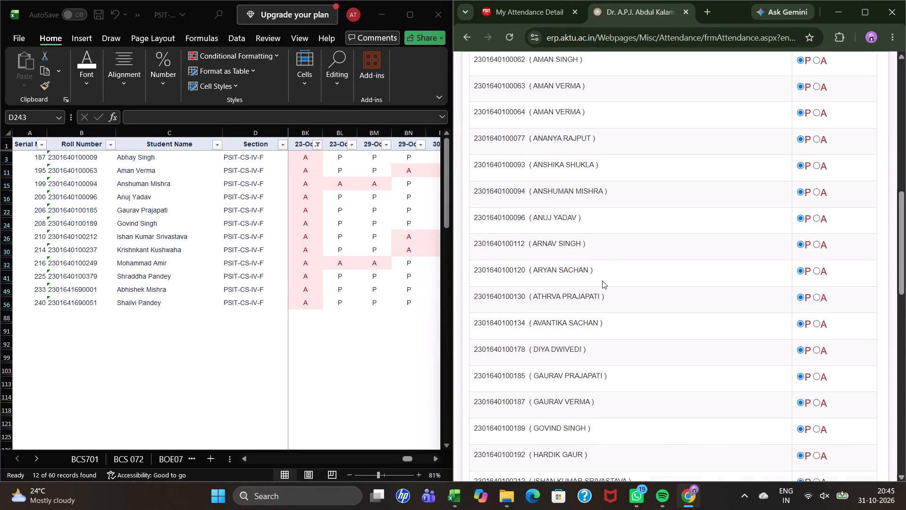
scroll(602, 280, down, 4)
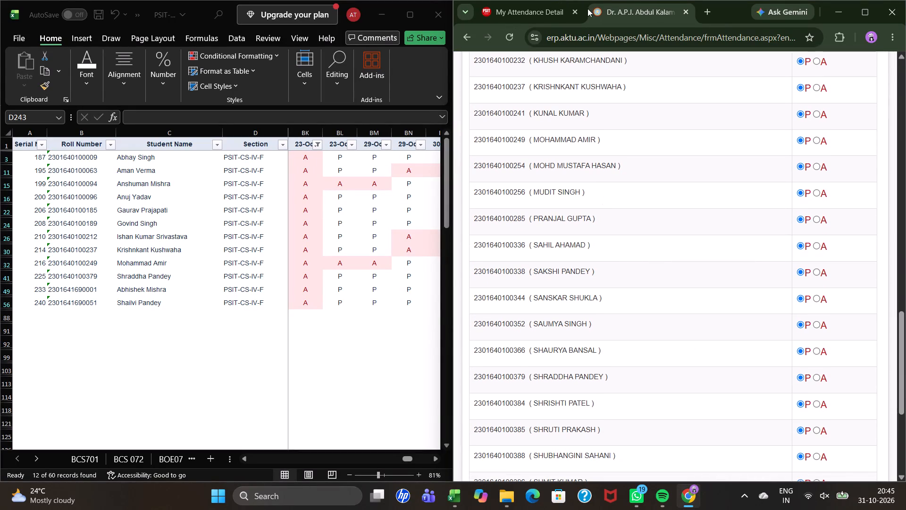
click(686, 8)
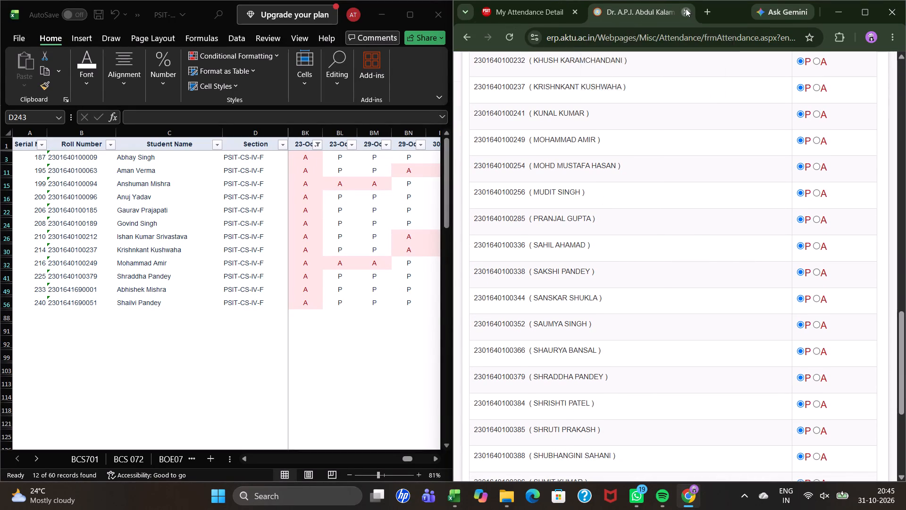
Search the web for aktu erp in a new browser tab and open the AKTU ERP site.
click(627, 8)
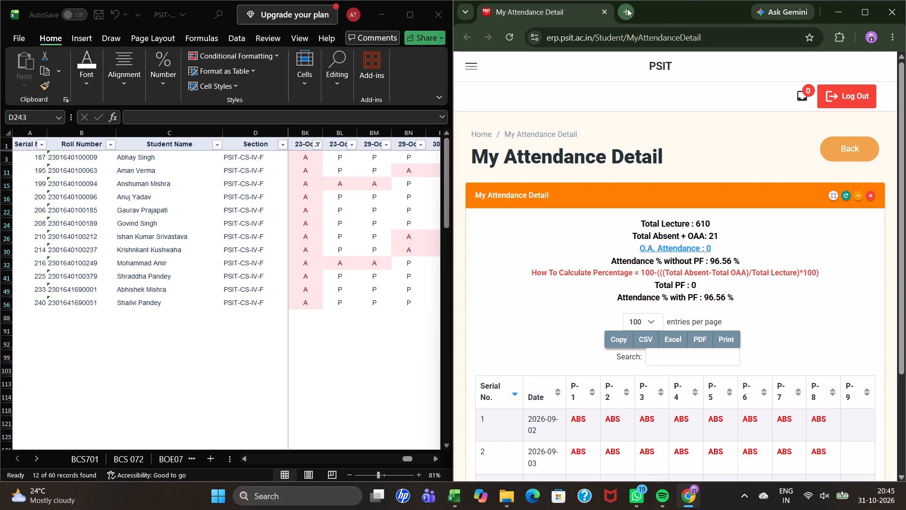
click(586, 215)
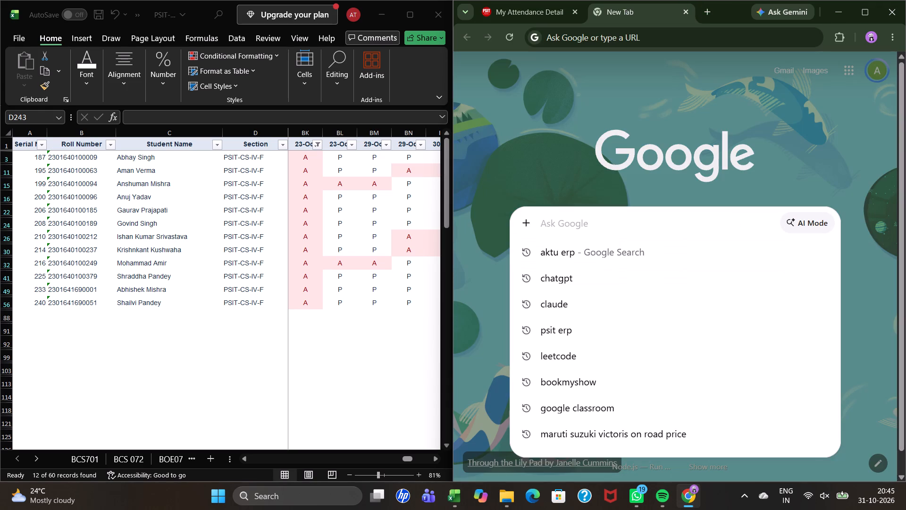
click(612, 252)
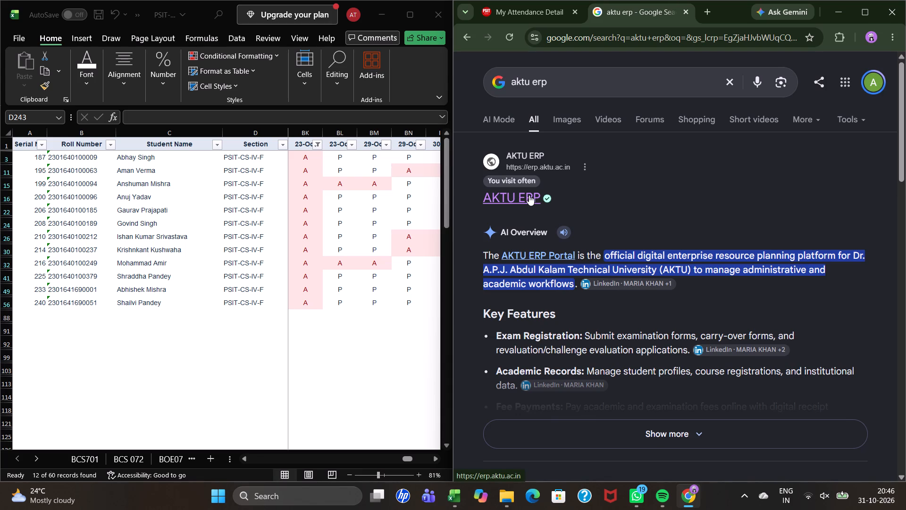
click(529, 195)
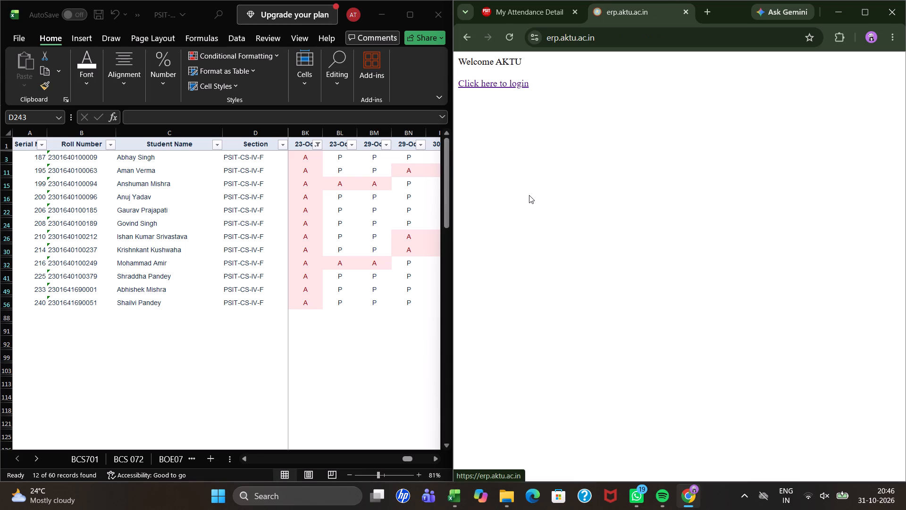
Open the AKTU ERP login page and reload it.
click(500, 84)
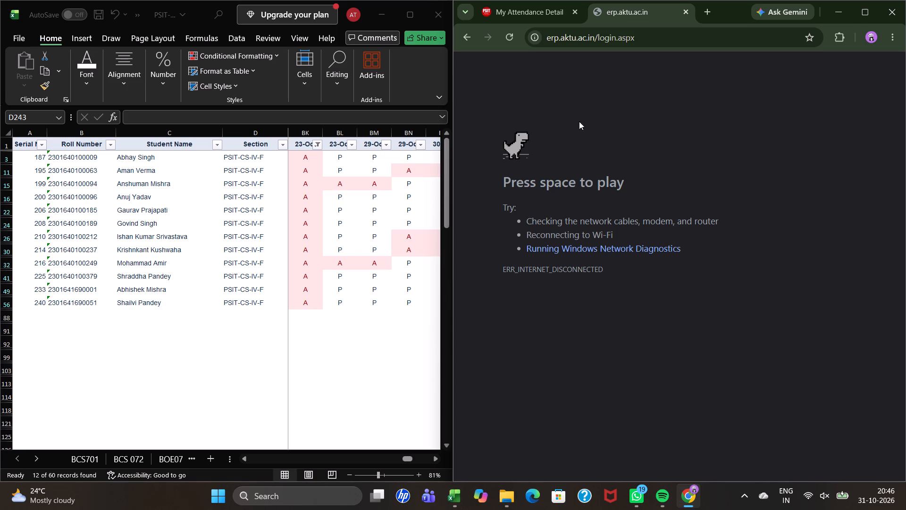
click(511, 39)
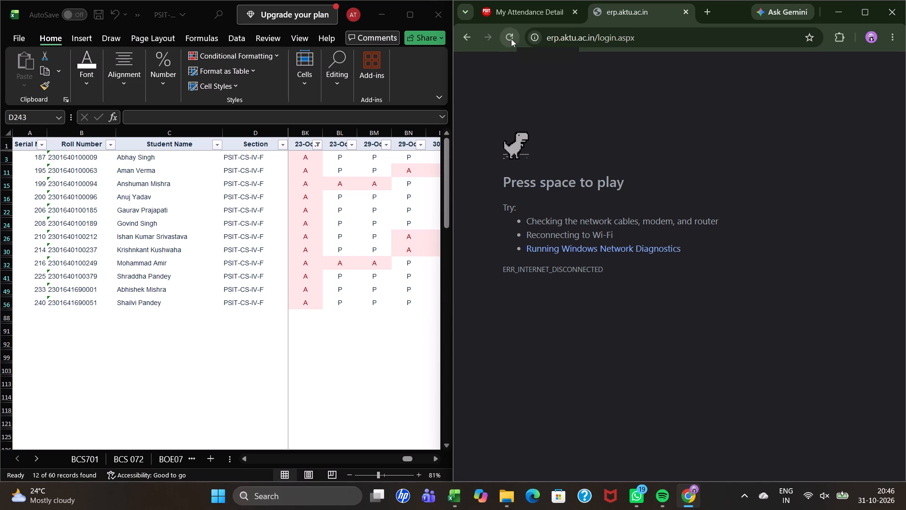
click(511, 39)
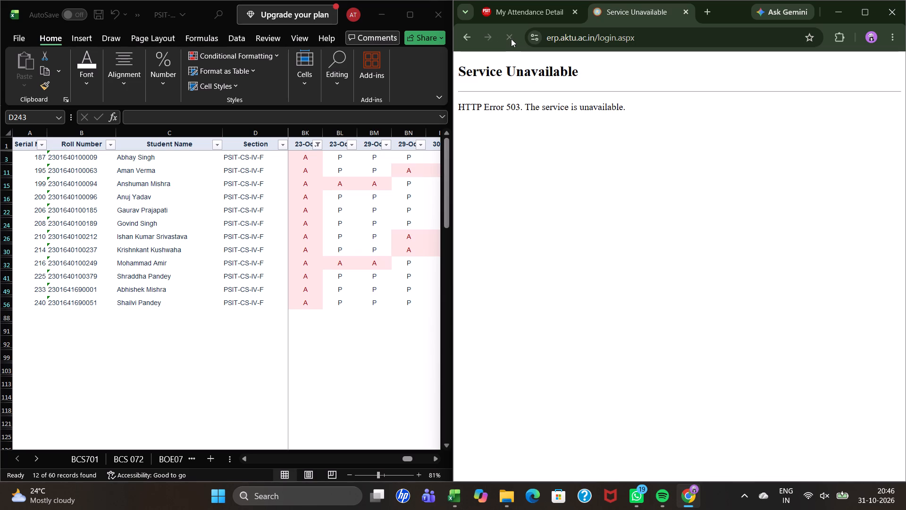
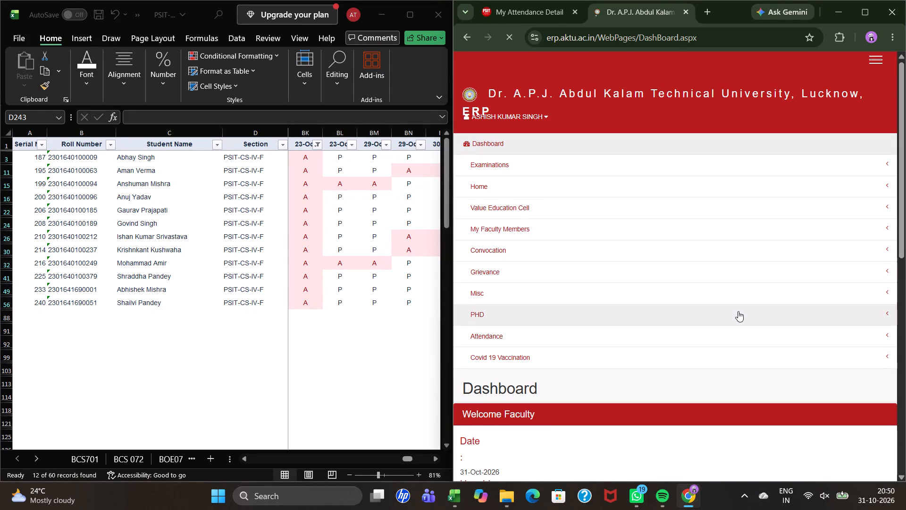
Open the attendance Register list and search for Bachelor of Technology, Computer Science and Engineering, semester 7, subject BCS754.
click(734, 332)
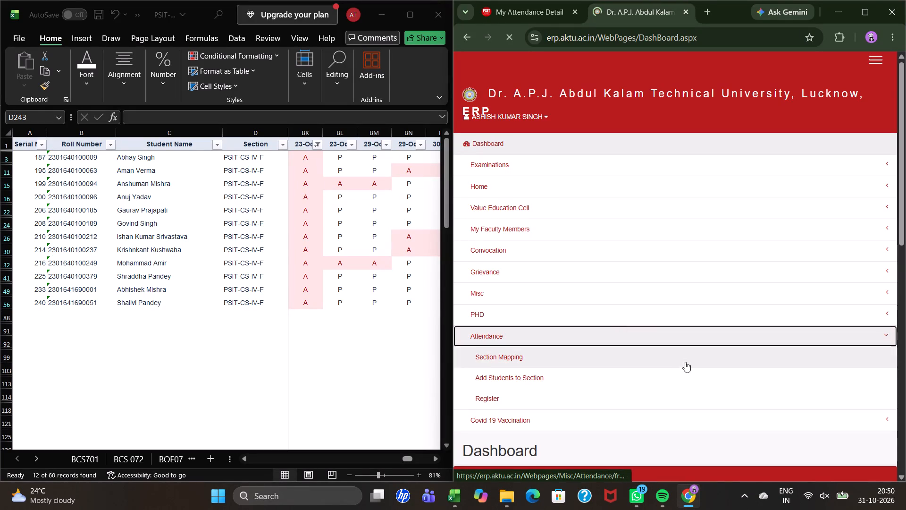
click(621, 394)
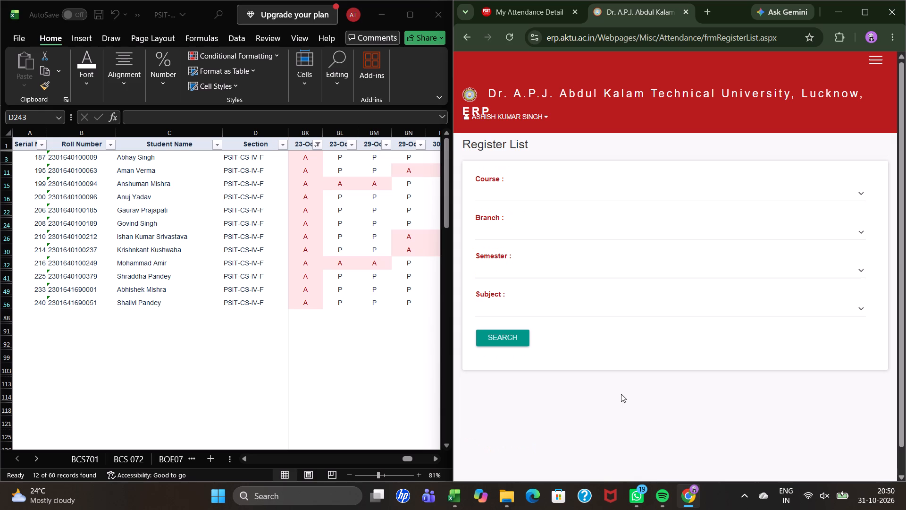
click(859, 191)
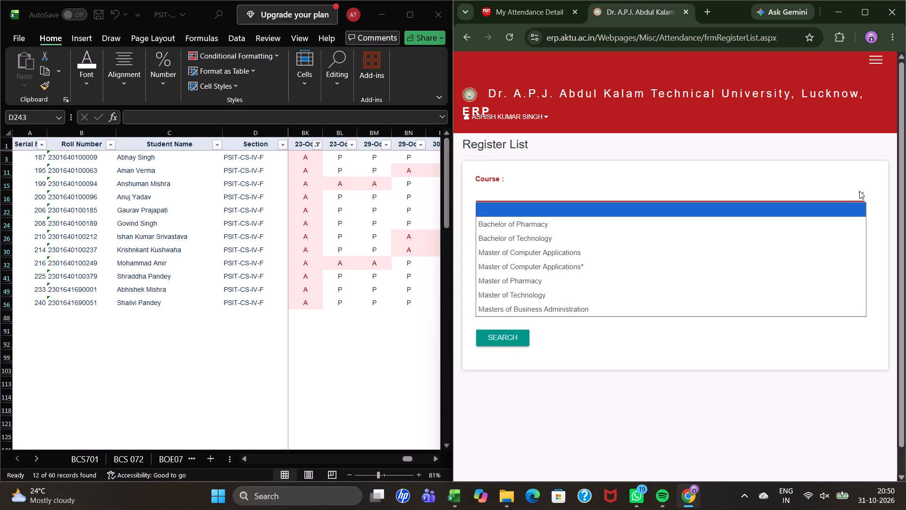
click(685, 236)
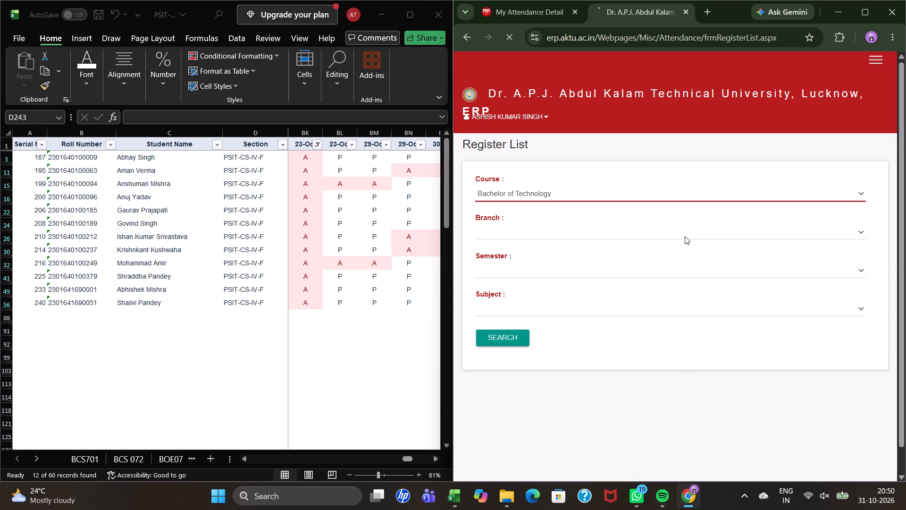
click(861, 229)
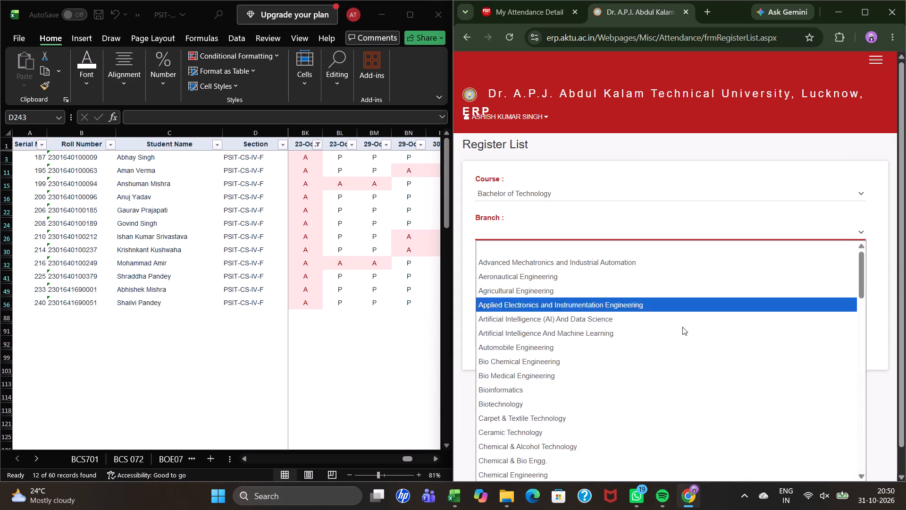
scroll(661, 428, down, 3)
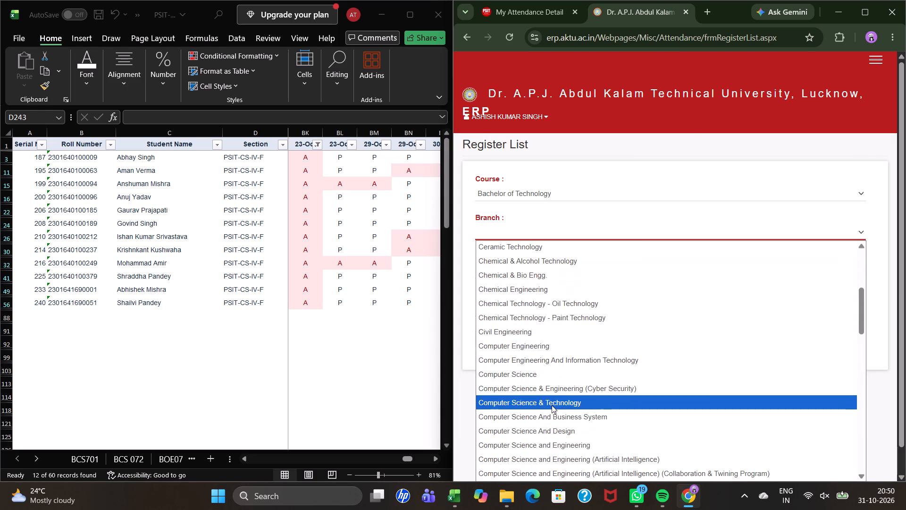
click(563, 443)
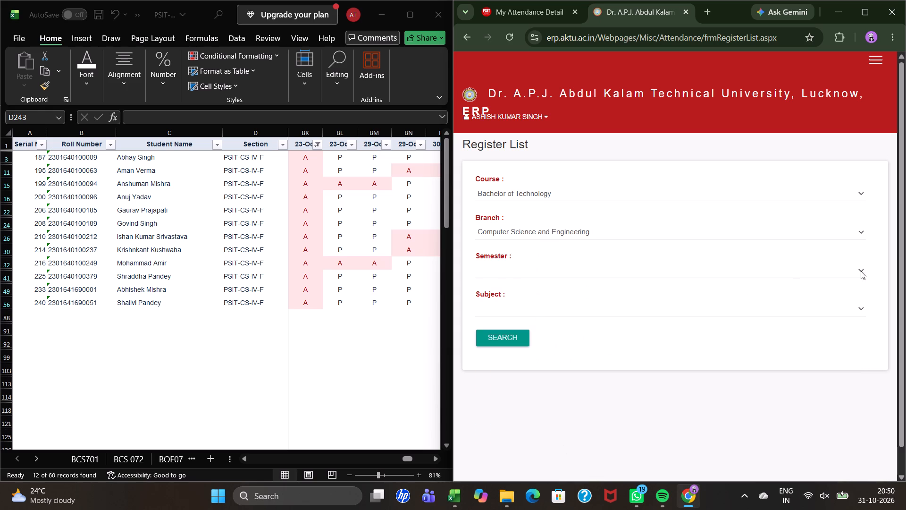
click(861, 270)
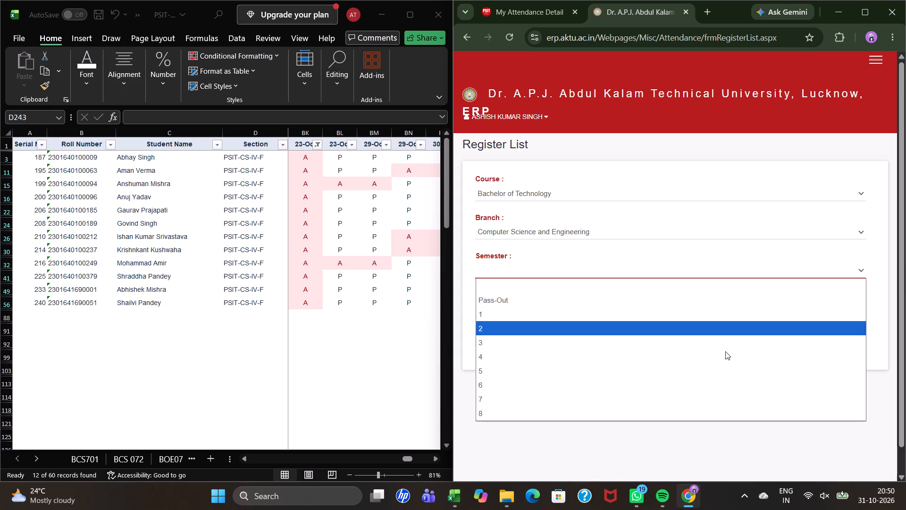
click(698, 396)
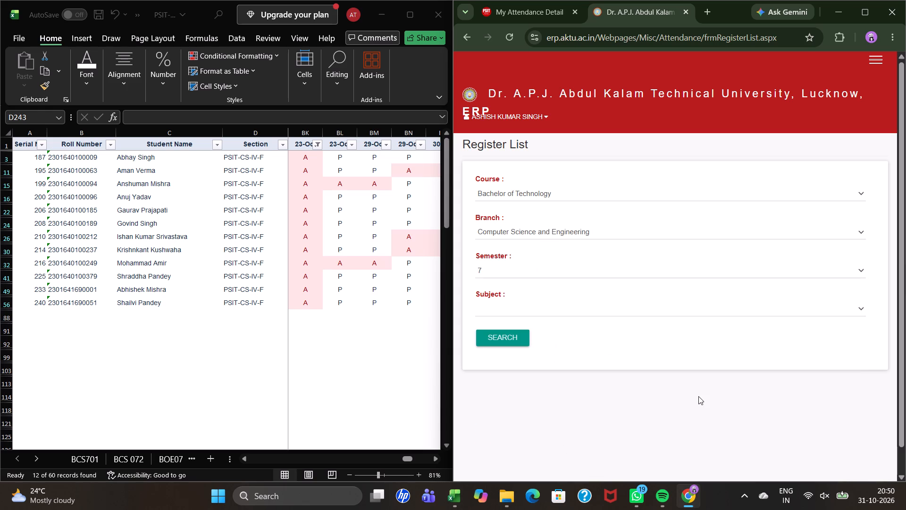
click(860, 310)
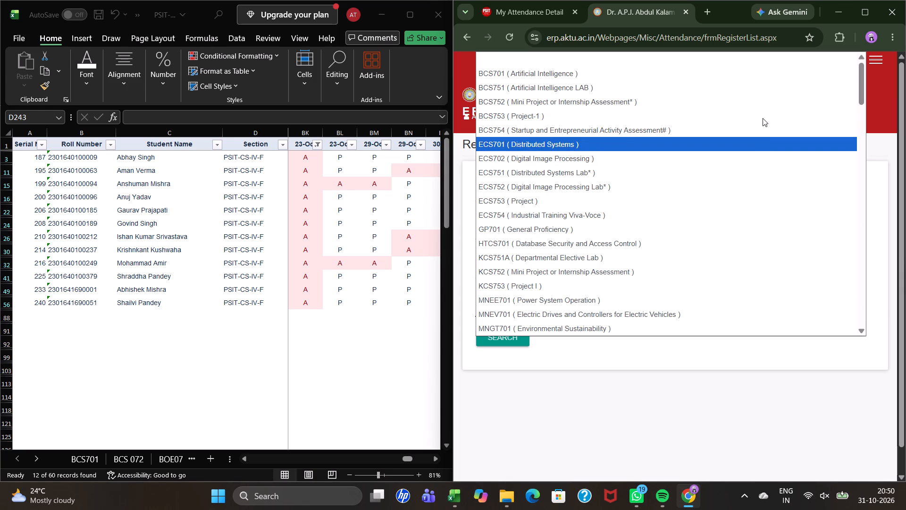
click(765, 133)
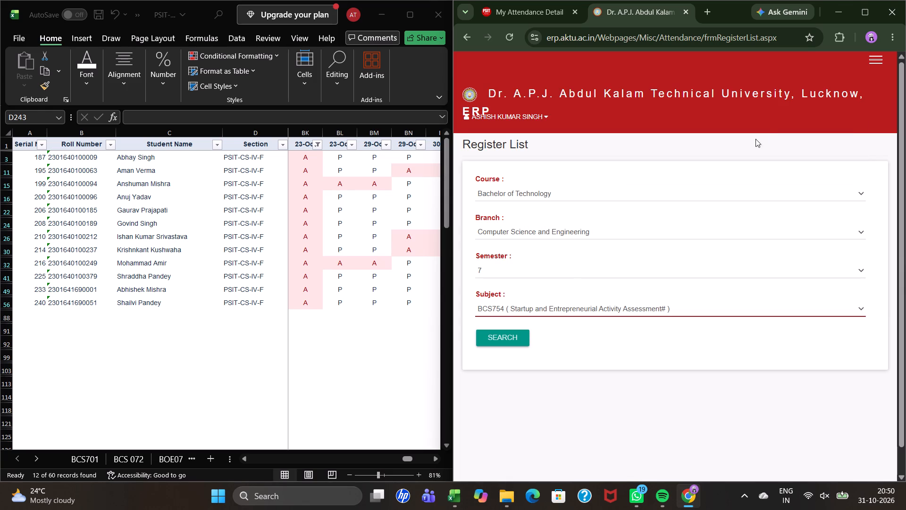
click(499, 338)
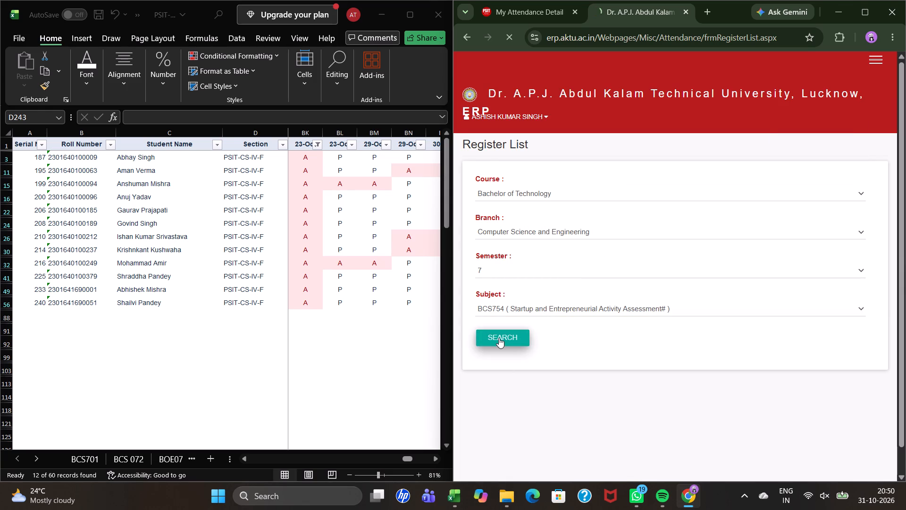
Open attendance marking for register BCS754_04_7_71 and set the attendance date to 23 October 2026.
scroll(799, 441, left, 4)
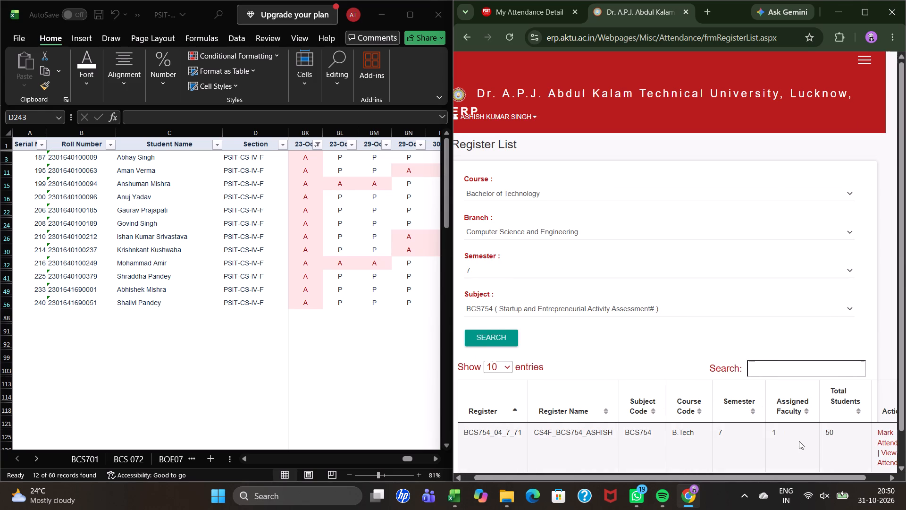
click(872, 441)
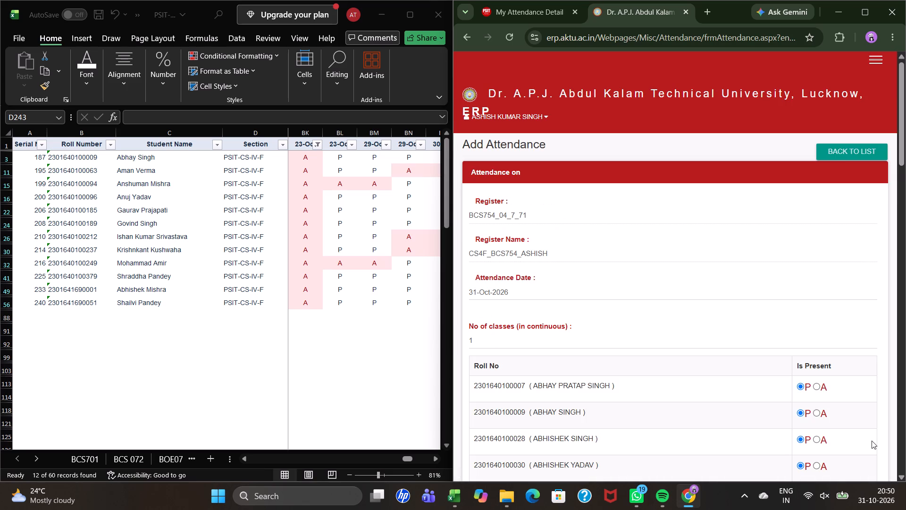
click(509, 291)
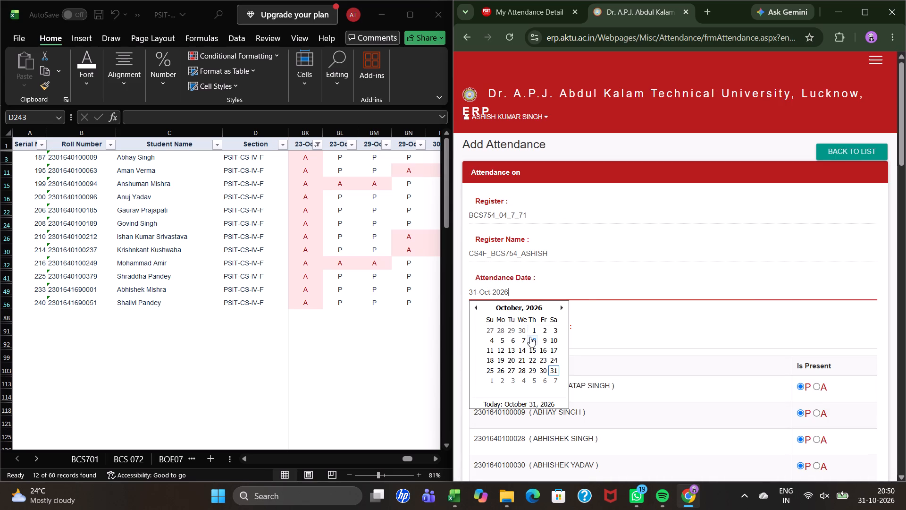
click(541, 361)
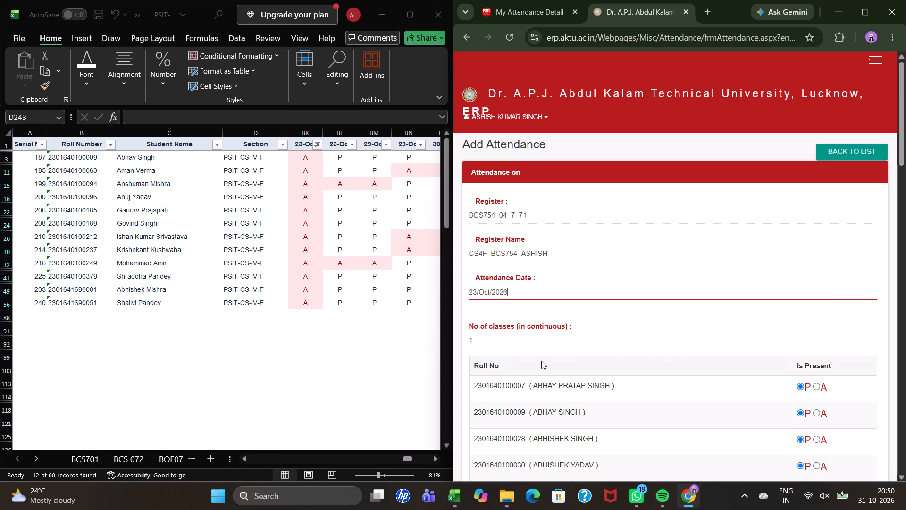
In the Excel attendance sheet, clear the filter from the first 23-Oct column (BK).
click(318, 143)
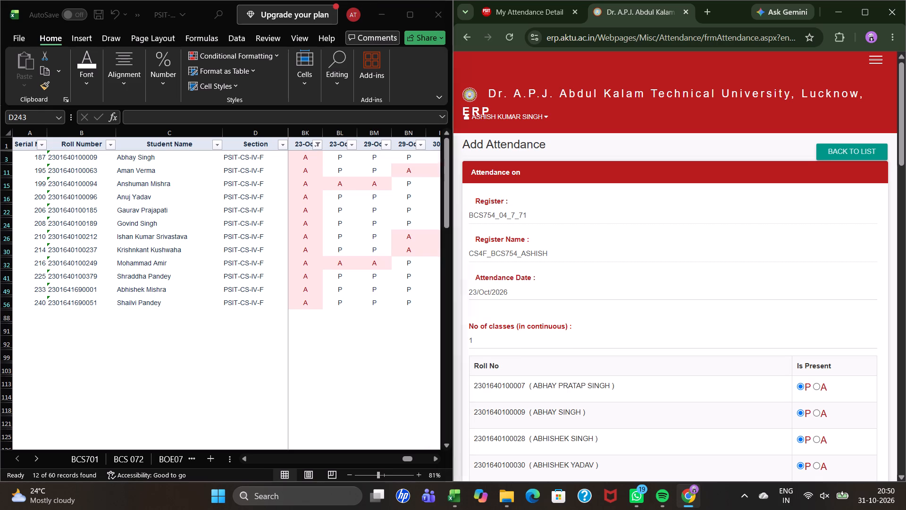
click(318, 143)
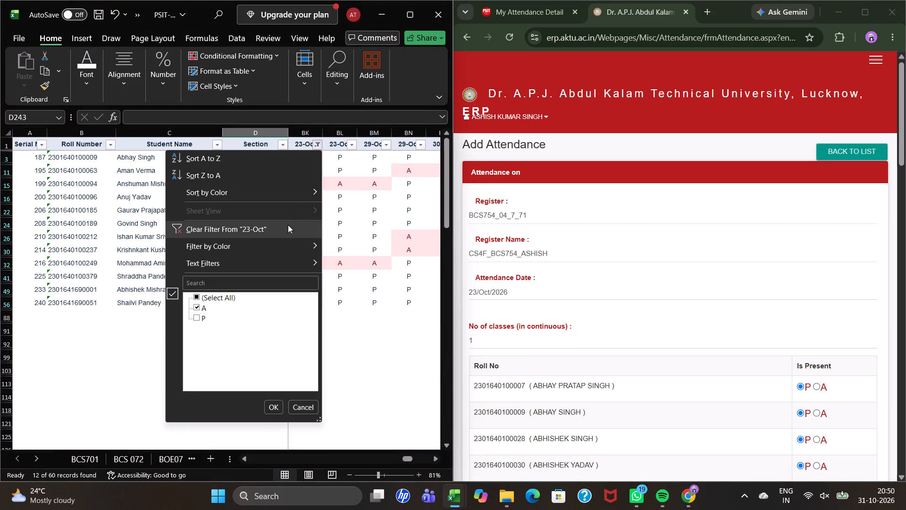
click(271, 227)
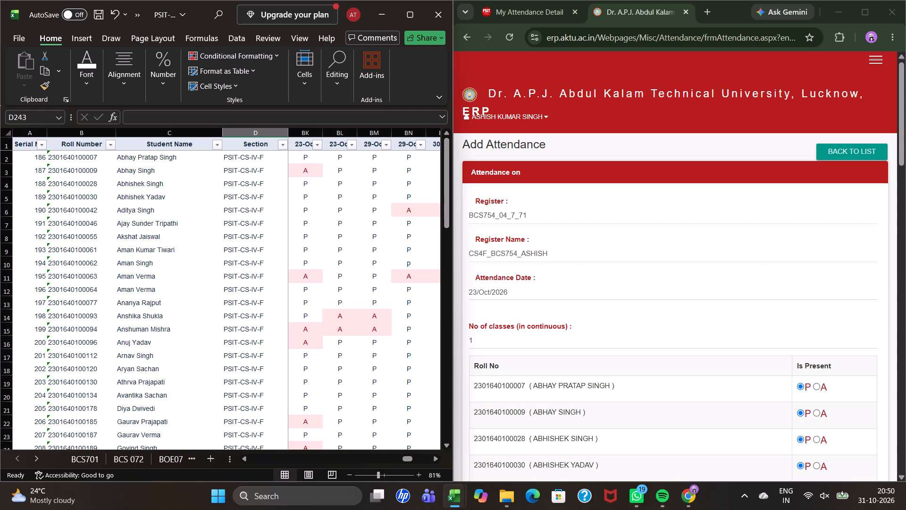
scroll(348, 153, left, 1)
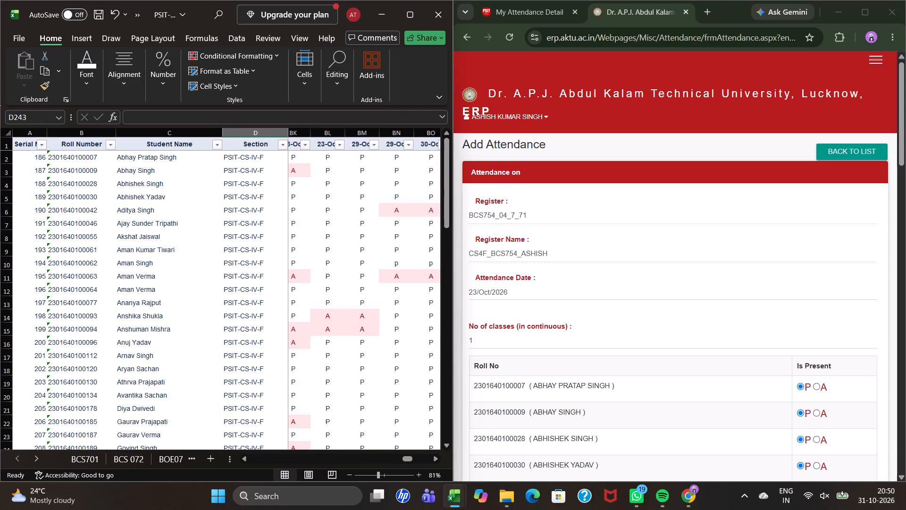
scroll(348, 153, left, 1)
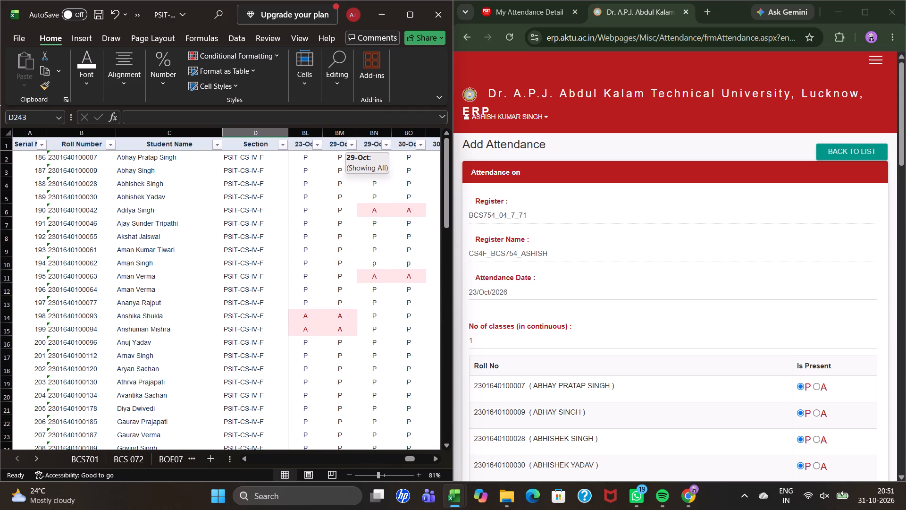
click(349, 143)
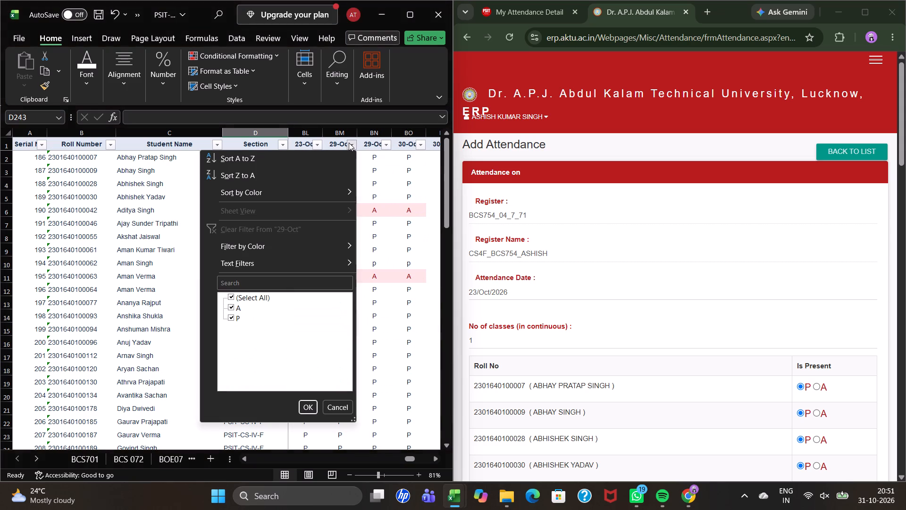
Return to the ERP register list, view all attendance for register BCS754_04_7_71, and check the latest submitted dates on page 3.
click(465, 34)
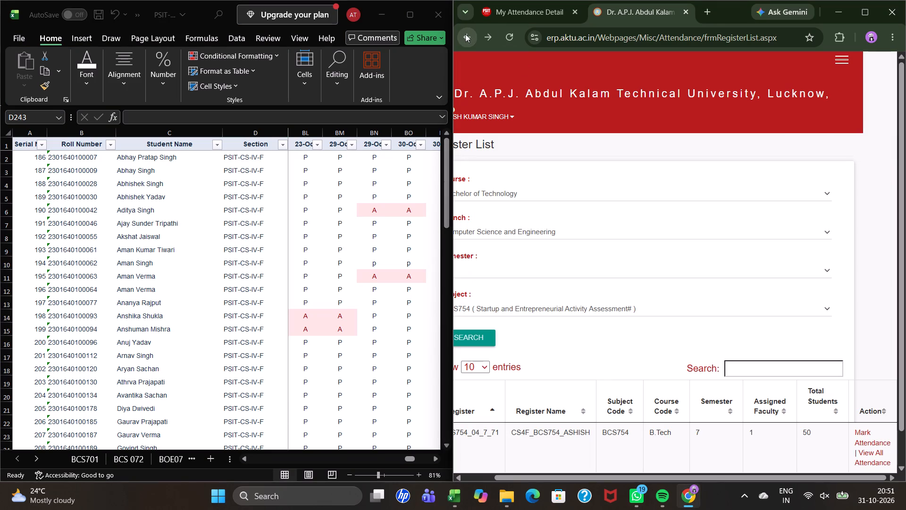
click(873, 458)
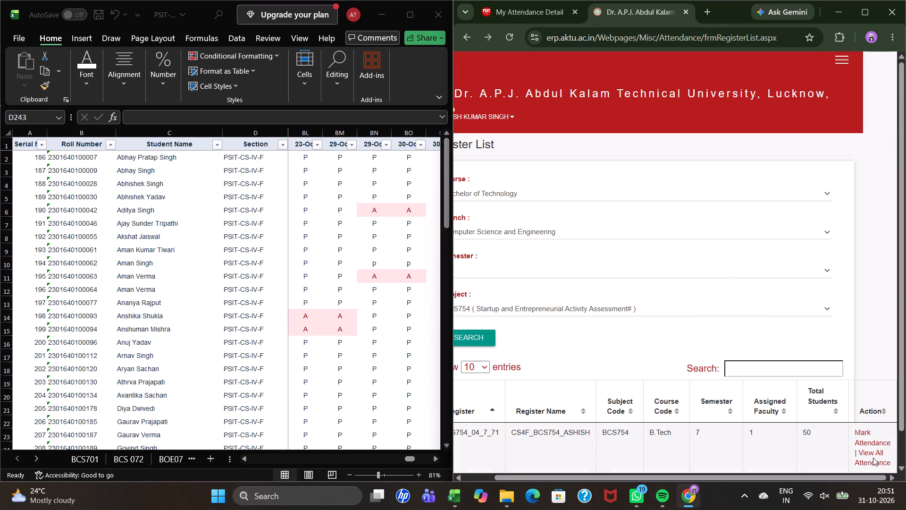
click(874, 452)
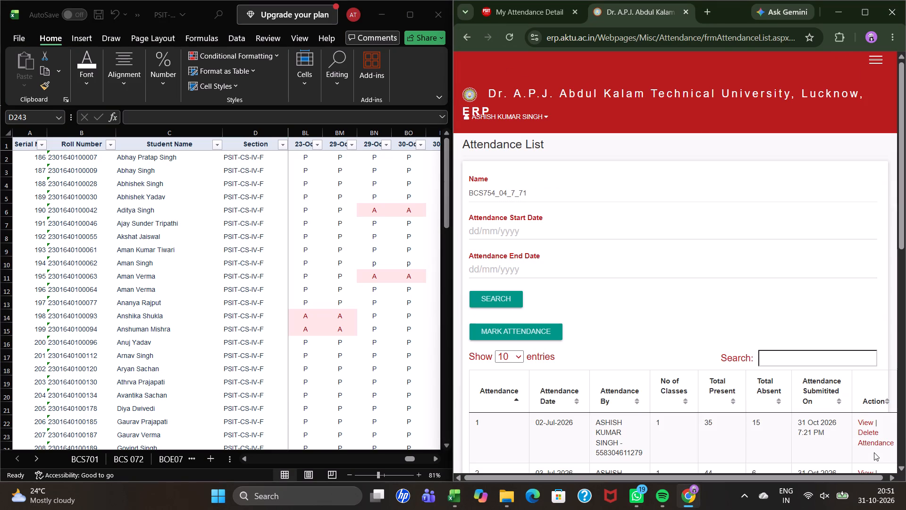
scroll(852, 396, down, 5)
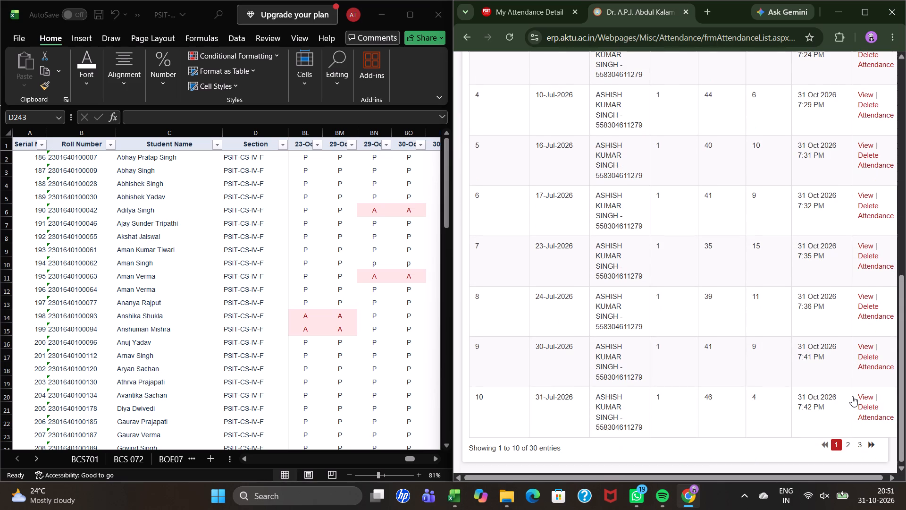
click(856, 444)
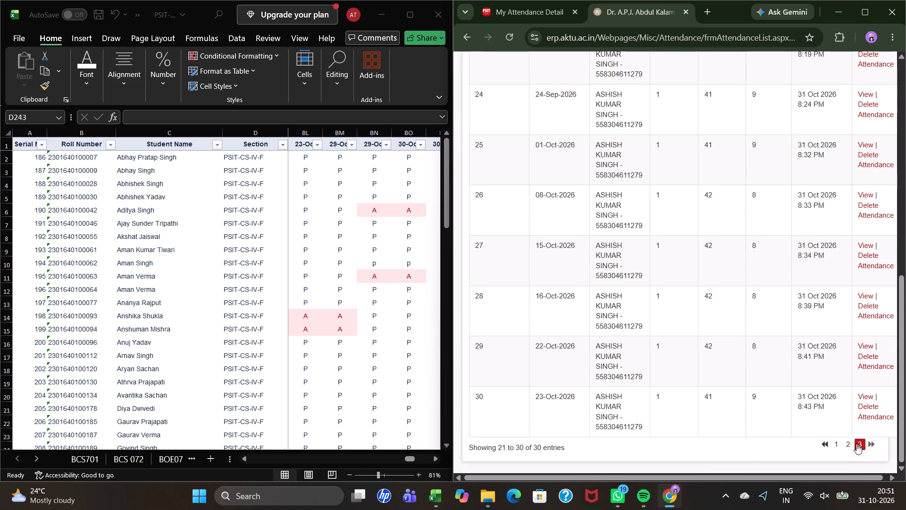
scroll(811, 358, down, 4)
In Excel, filter the first 29-Oct column (BM) to show only the students marked A.
click(353, 146)
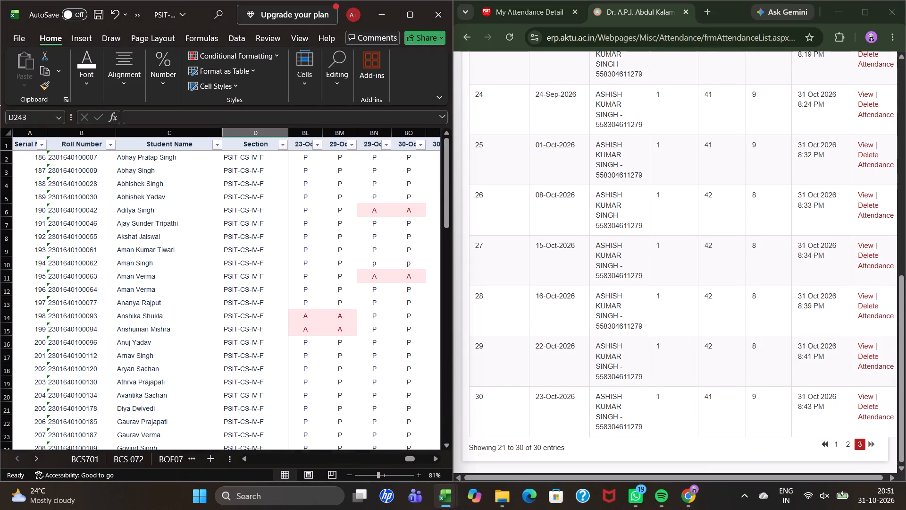
click(350, 143)
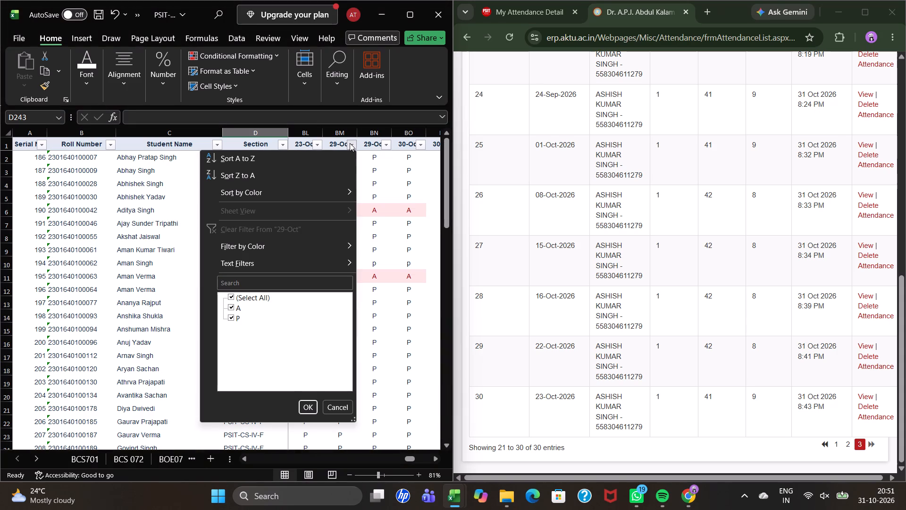
click(231, 318)
click(308, 404)
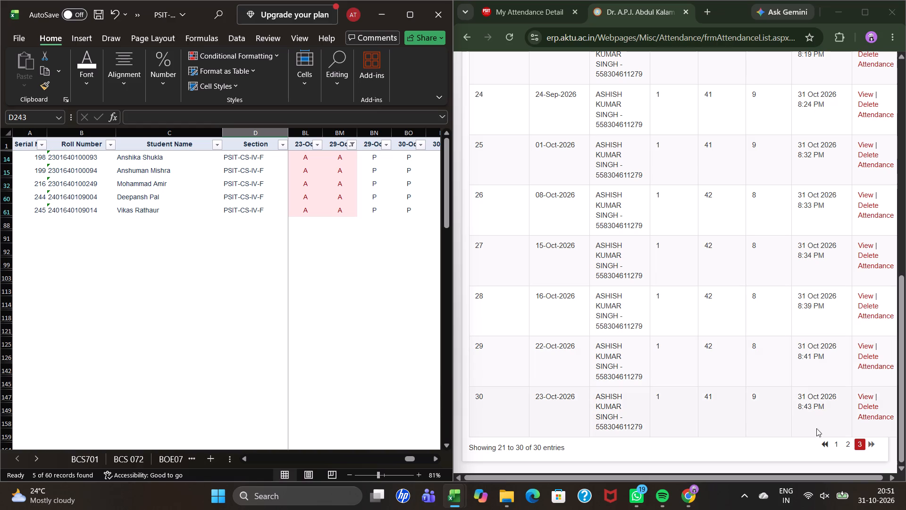
Open attendance marking for register BCS754_04_7_71 and set the attendance date to 29 October 2026.
scroll(579, 100, up, 11)
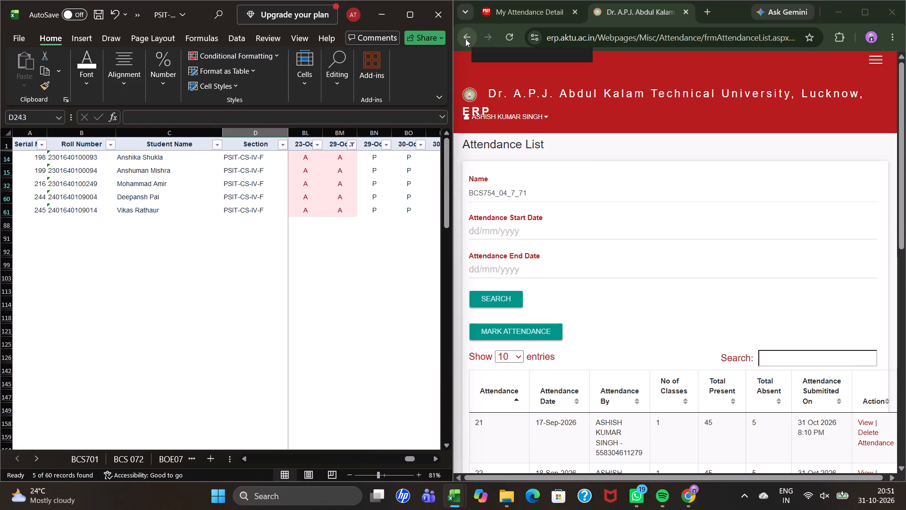
click(552, 331)
scroll(701, 376, down, 9)
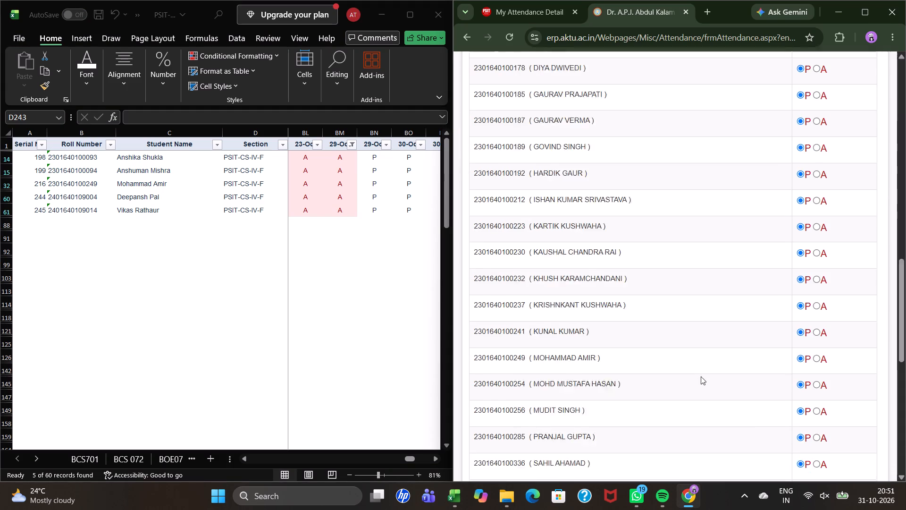
scroll(701, 376, up, 1)
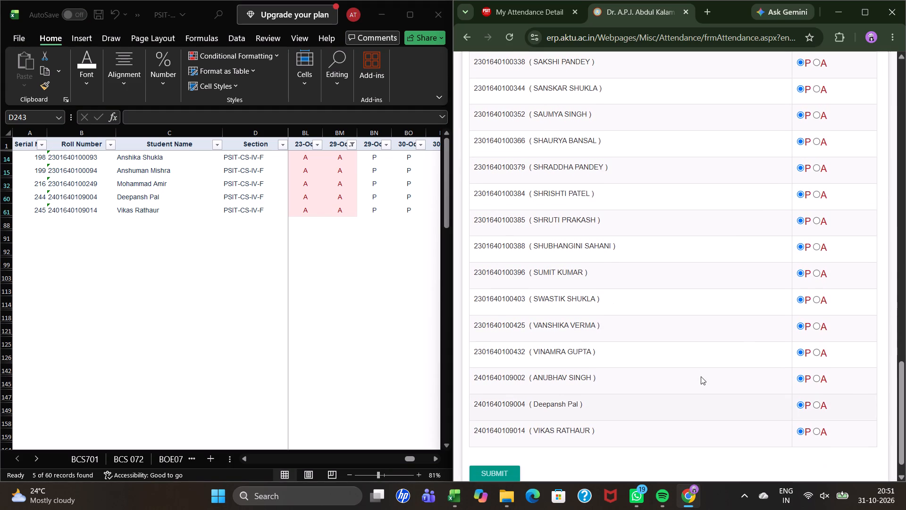
scroll(697, 318, up, 7)
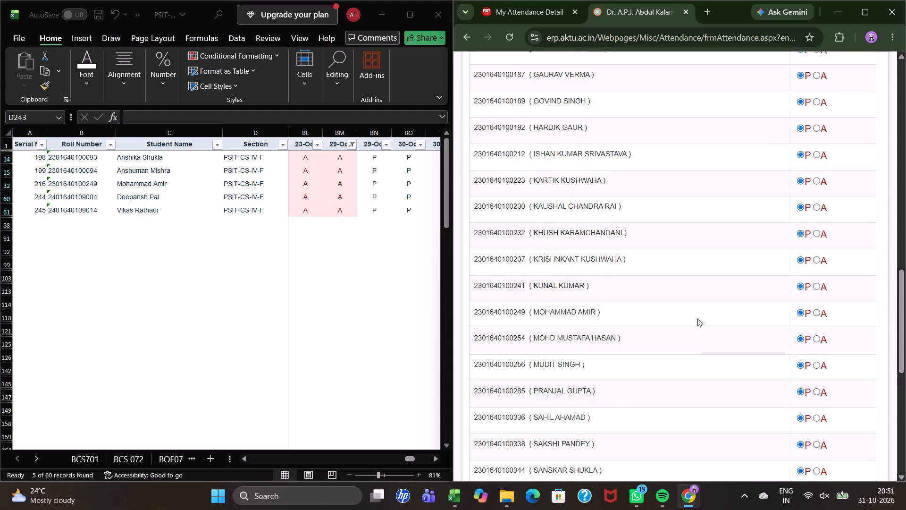
scroll(697, 318, up, 1)
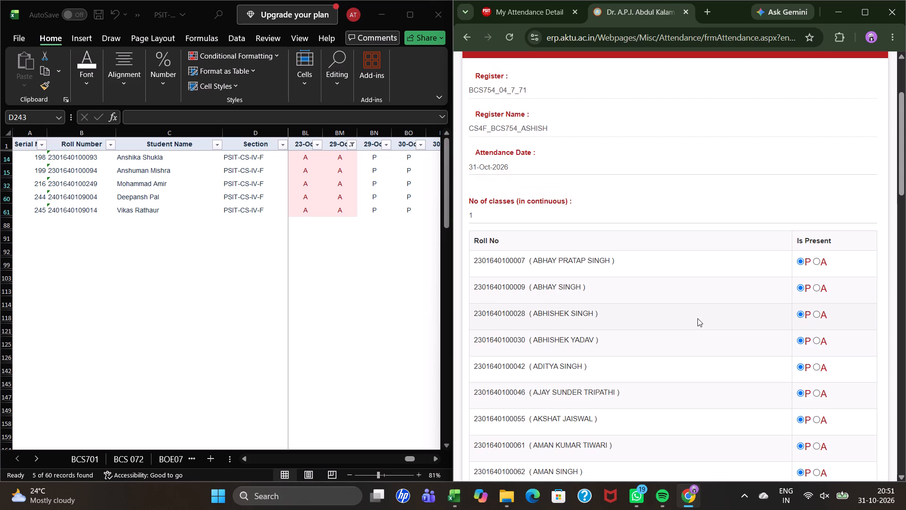
scroll(697, 318, down, 1)
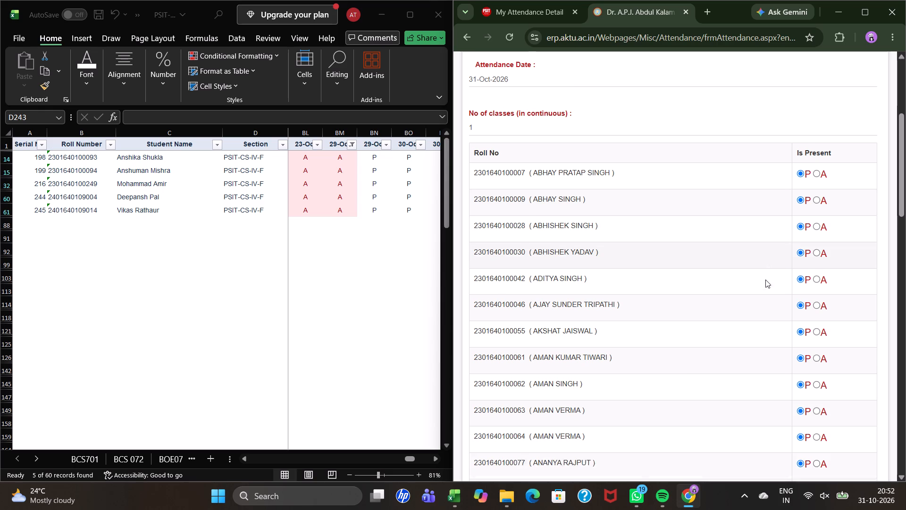
click(518, 202)
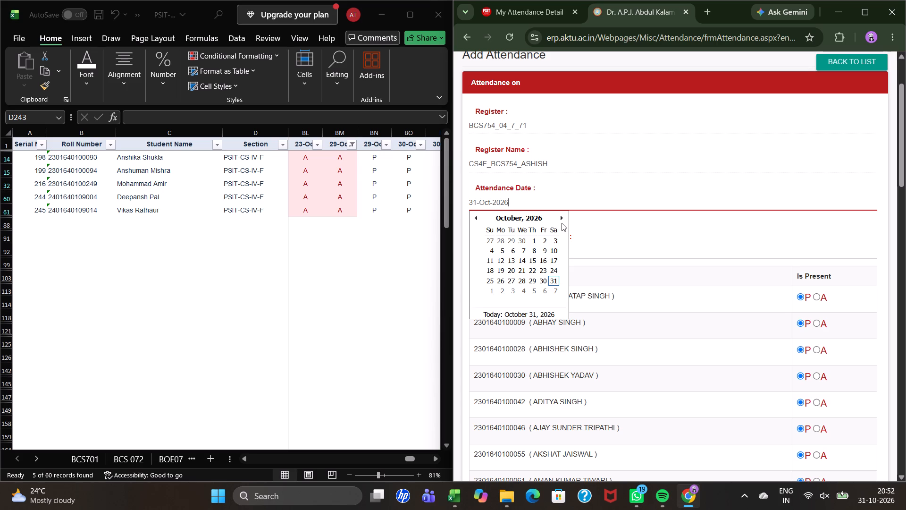
click(533, 278)
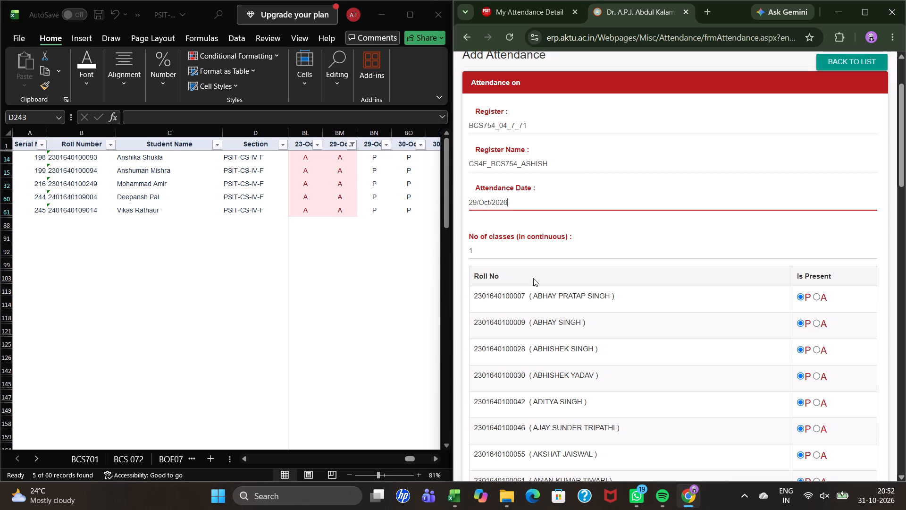
Mark absent in the ERP form the first three students filtered in Excel, those in sheet rows 14, 15 and 32.
scroll(733, 291, down, 1)
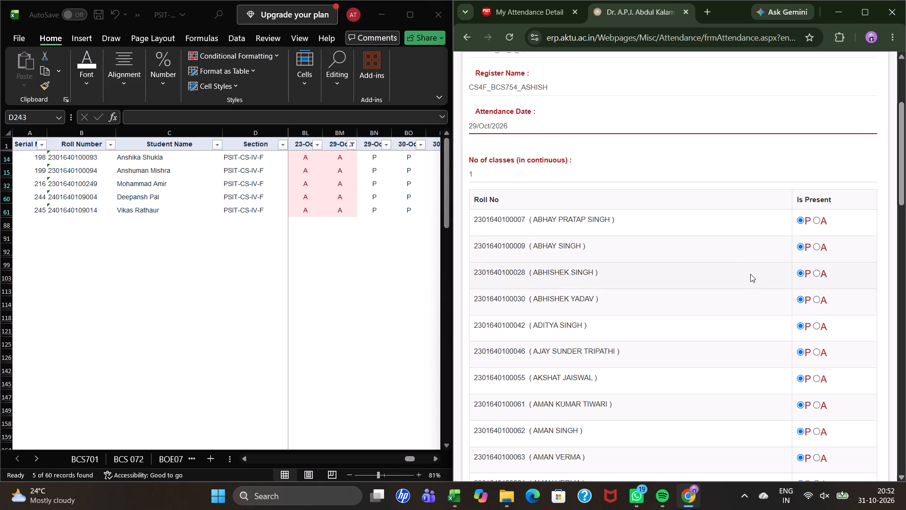
scroll(719, 370, down, 4)
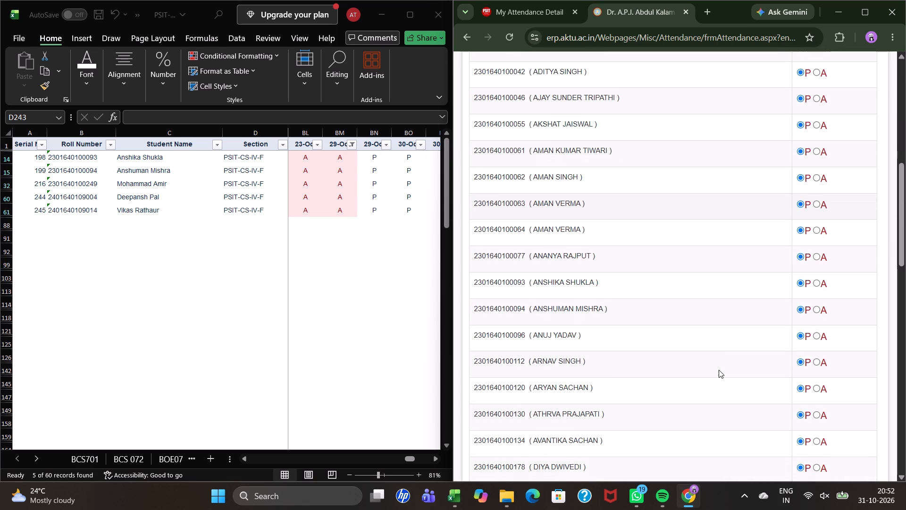
scroll(719, 370, down, 1)
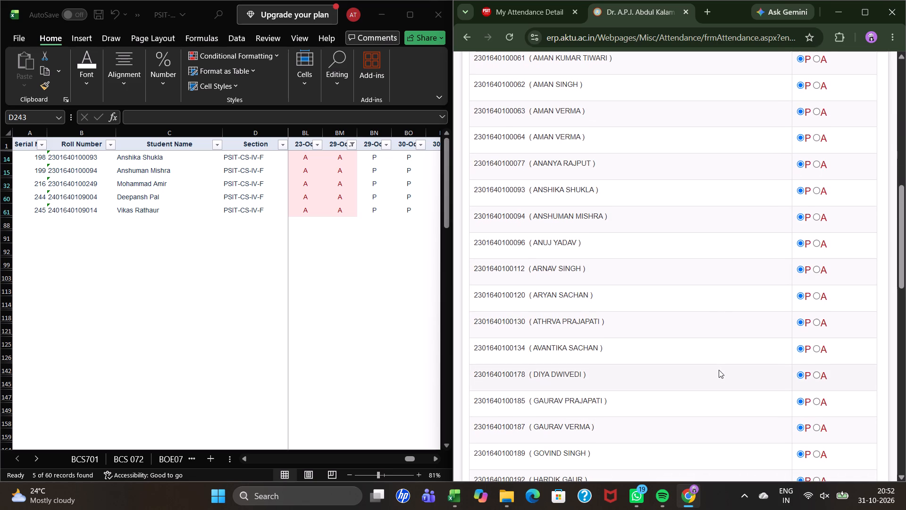
click(814, 189)
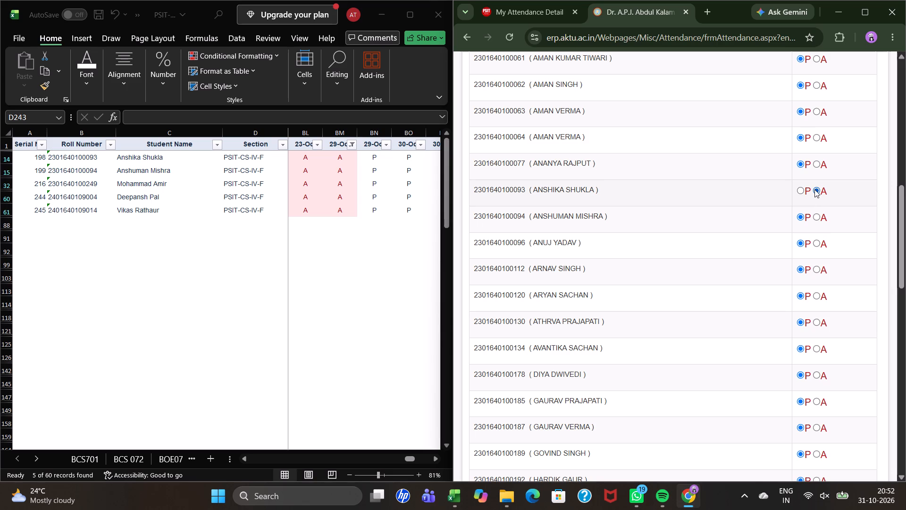
click(818, 217)
scroll(806, 397, down, 3)
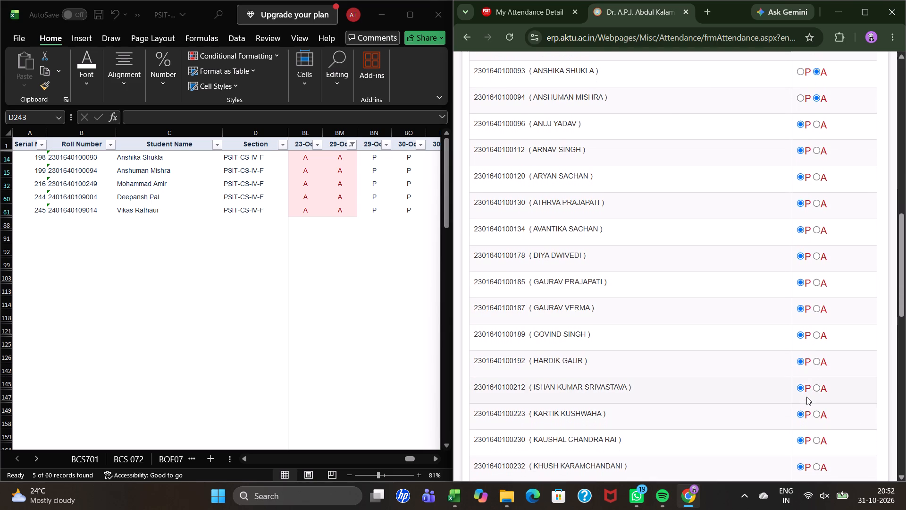
scroll(806, 397, down, 3)
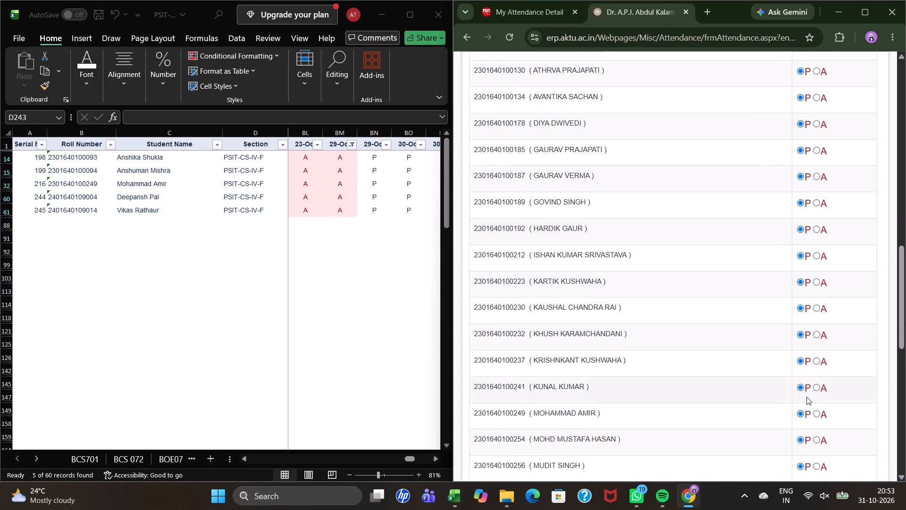
click(814, 413)
Mark absent the remaining two students filtered in Excel, those in sheet rows 60 and 61.
scroll(799, 416, down, 4)
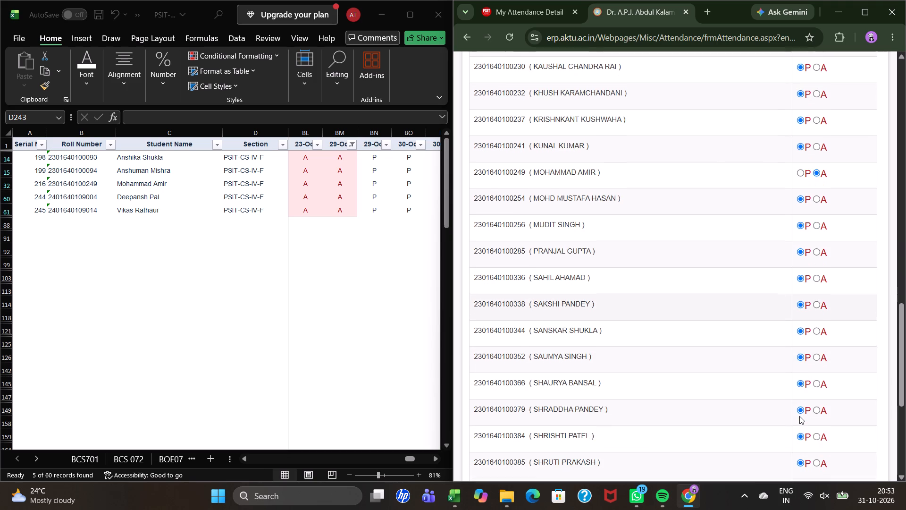
scroll(799, 416, down, 3)
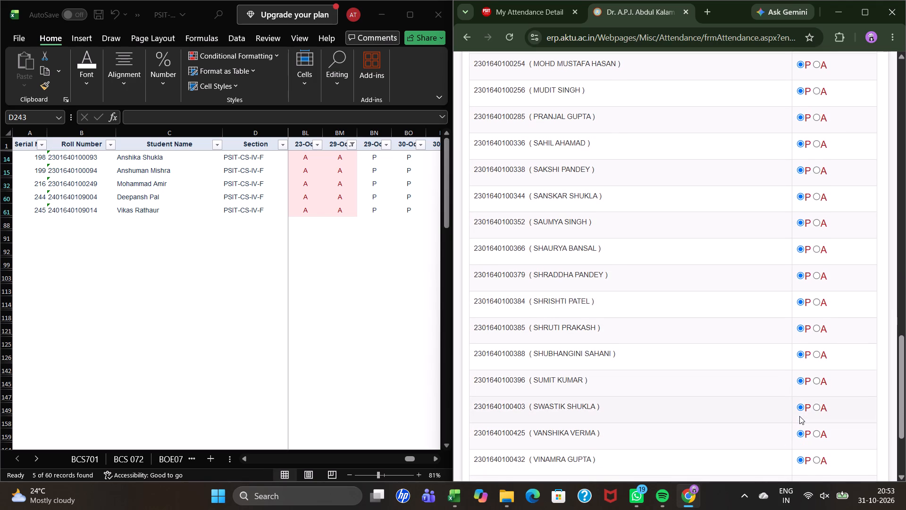
scroll(799, 416, down, 2)
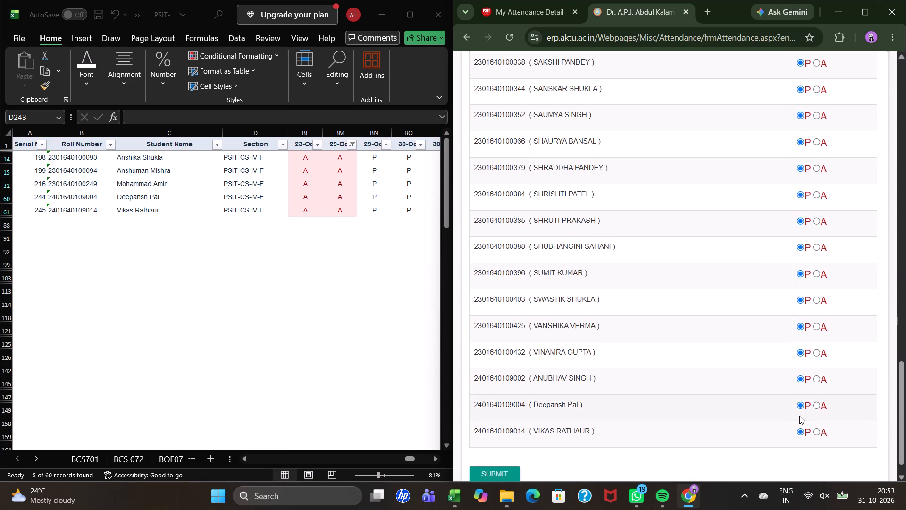
scroll(799, 416, up, 2)
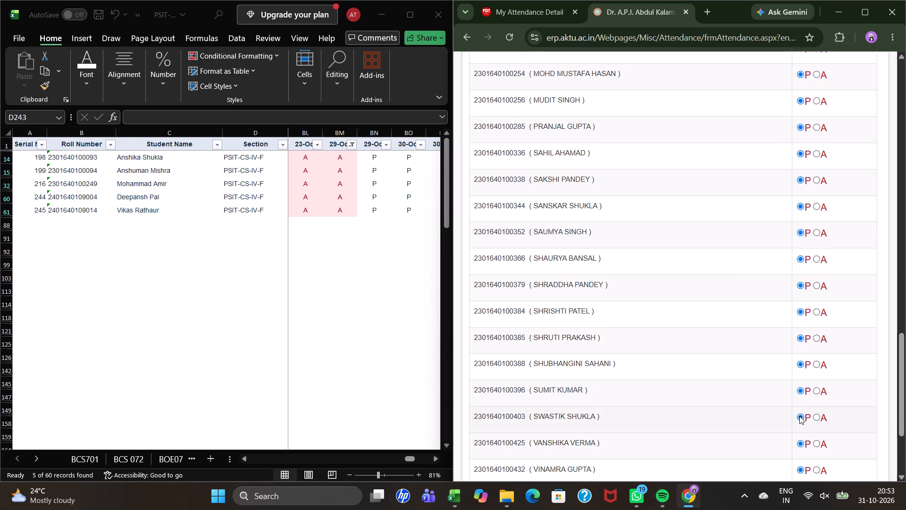
scroll(799, 416, down, 4)
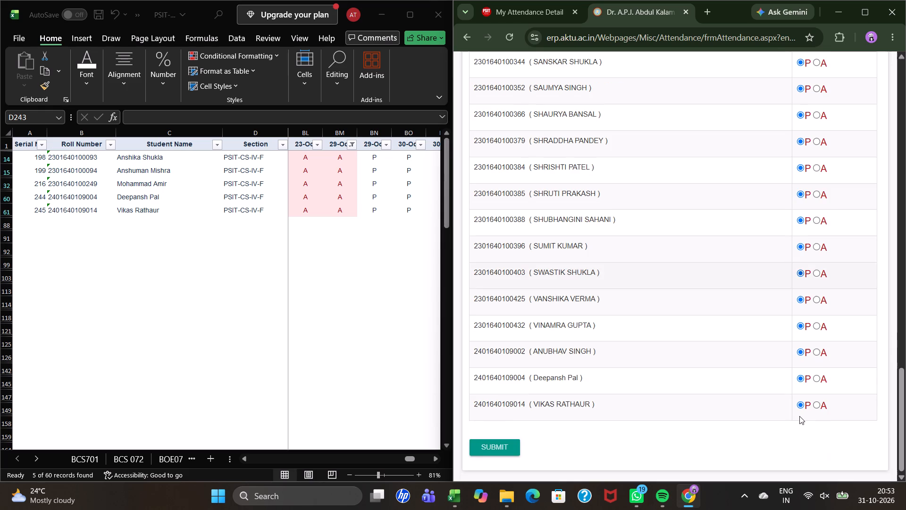
click(818, 378)
click(815, 405)
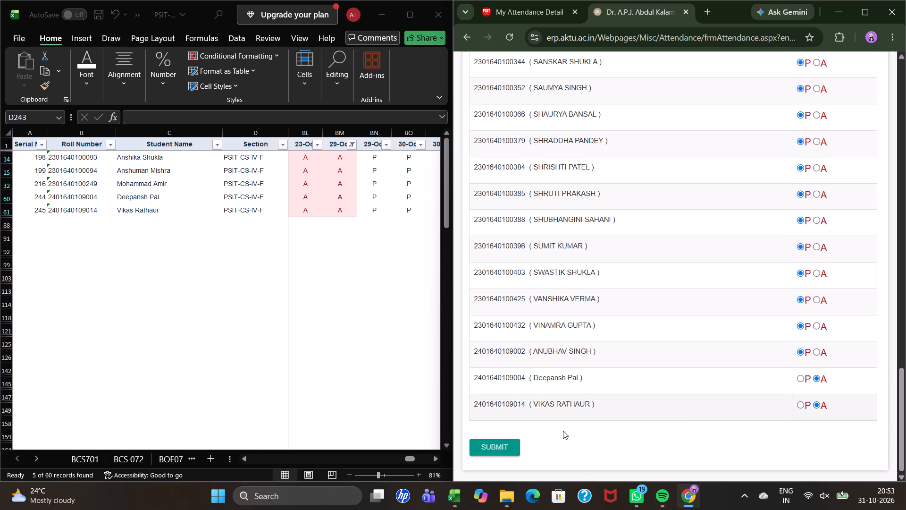
Check the attendance date on the form, submit the 29-Oct attendance, and dismiss the resulting dialog.
scroll(537, 430, up, 10)
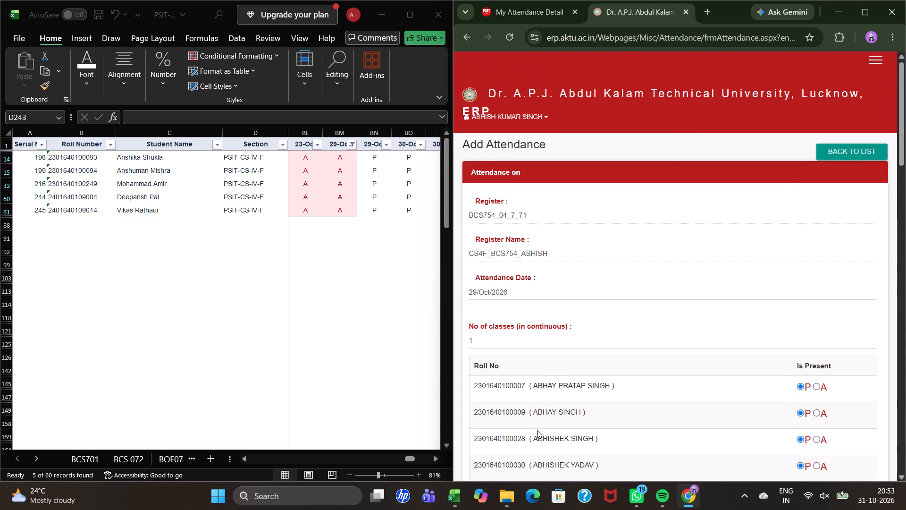
scroll(537, 430, down, 13)
click(502, 441)
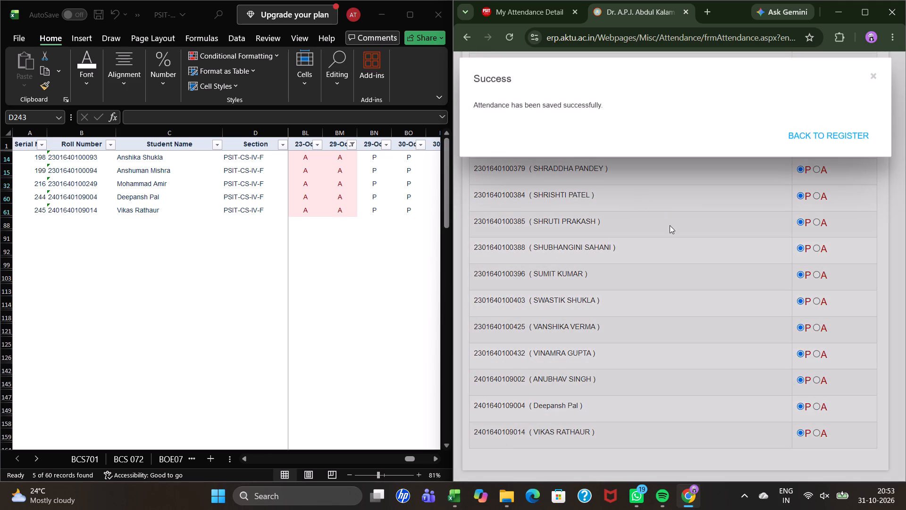
click(670, 225)
Reload the Add Attendance page for register BCS754_04_7_71.
scroll(670, 225, up, 6)
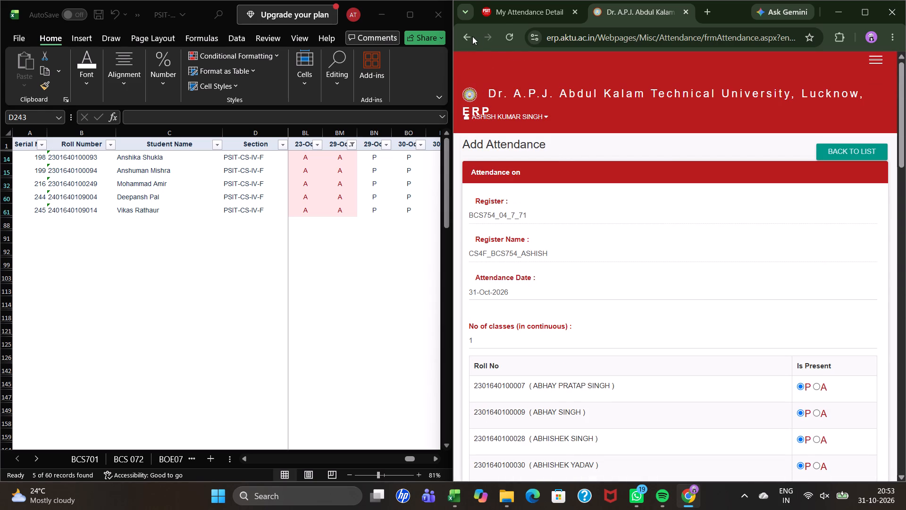
click(508, 39)
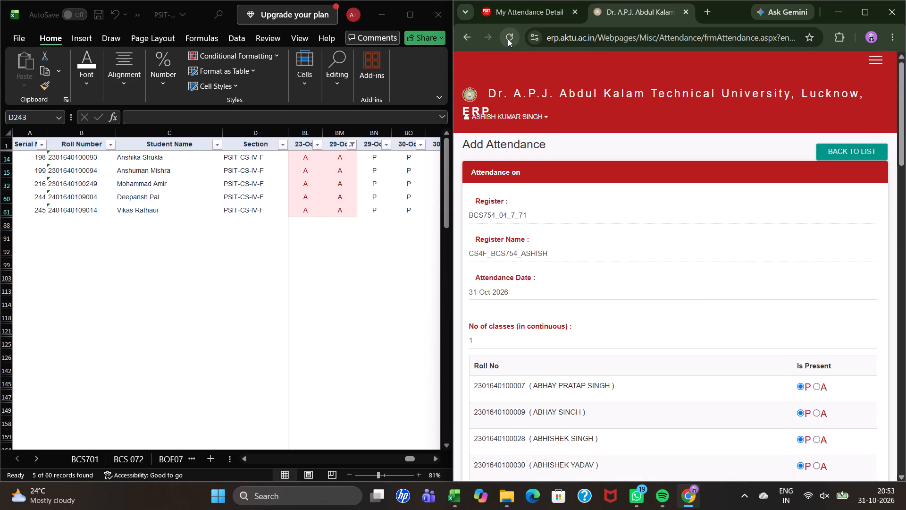
click(508, 39)
scroll(591, 241, down, 7)
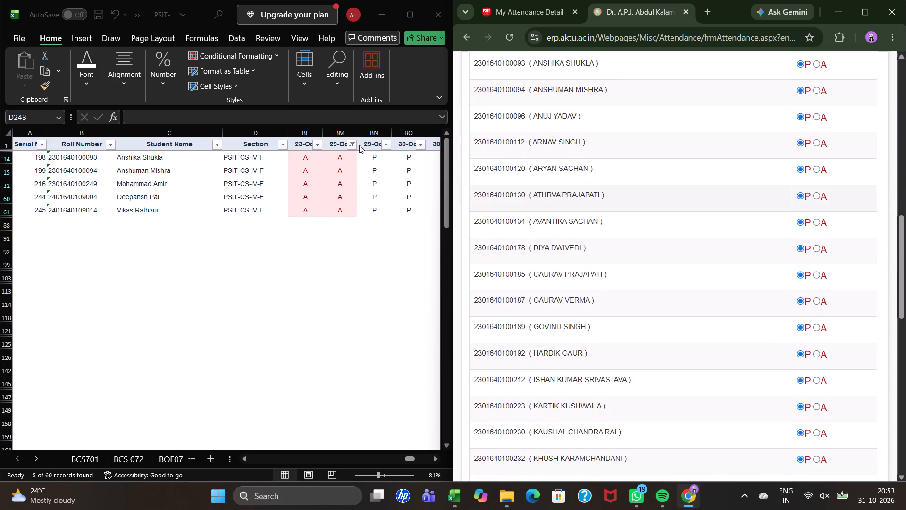
scroll(574, 217, up, 7)
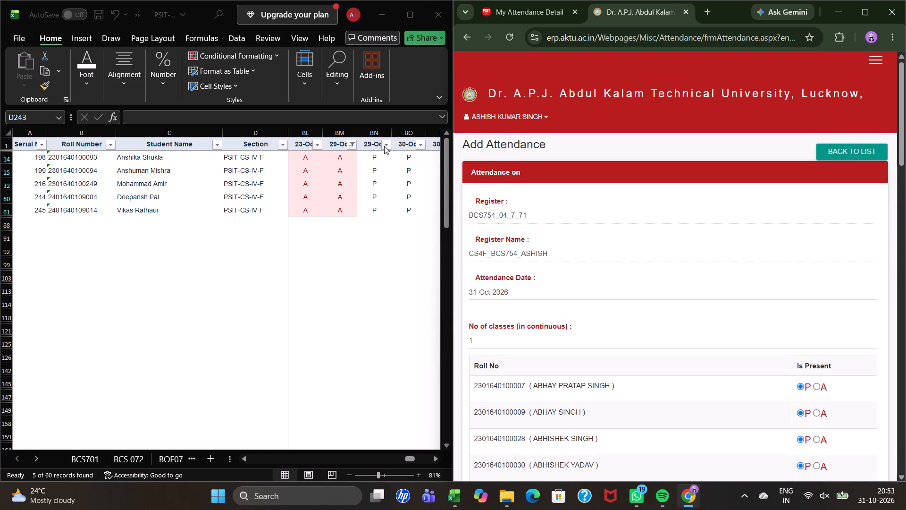
In the Excel attendance sheet, clear the filter from the first 29-Oct column (BM).
click(352, 142)
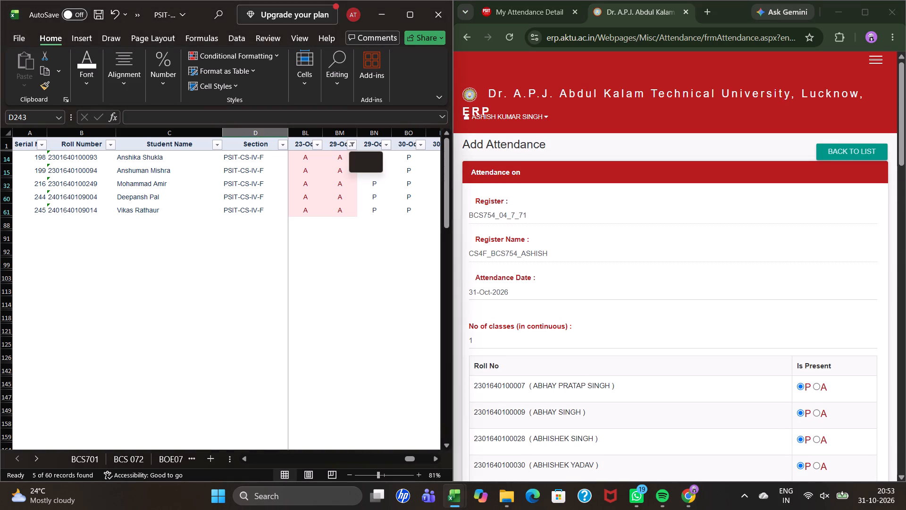
click(352, 143)
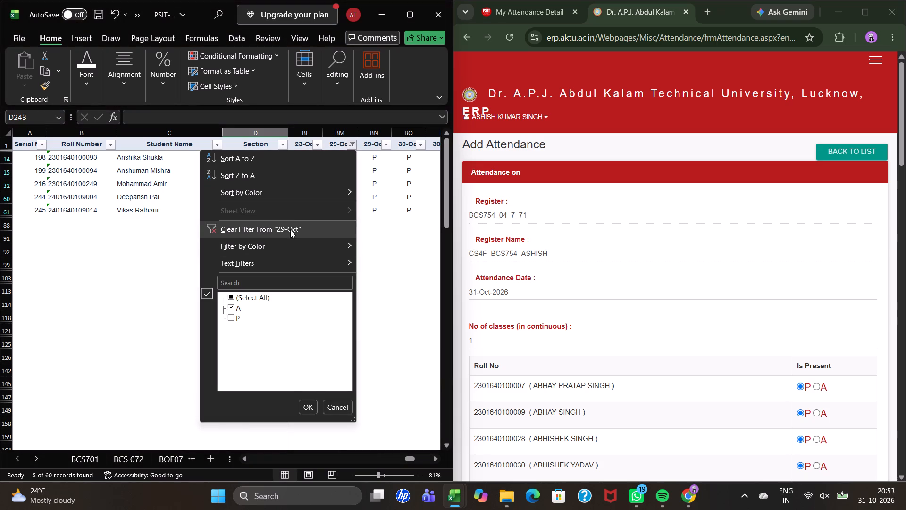
click(294, 226)
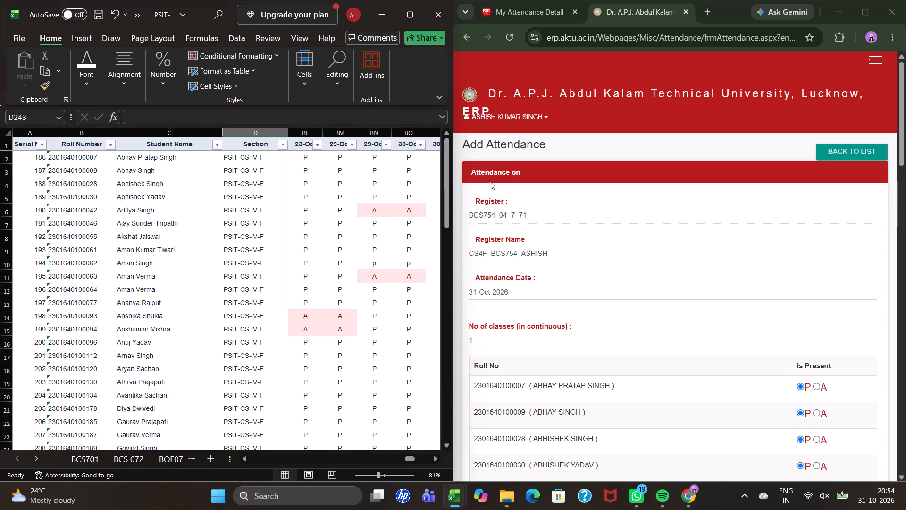
Filter the first 30-Oct column (BO) of the Excel attendance sheet to show only the students marked A.
scroll(386, 144, left, 1)
click(386, 144)
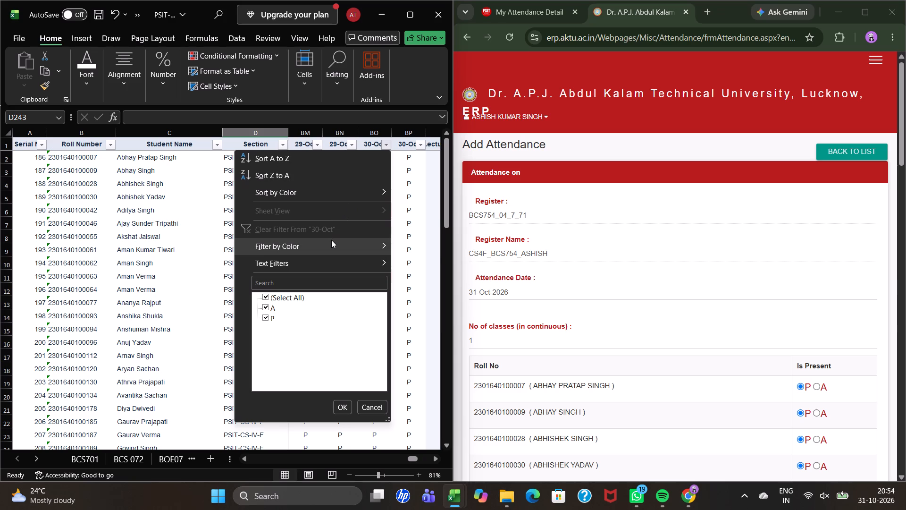
click(266, 317)
click(298, 325)
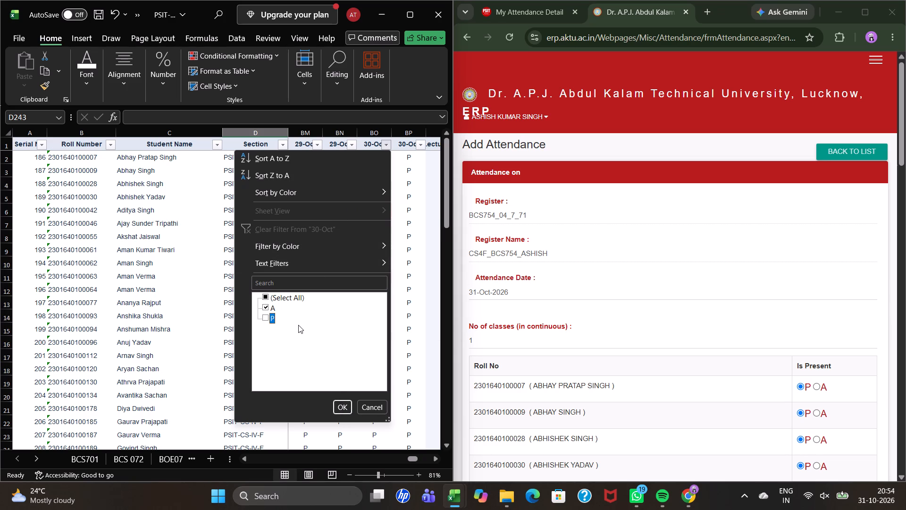
click(344, 404)
In the ERP register's student list, mark absent the first two students filtered in Excel, those in sheet rows 6 and 11.
scroll(673, 341, down, 1)
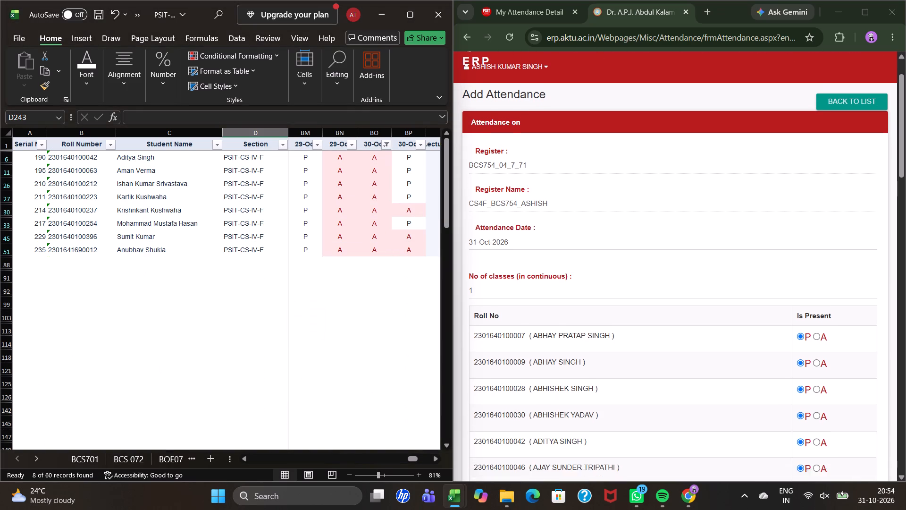
scroll(673, 341, down, 5)
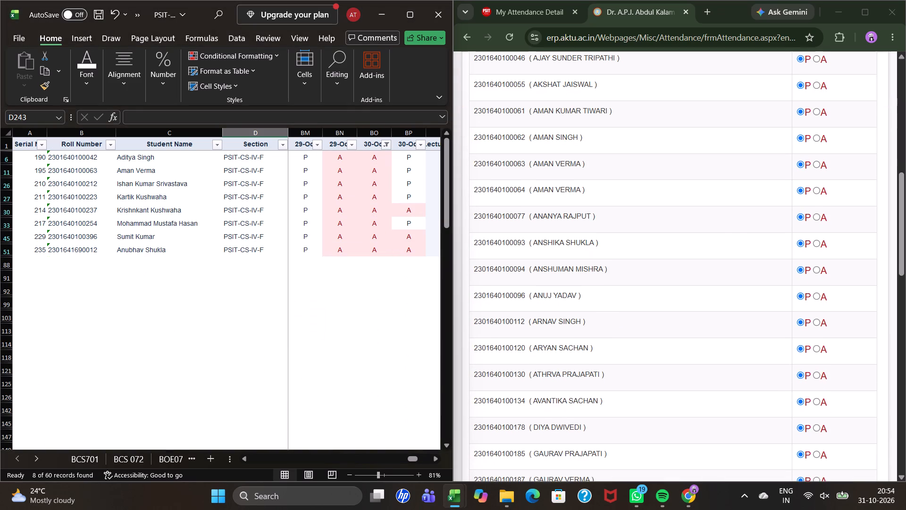
scroll(673, 341, down, 3)
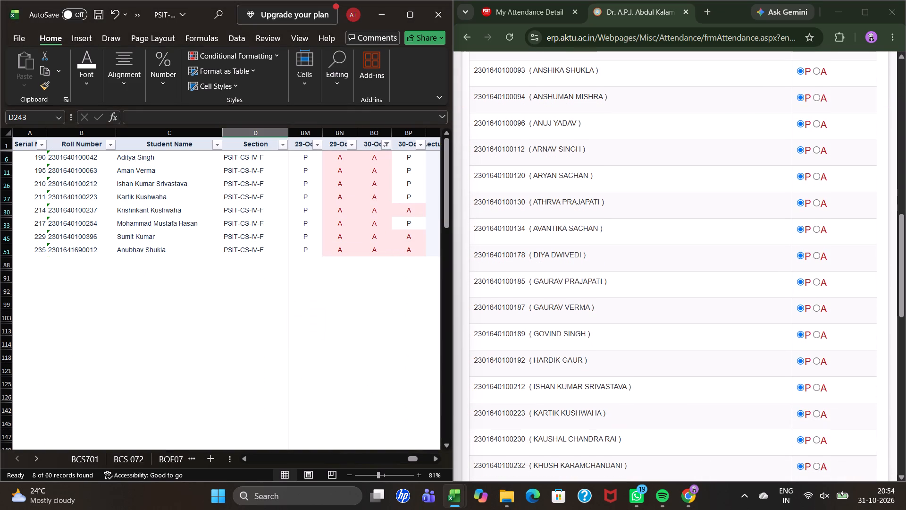
scroll(673, 341, down, 1)
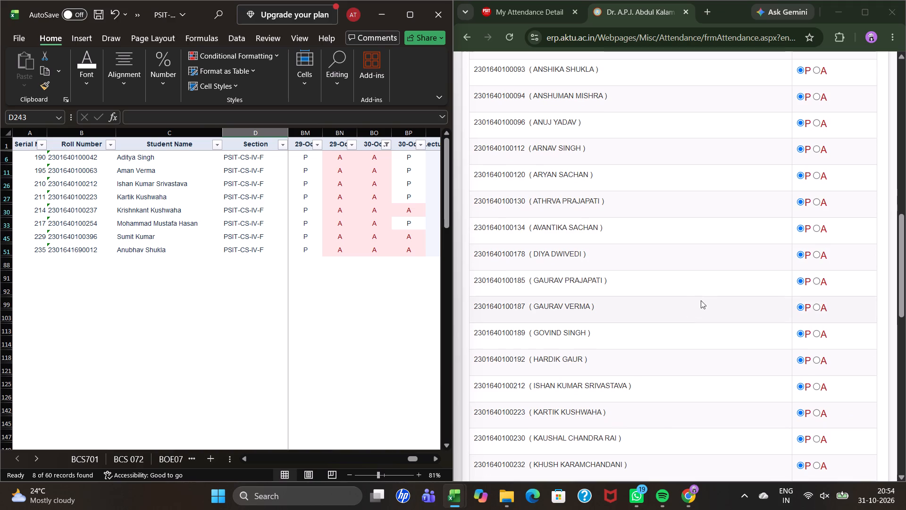
scroll(658, 270, up, 2)
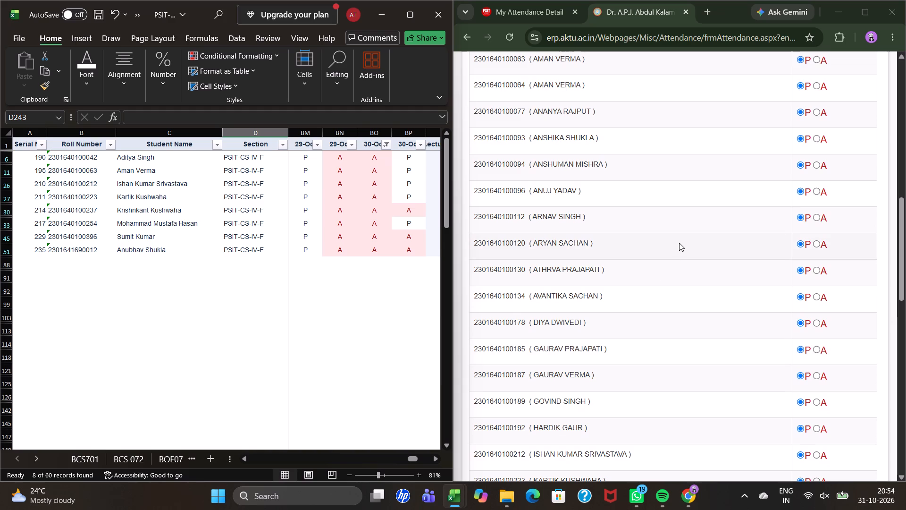
scroll(679, 243, up, 2)
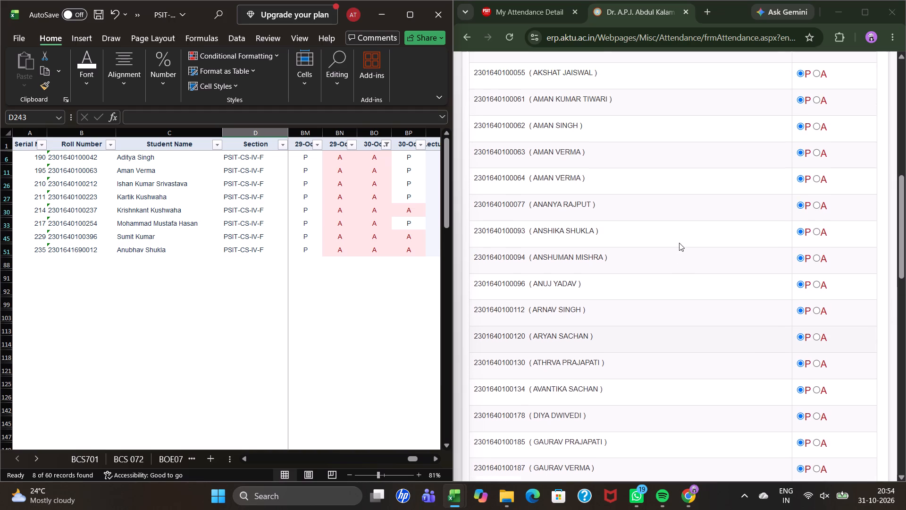
scroll(679, 243, up, 2)
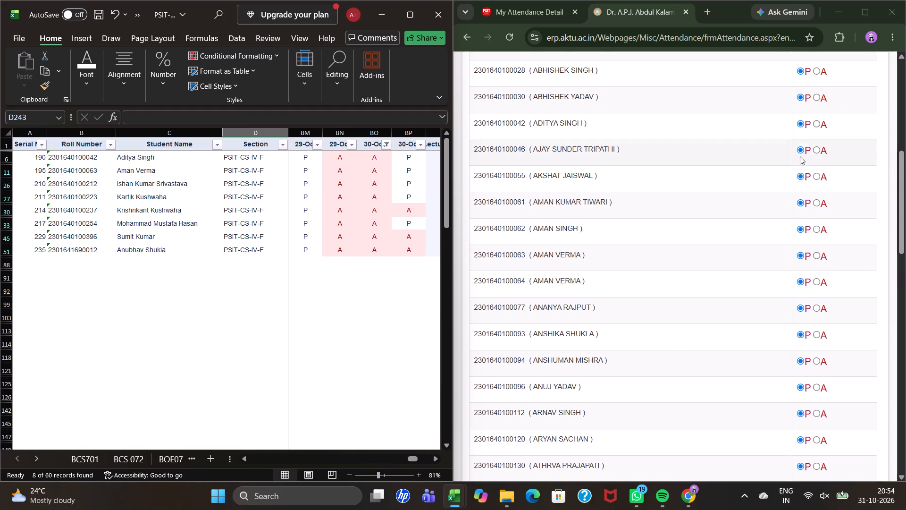
click(816, 123)
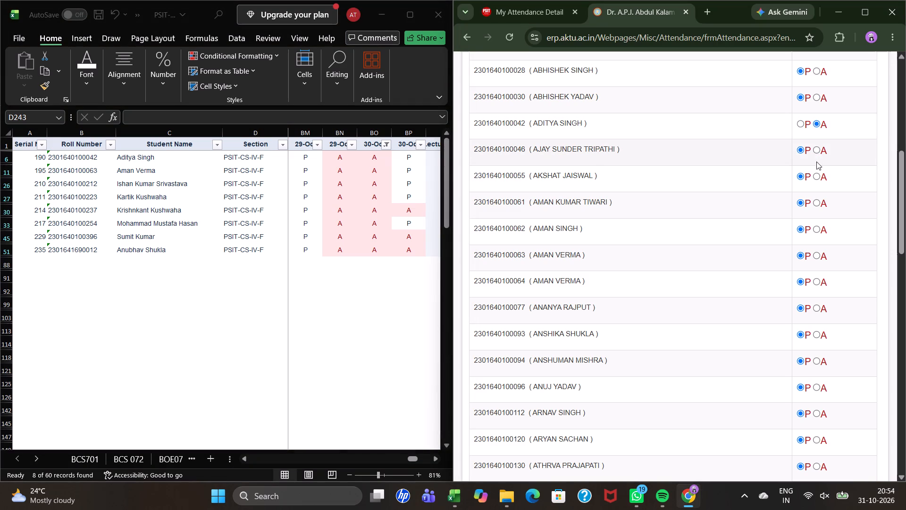
click(815, 256)
Mark absent in the register the next two students filtered in Excel, those in sheet rows 26 and 27.
scroll(815, 256, down, 2)
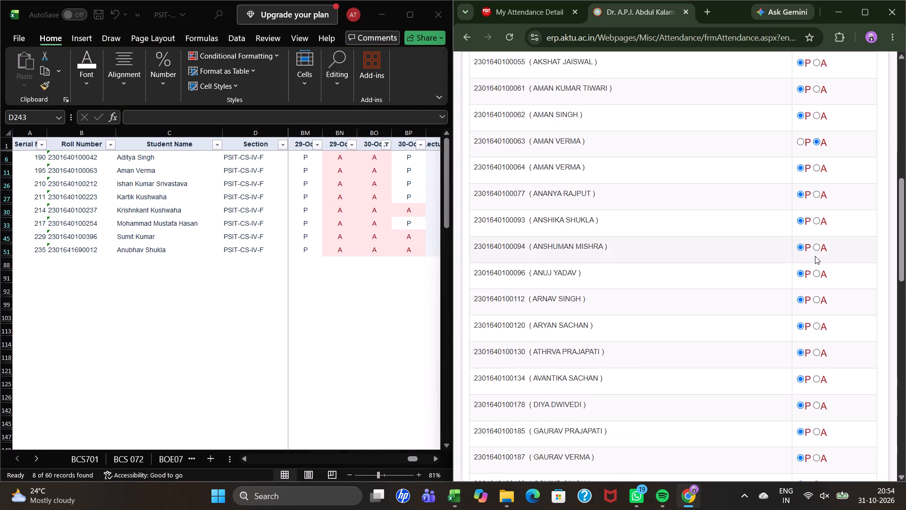
scroll(815, 256, down, 4)
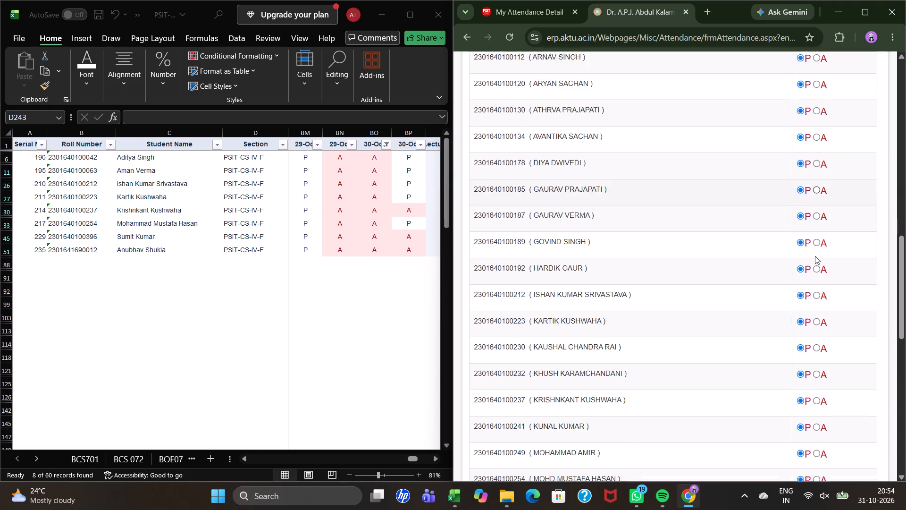
scroll(815, 256, down, 1)
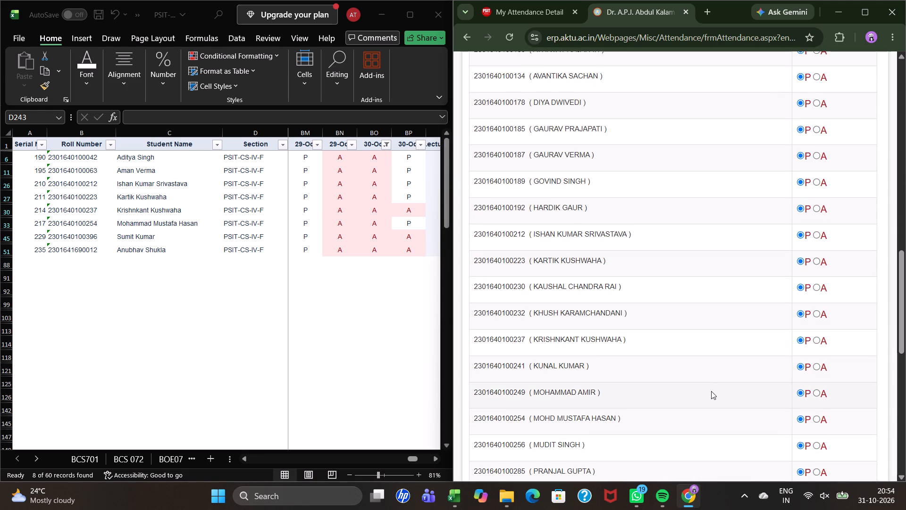
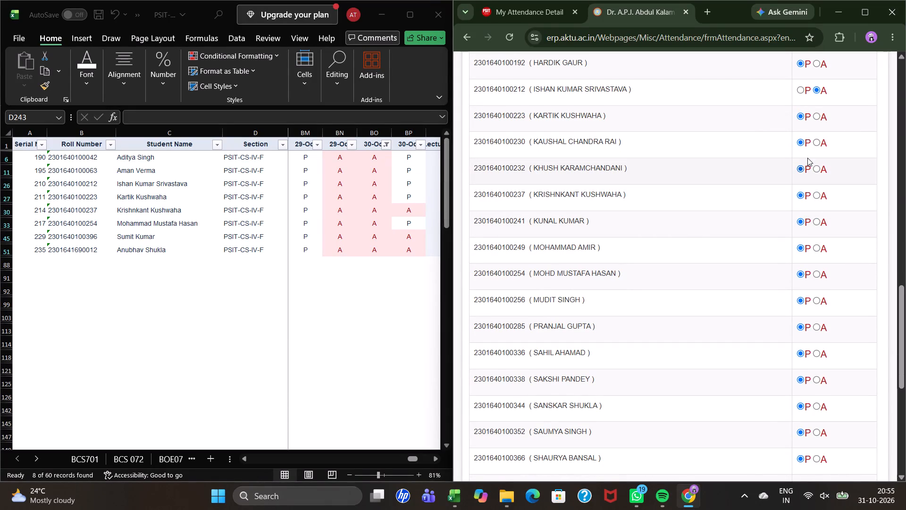
Mark the students from spreadsheet rows 27, 30, 33 and 45, absent in the filtered 30-Oct column, as absent (A) in the attendance register.
click(818, 114)
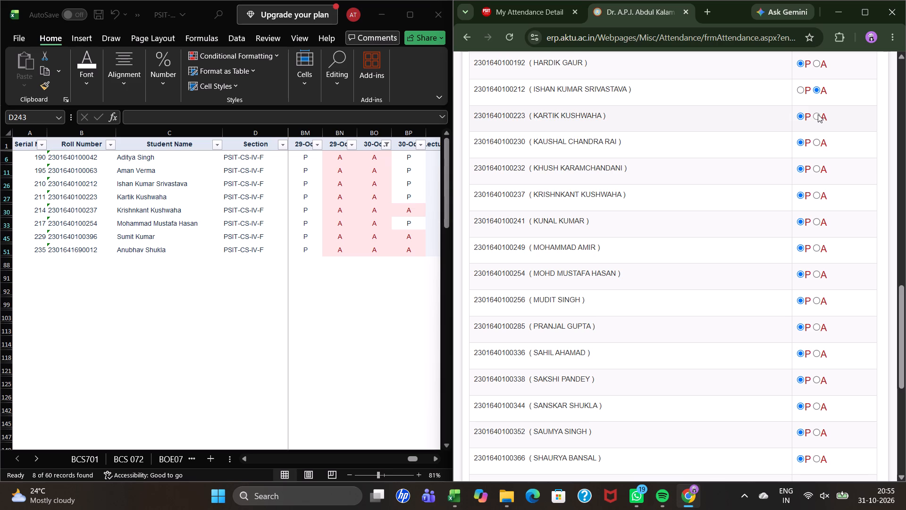
click(814, 195)
scroll(814, 195, down, 2)
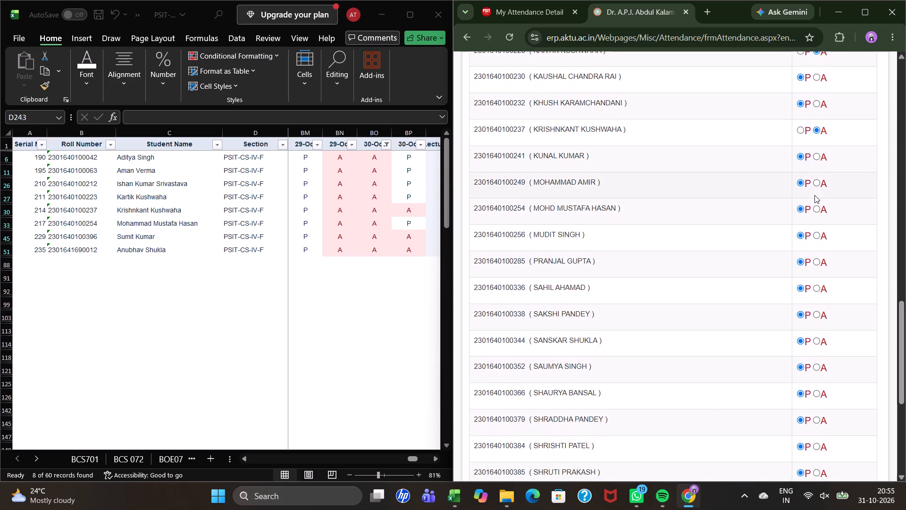
scroll(814, 195, down, 1)
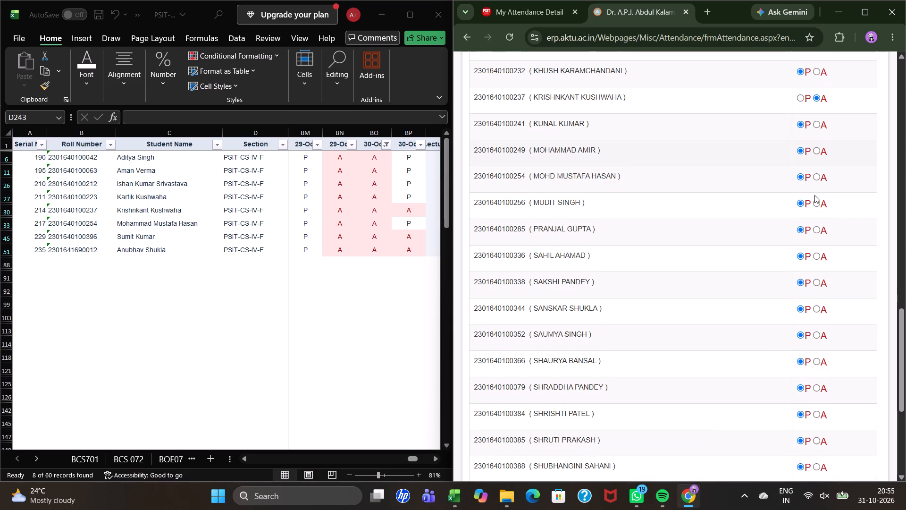
scroll(814, 195, down, 1)
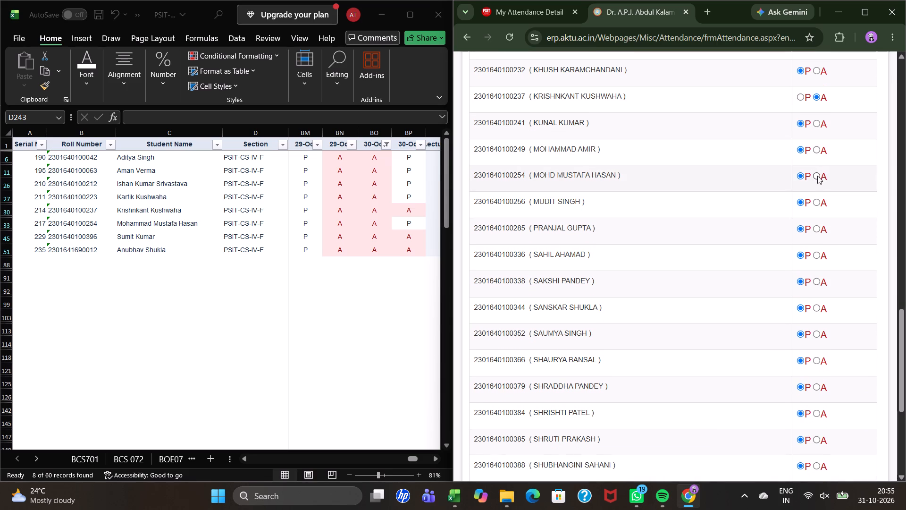
click(817, 176)
scroll(814, 231, down, 1)
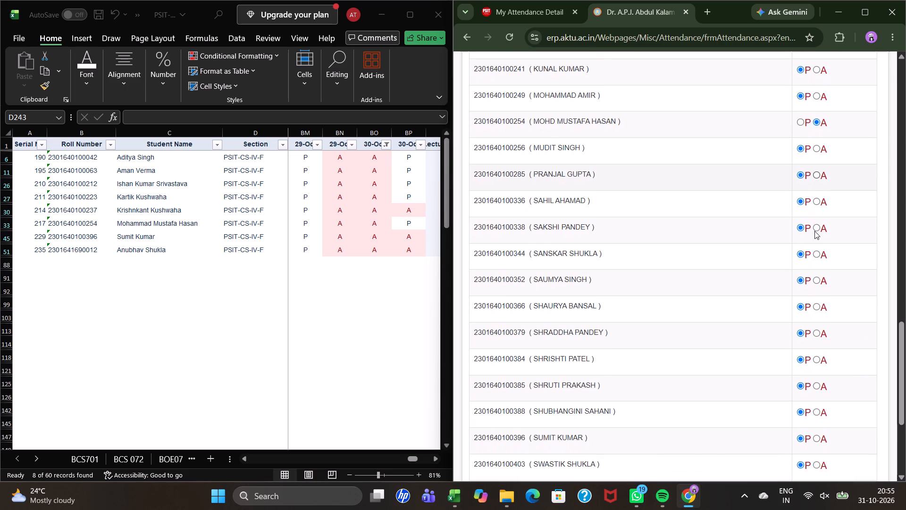
scroll(814, 231, down, 1)
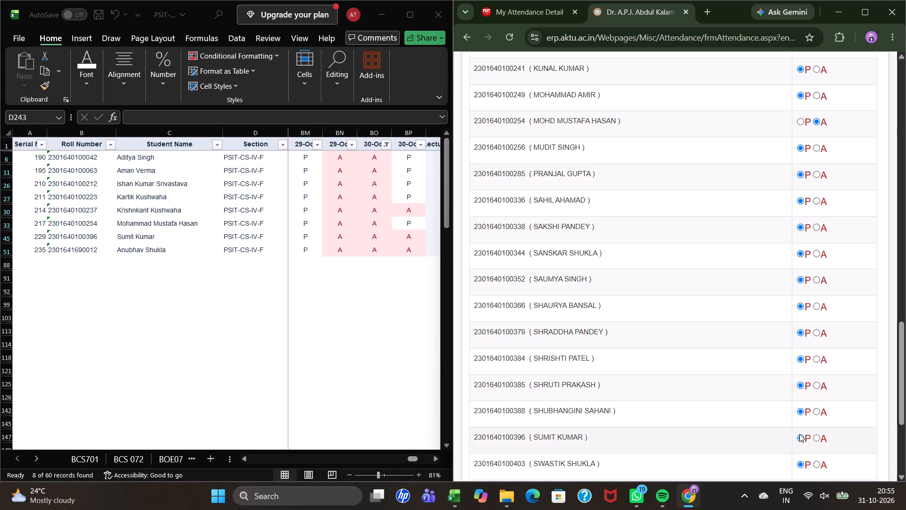
click(815, 438)
Set the register's attendance date to 30 October 2026.
scroll(815, 438, down, 1)
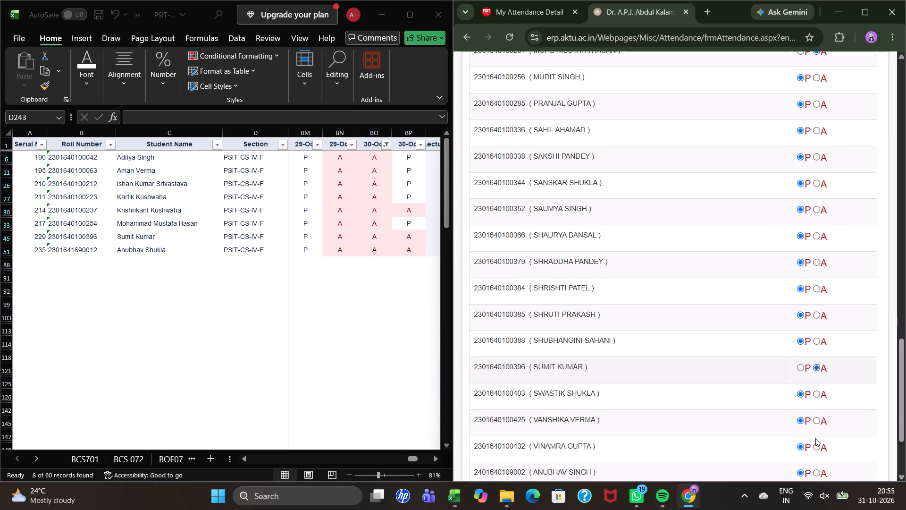
scroll(815, 438, down, 6)
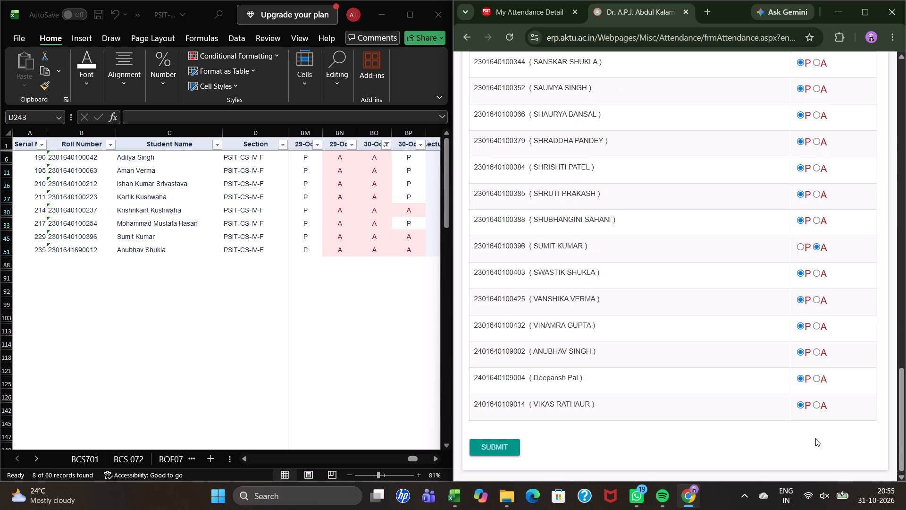
scroll(635, 355, up, 8)
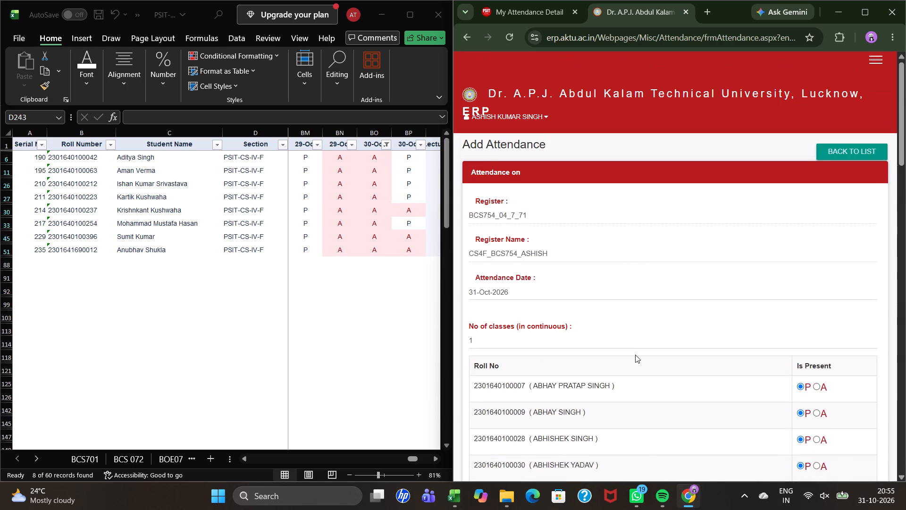
click(533, 295)
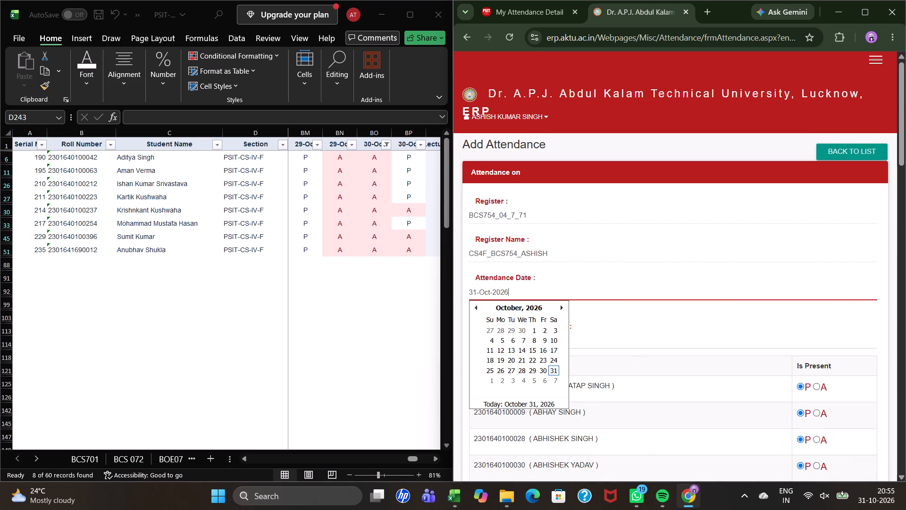
click(541, 371)
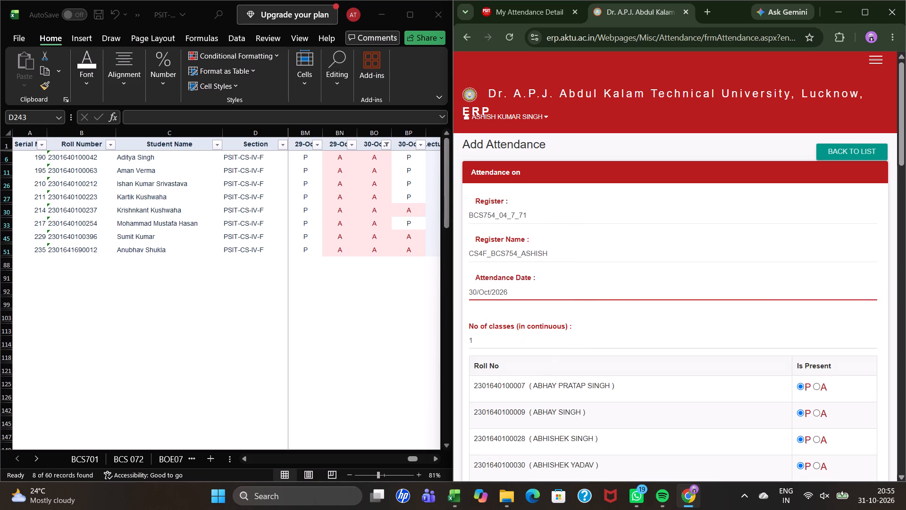
Review the attendance marks and submit the BCS754 register's attendance for 30 October 2026.
scroll(602, 324, down, 8)
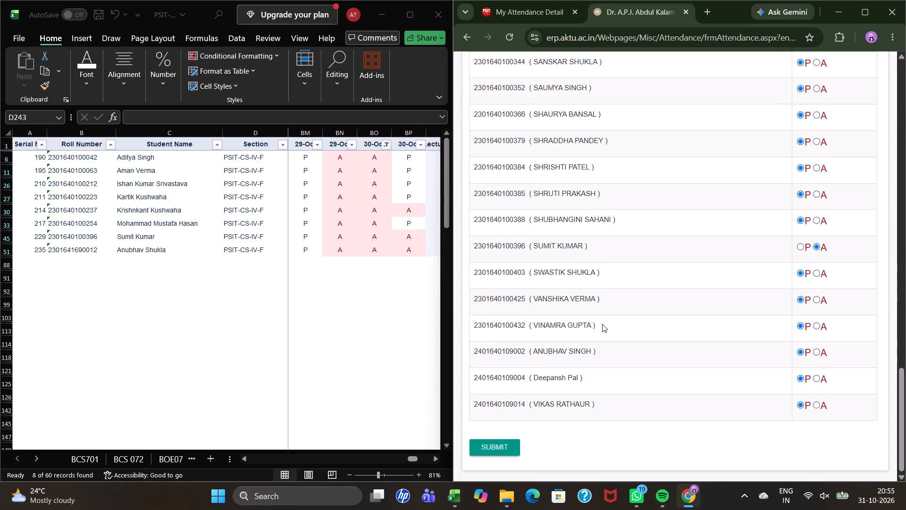
scroll(609, 344, up, 5)
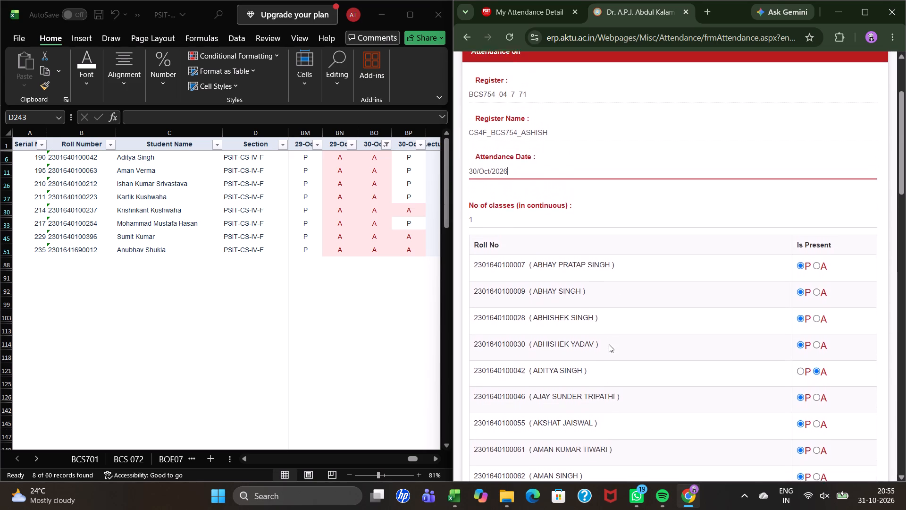
scroll(609, 344, down, 5)
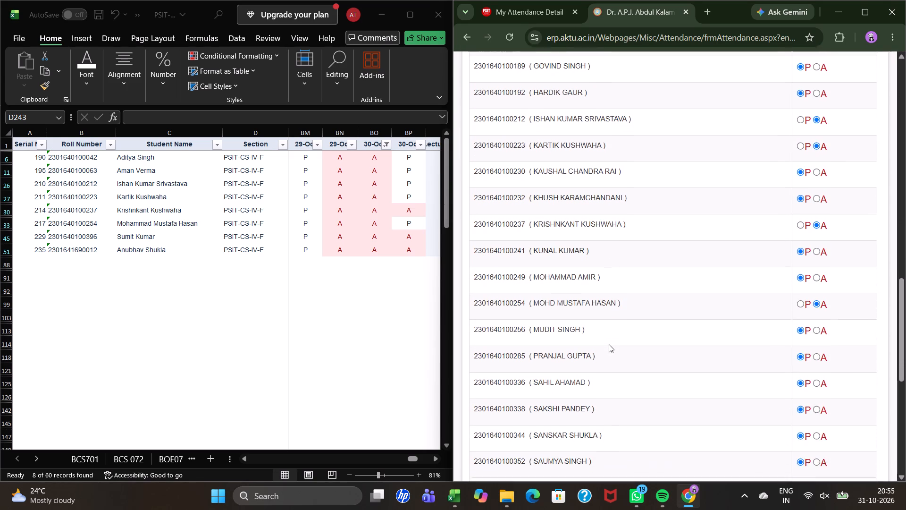
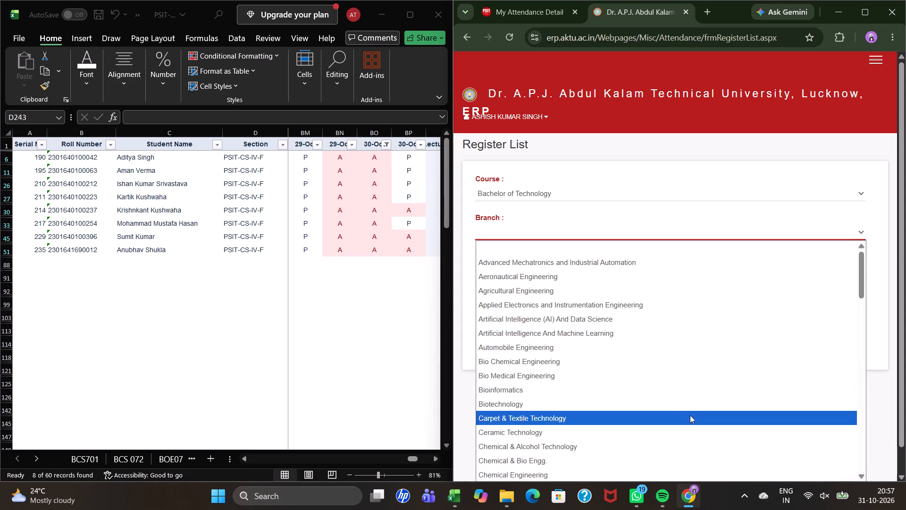
Search the register list for branch Computer Science and Engineering, semester 7, subject BCS754 (Startup and Entrepreneurial Activity Assessment).
scroll(682, 446, down, 2)
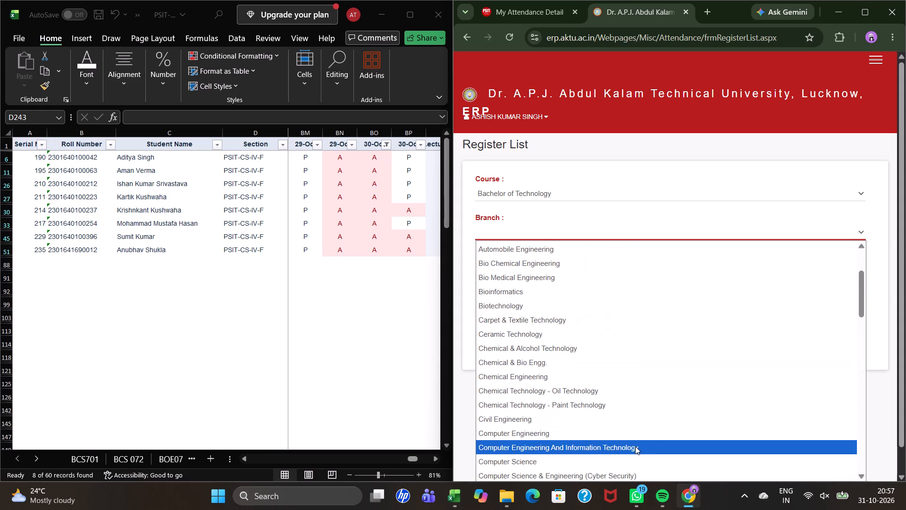
scroll(596, 468, down, 1)
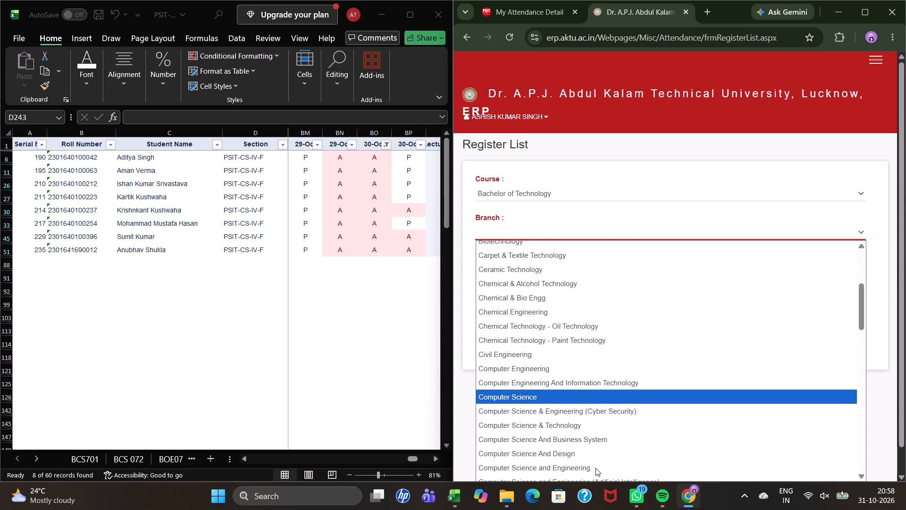
scroll(596, 468, down, 1)
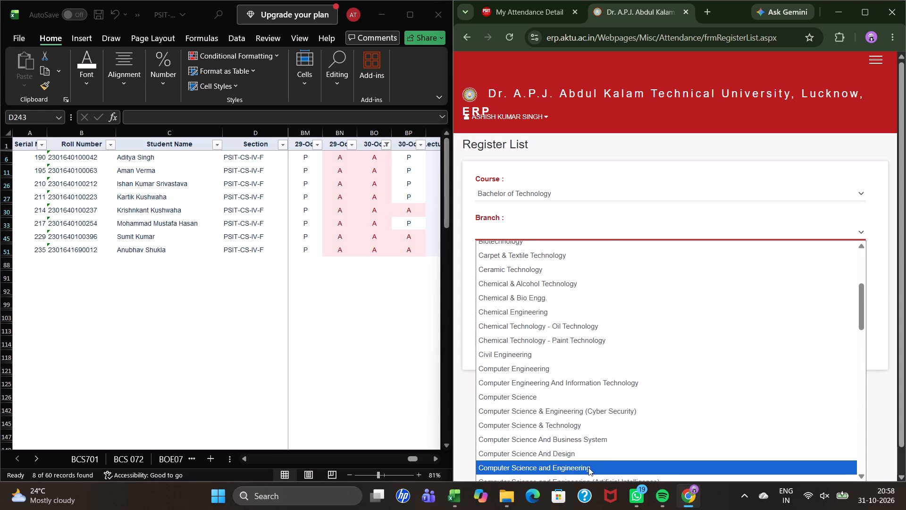
click(588, 467)
click(855, 270)
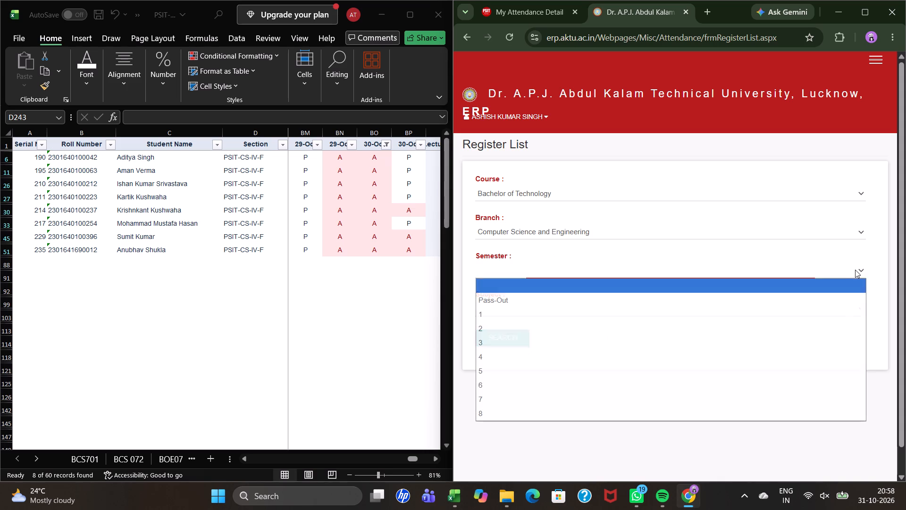
click(632, 400)
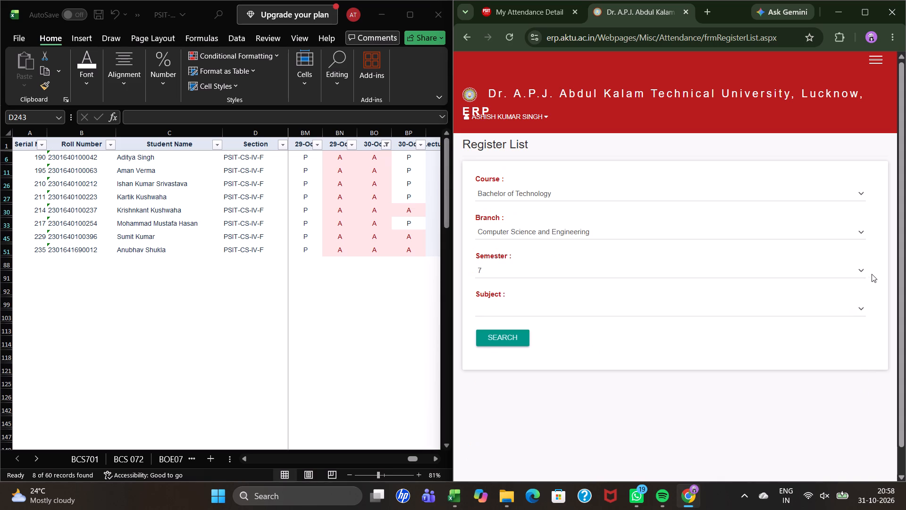
click(857, 307)
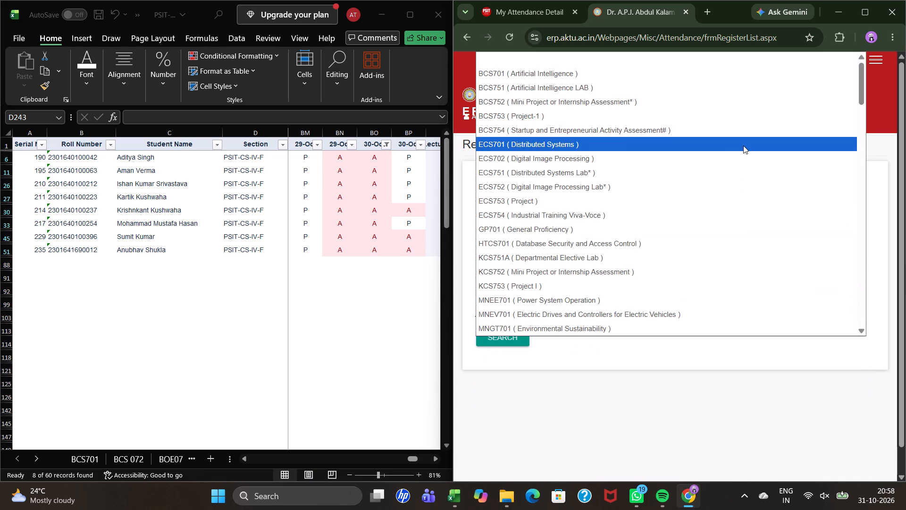
click(721, 129)
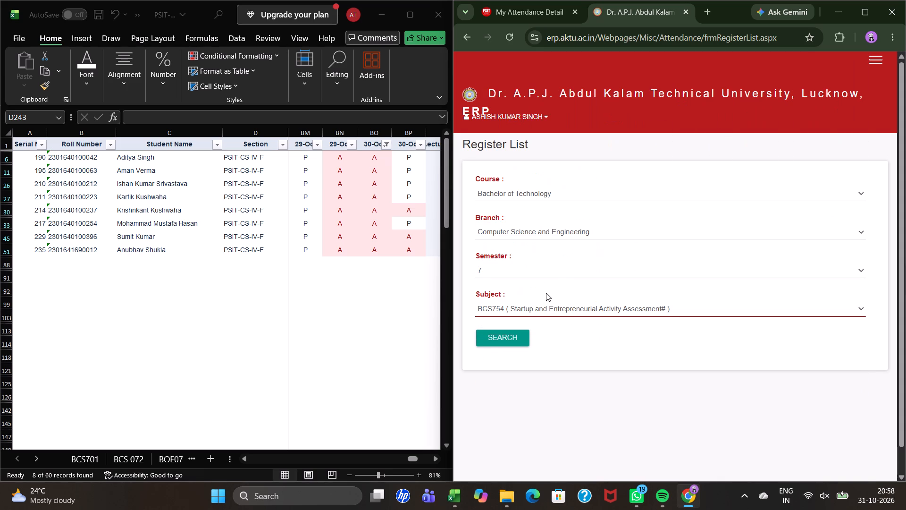
click(517, 335)
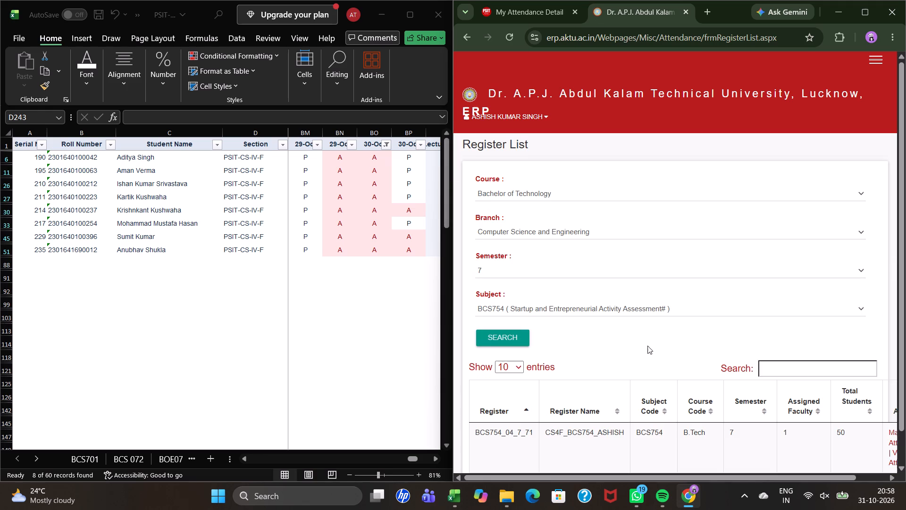
Open register BCS754_04_7_71 for marking attendance.
scroll(664, 351, down, 3)
scroll(788, 388, left, 5)
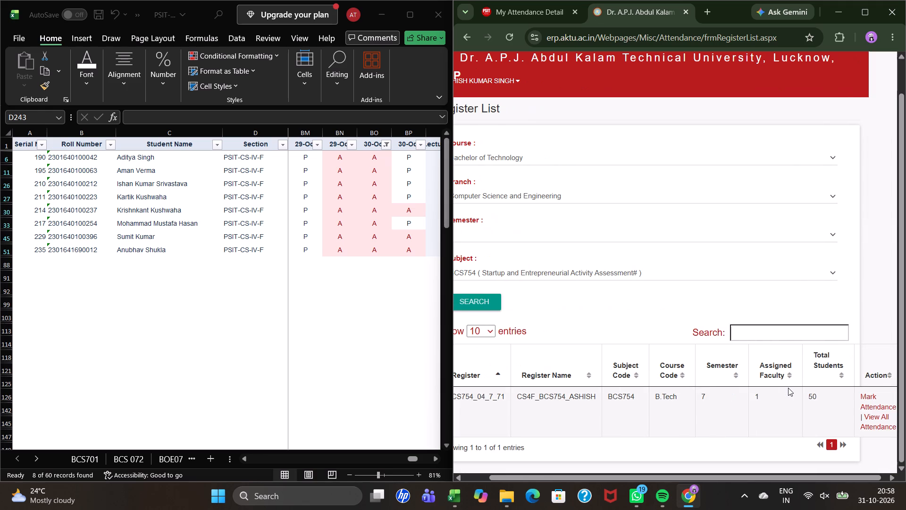
click(872, 408)
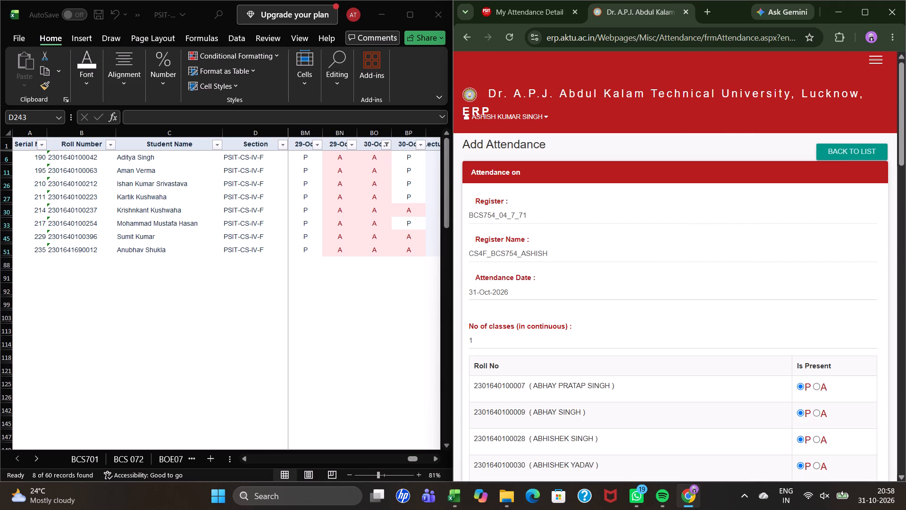
Set the register's attendance date to 30 October 2026.
click(536, 289)
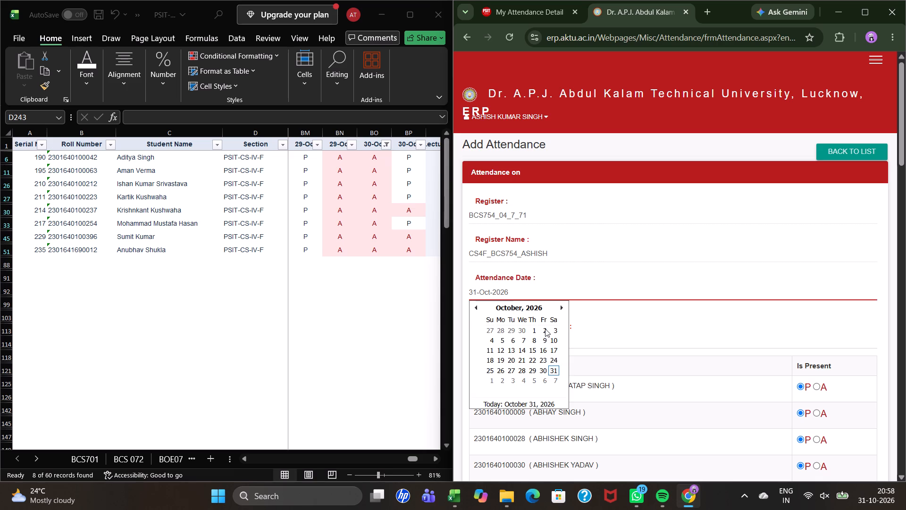
click(545, 368)
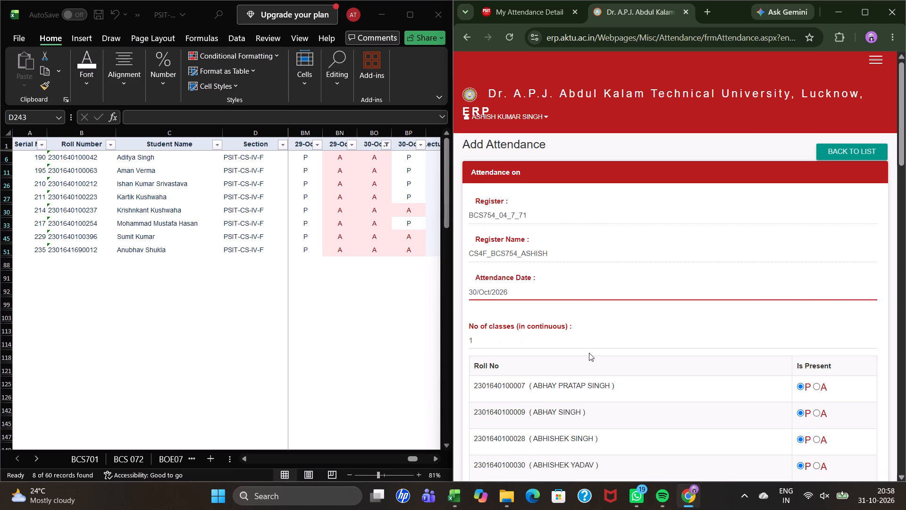
Mark the students from spreadsheet rows 6, 11 and 26 as absent (A) in the attendance register, matching them by roll number.
scroll(589, 353, down, 2)
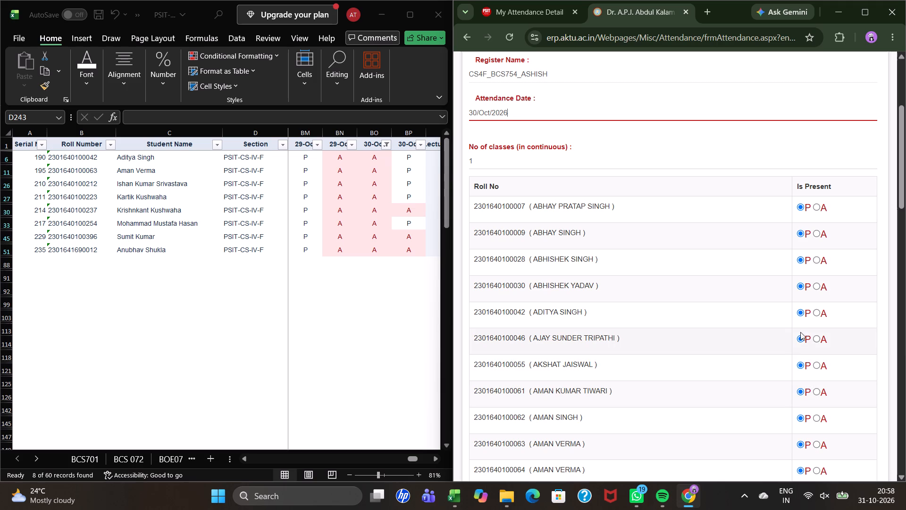
click(817, 312)
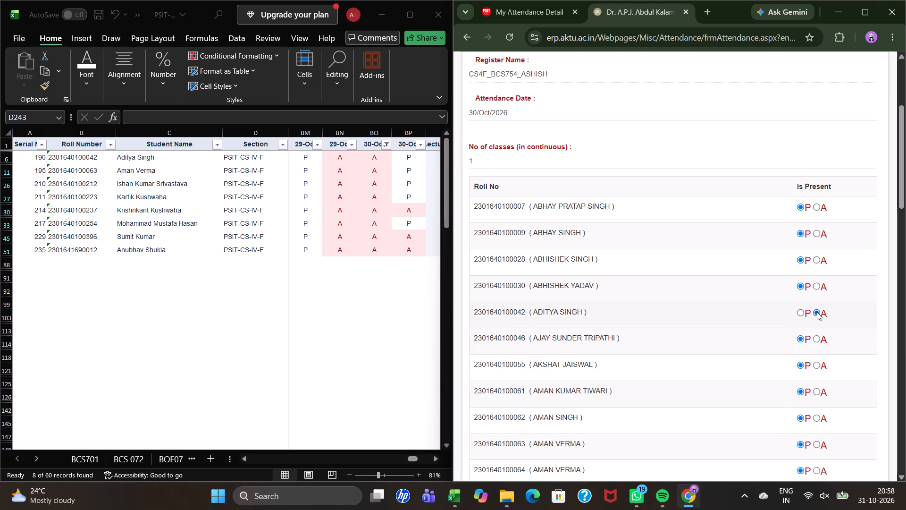
scroll(817, 312, down, 2)
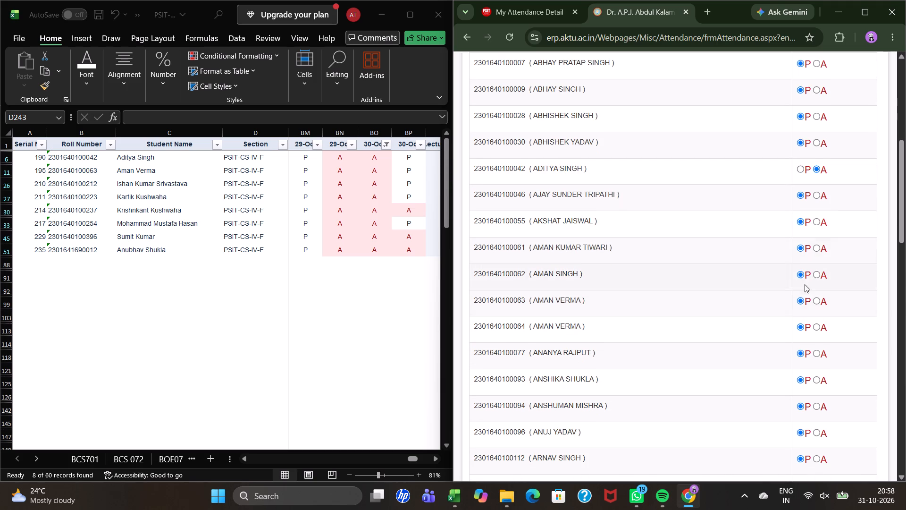
click(816, 300)
scroll(815, 334, down, 2)
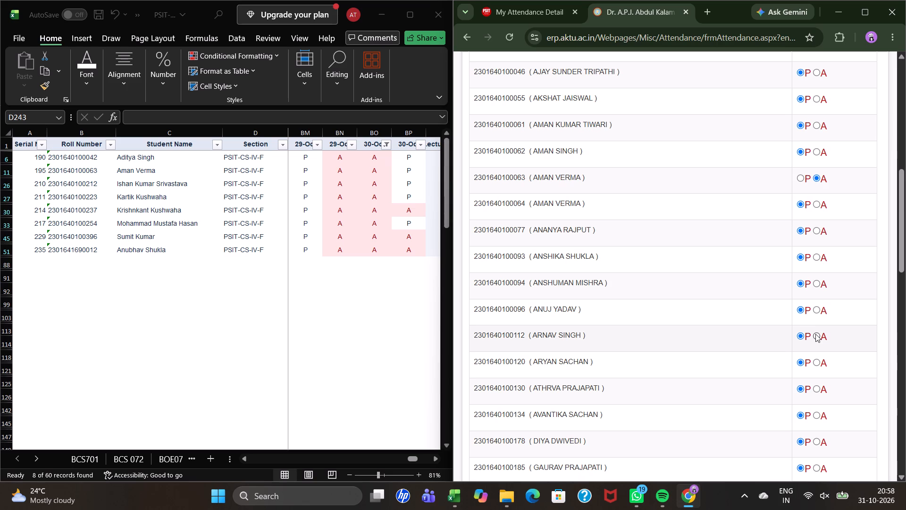
scroll(815, 334, down, 3)
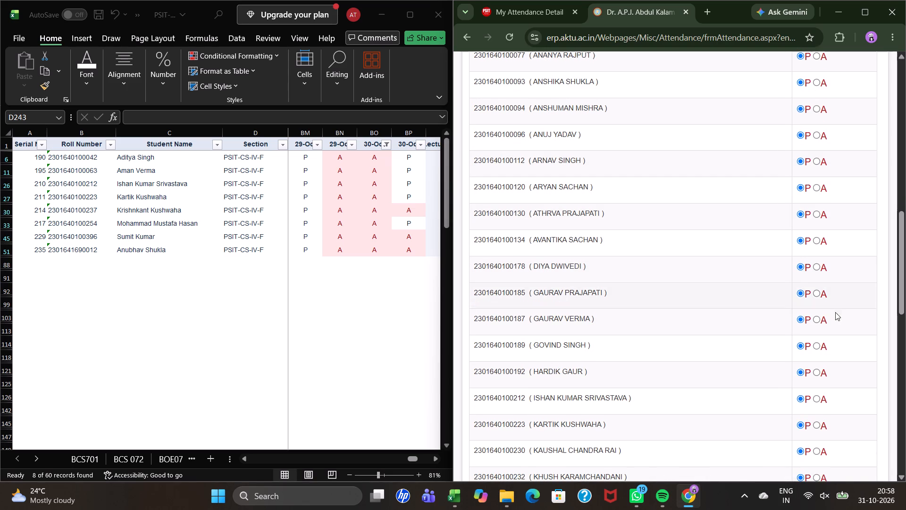
click(816, 400)
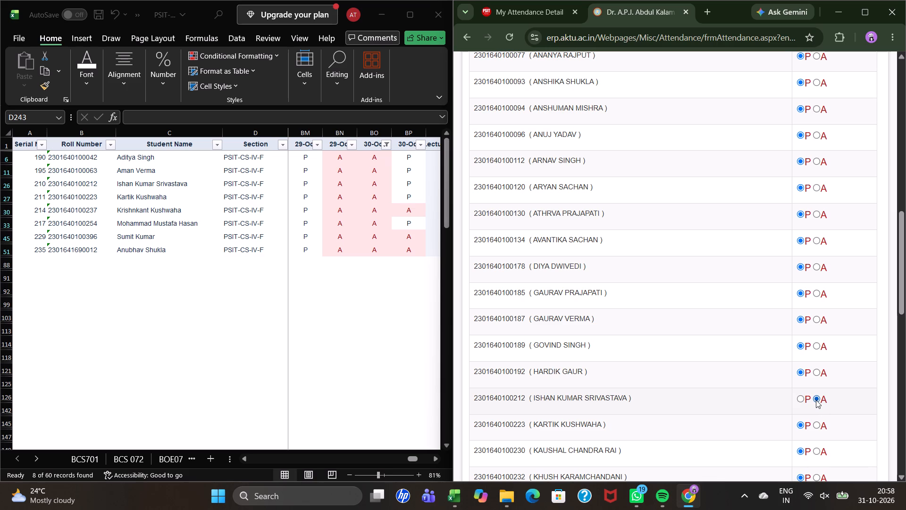
Mark the students from spreadsheet rows 27, 33 and 45 as absent (A) in the attendance register.
scroll(816, 400, down, 1)
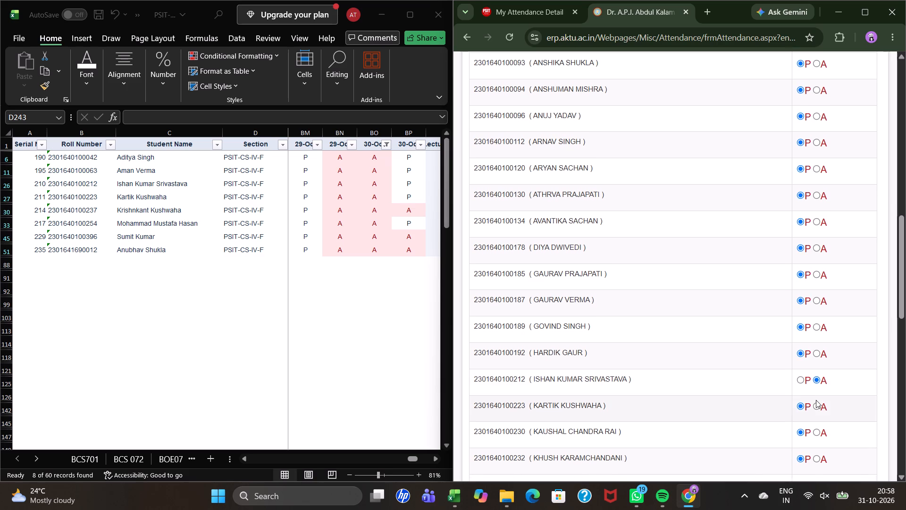
scroll(816, 400, down, 2)
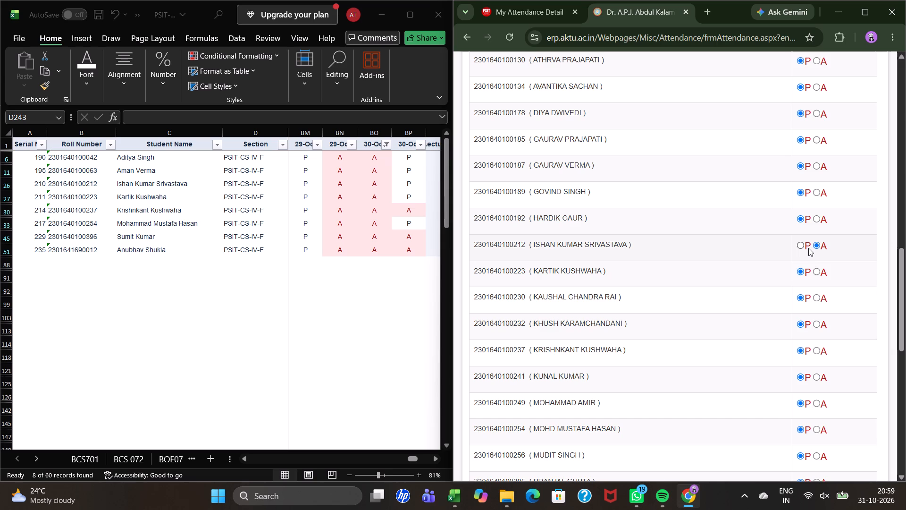
click(817, 273)
scroll(801, 421, down, 1)
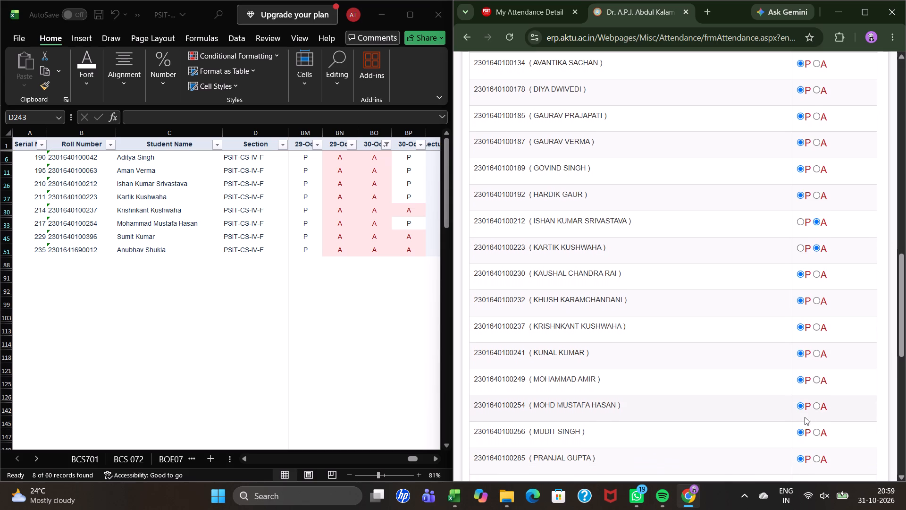
click(816, 408)
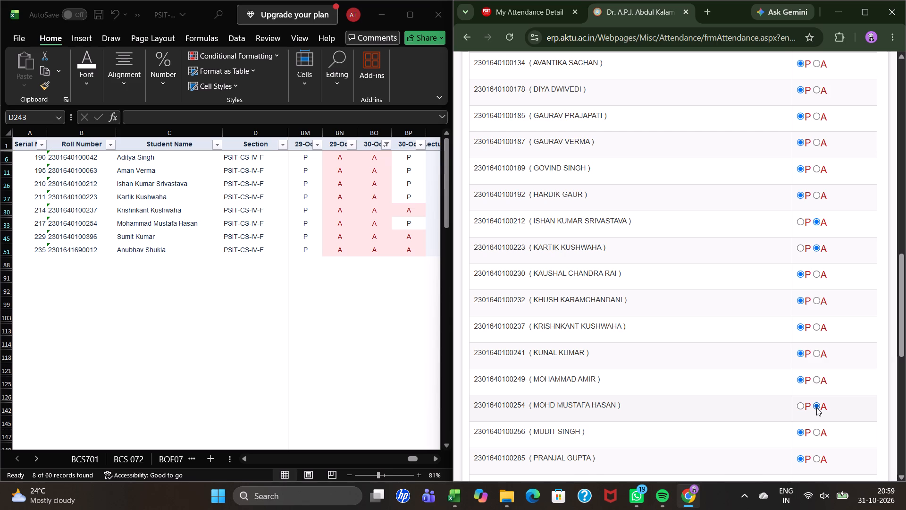
scroll(816, 408, down, 3)
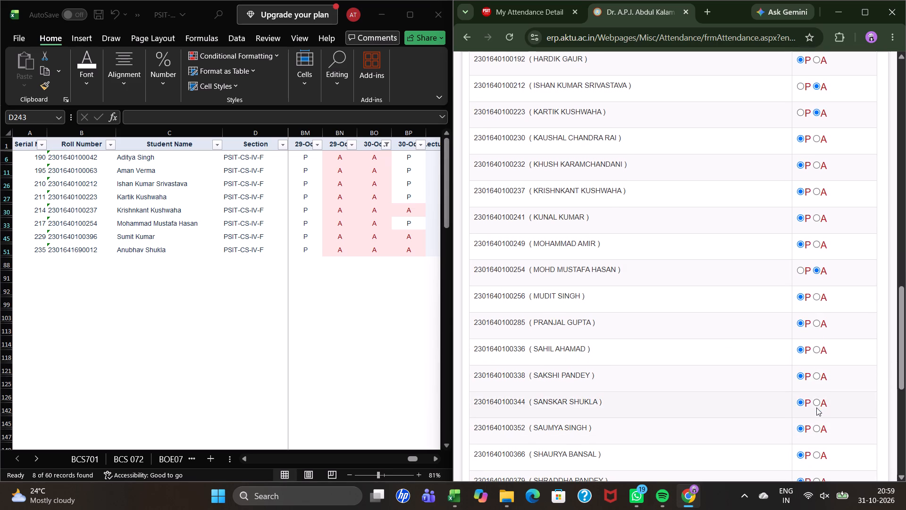
scroll(817, 450, down, 2)
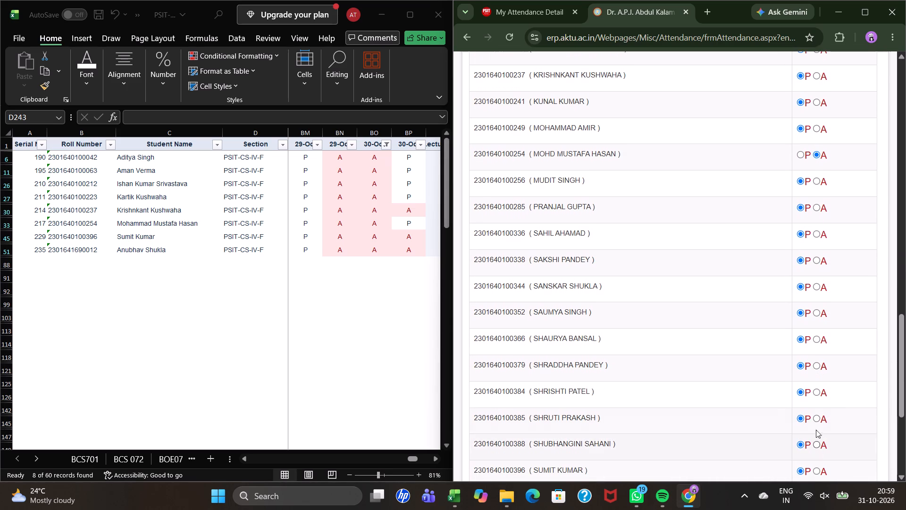
scroll(806, 381, down, 1)
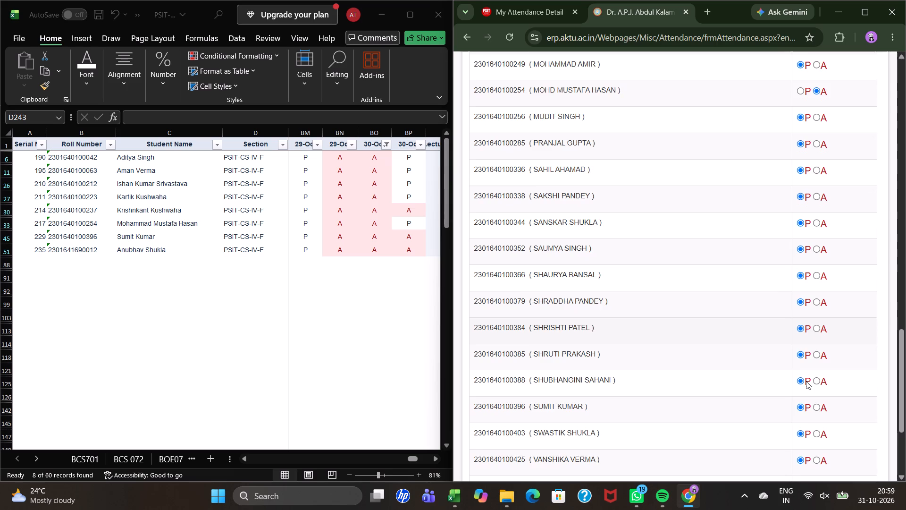
scroll(806, 381, down, 1)
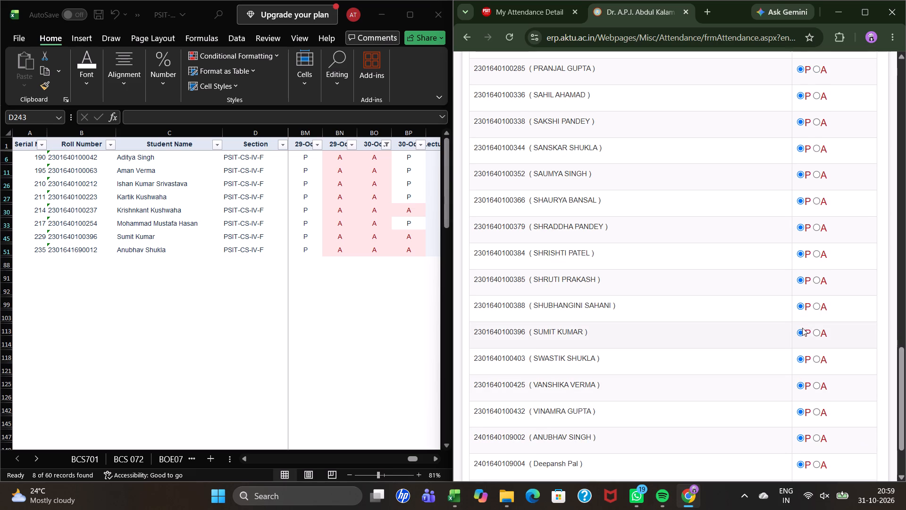
click(816, 328)
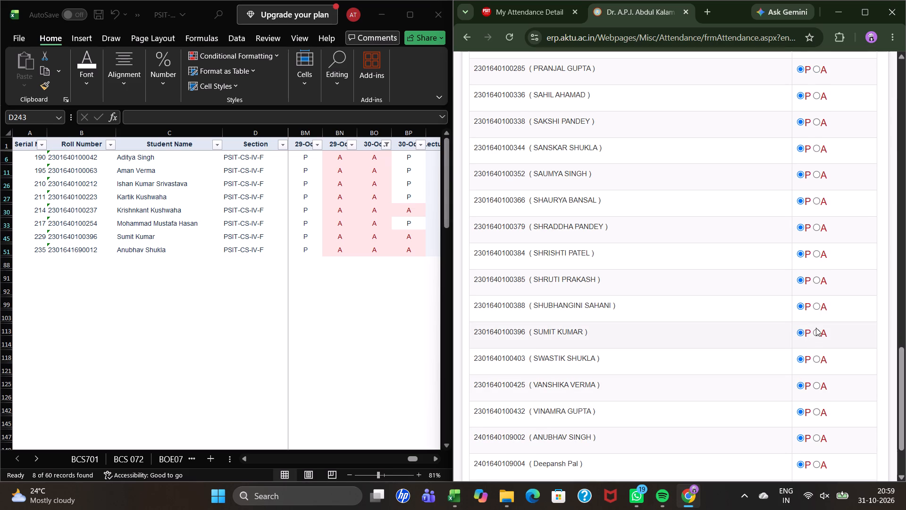
click(816, 331)
Check the attendance date and marks, and submit the BCS754 register's attendance for 30 October 2026.
scroll(816, 331, down, 6)
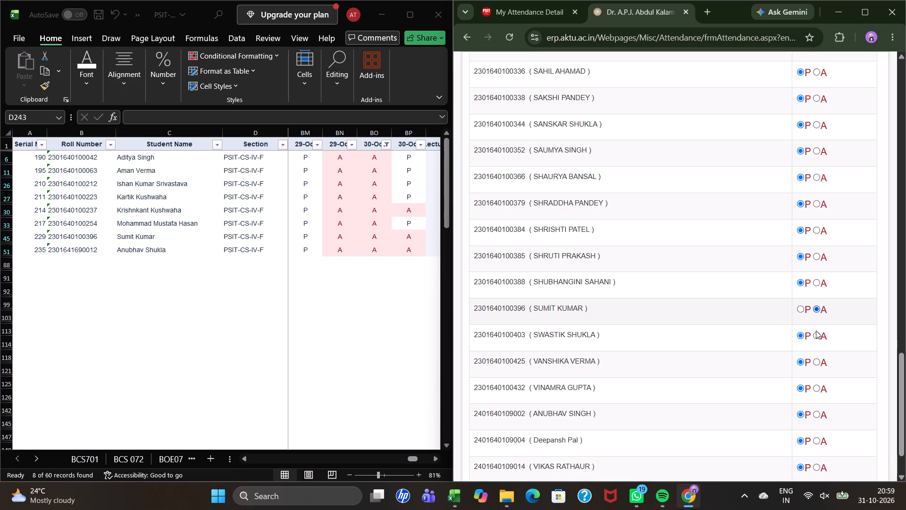
scroll(816, 331, up, 4)
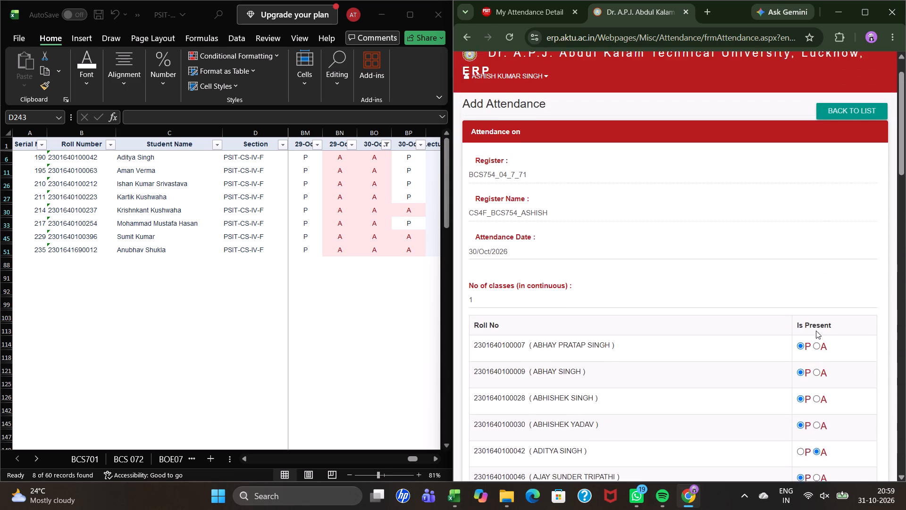
scroll(816, 331, down, 10)
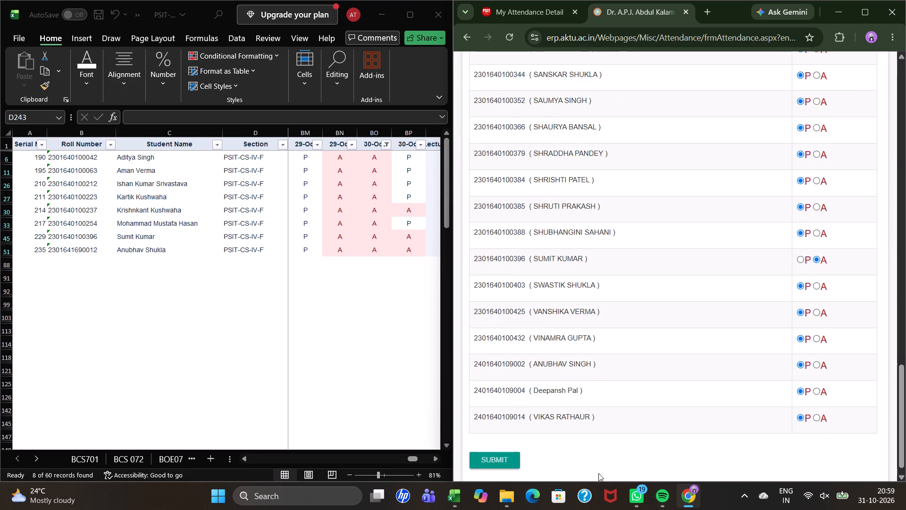
click(503, 462)
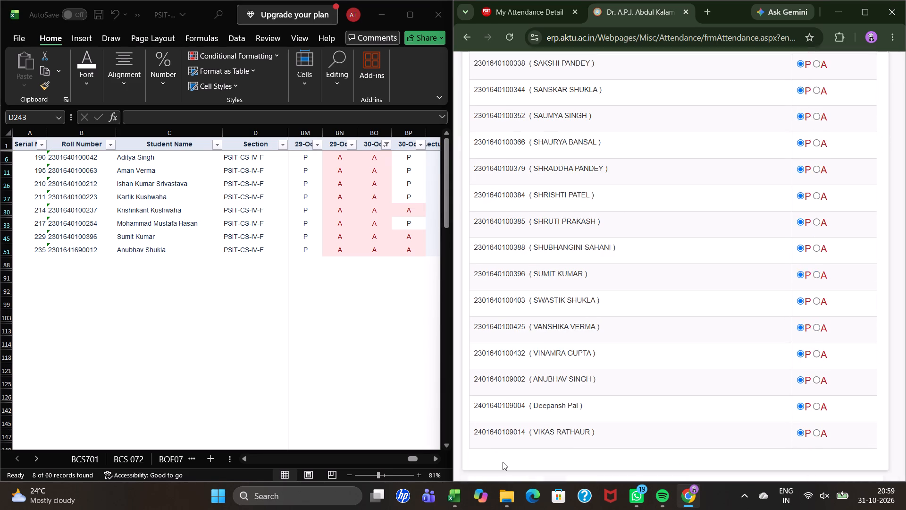
click(563, 321)
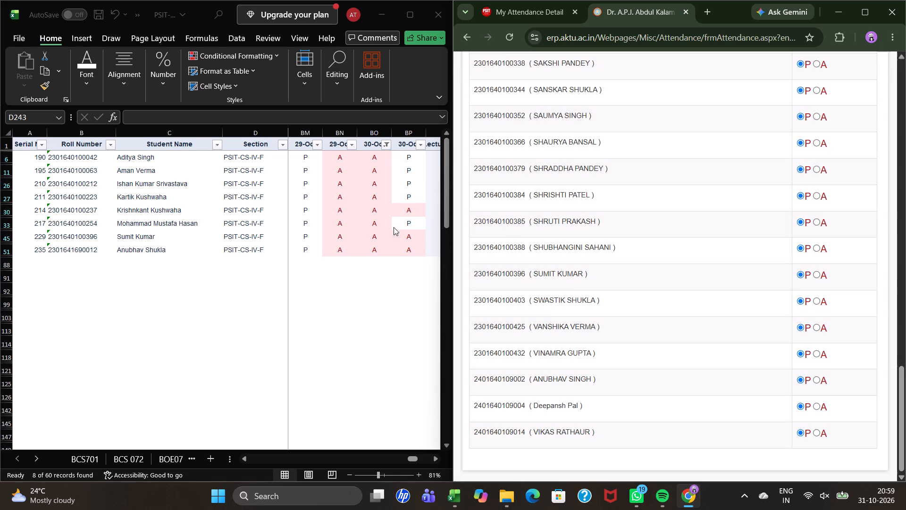
Open all attendance records of the BCS754 register and review the submitted lecture dates across every page, up to 30 October 2026.
scroll(343, 230, left, 1)
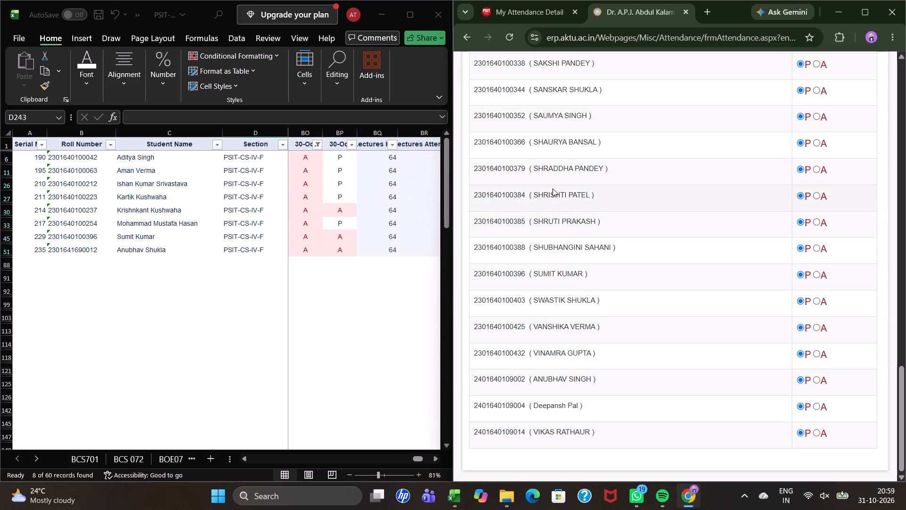
click(874, 7)
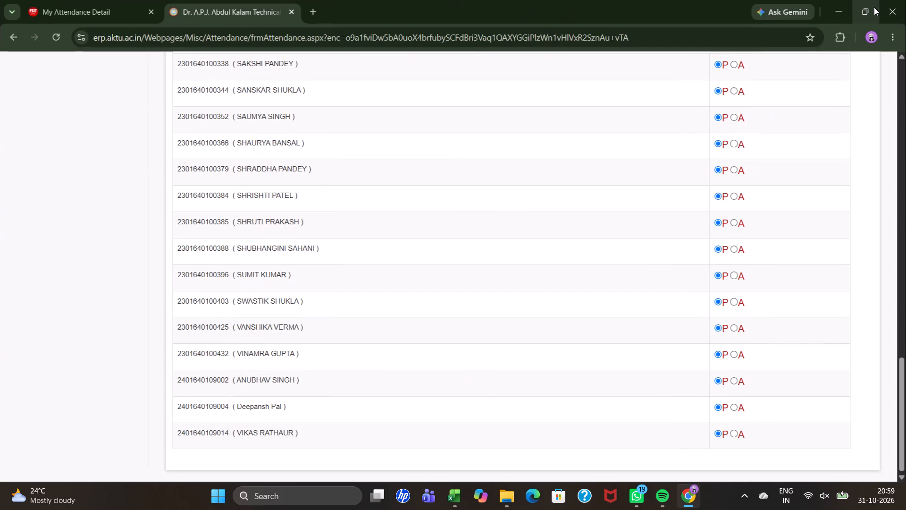
scroll(615, 151, up, 11)
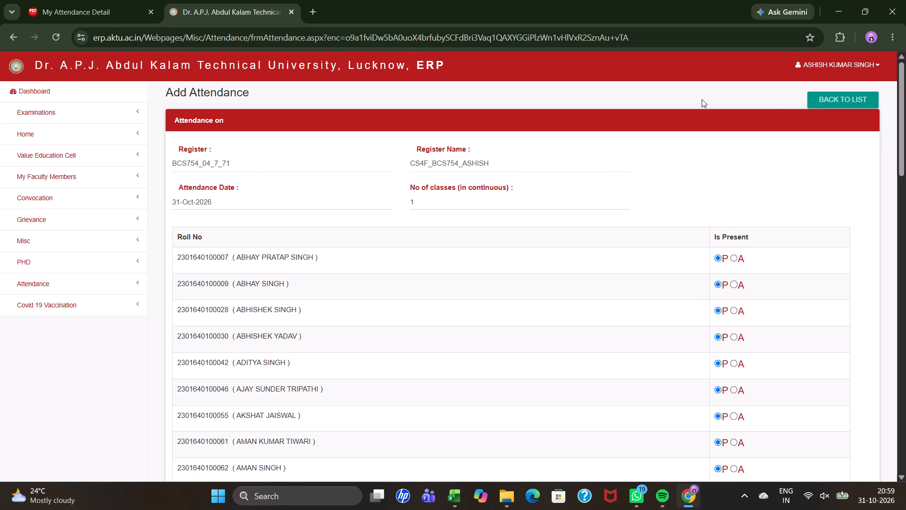
click(15, 39)
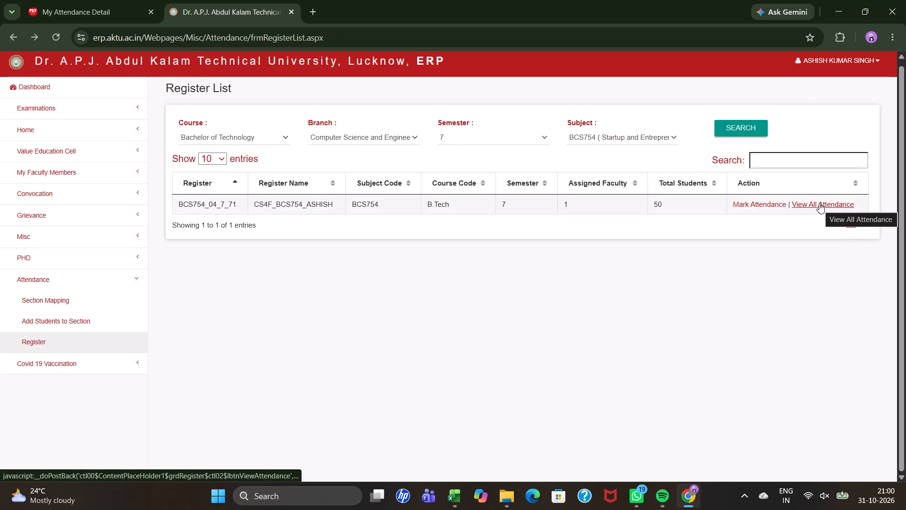
click(819, 203)
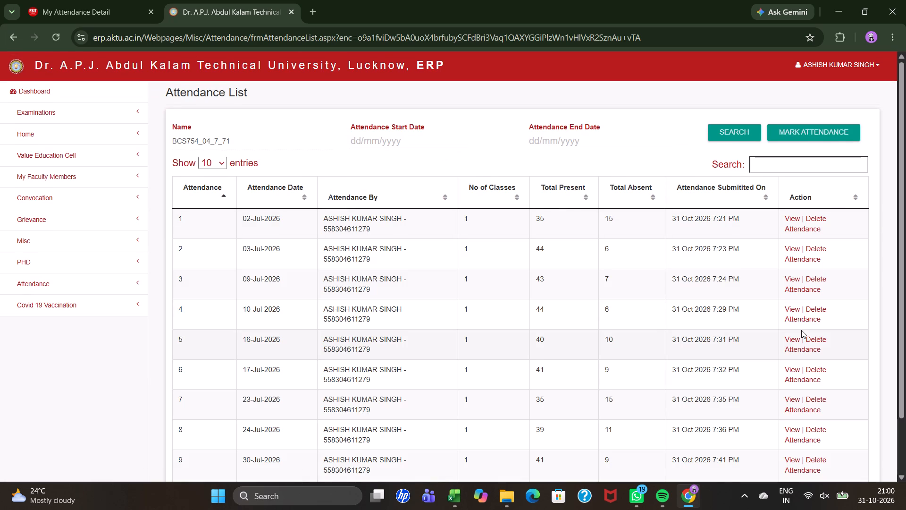
scroll(801, 330, down, 3)
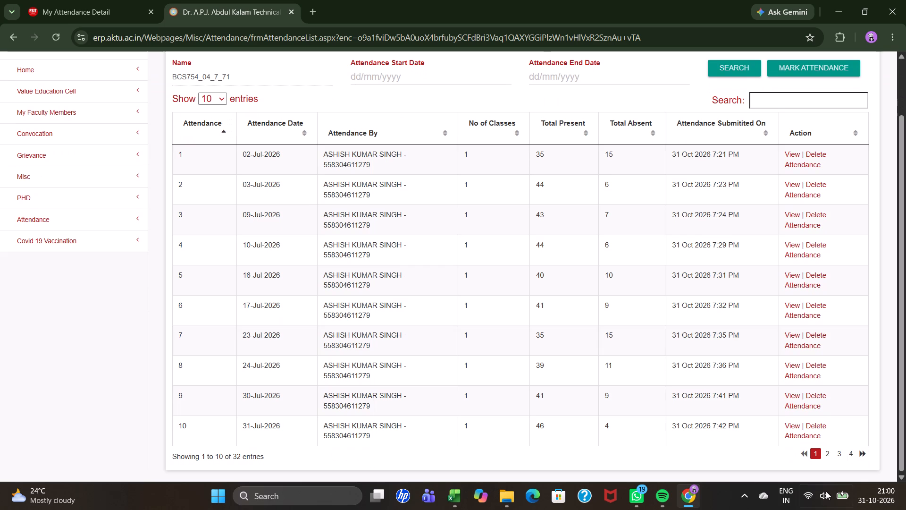
click(827, 451)
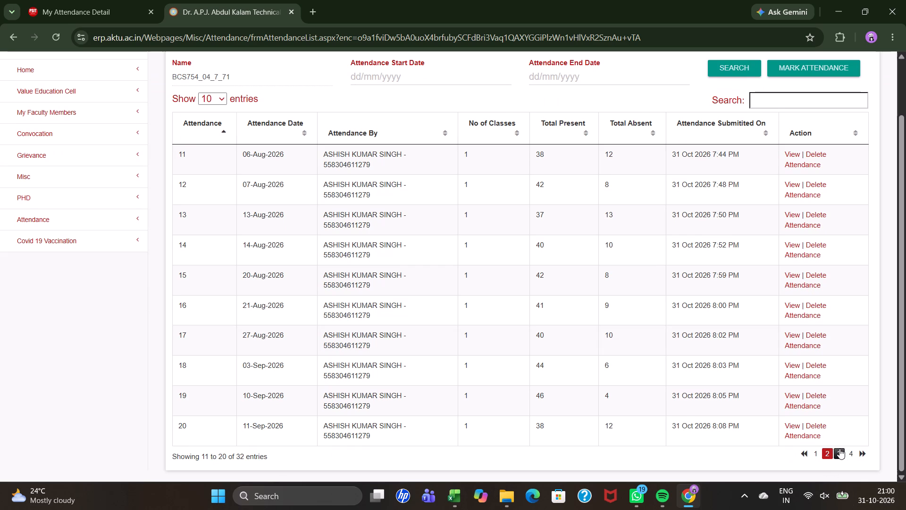
click(839, 449)
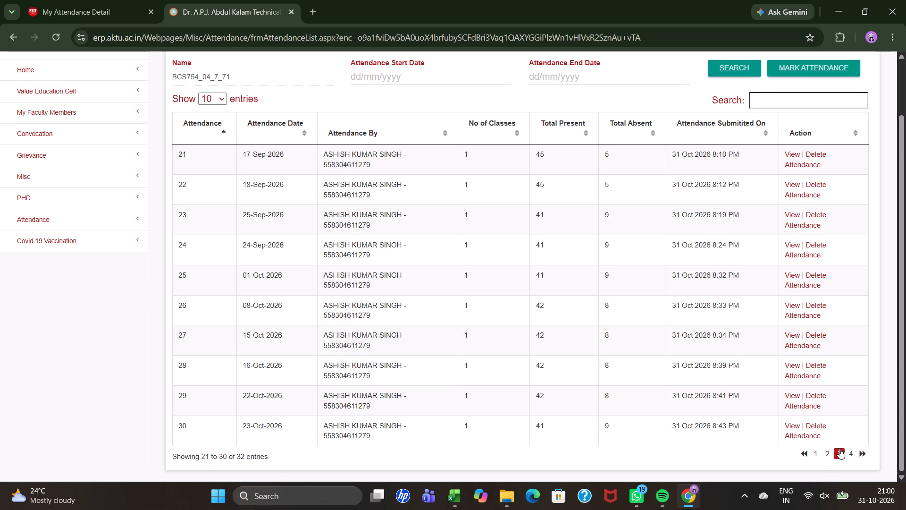
click(848, 450)
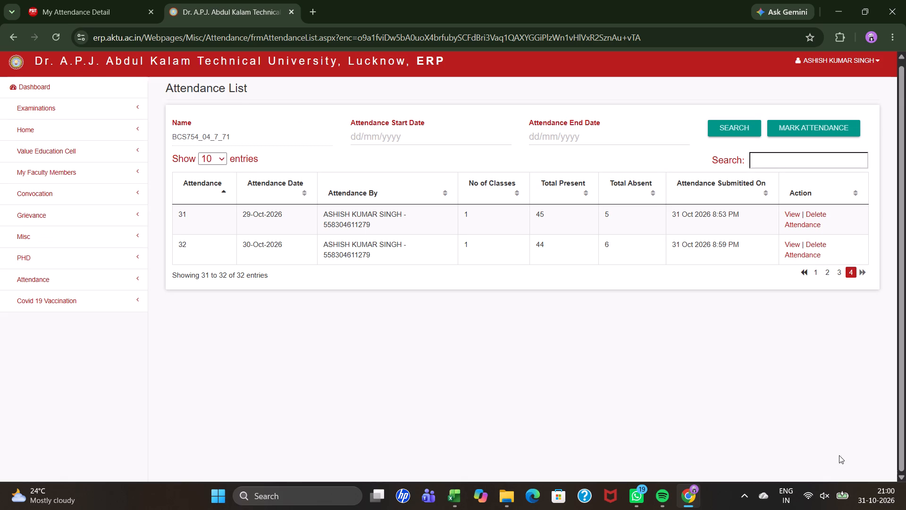
click(827, 277)
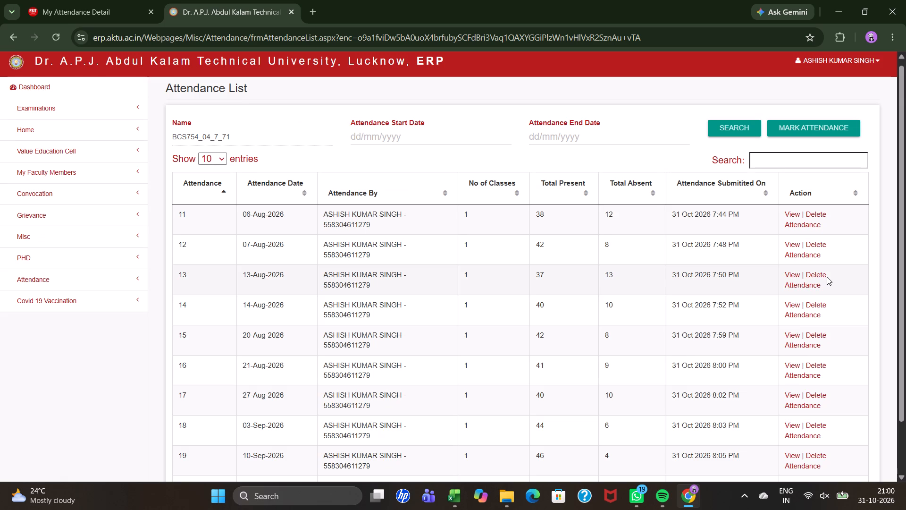
scroll(832, 325, down, 6)
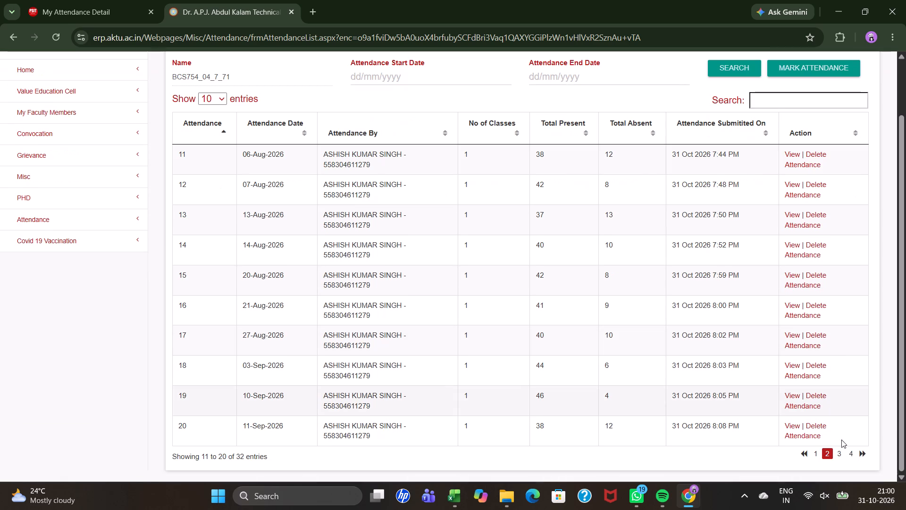
click(841, 457)
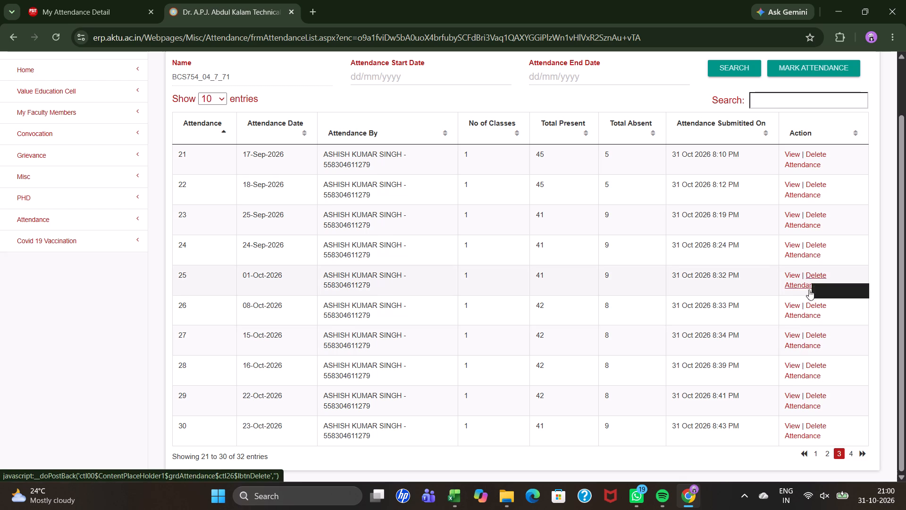
click(854, 455)
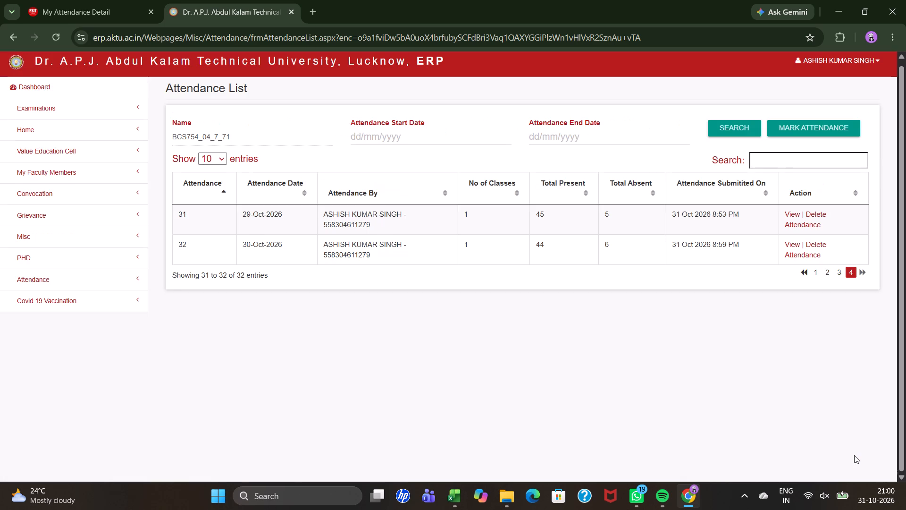
Switch to the full PSIT-CS-(B-D-F-H) workbook in Excel and examine the lecture date columns on the BCS753 sheet from July to October.
click(456, 500)
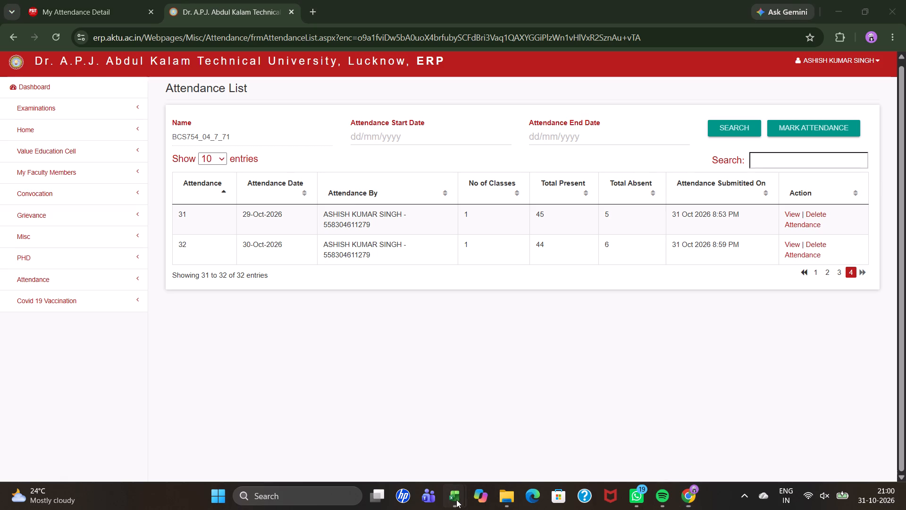
click(467, 452)
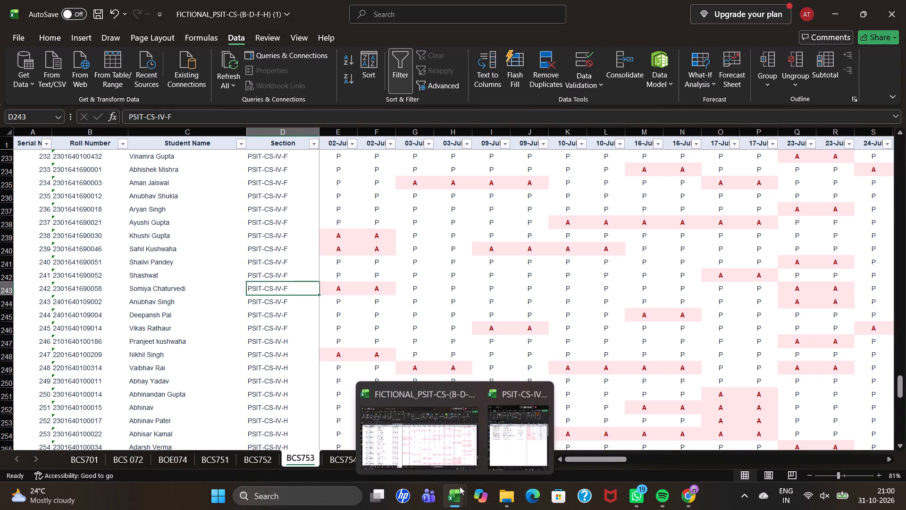
scroll(654, 284, left, 6)
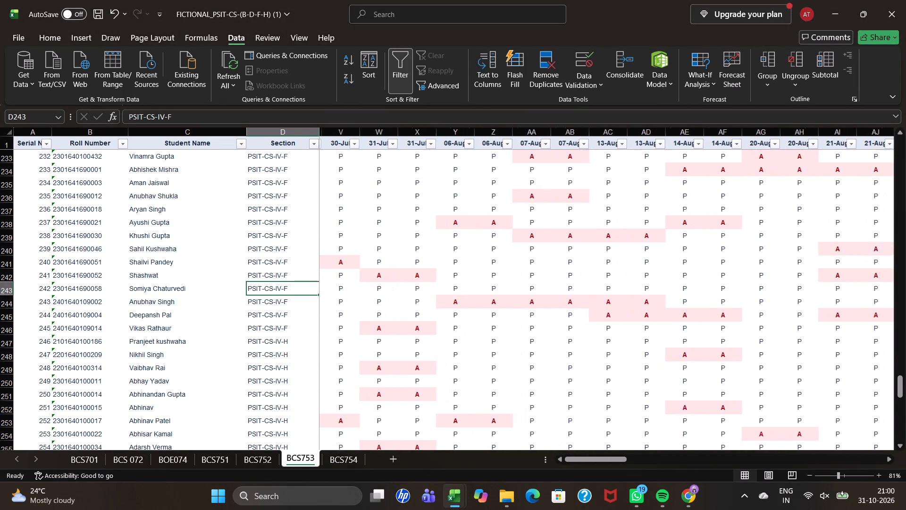
scroll(654, 284, left, 12)
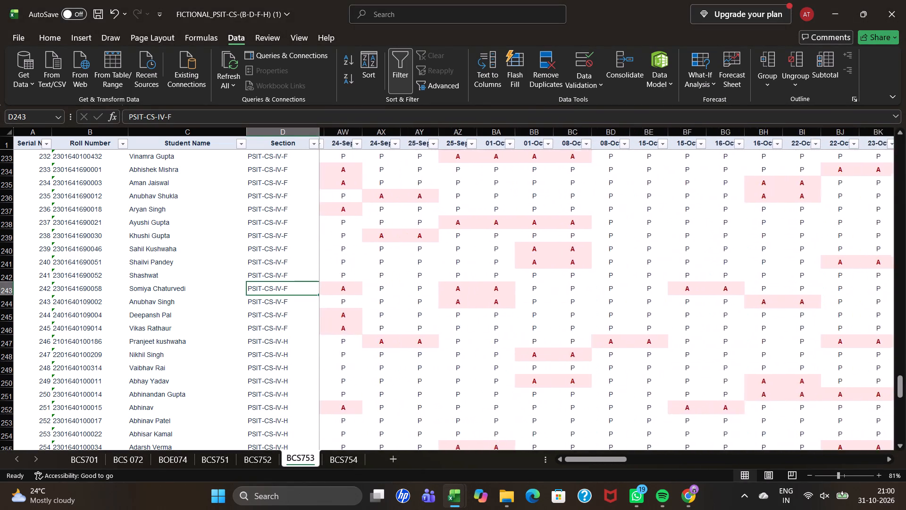
scroll(654, 284, left, 8)
scroll(654, 284, right, 3)
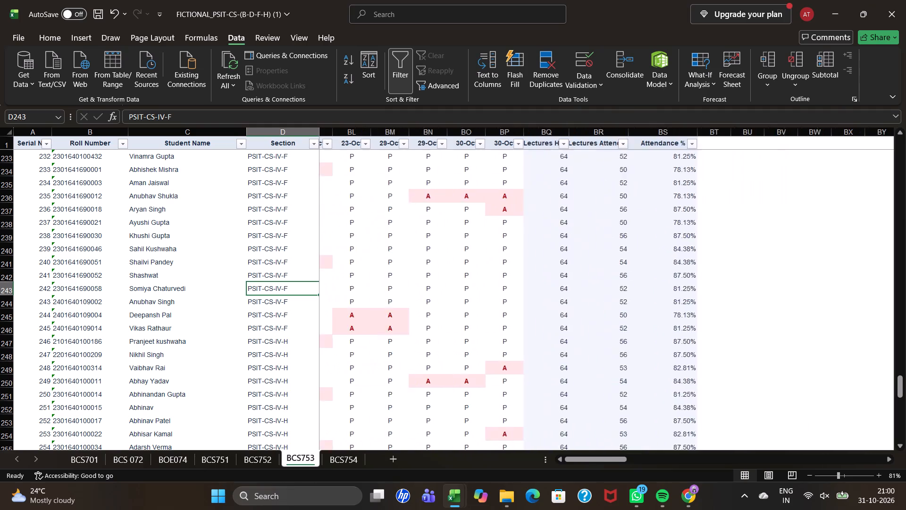
scroll(654, 284, right, 1)
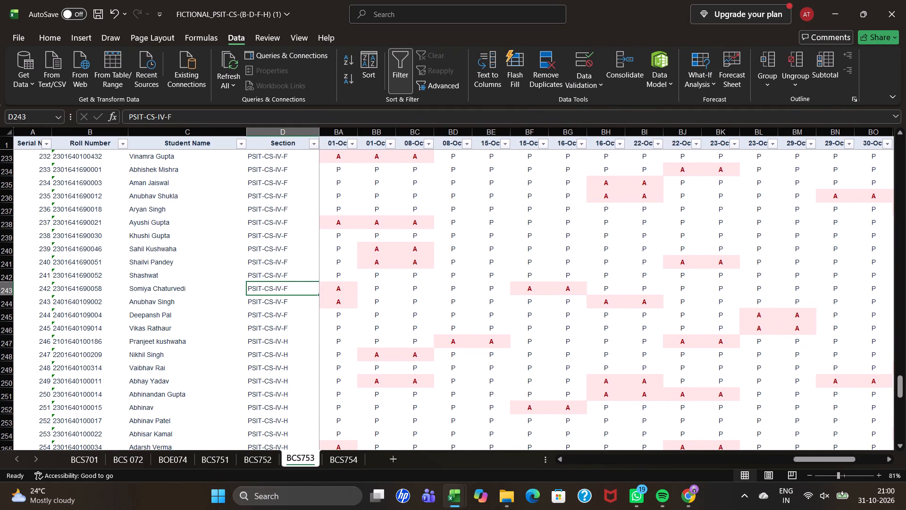
scroll(654, 284, left, 1)
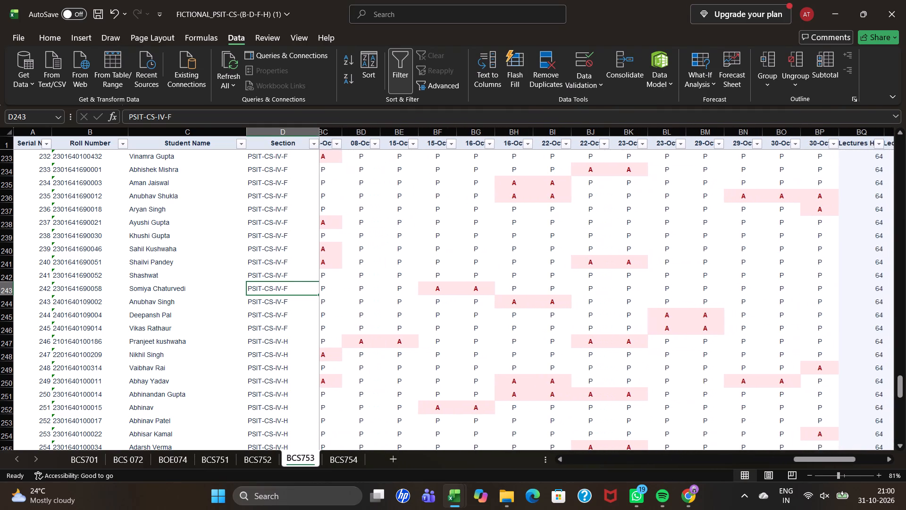
scroll(654, 284, left, 1)
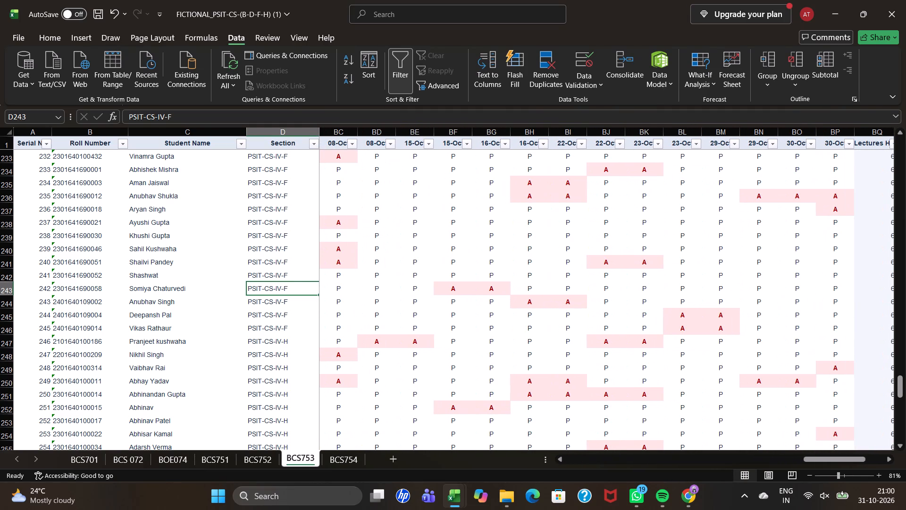
scroll(704, 290, right, 8)
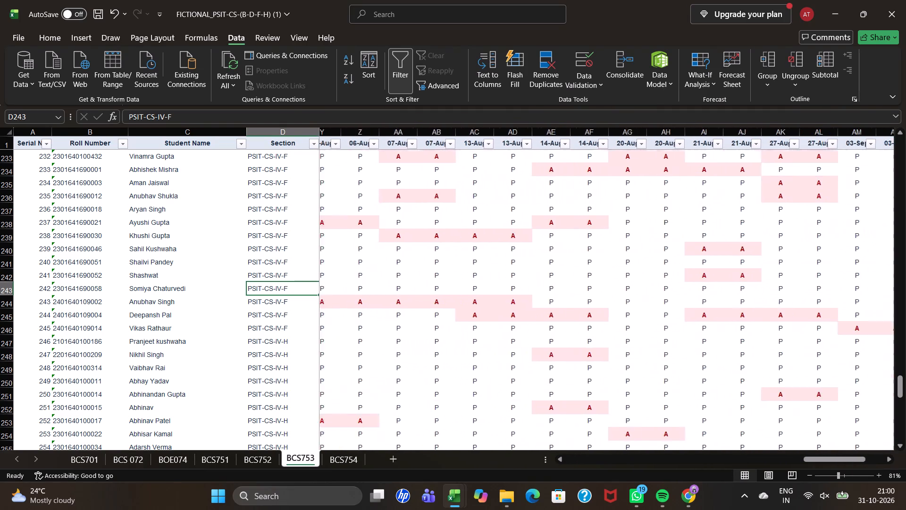
scroll(704, 290, right, 7)
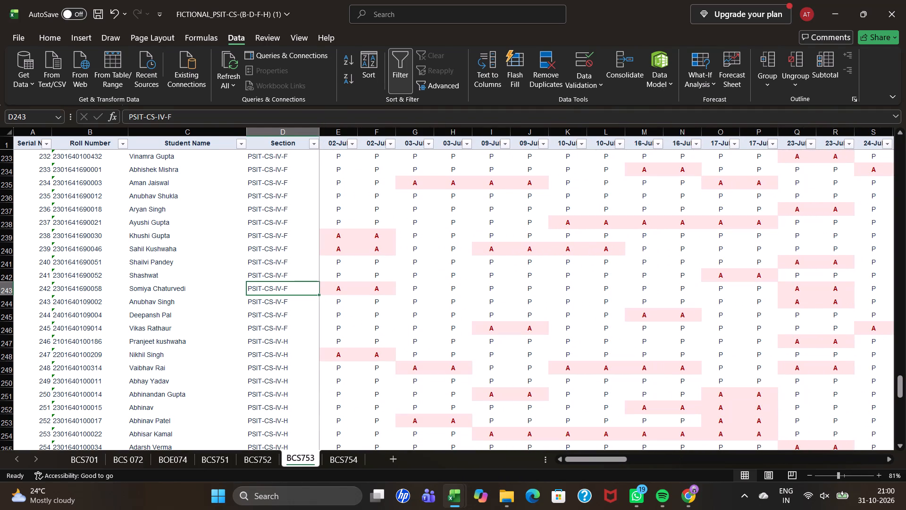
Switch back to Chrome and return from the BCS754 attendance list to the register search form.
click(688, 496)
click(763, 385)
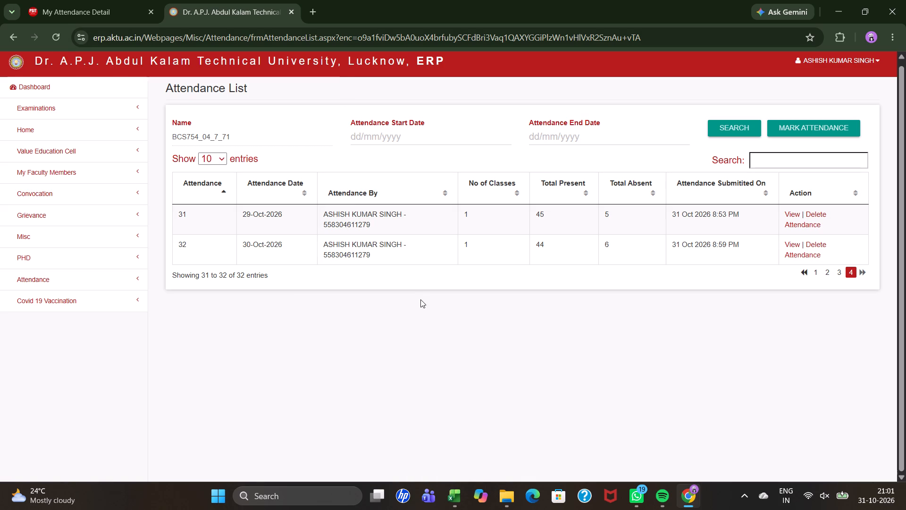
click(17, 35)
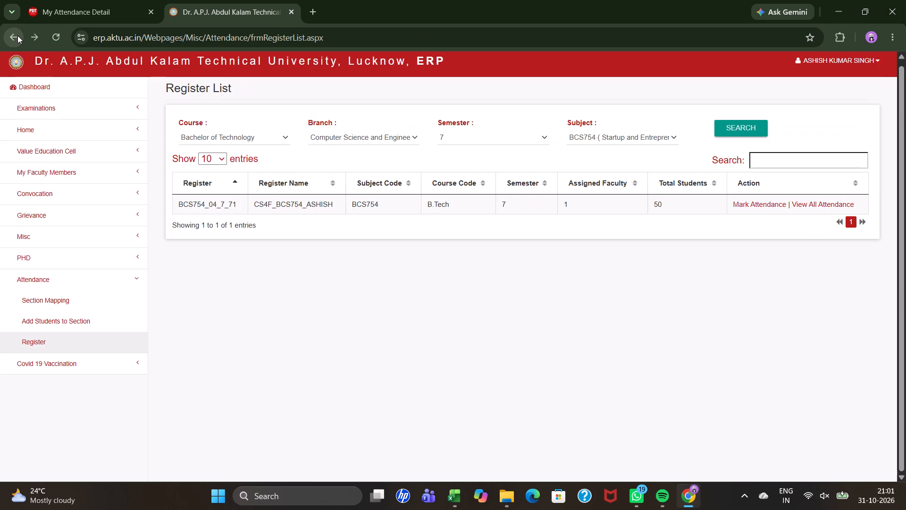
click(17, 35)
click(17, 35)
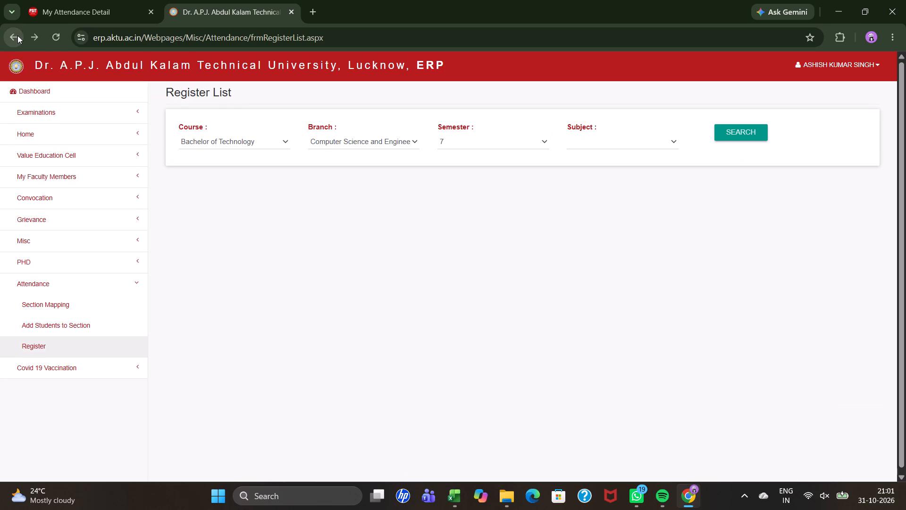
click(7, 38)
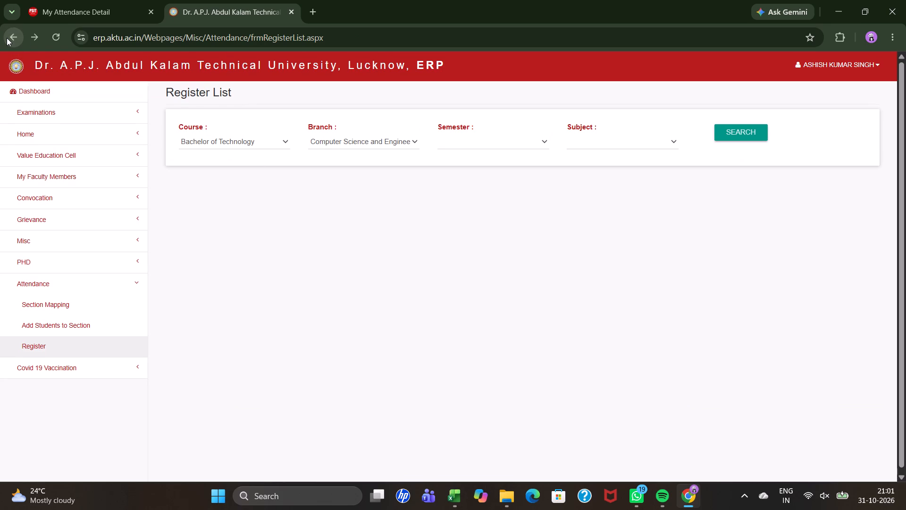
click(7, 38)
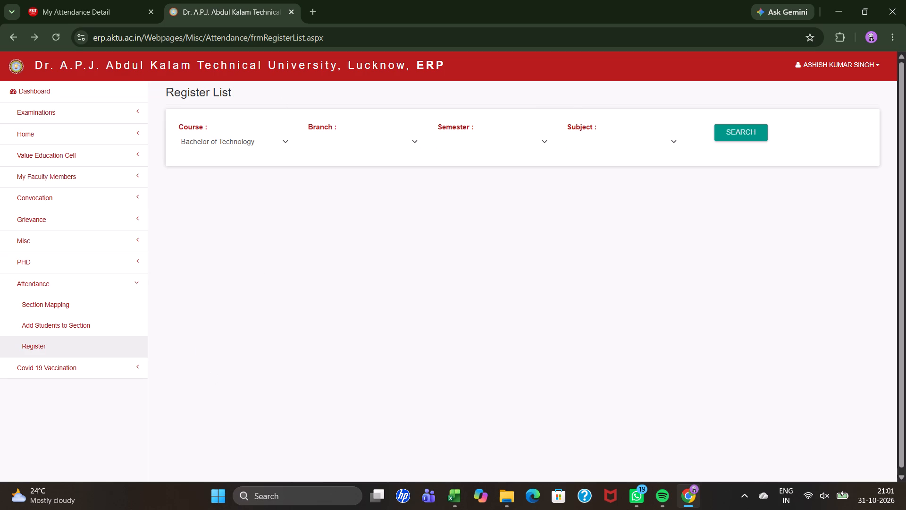
Close the university ERP tab and reopen the AKTU ERP site in a new tab through a Google search for "aktu erp".
click(291, 13)
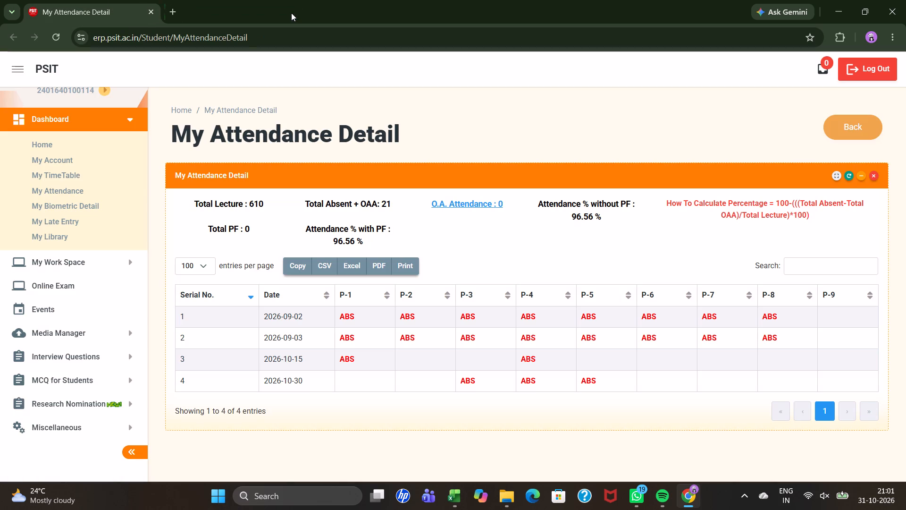
click(176, 10)
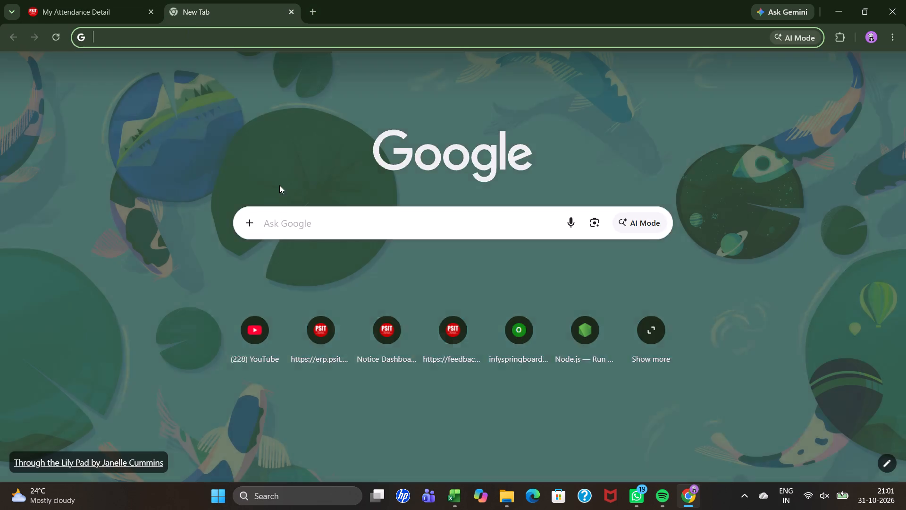
click(309, 223)
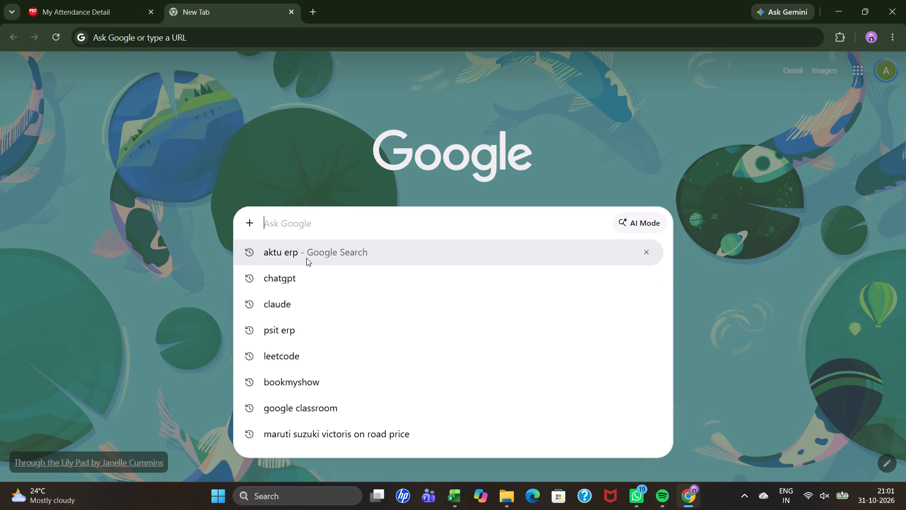
click(325, 254)
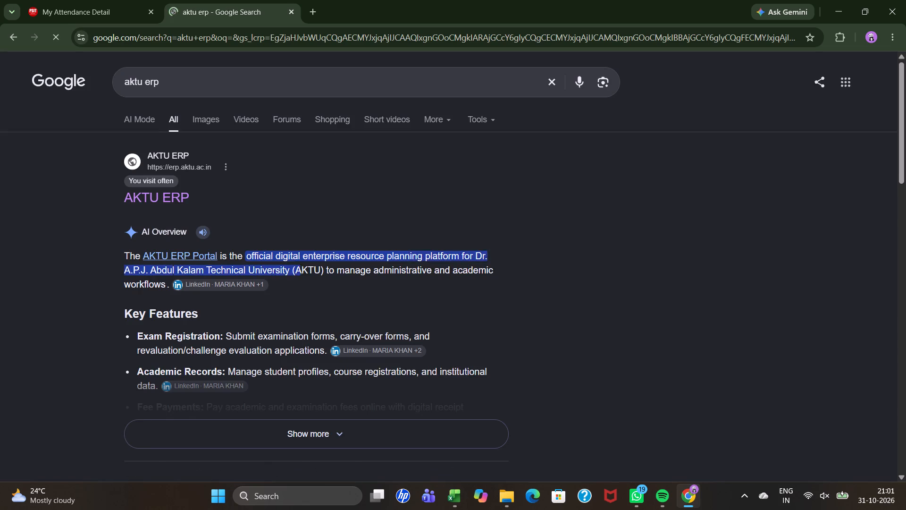
click(156, 203)
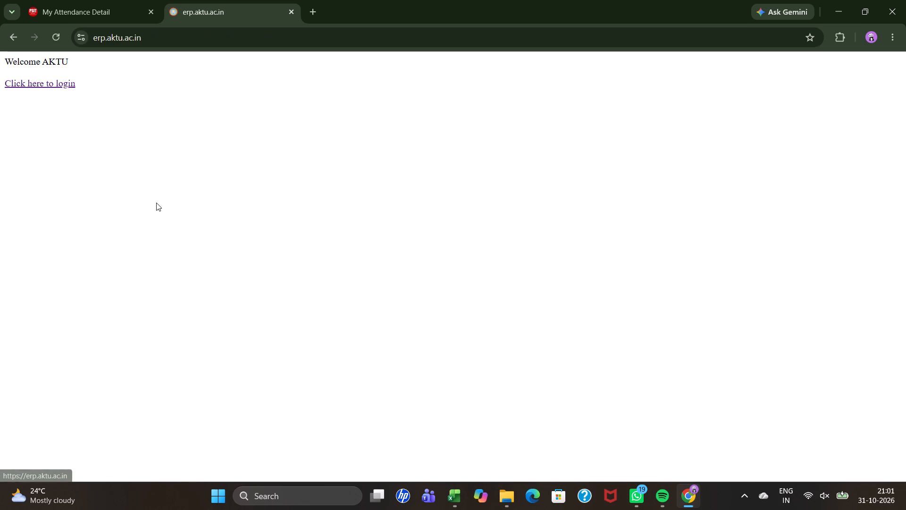